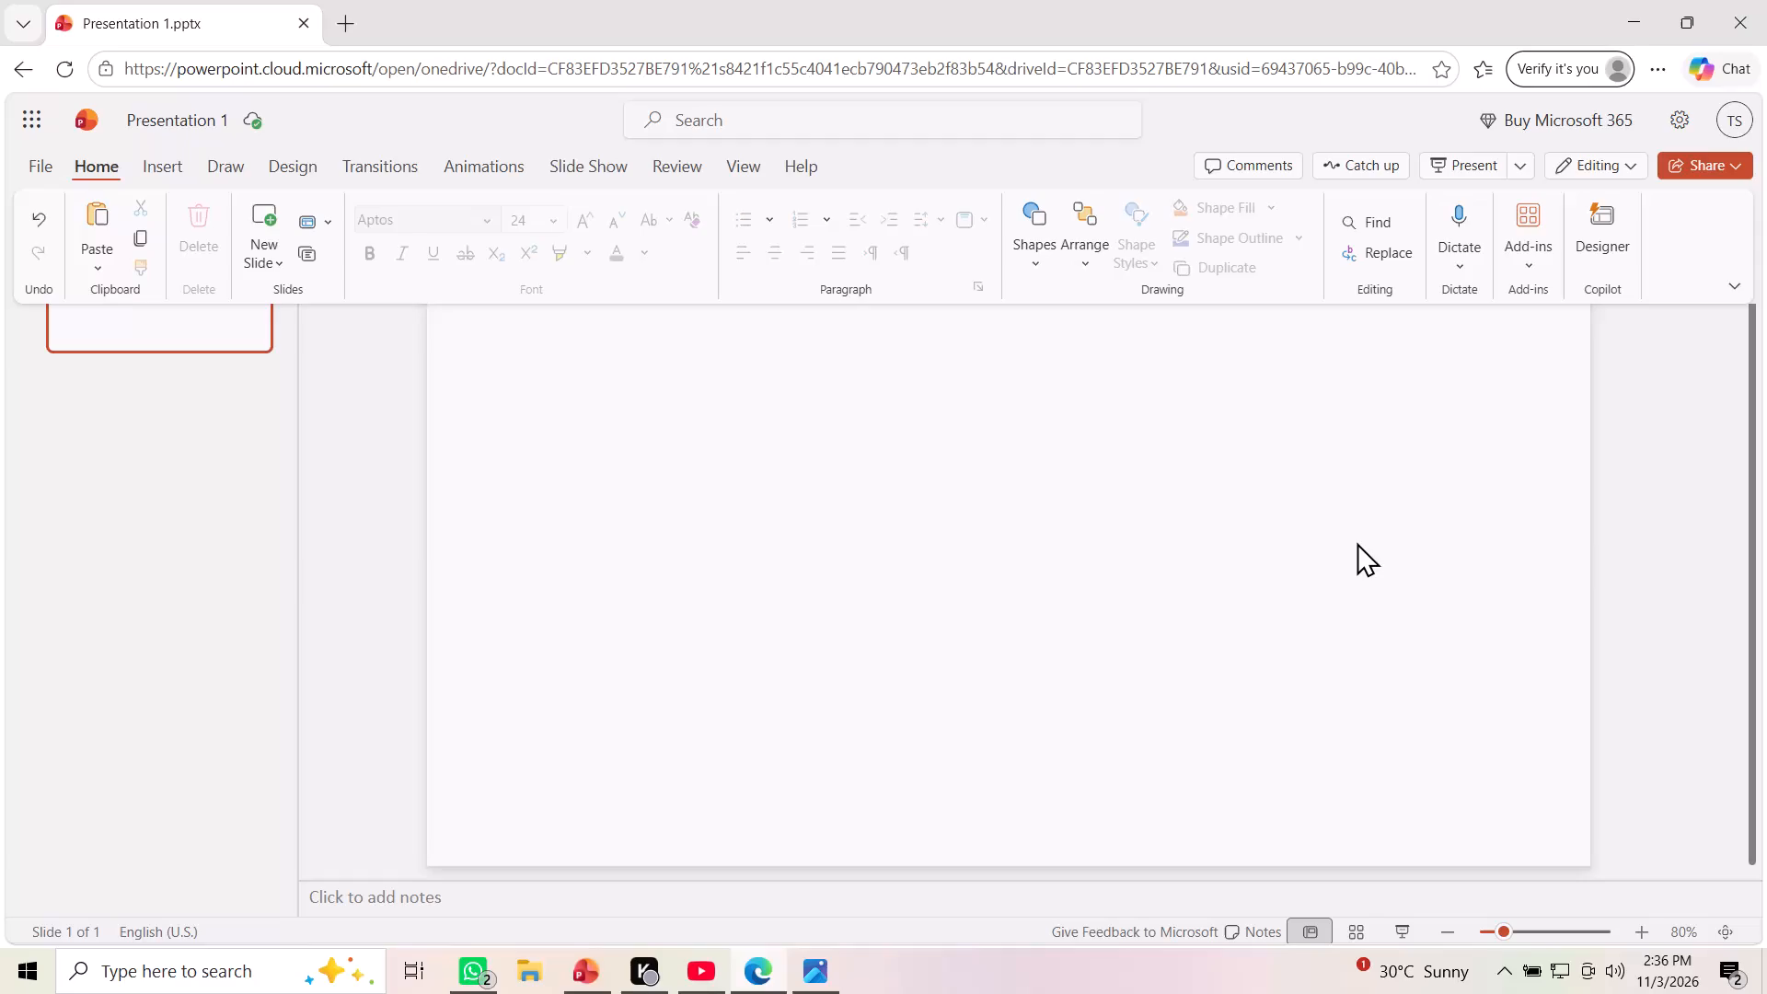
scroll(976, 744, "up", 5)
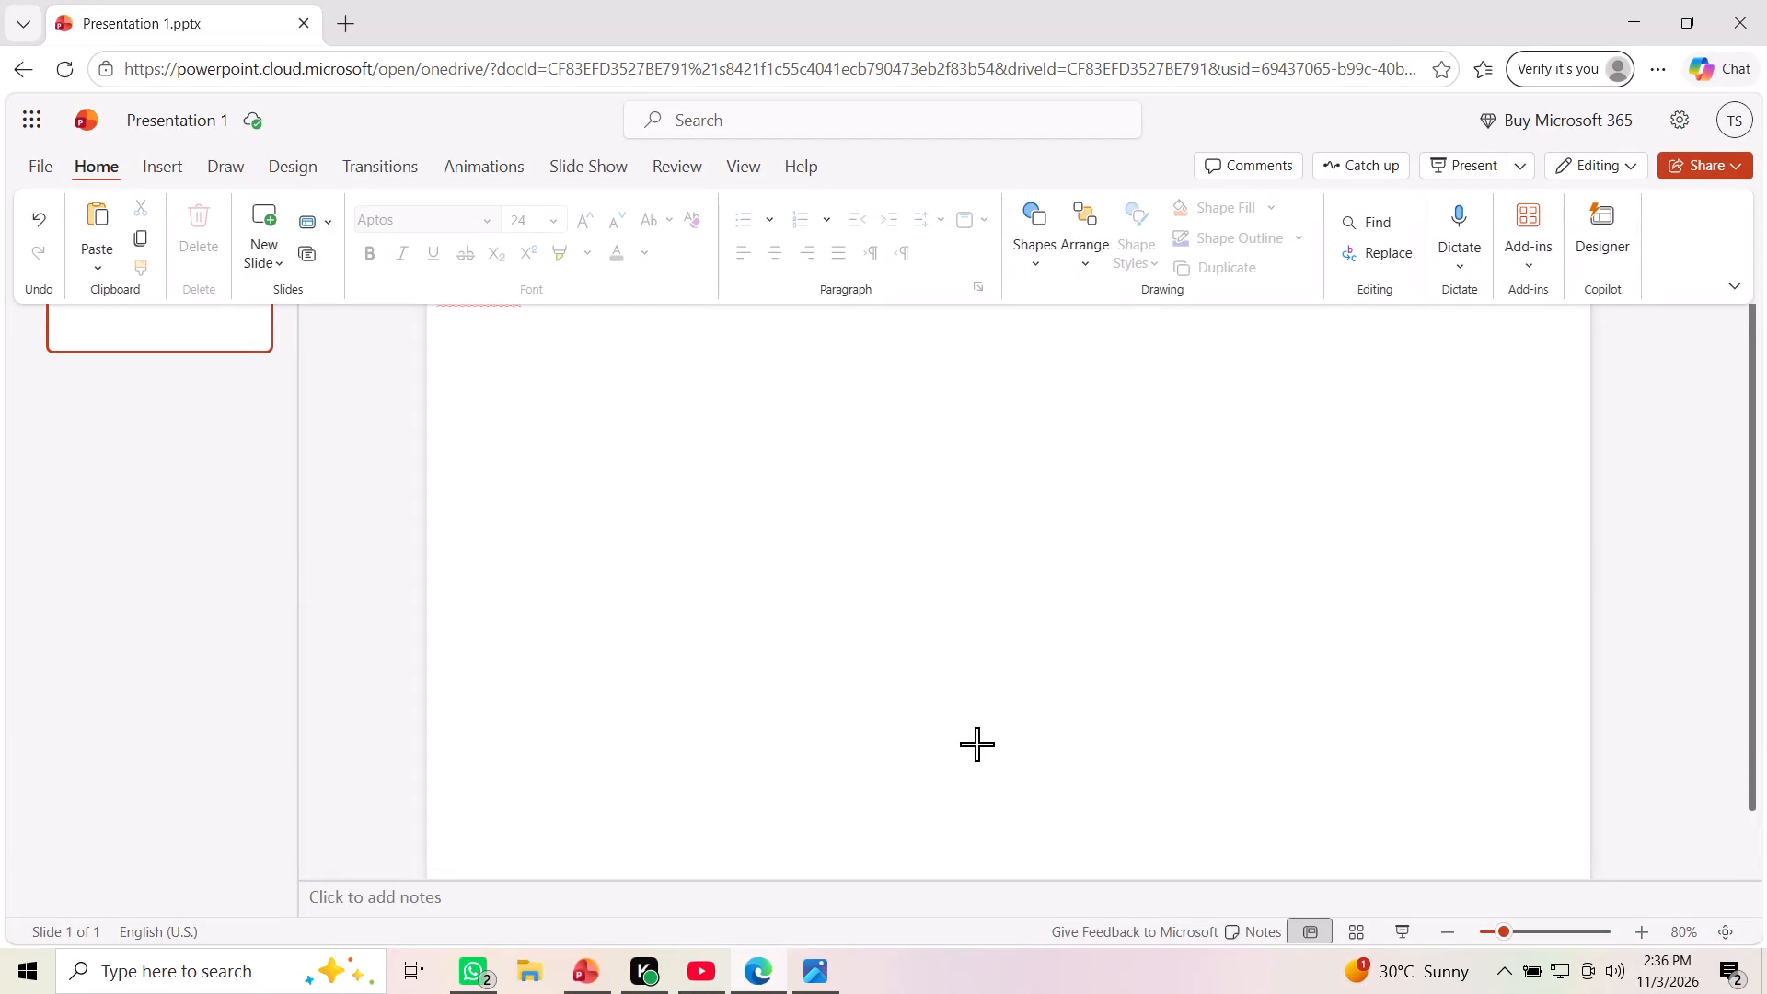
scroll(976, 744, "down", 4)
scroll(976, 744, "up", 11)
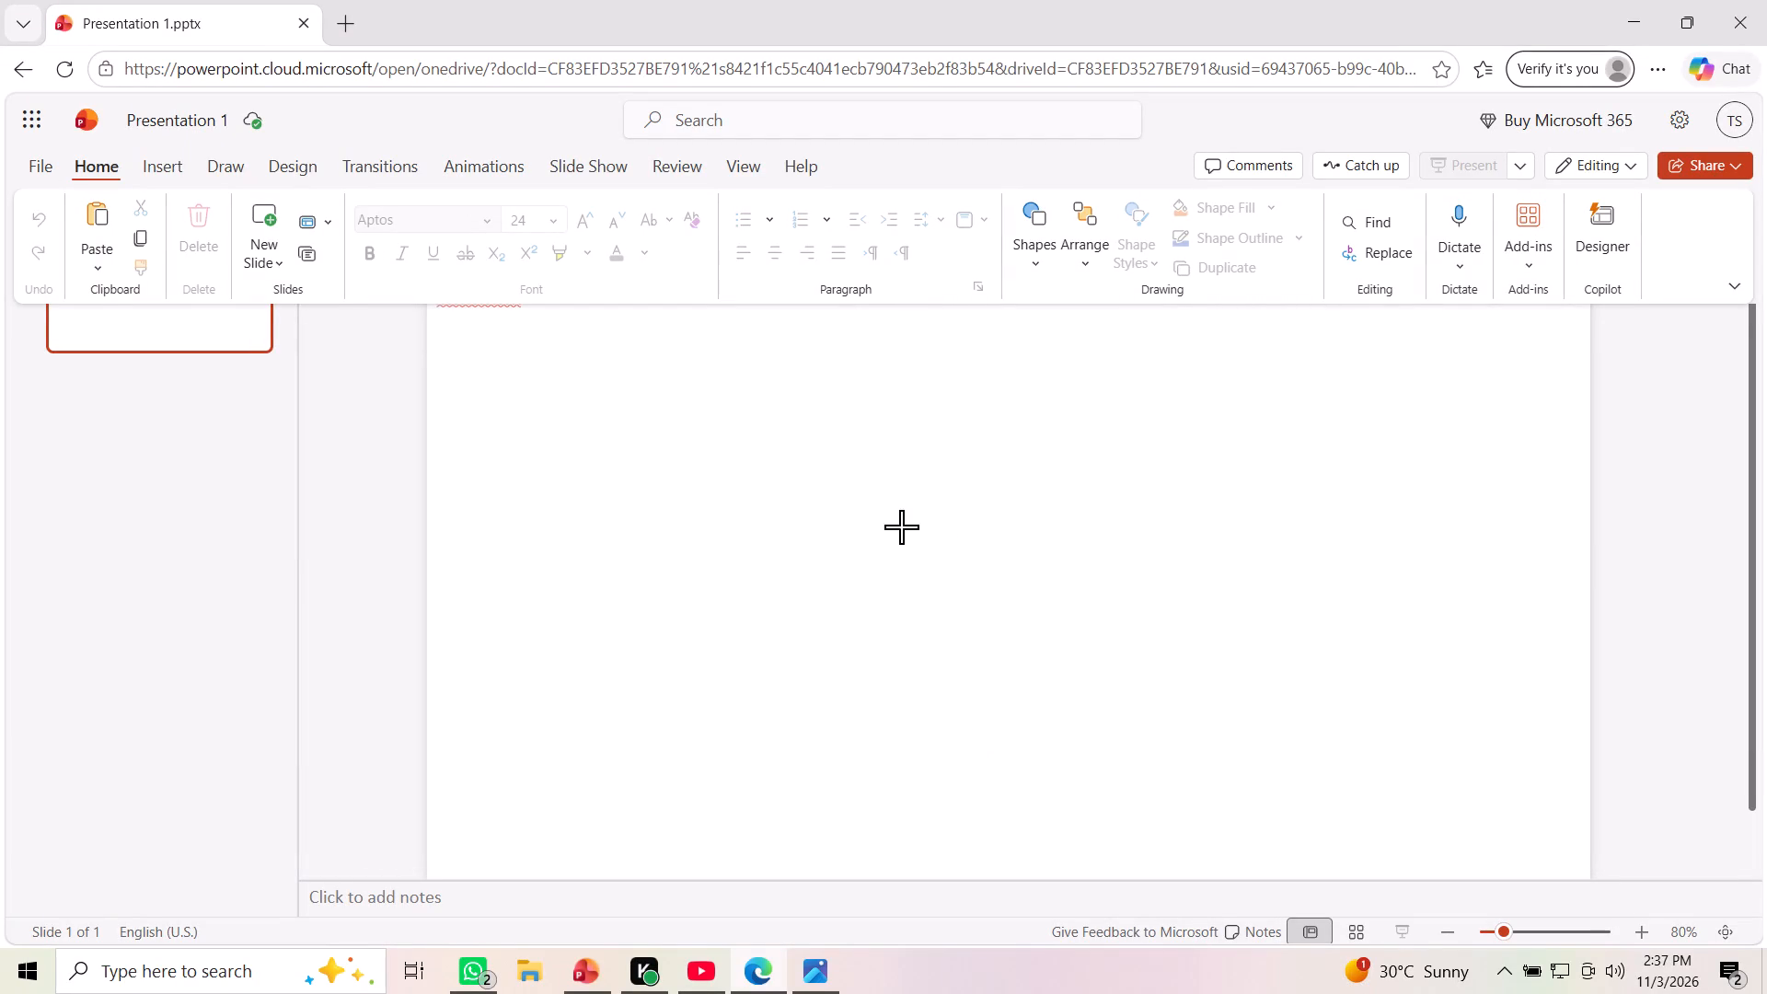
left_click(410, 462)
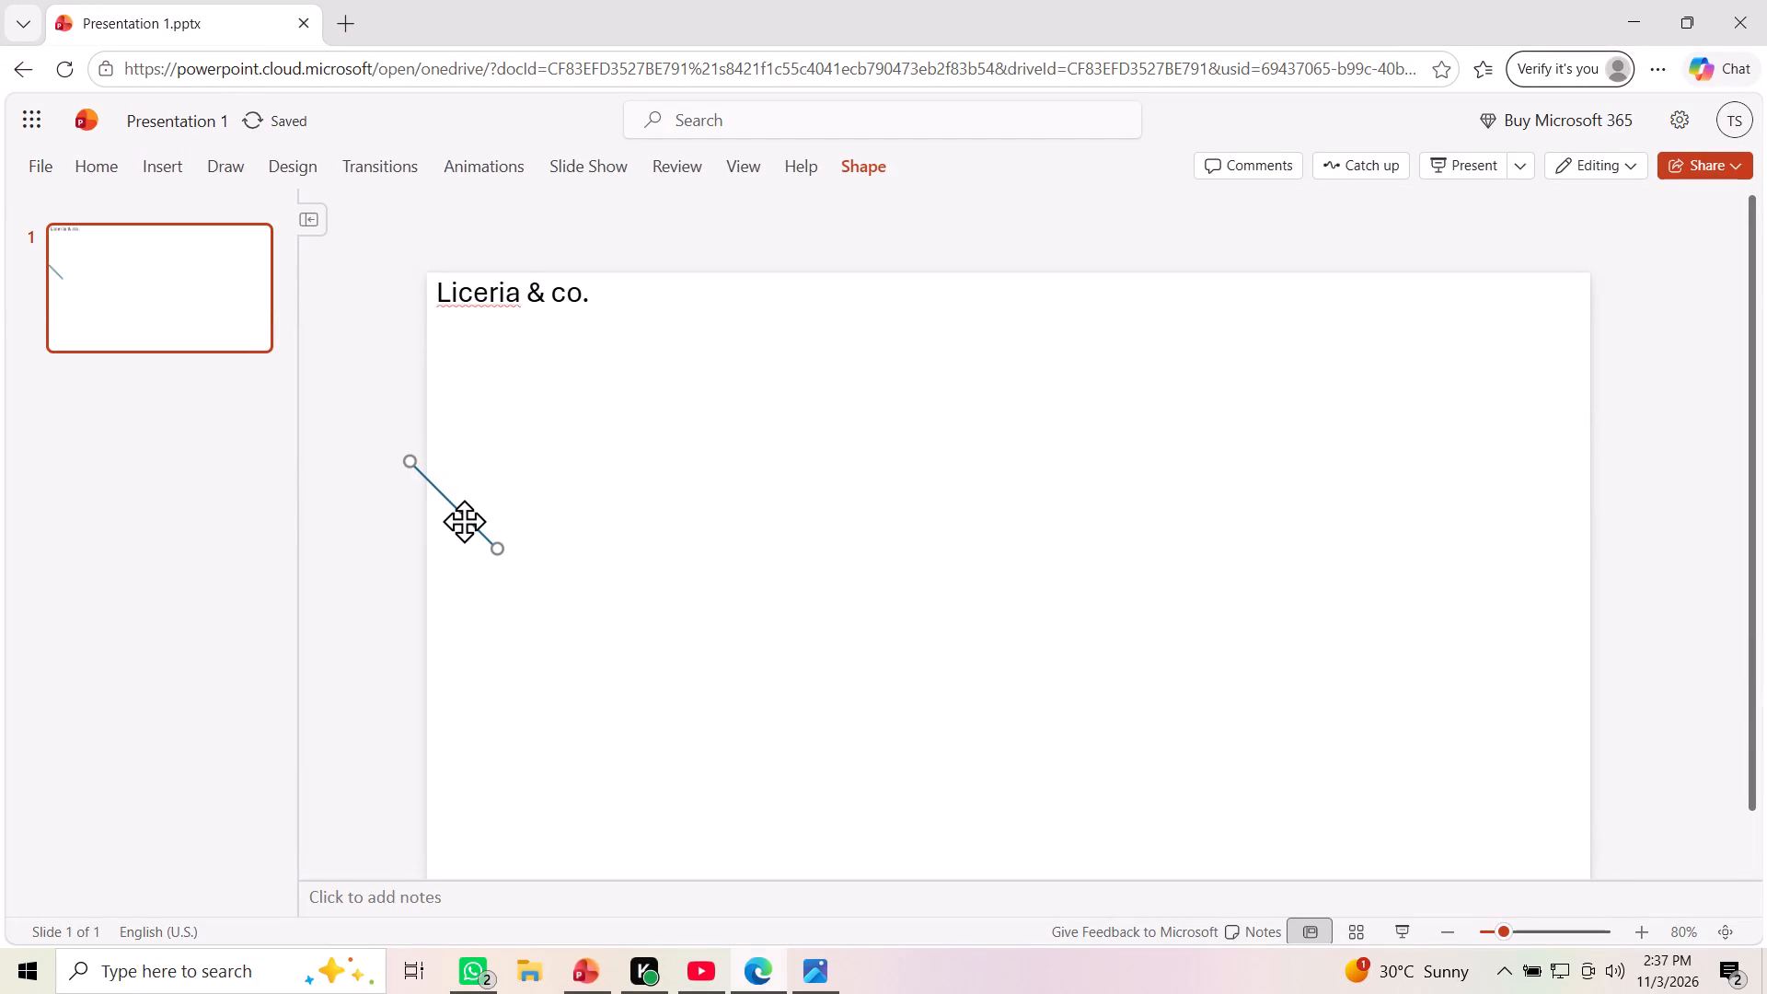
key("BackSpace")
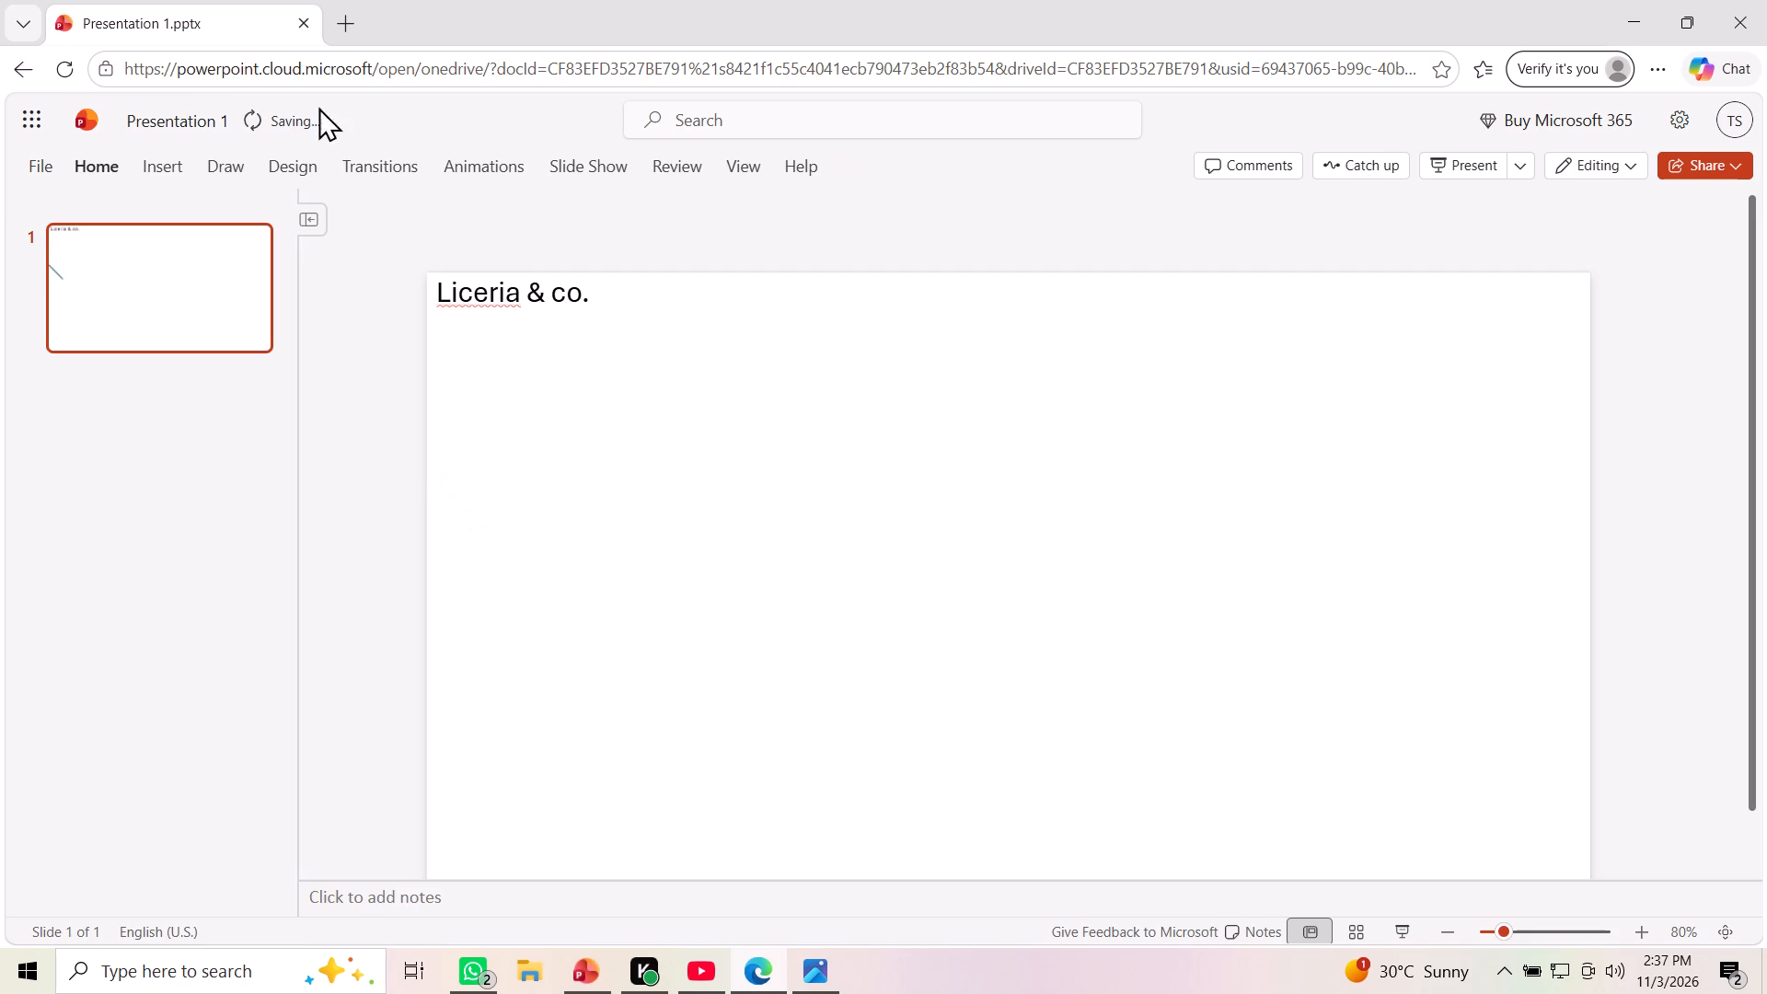
Insert a straight line shape on the slide and adjust its end until it is nearly horizontal.
left_click(93, 164)
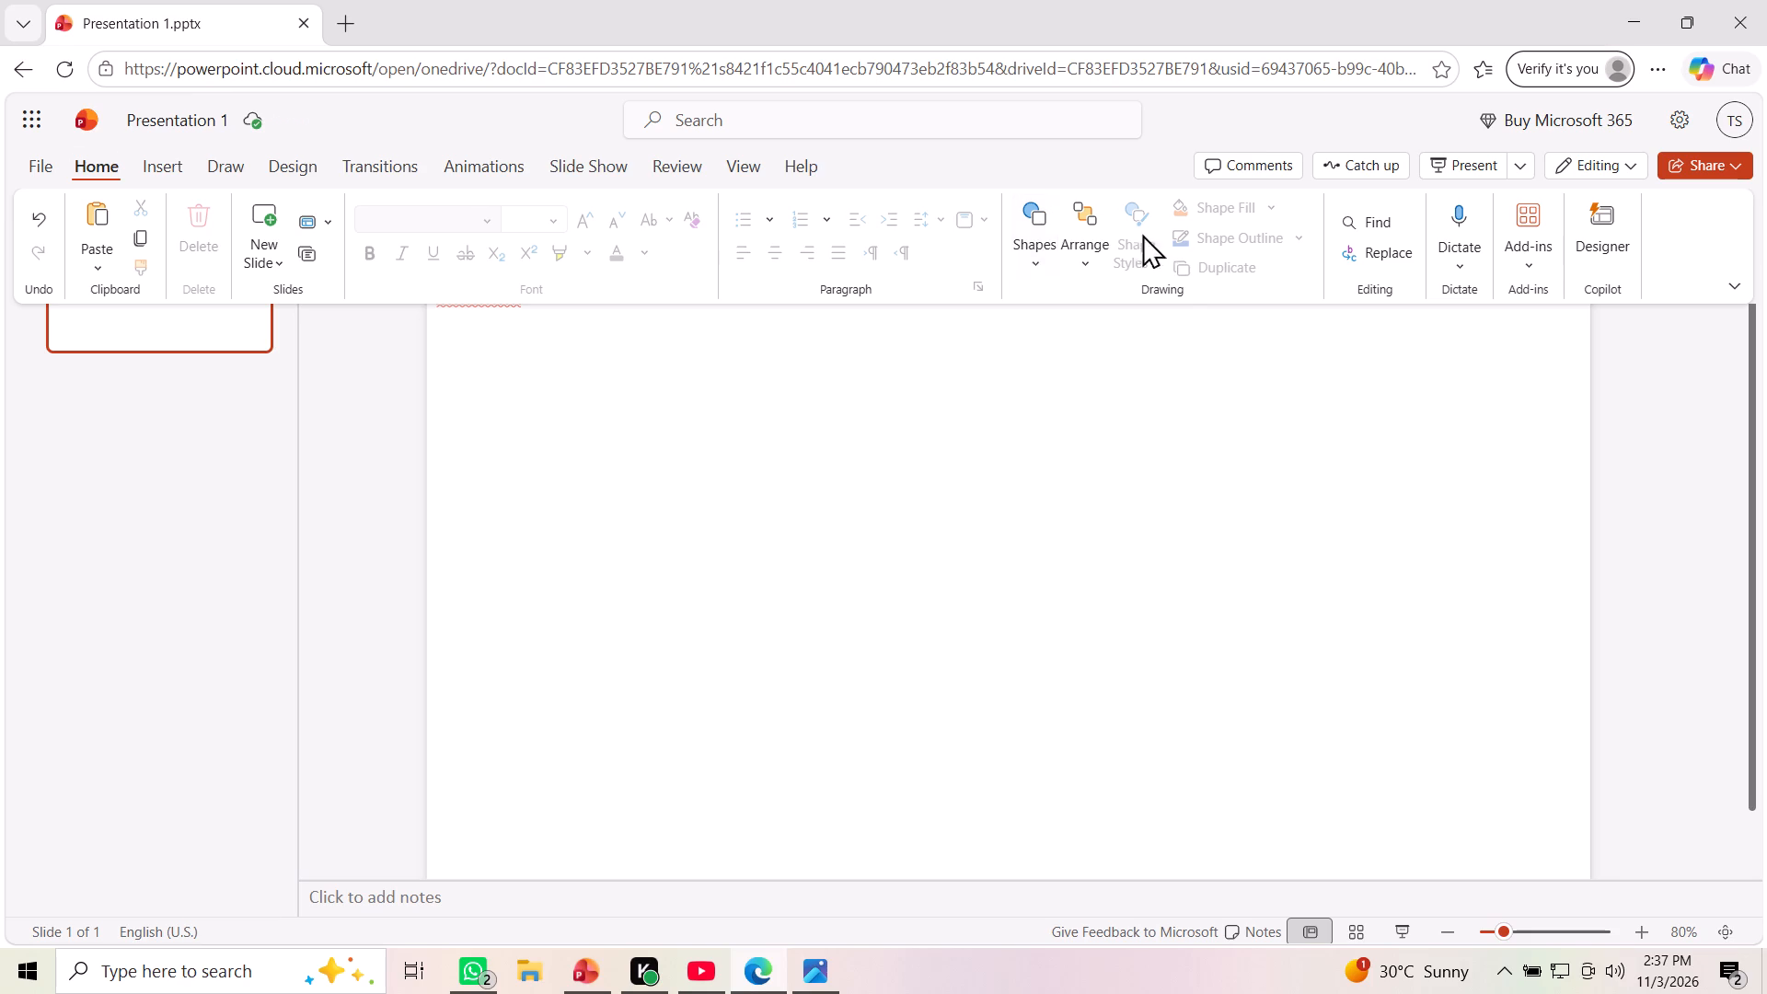
left_click(1033, 212)
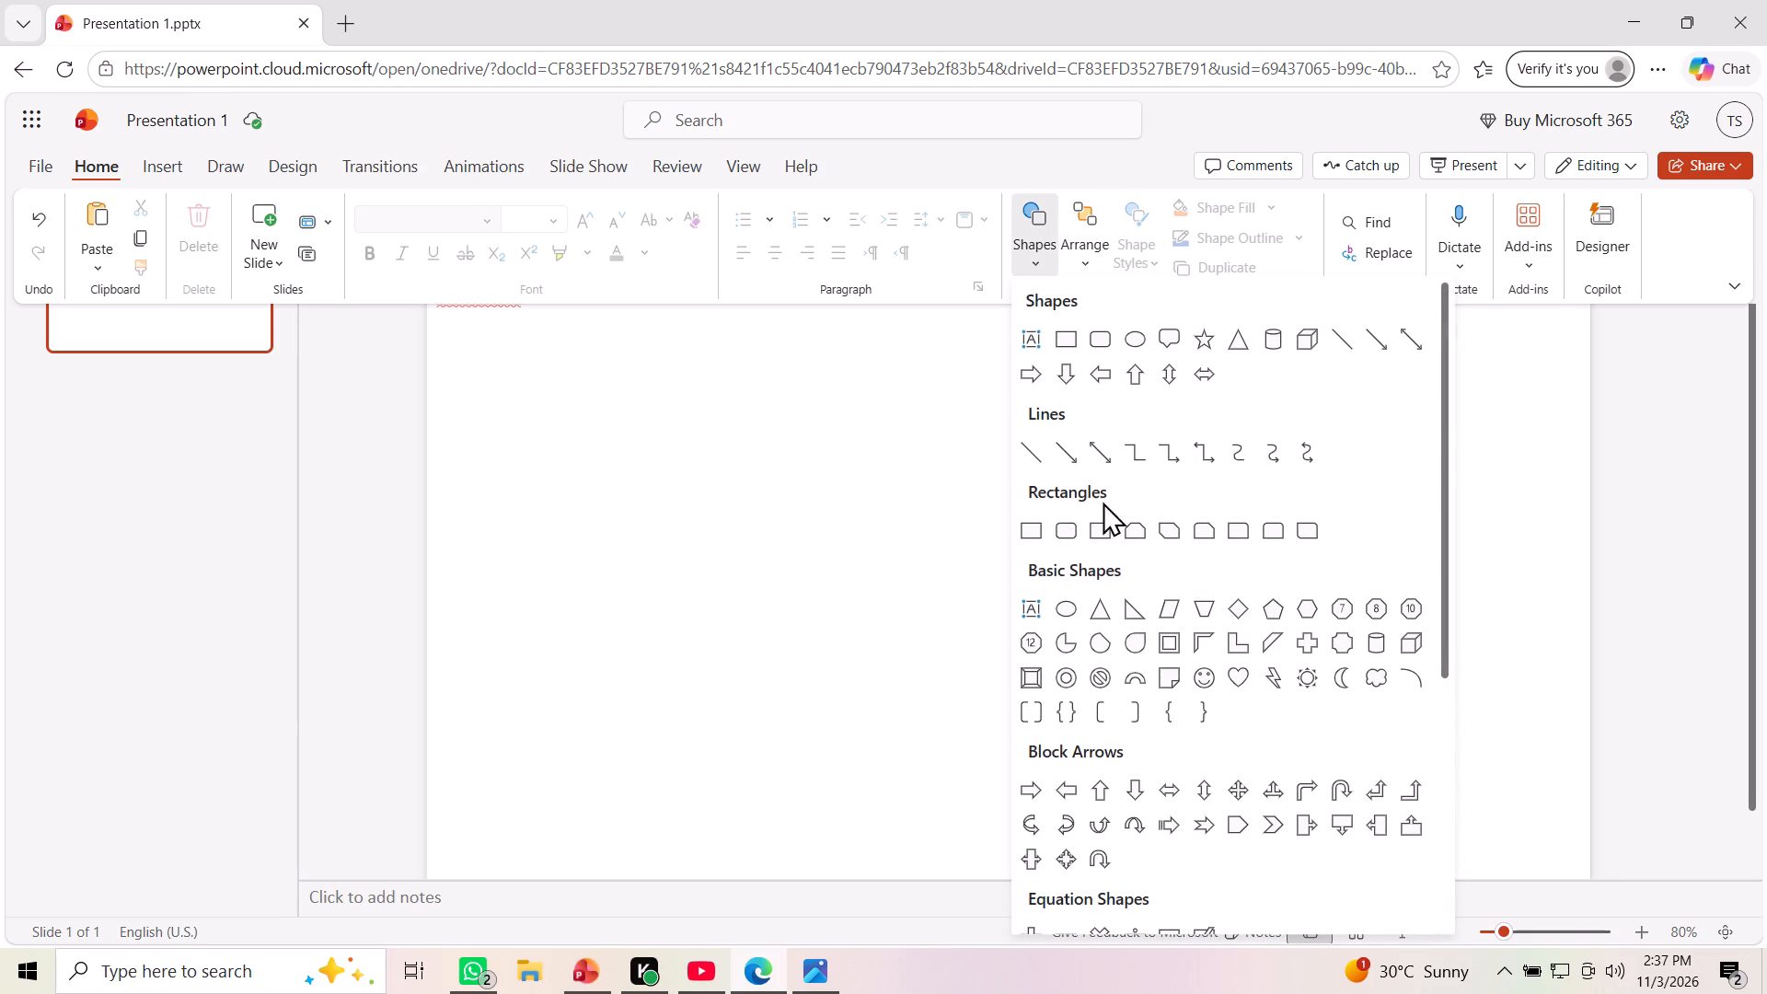
double_click(1341, 339)
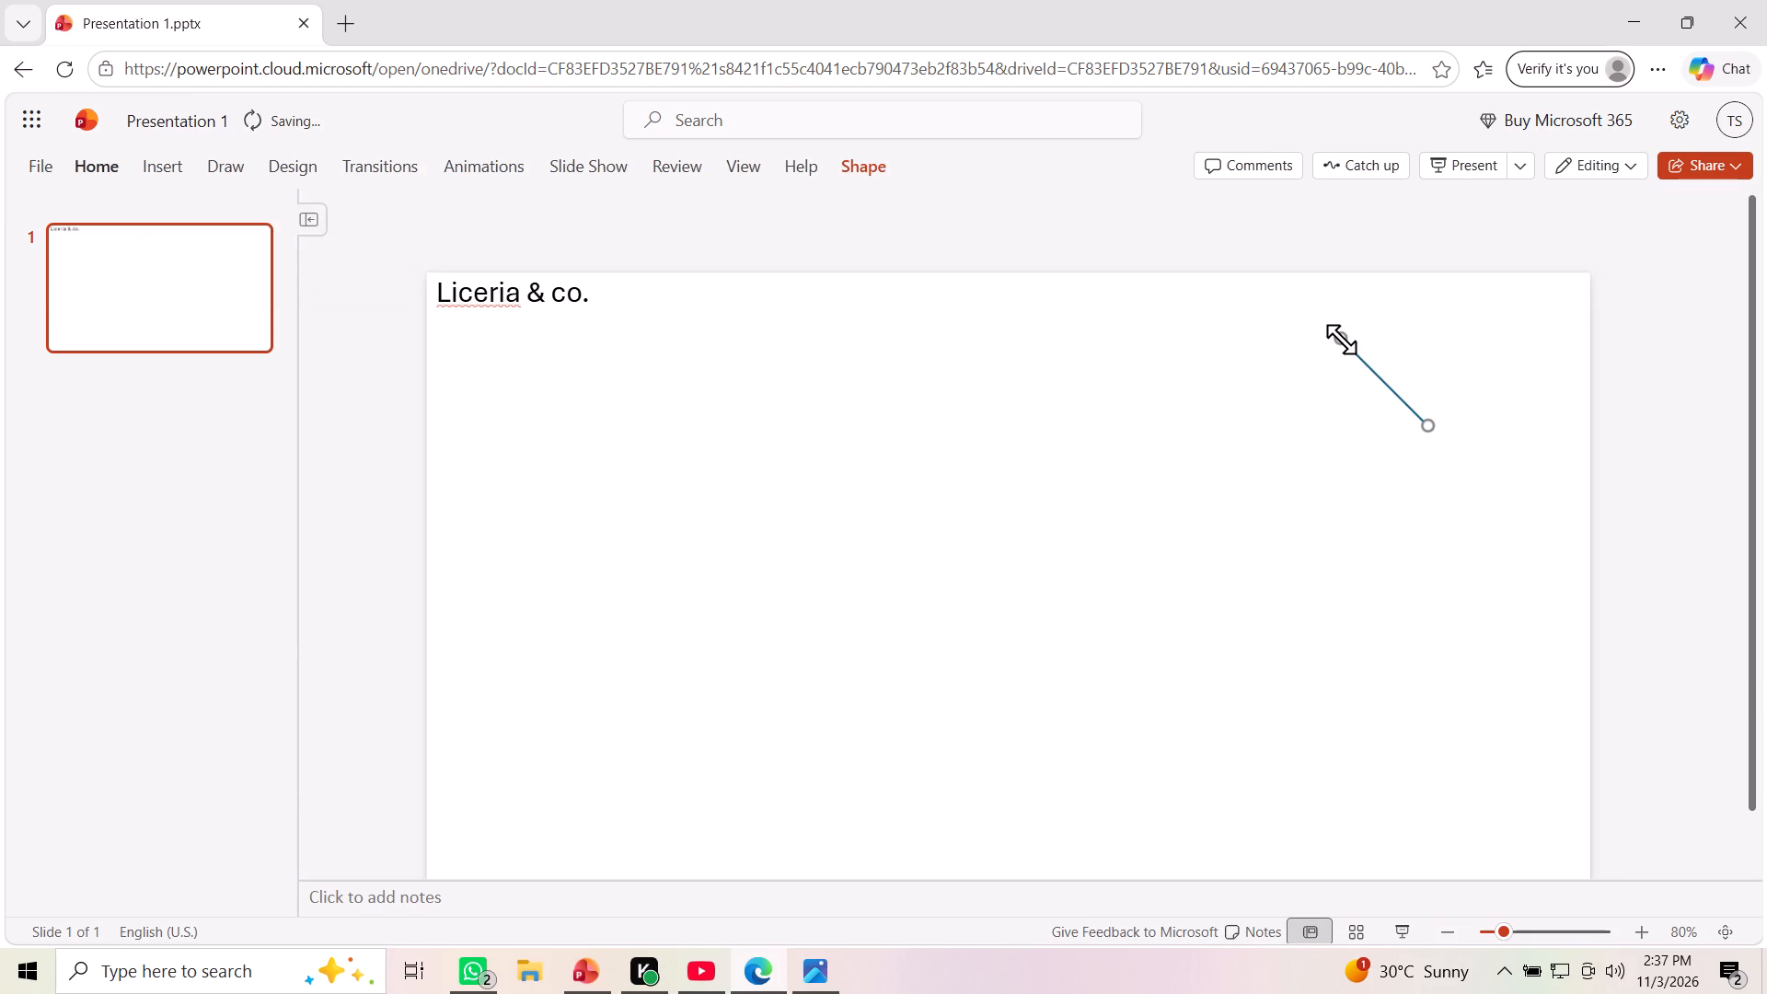
left_click_drag(1341, 339, 1297, 387)
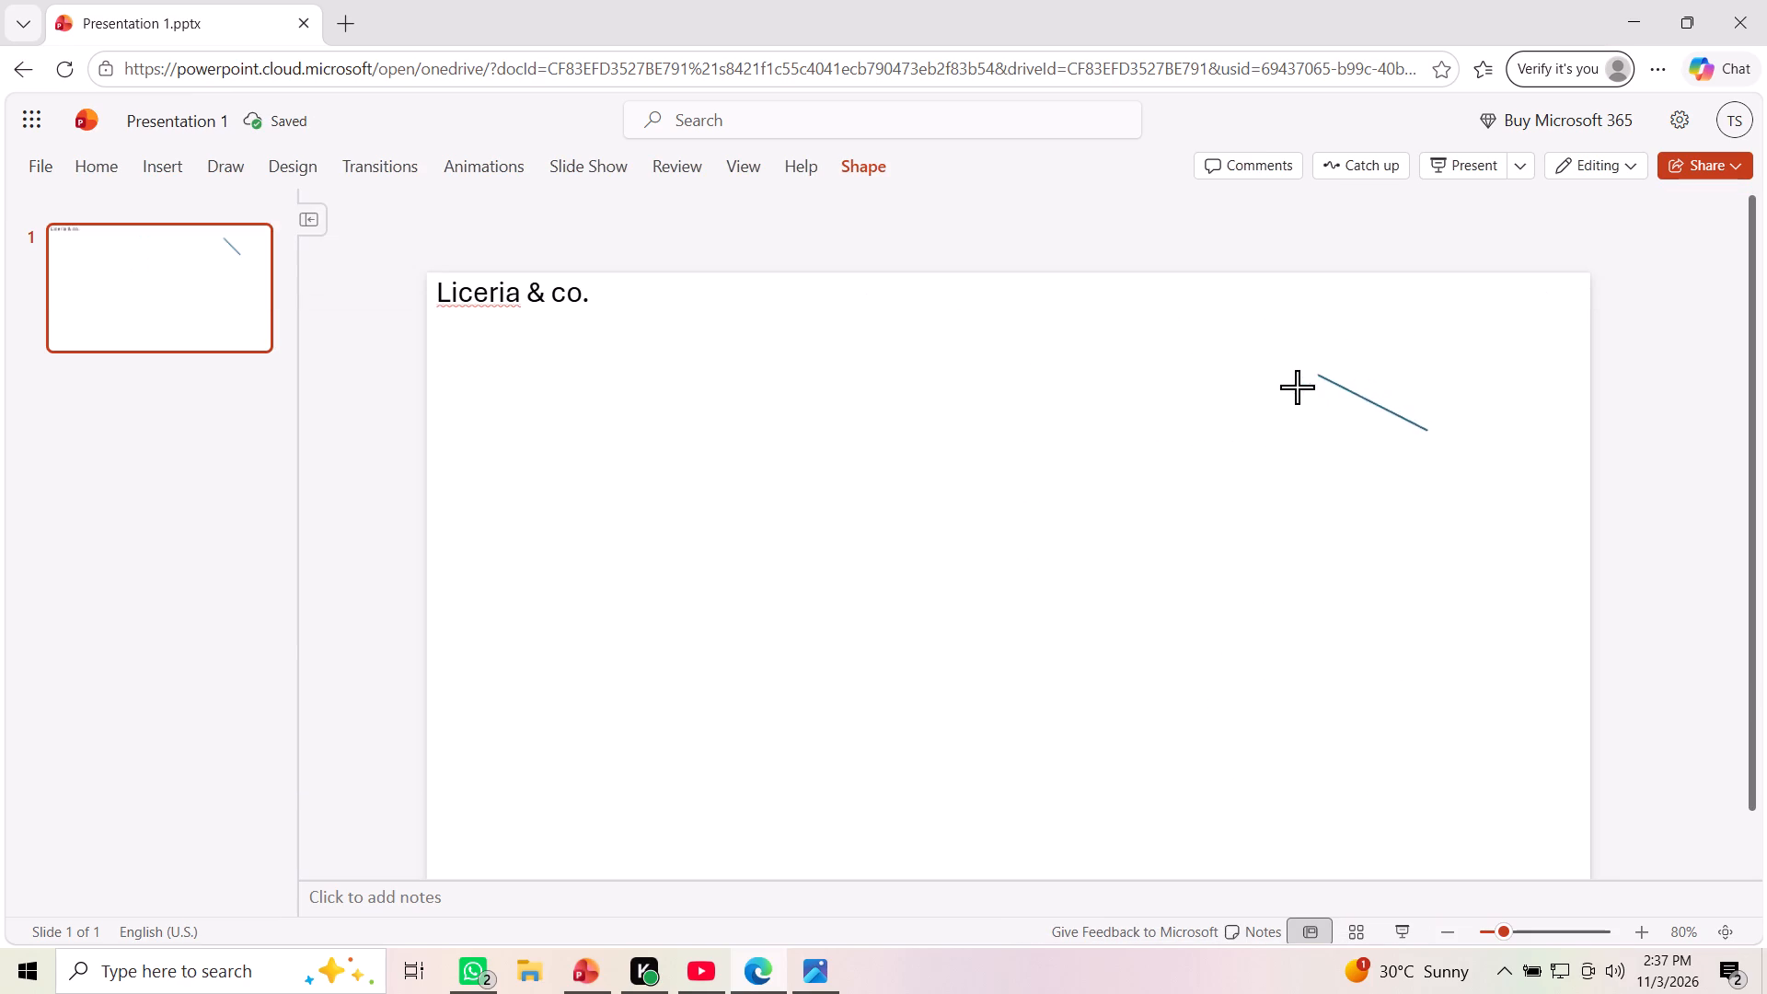
left_click_drag(1297, 387, 1298, 443)
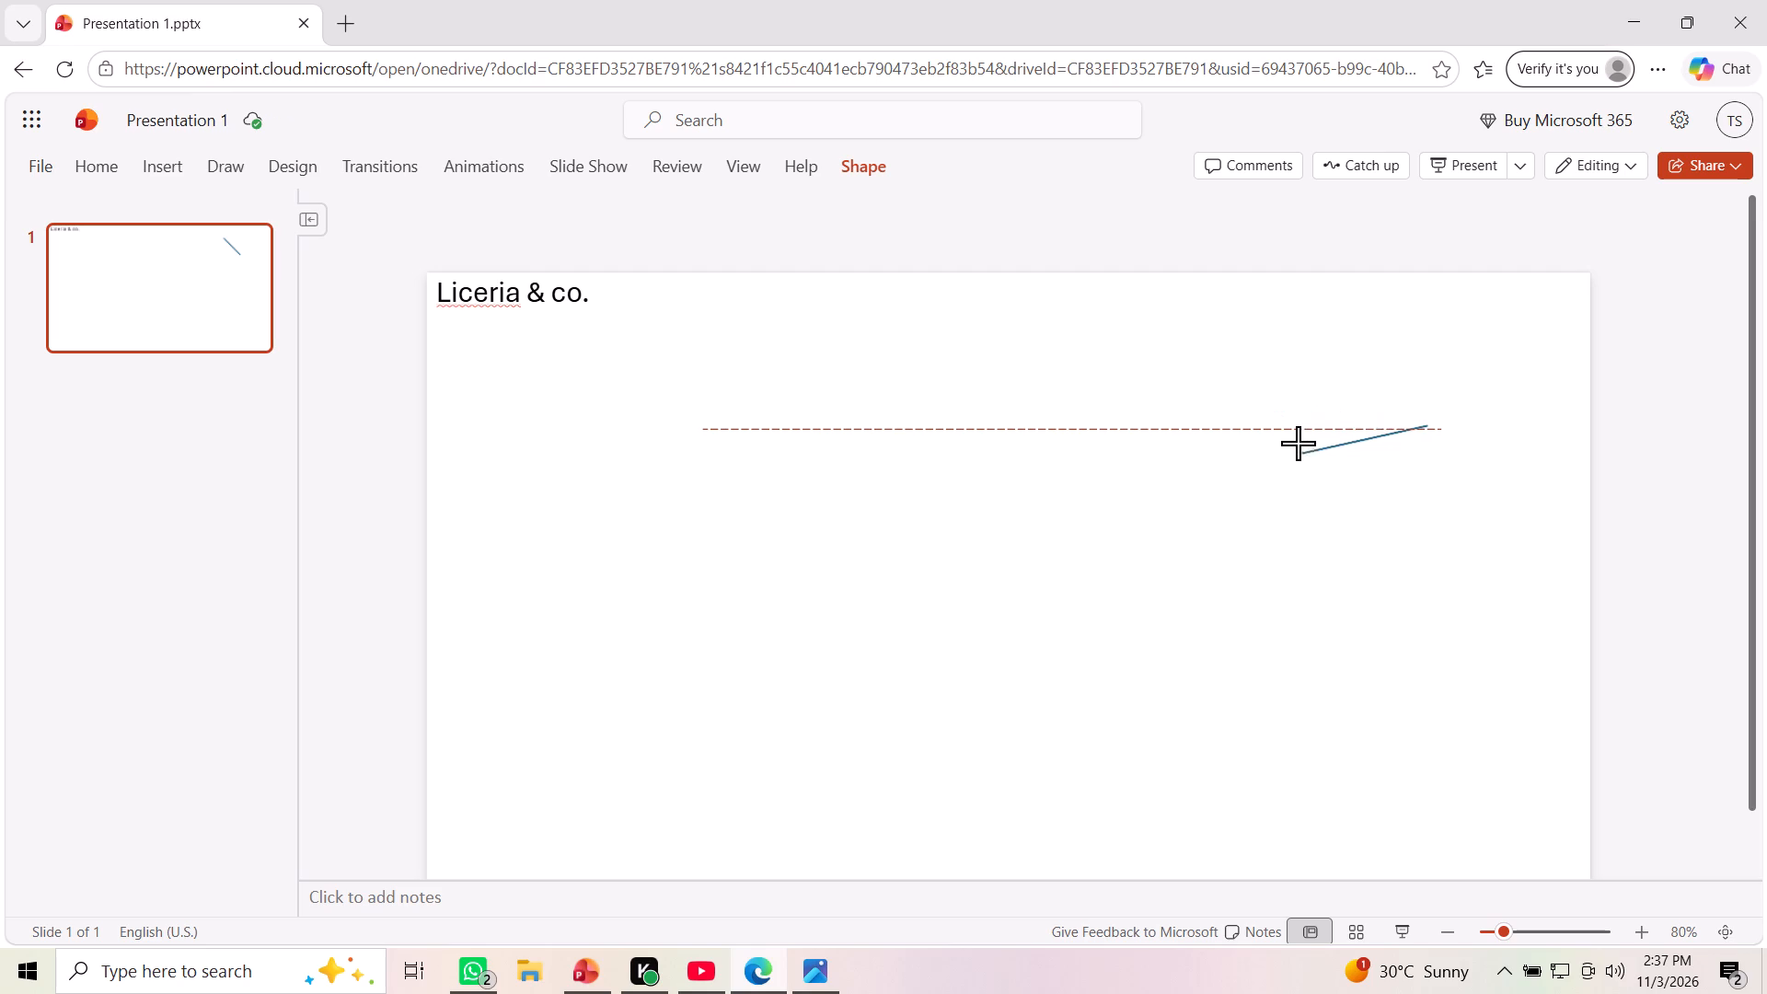
left_click_drag(1298, 443, 1306, 418)
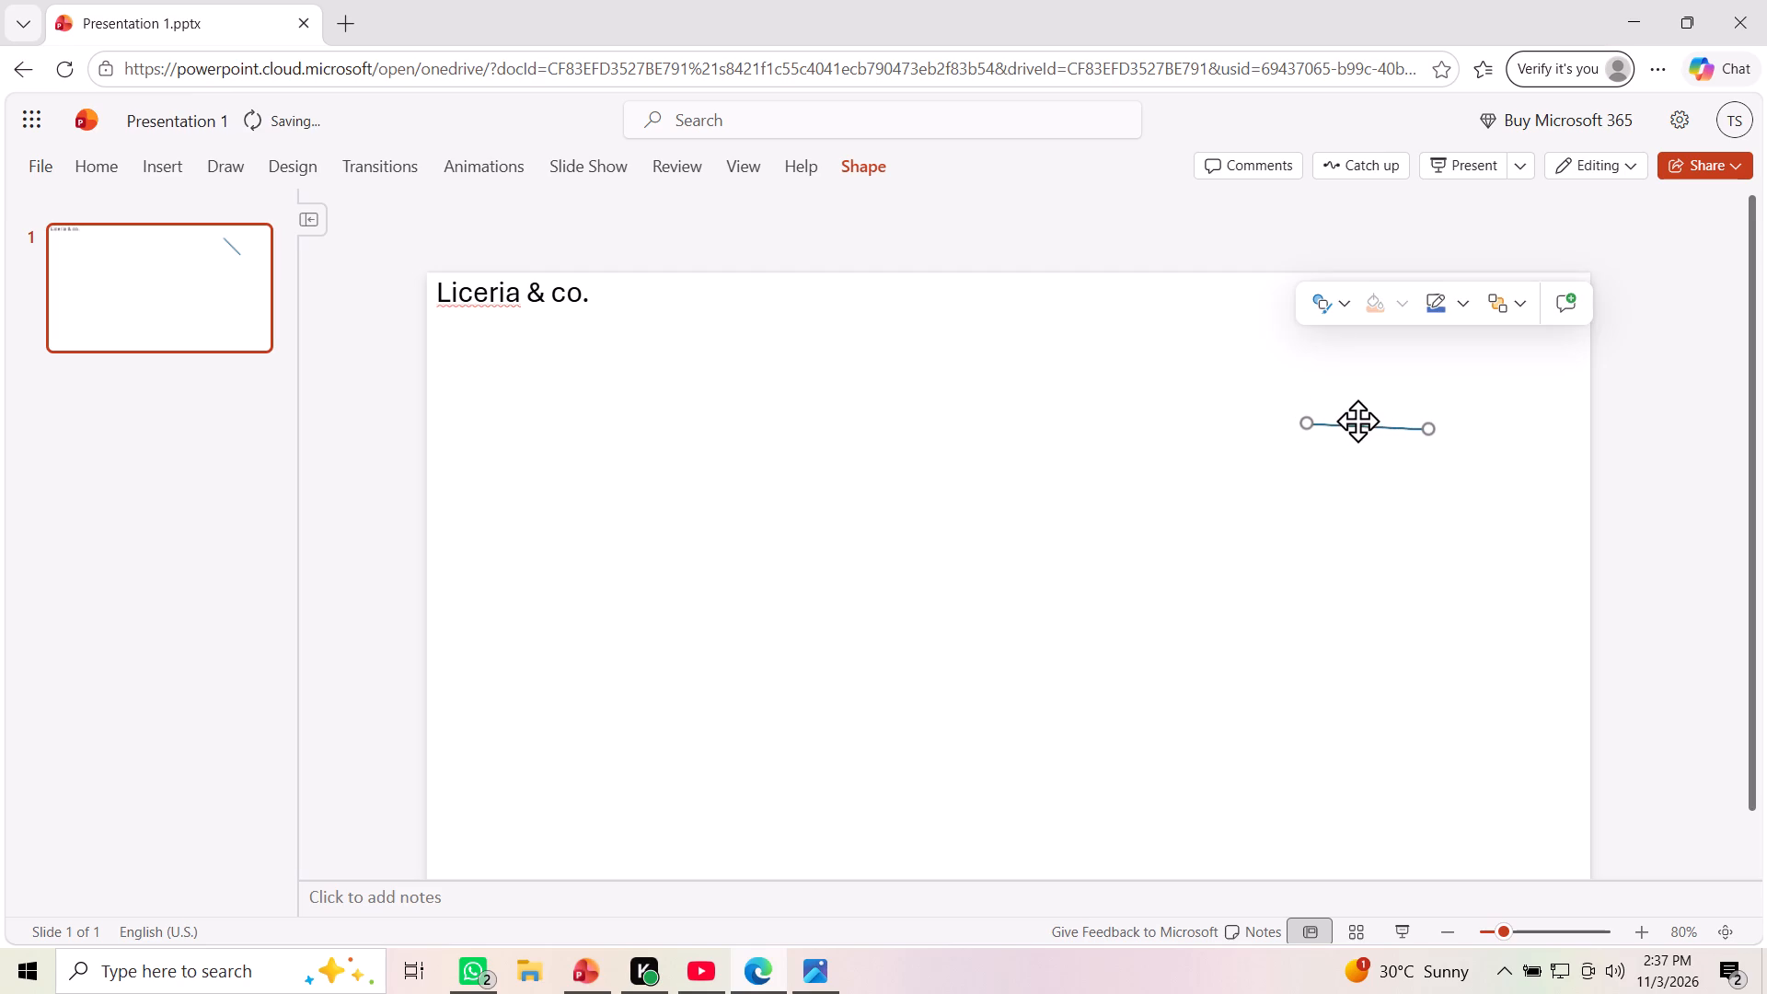
Move the line directly beneath the "Liceria & co." text and level its far end.
left_click_drag(1363, 425, 440, 286)
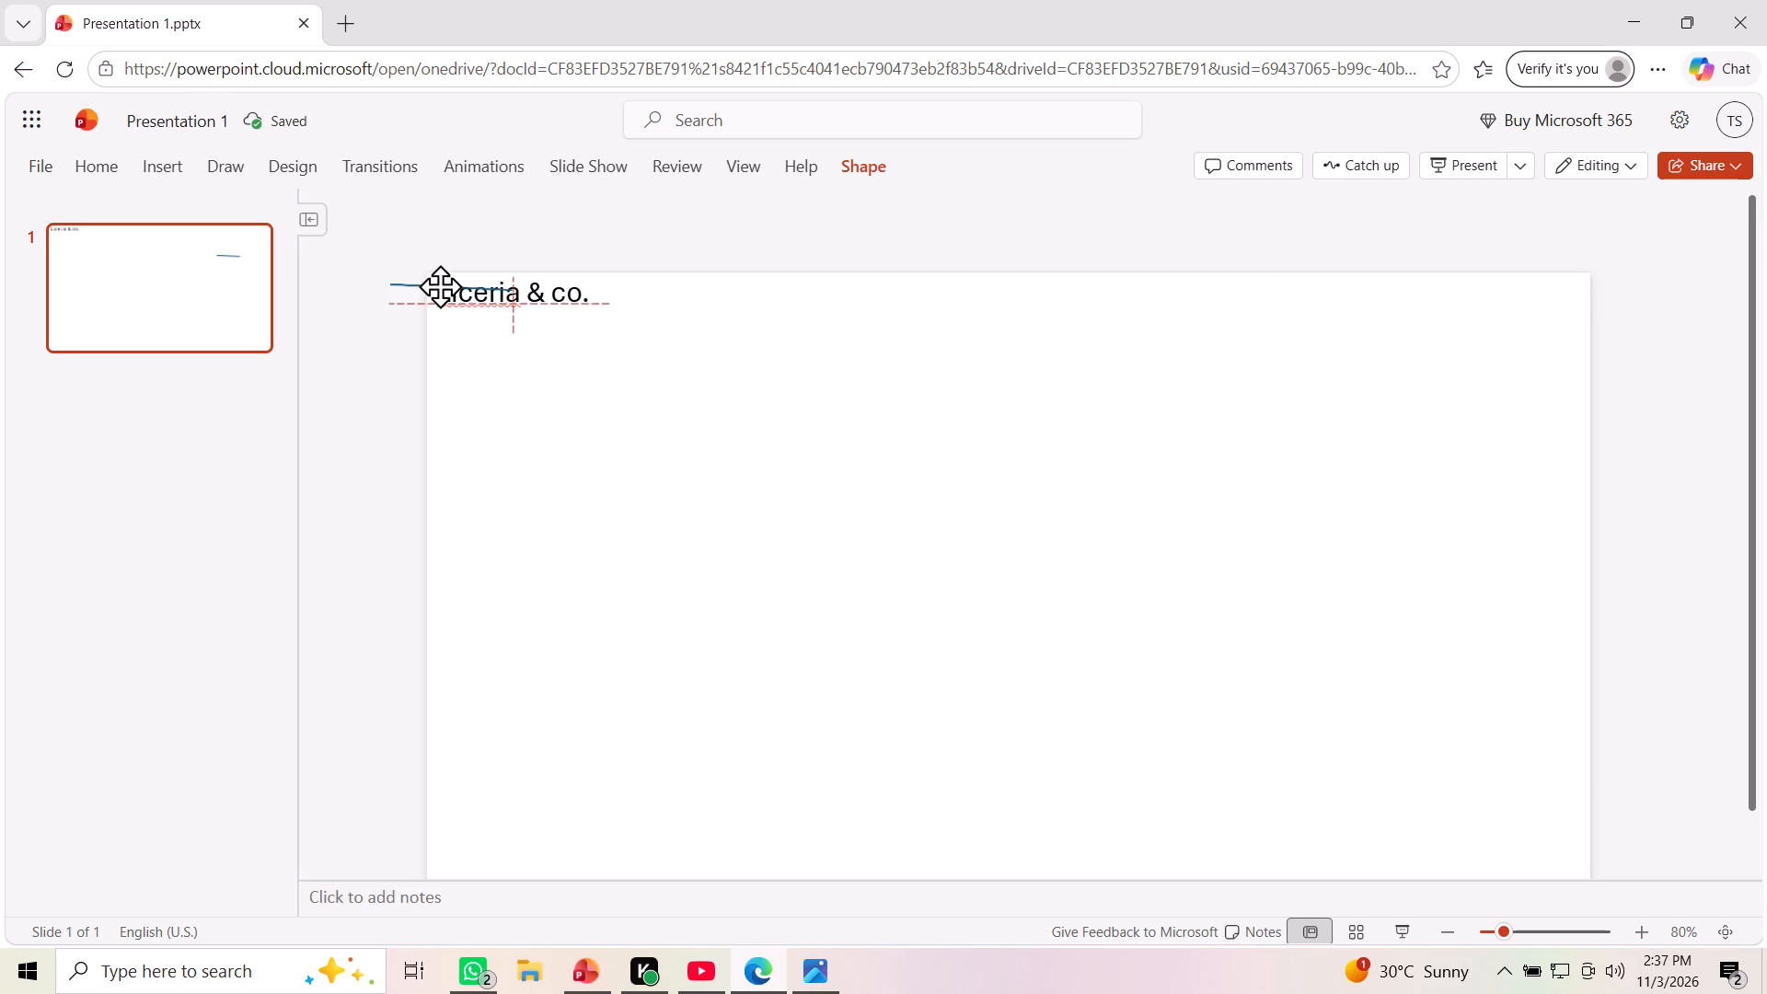
left_click_drag(440, 286, 497, 321)
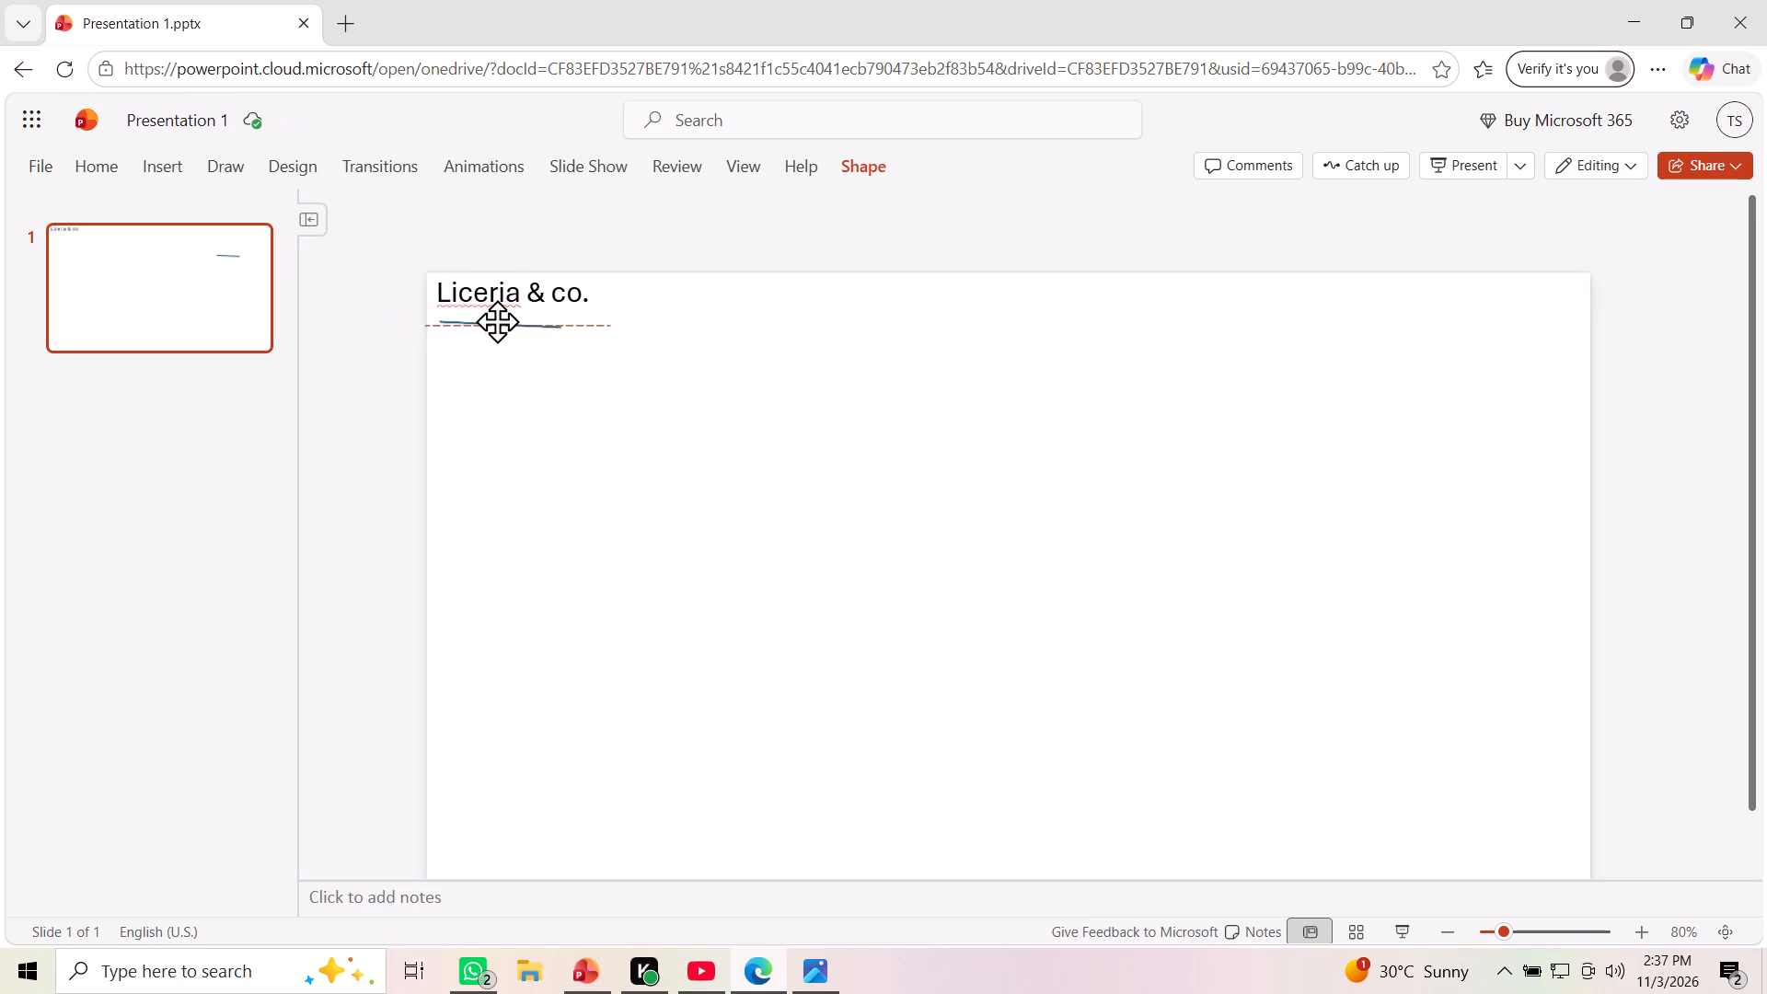
left_click_drag(497, 321, 494, 315)
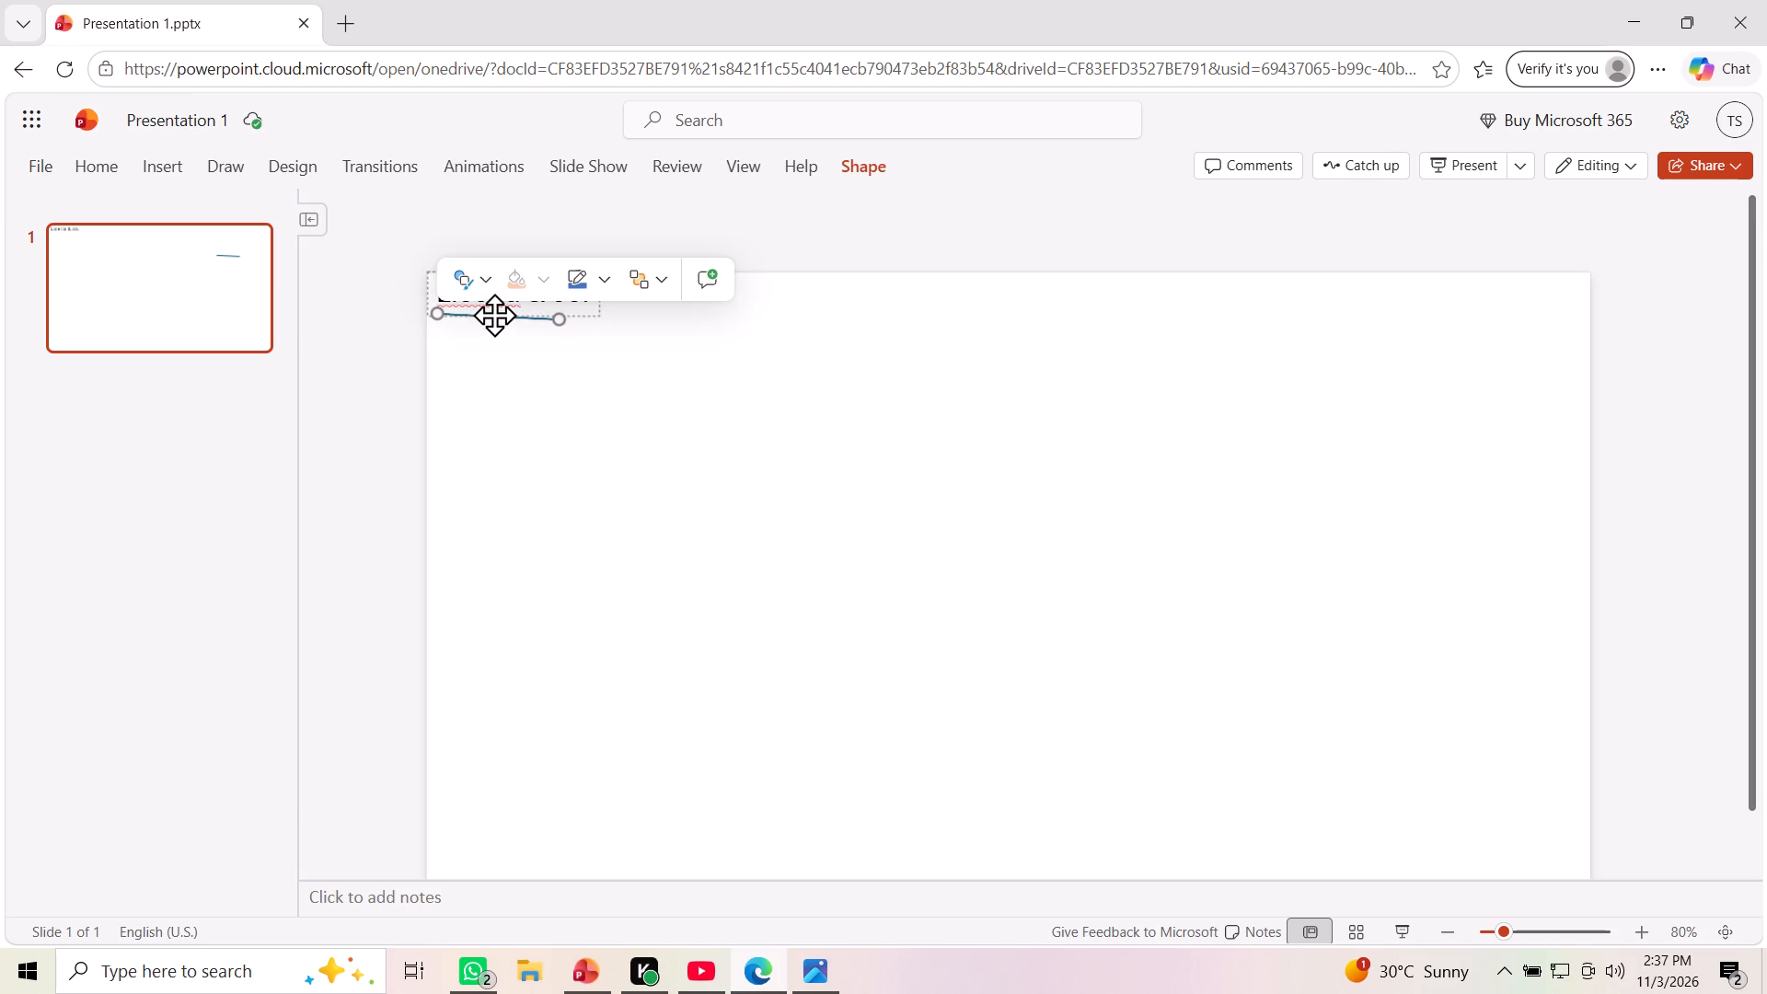
left_click(560, 323)
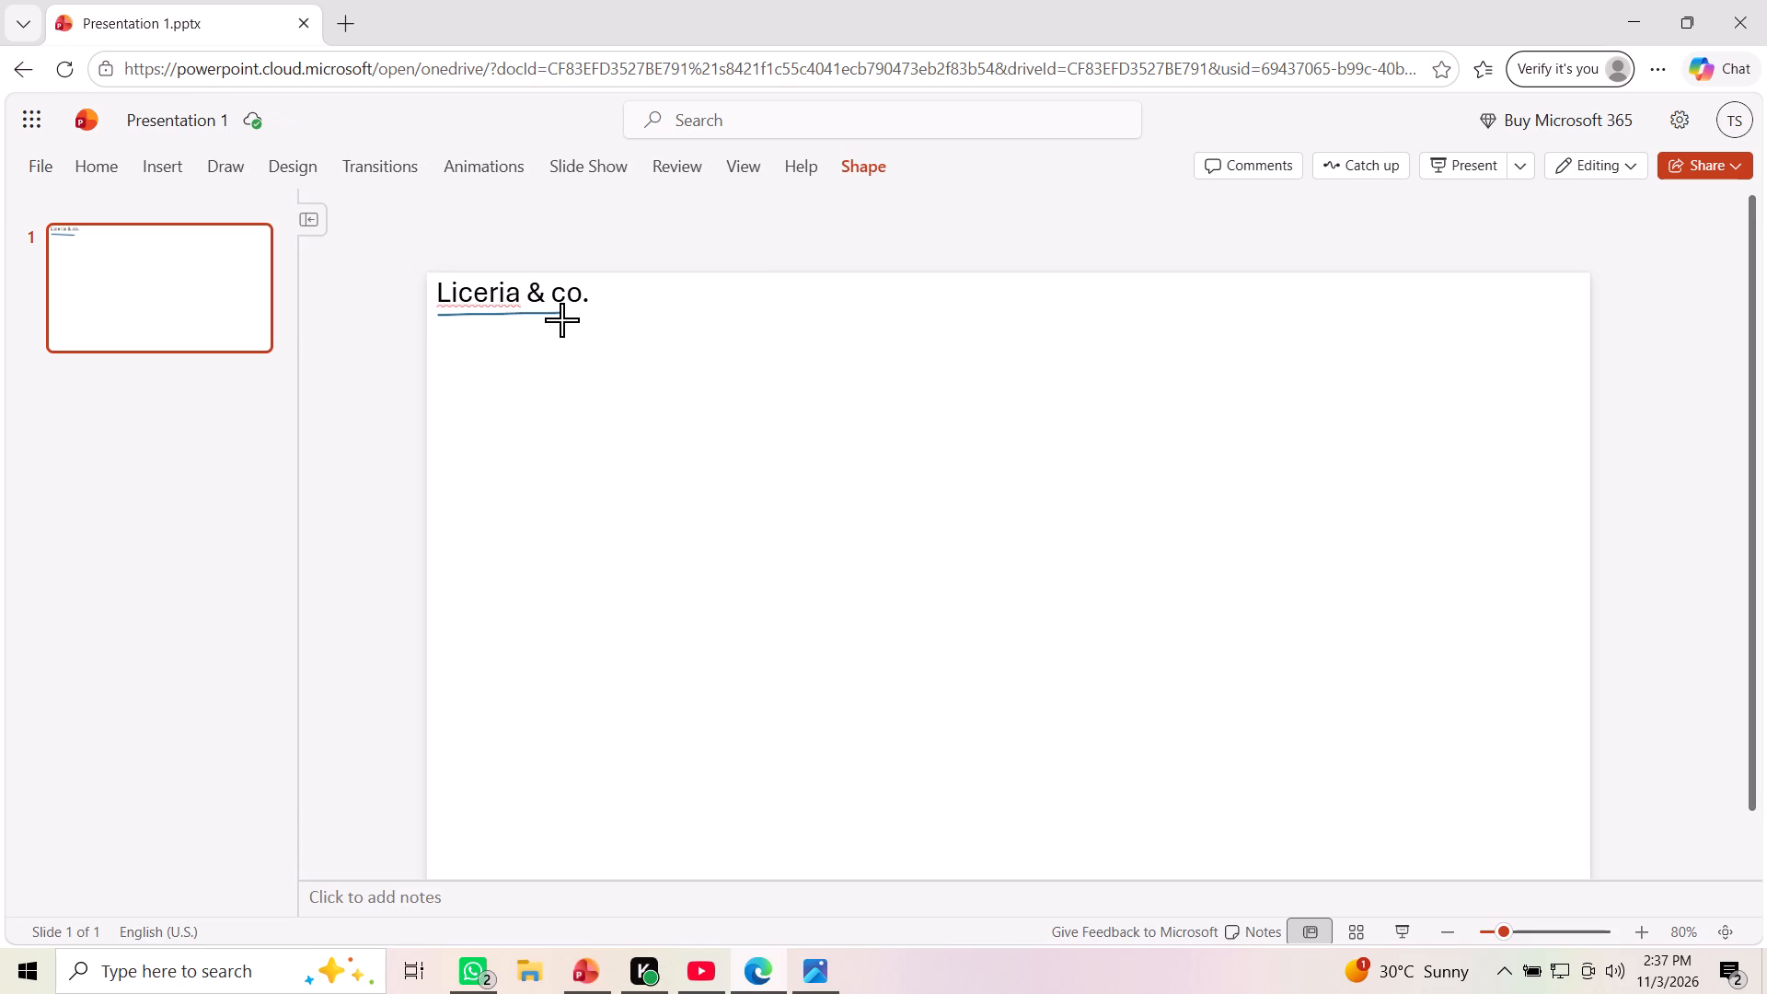
Reposition both ends of the line clear below "Liceria & co.", keeping it nearly level and extending it to the text box's full width.
left_click(502, 311)
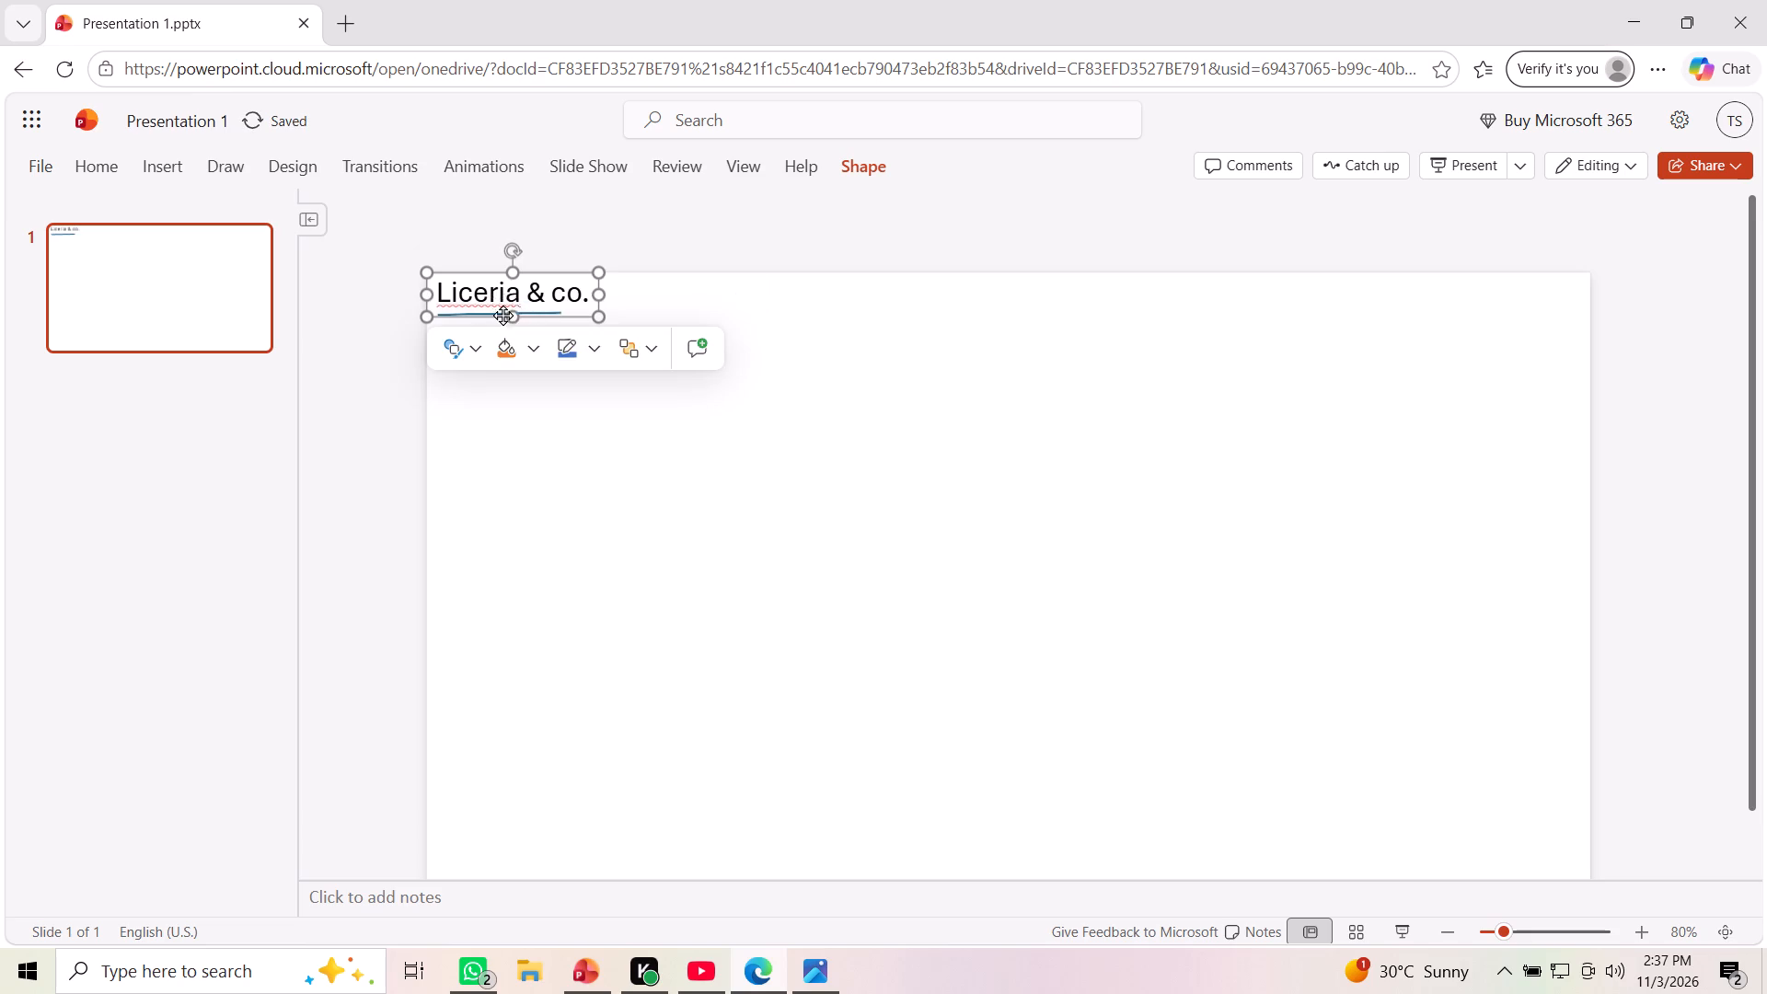
left_click(515, 388)
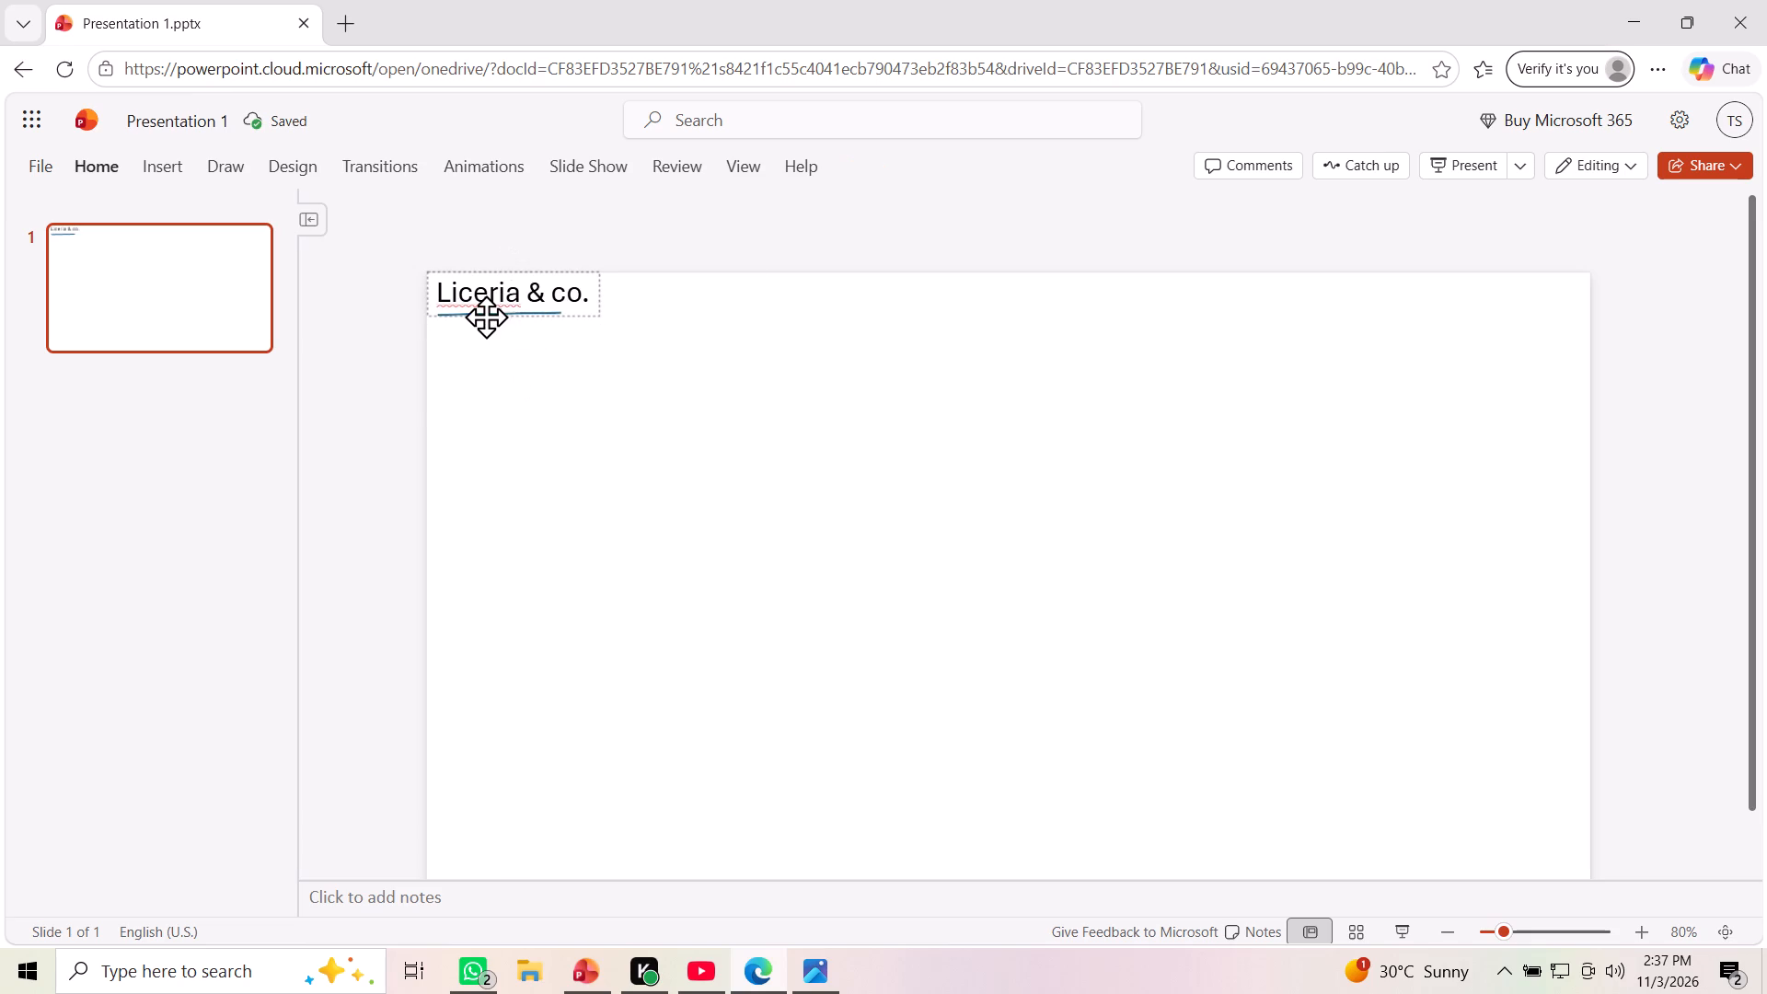
left_click(493, 317)
left_click(493, 317)
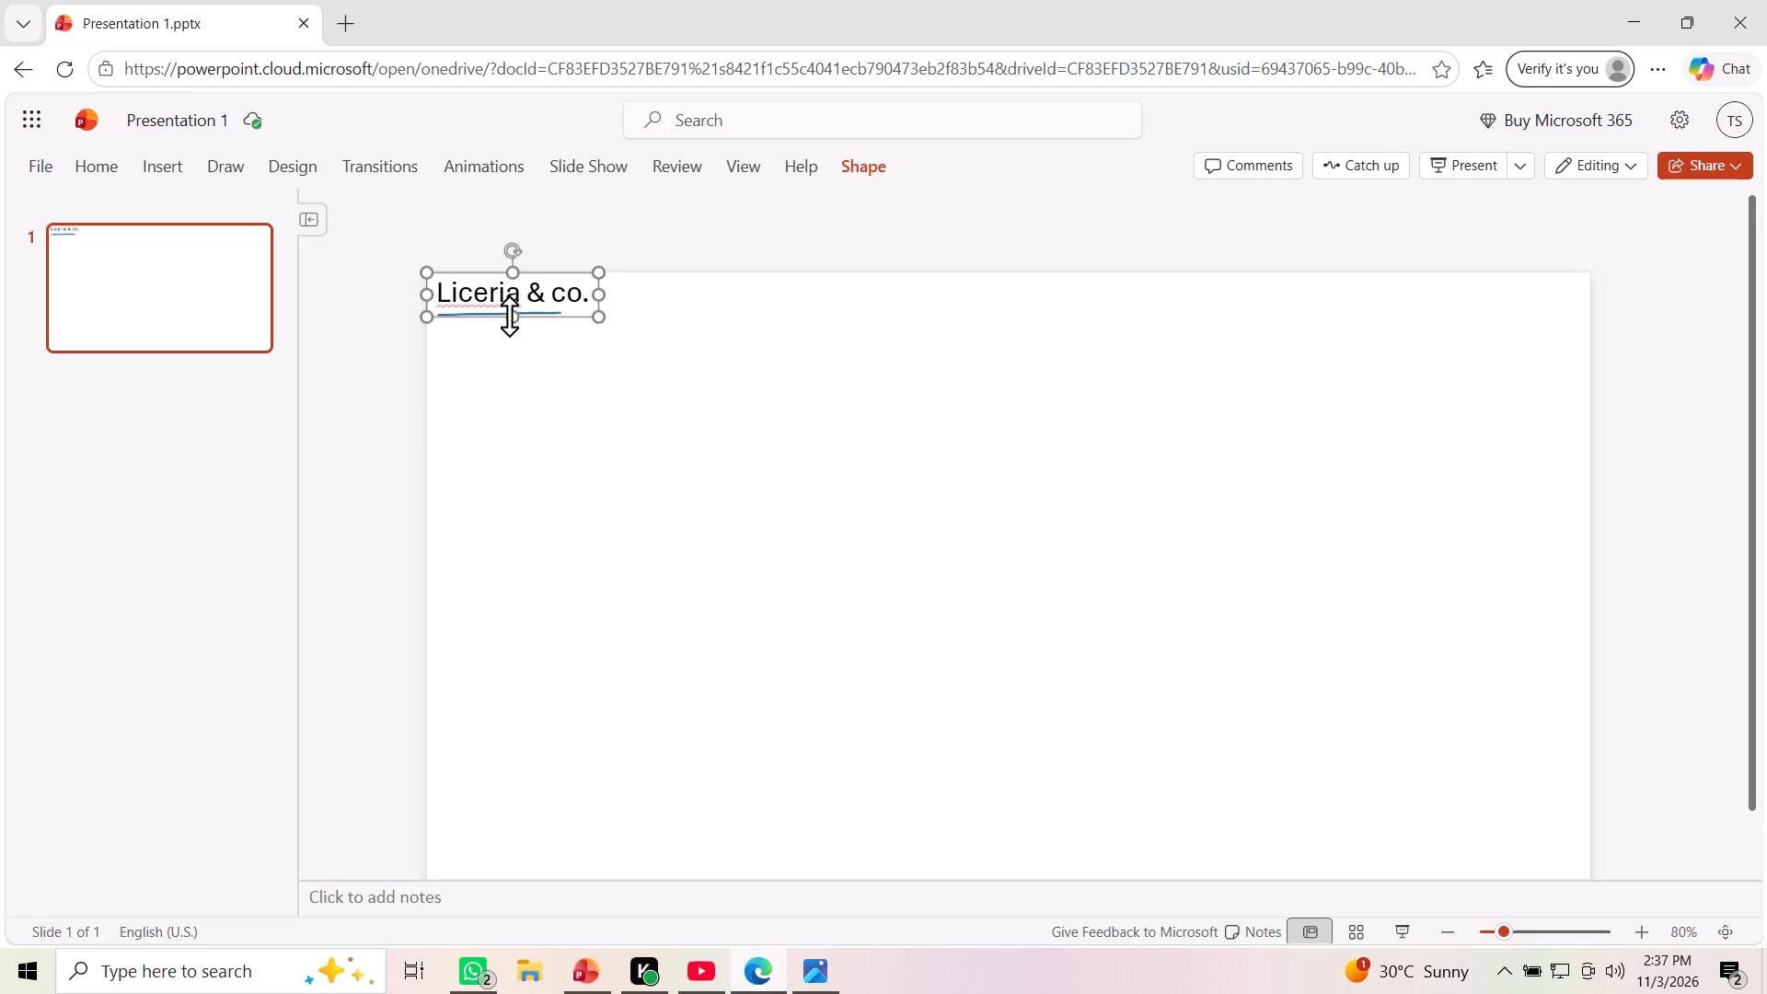
left_click(509, 316)
left_click(554, 310)
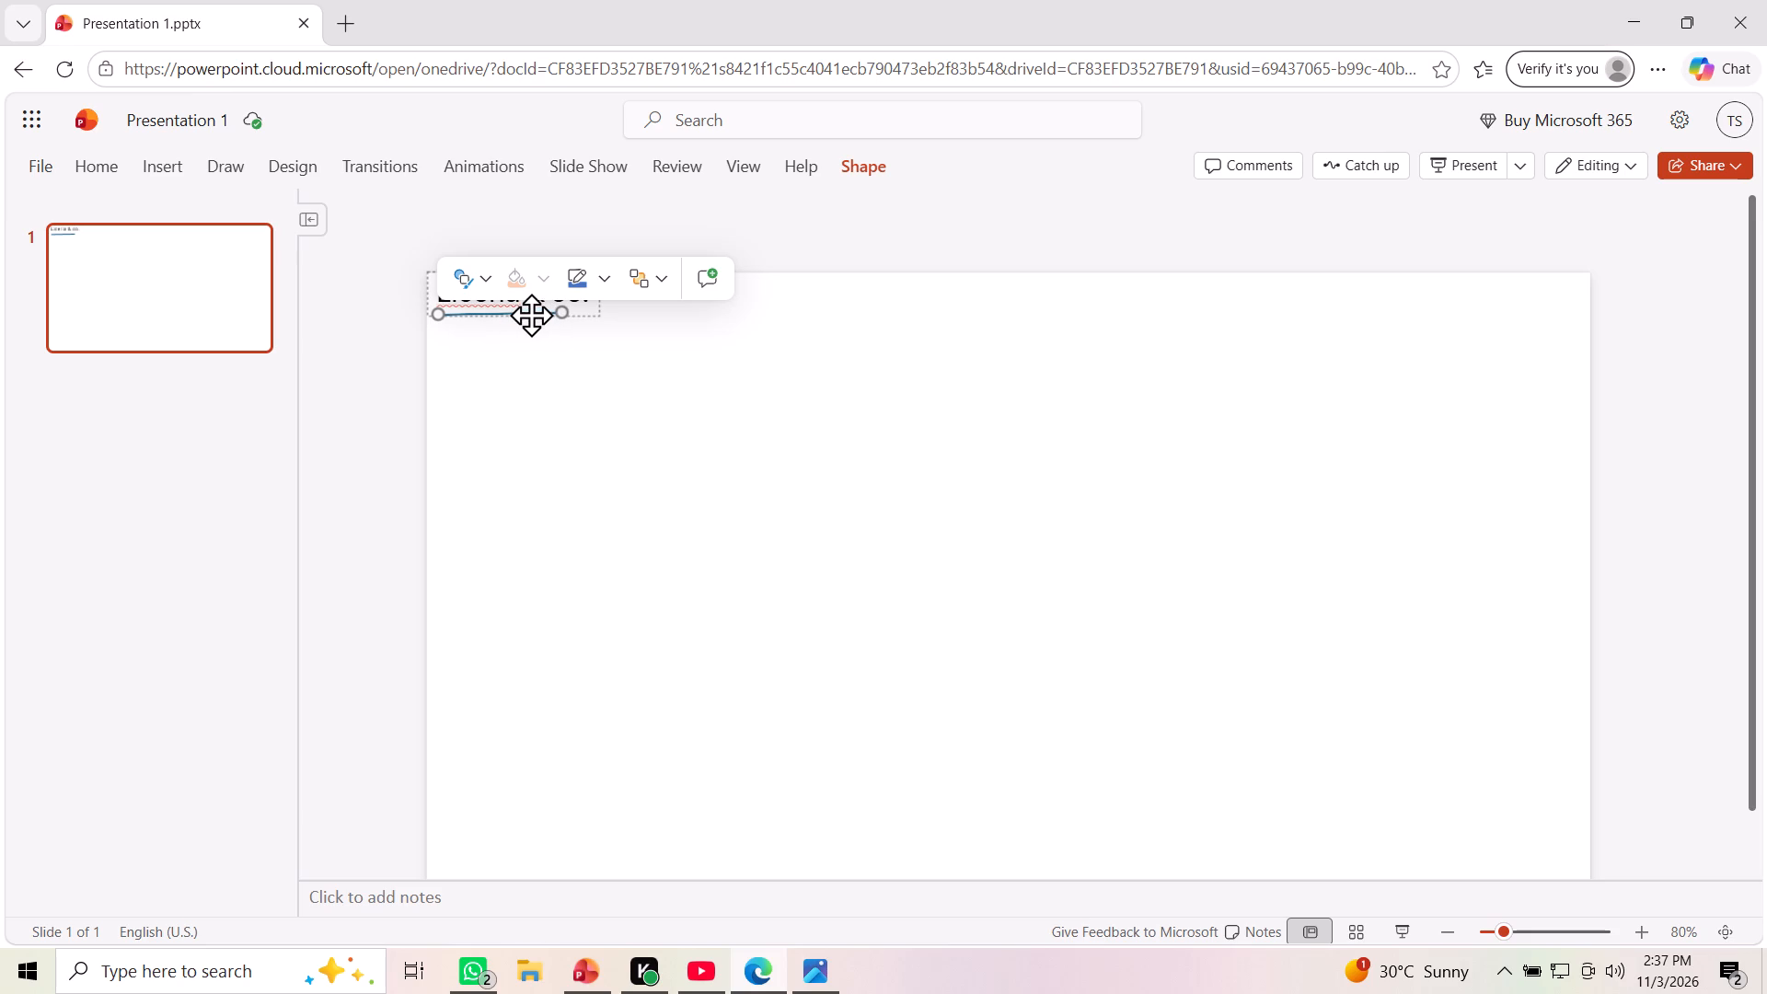
left_click(531, 314)
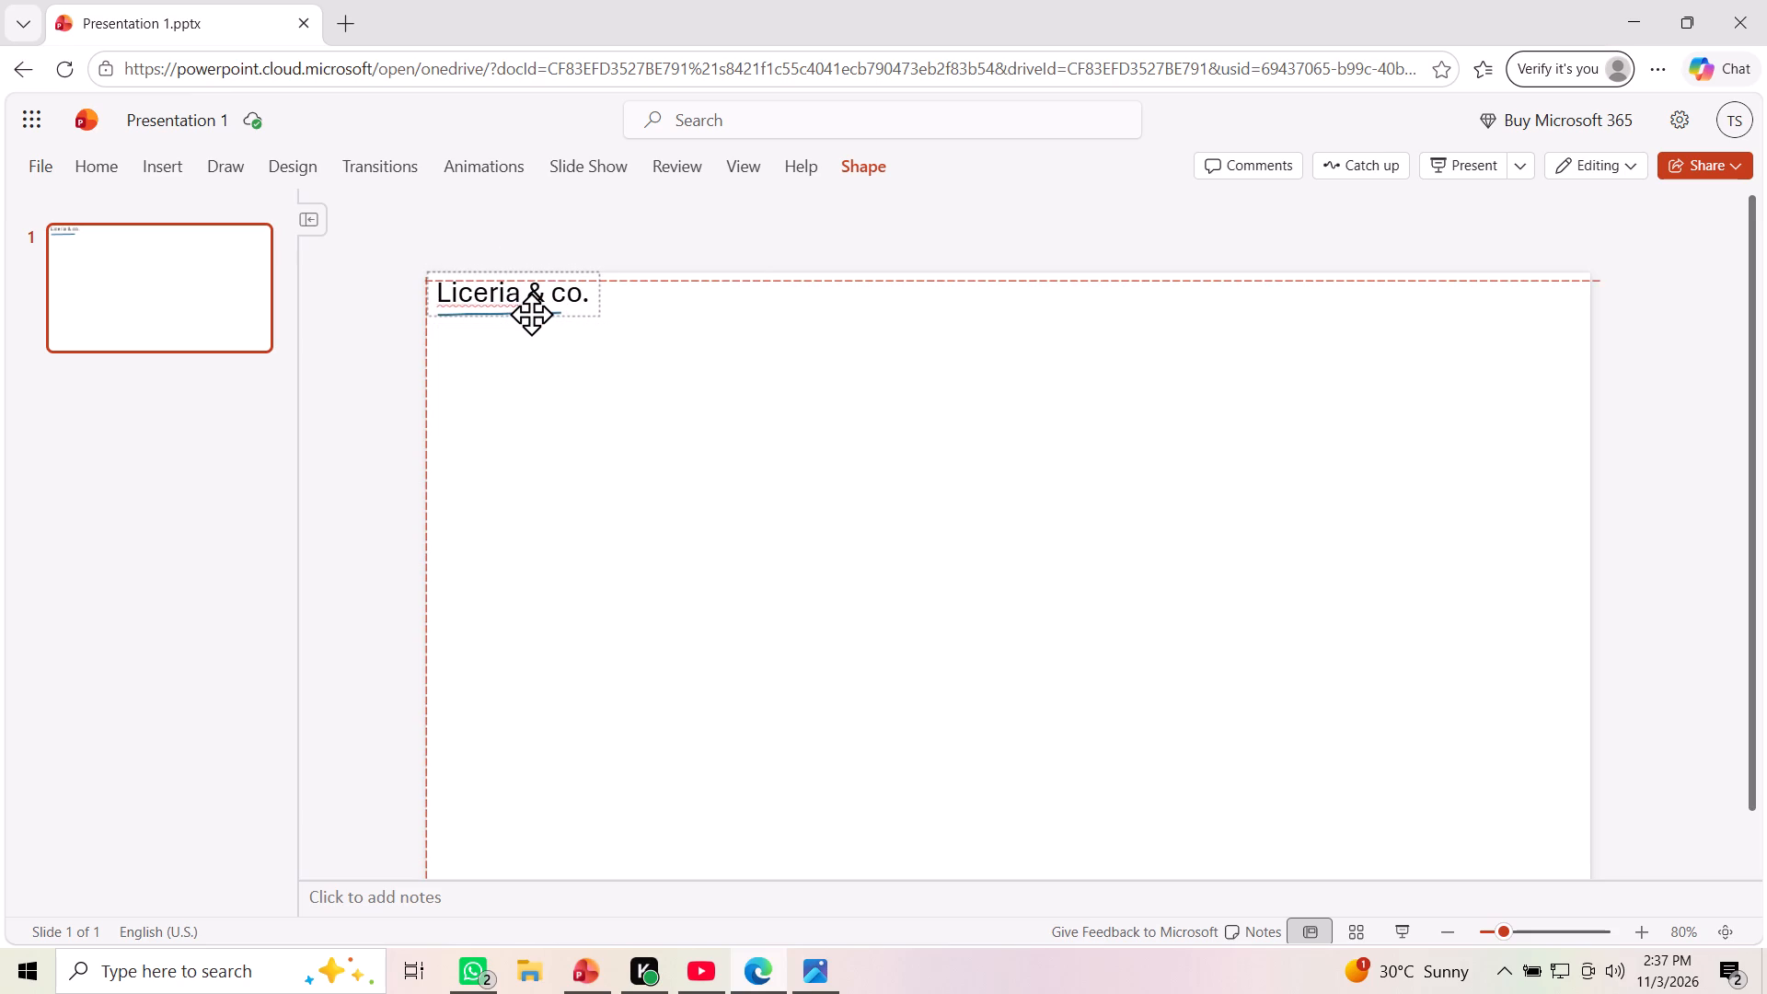
left_click(549, 414)
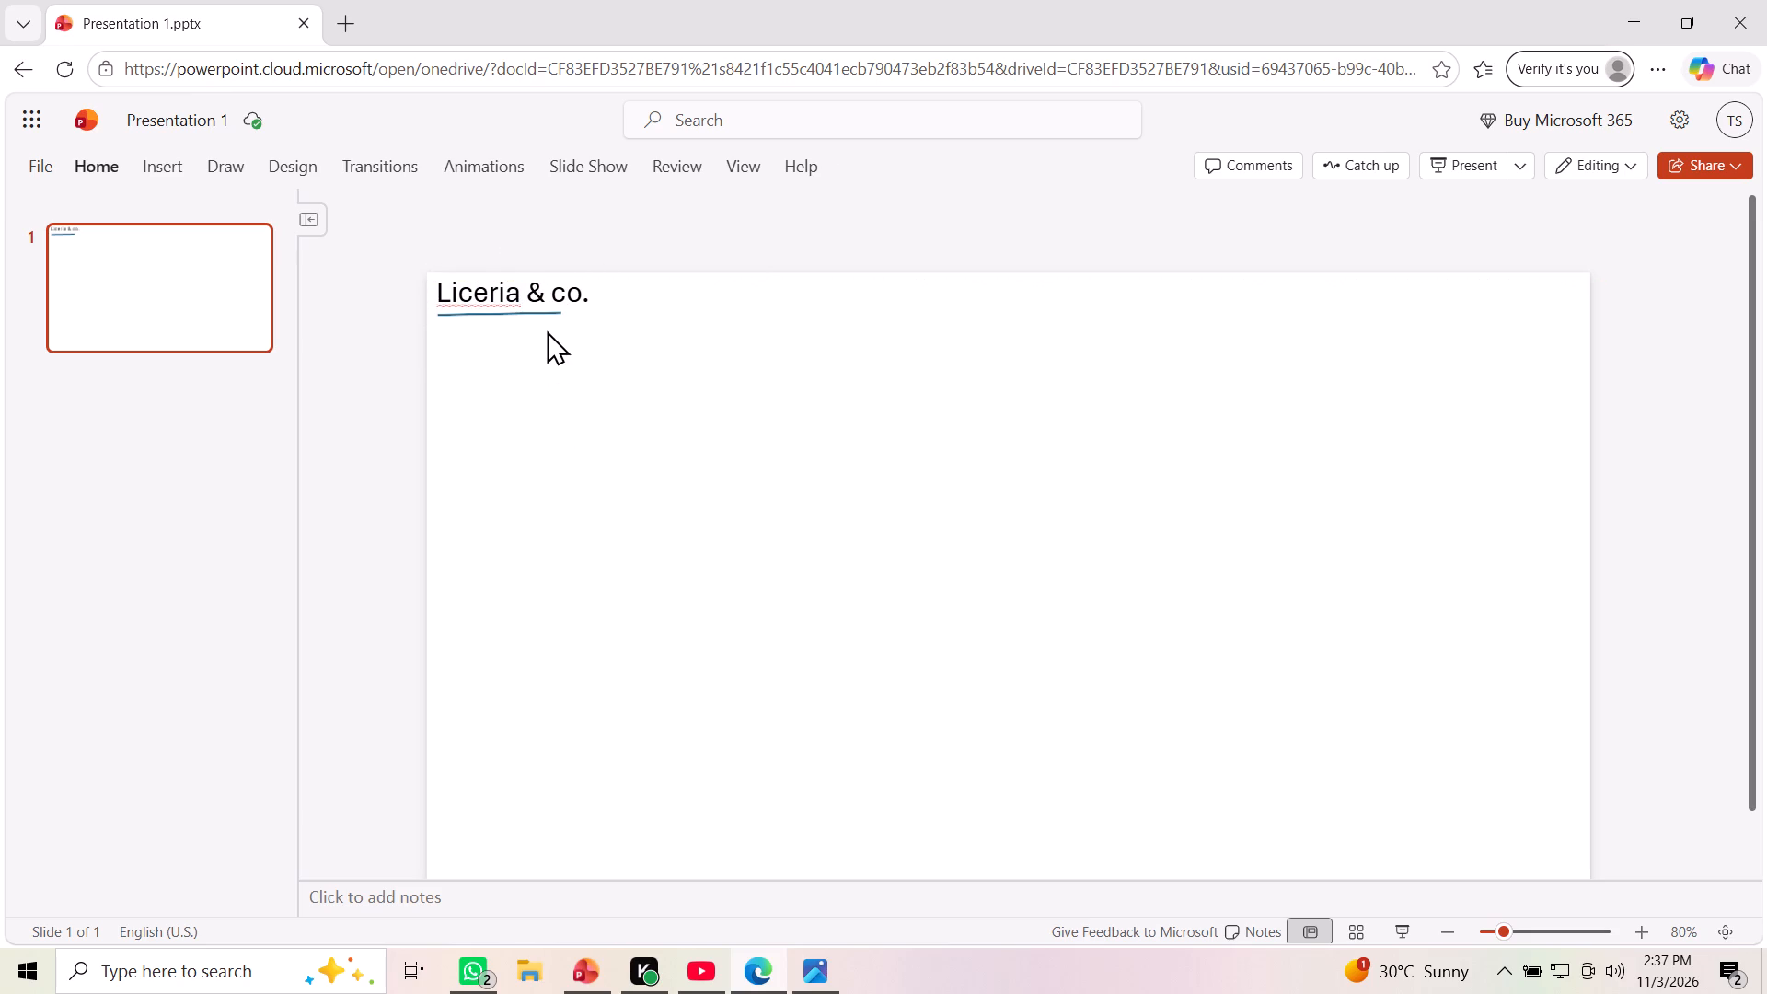
left_click(547, 315)
left_click(547, 315)
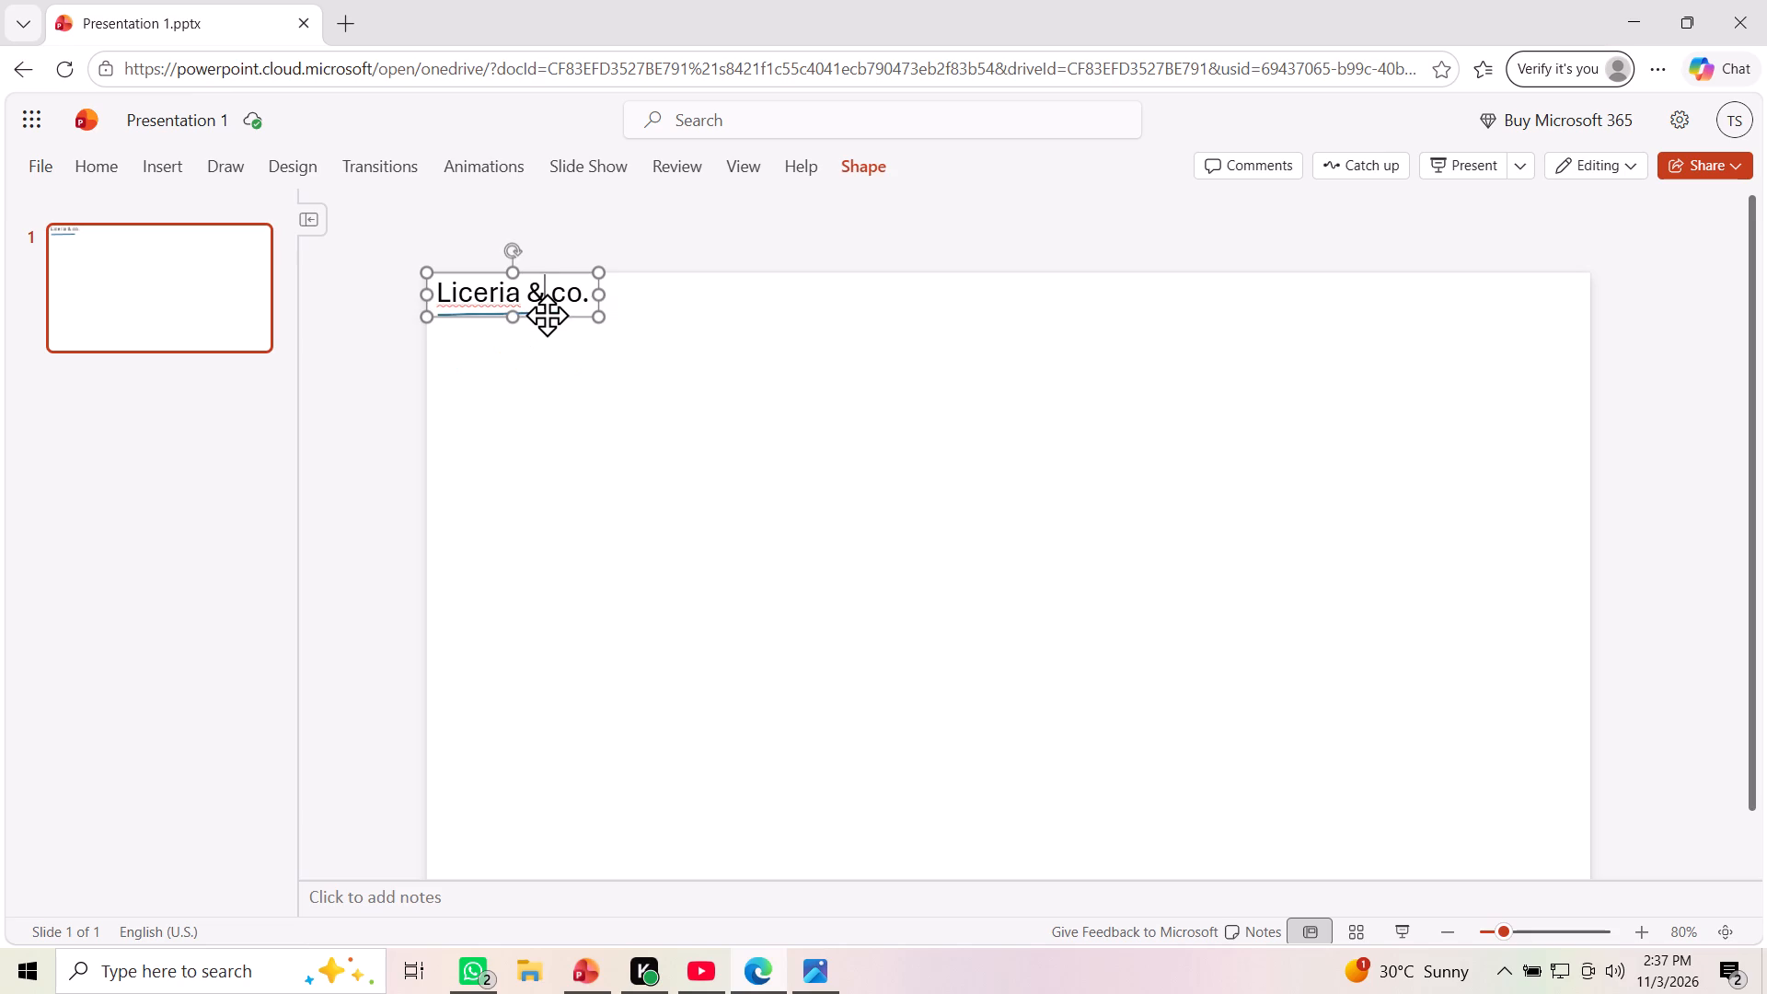
left_click(560, 306)
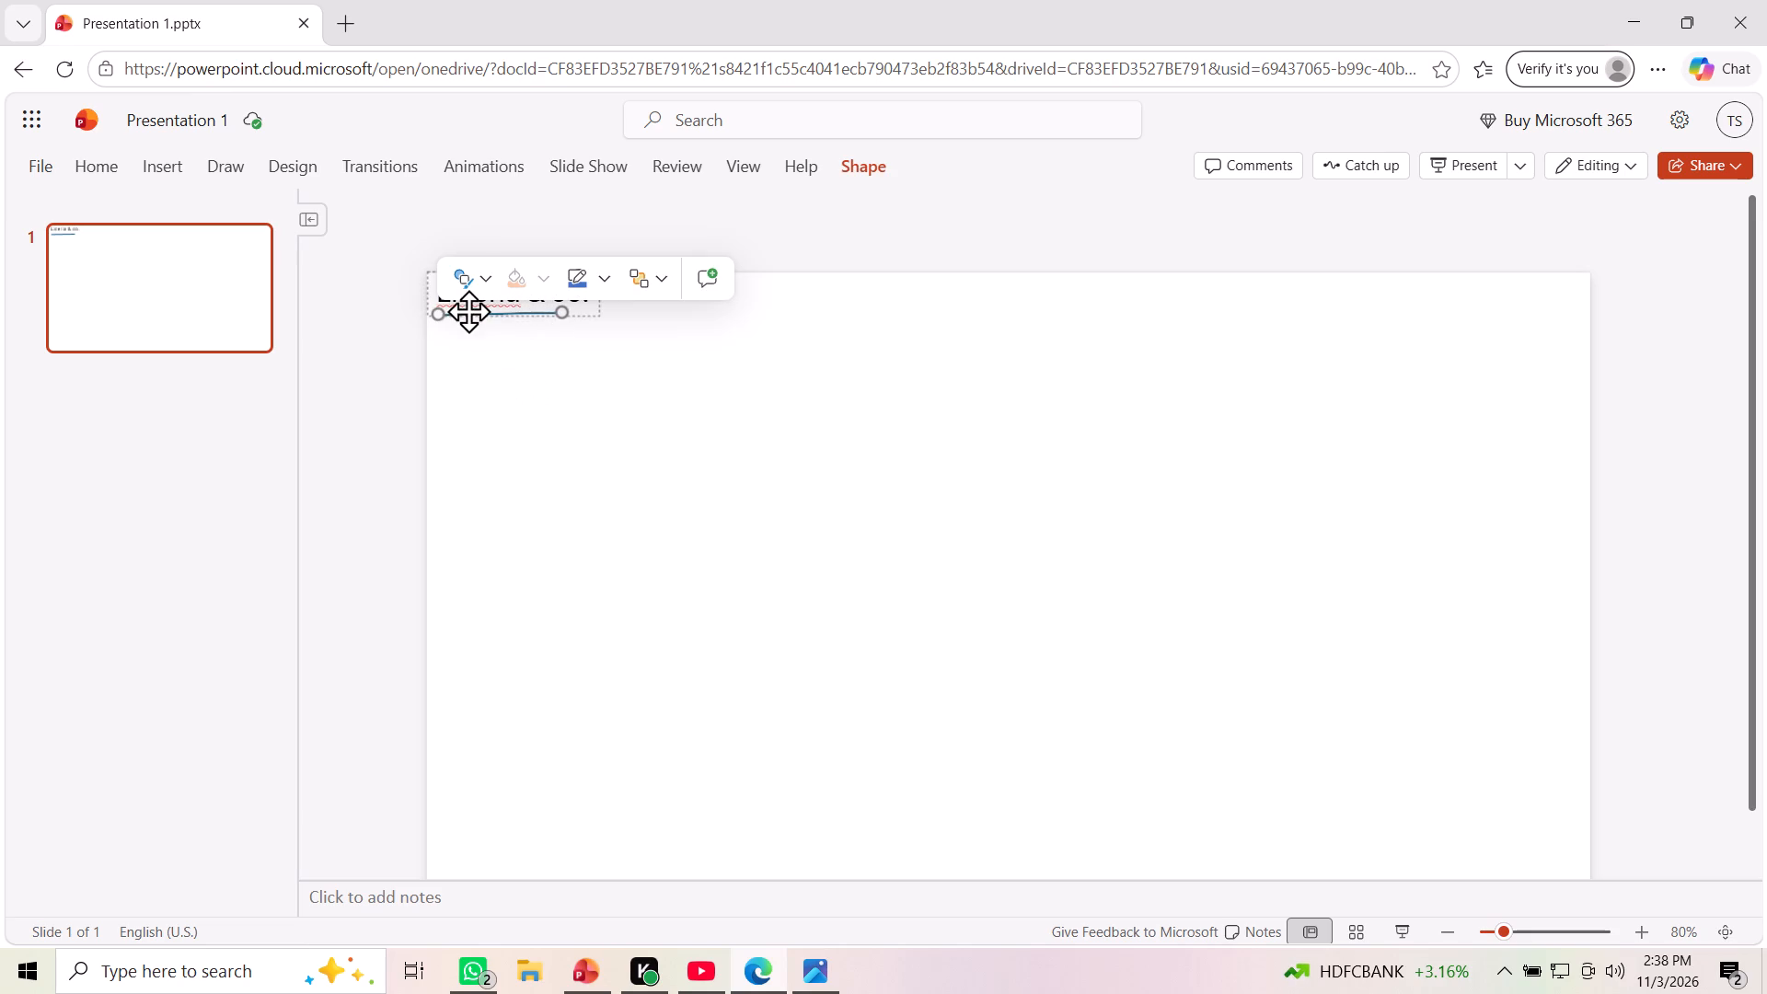
left_click_drag(436, 314, 439, 330)
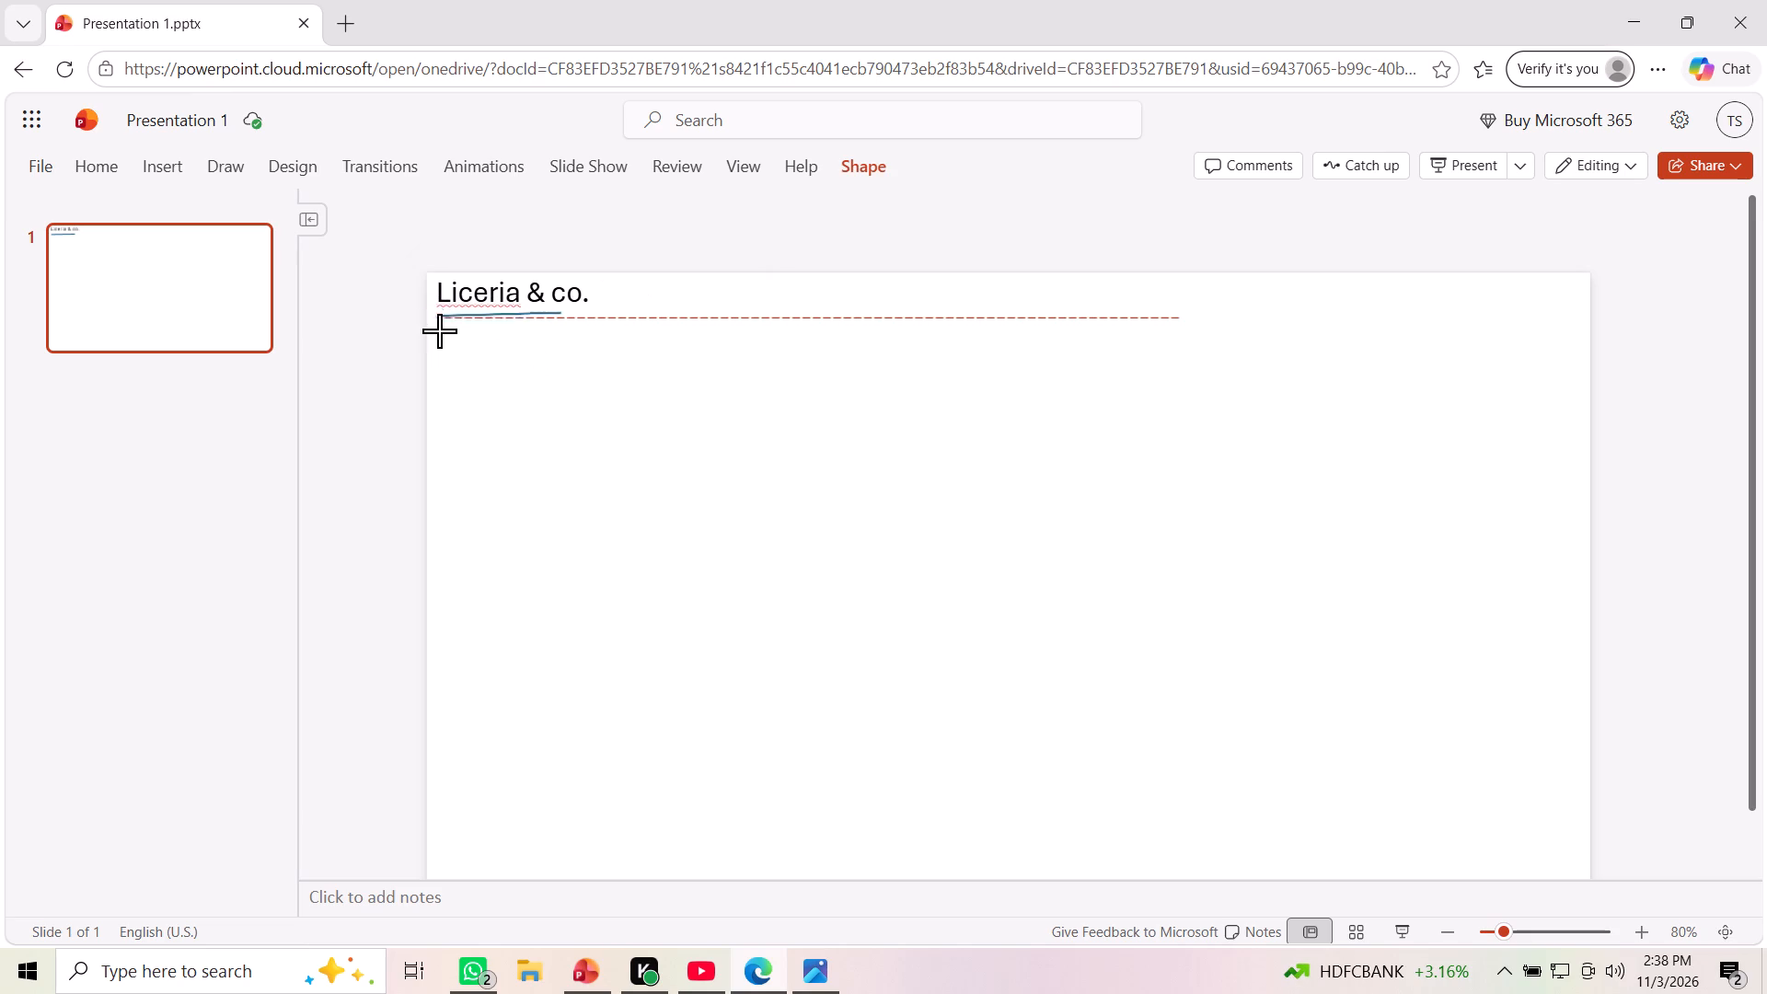
left_click_drag(439, 330, 436, 389)
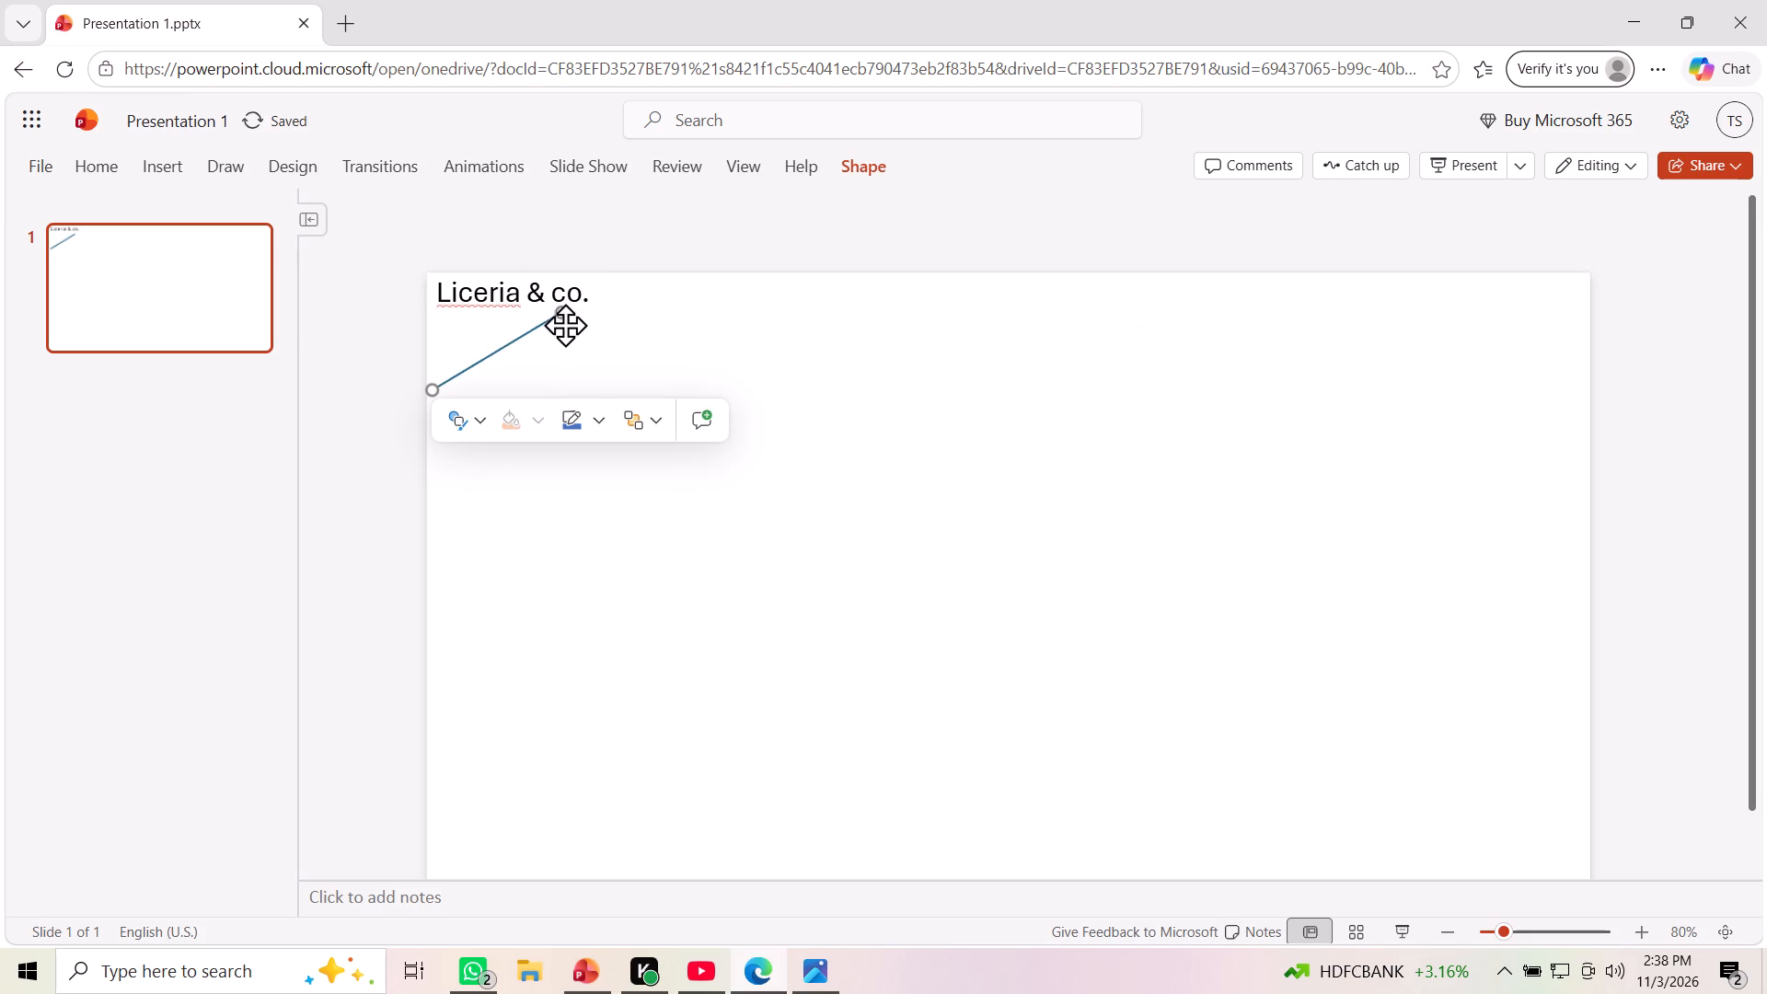
left_click(562, 313)
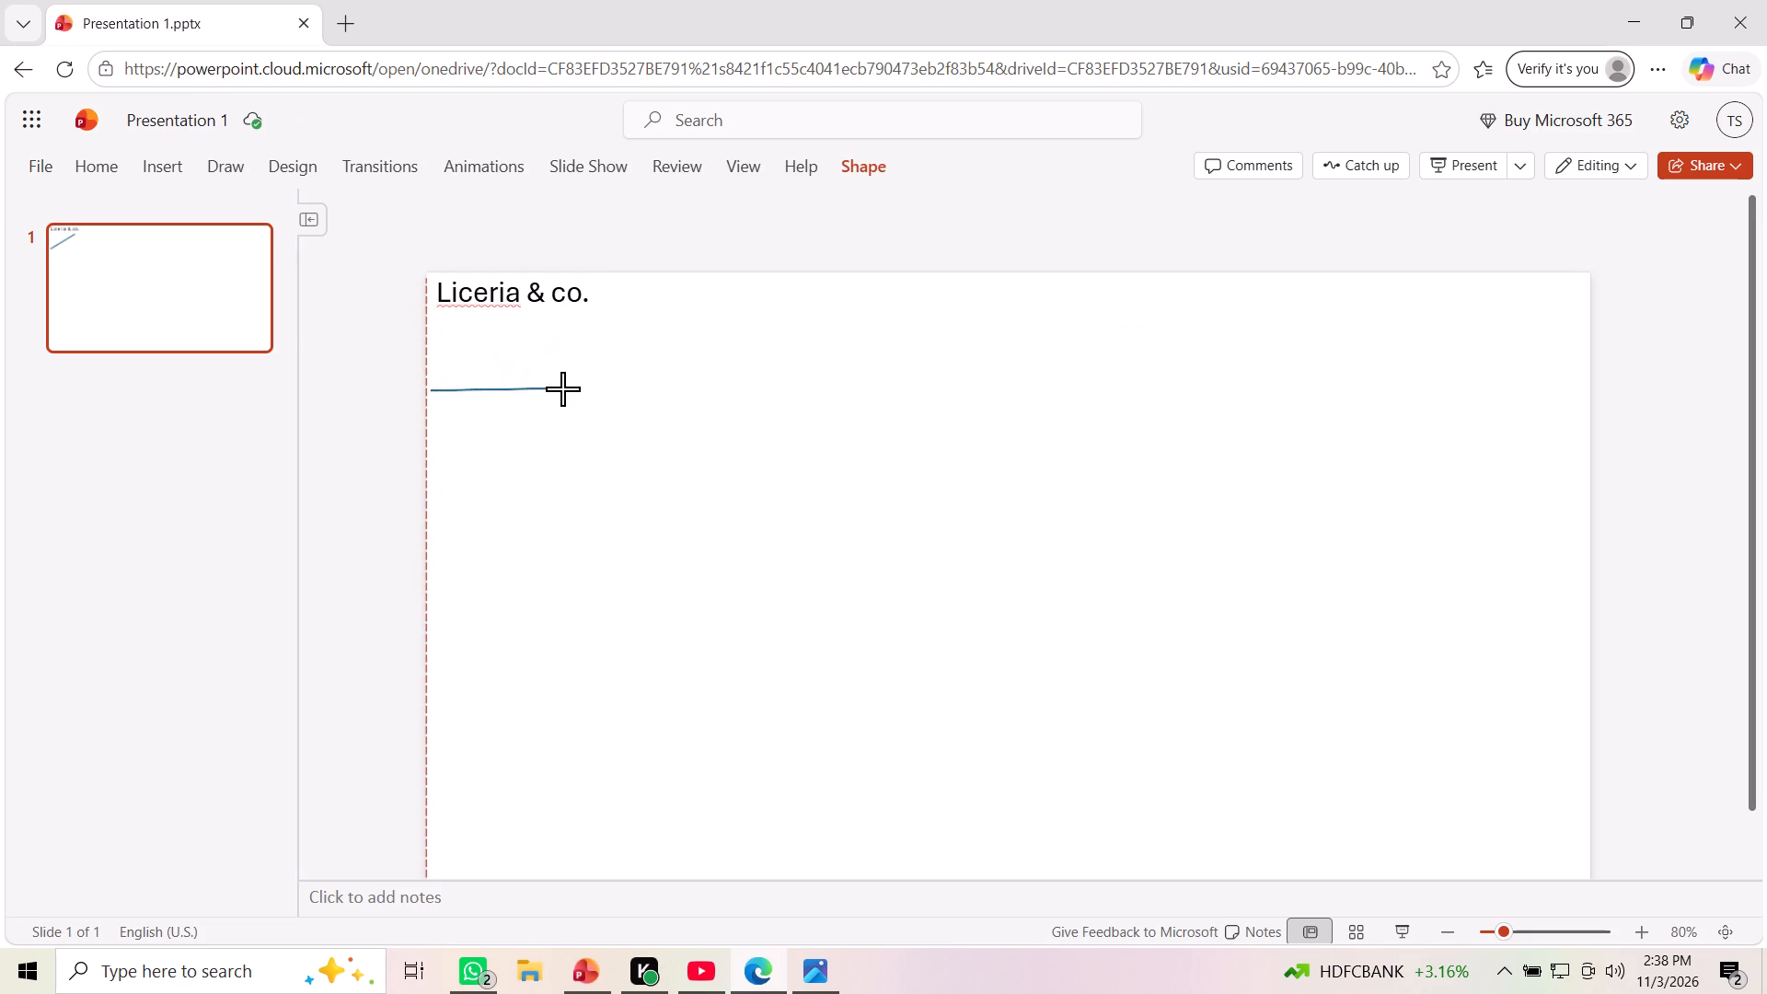
left_click_drag(560, 387, 560, 386)
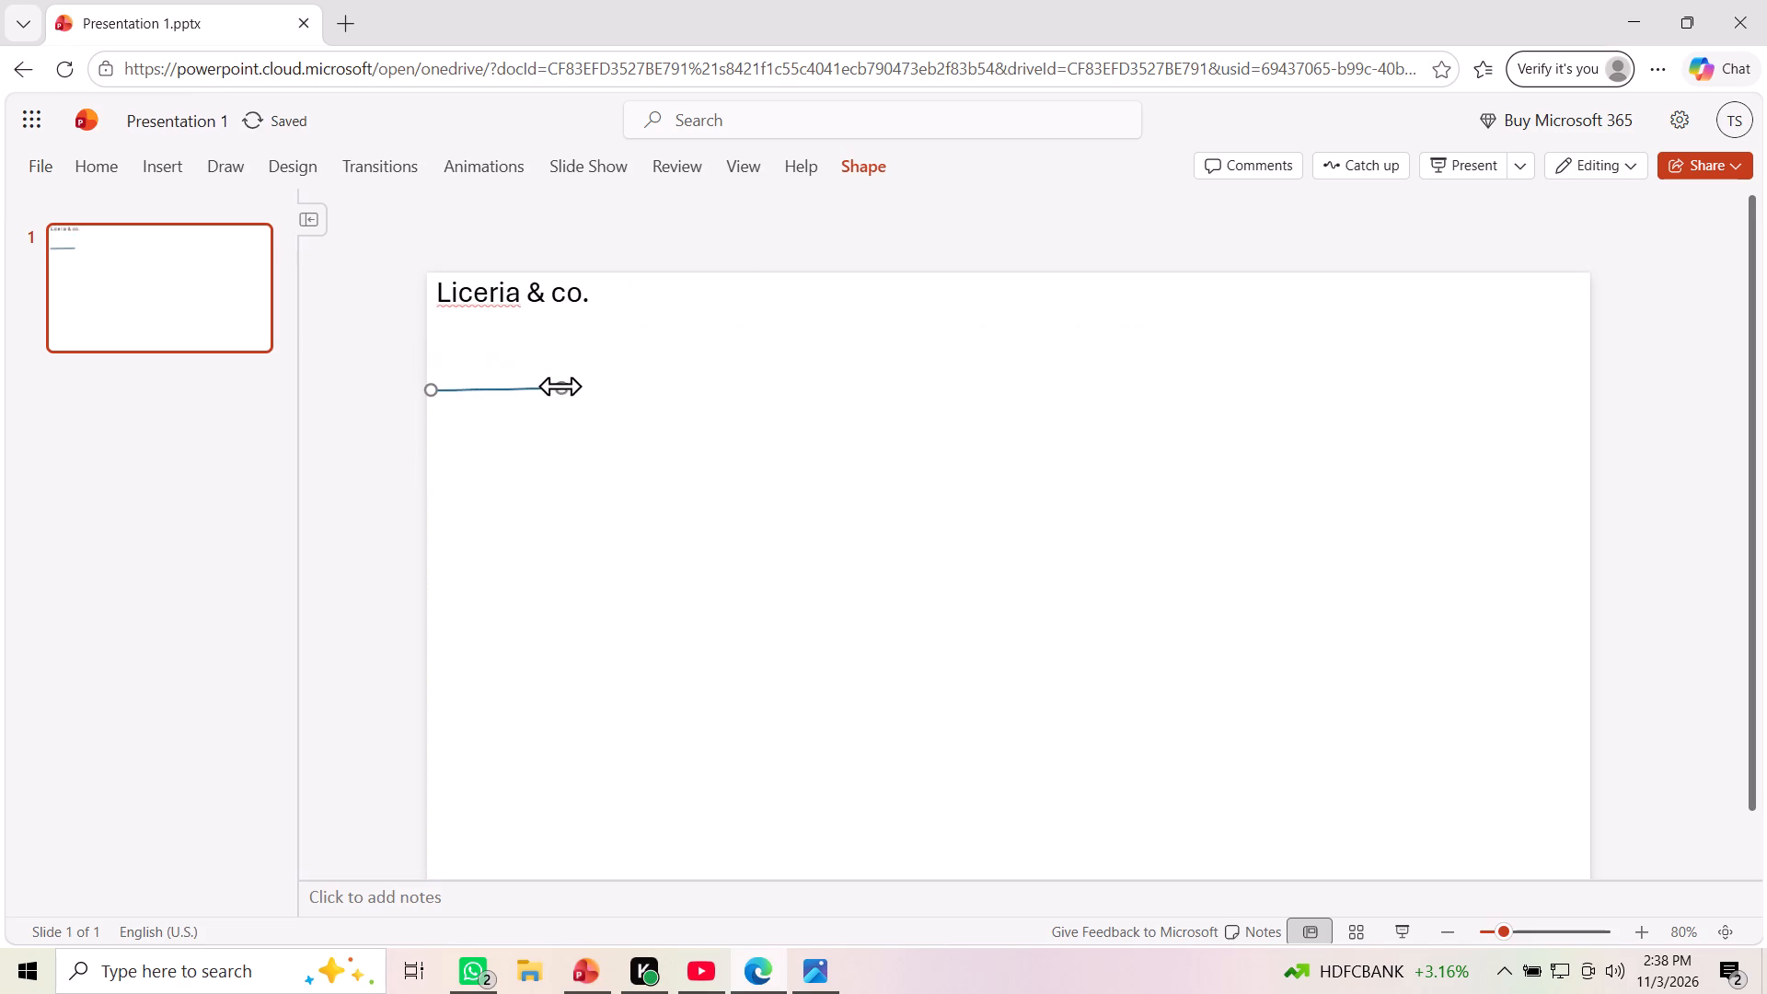
left_click_drag(560, 386, 601, 387)
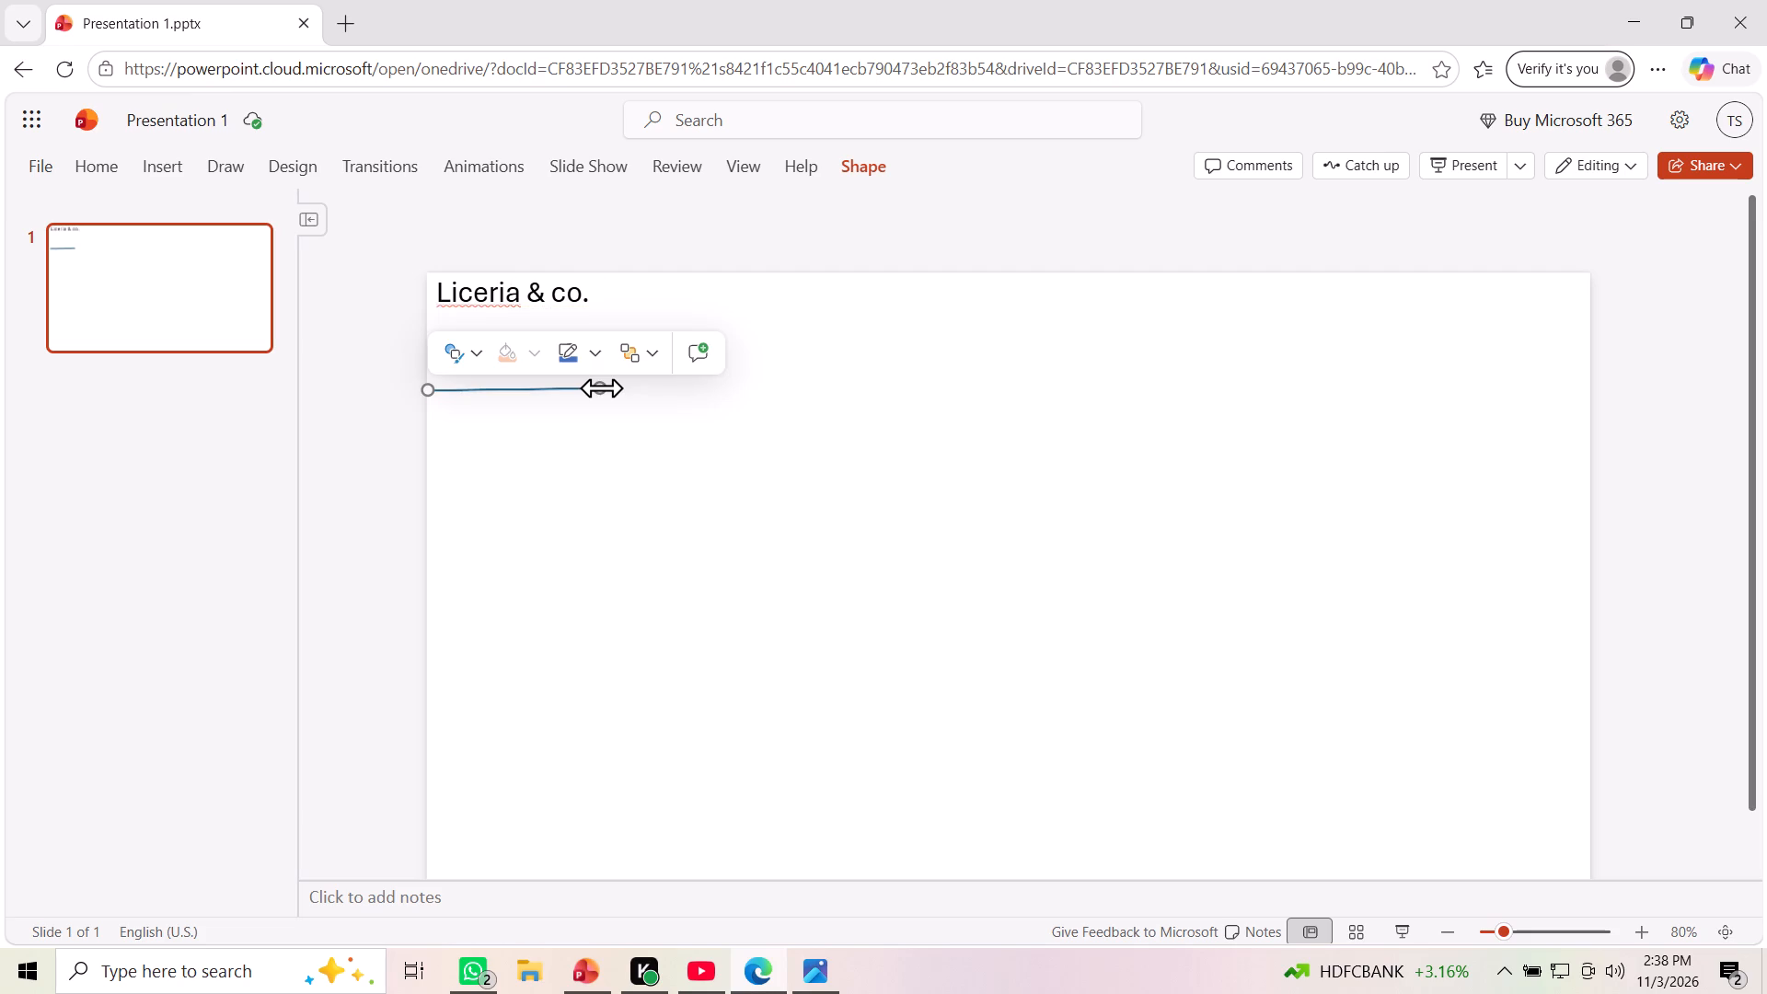
Change the line's outline colour to the near-black theme shade.
left_click(595, 353)
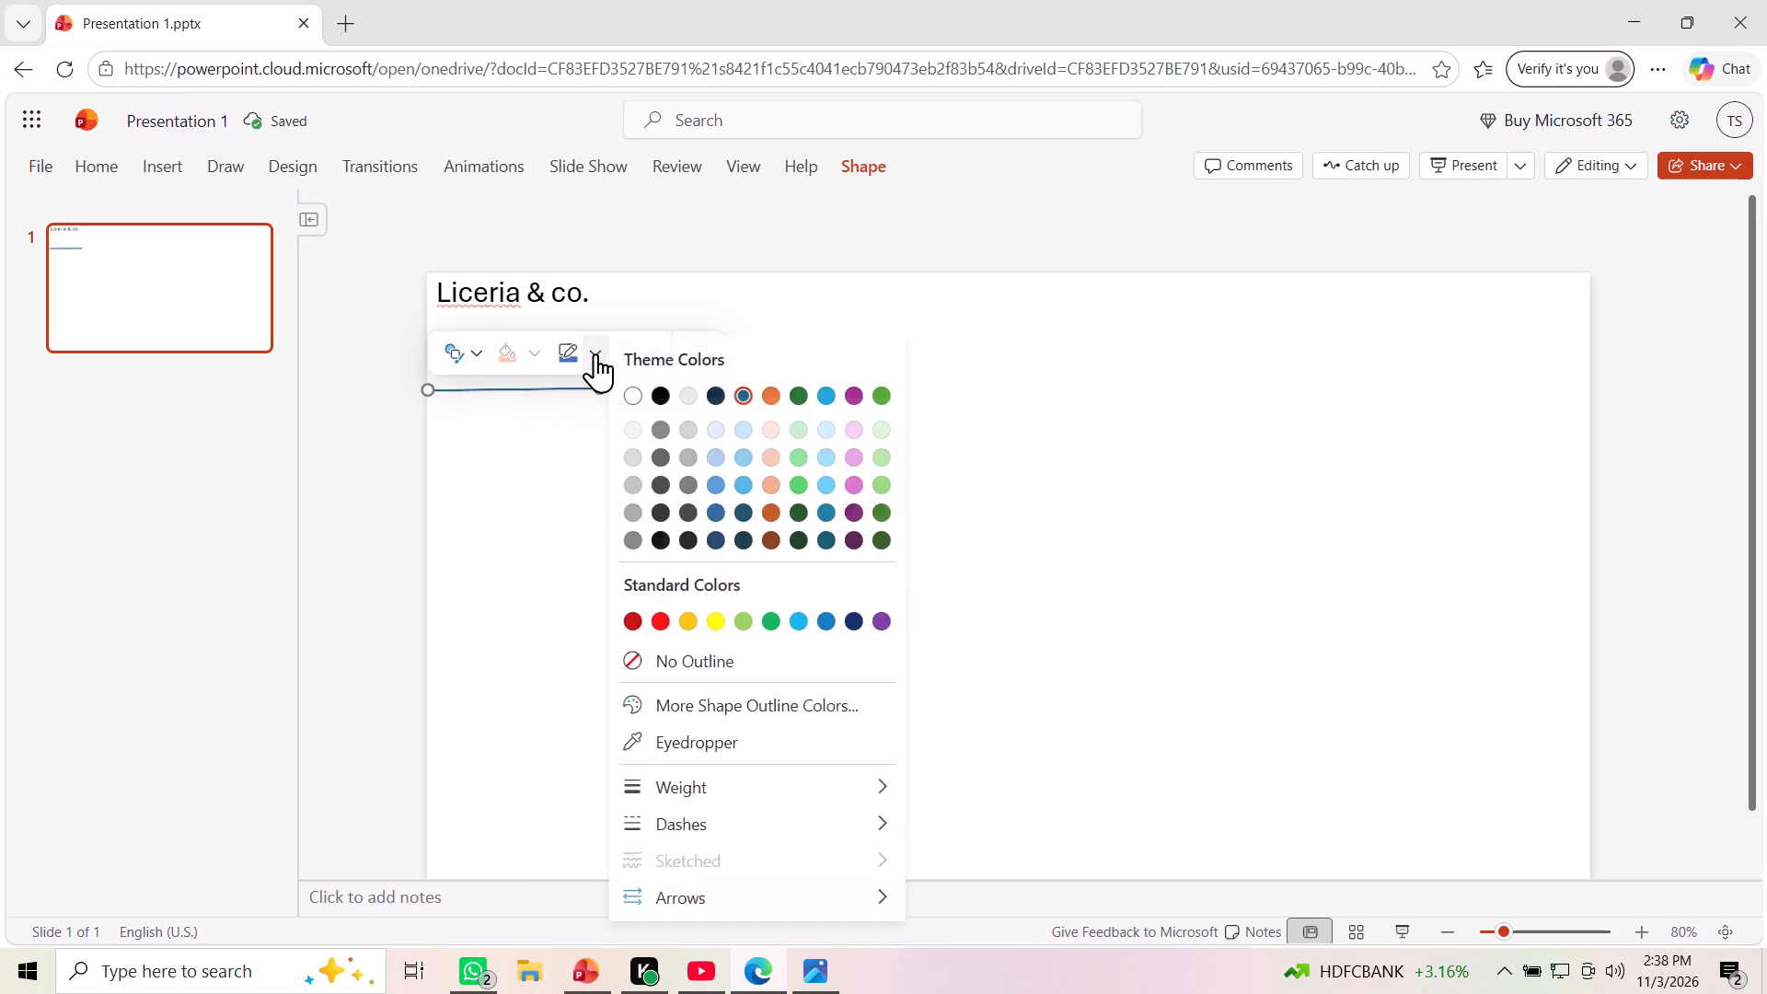
left_click(661, 546)
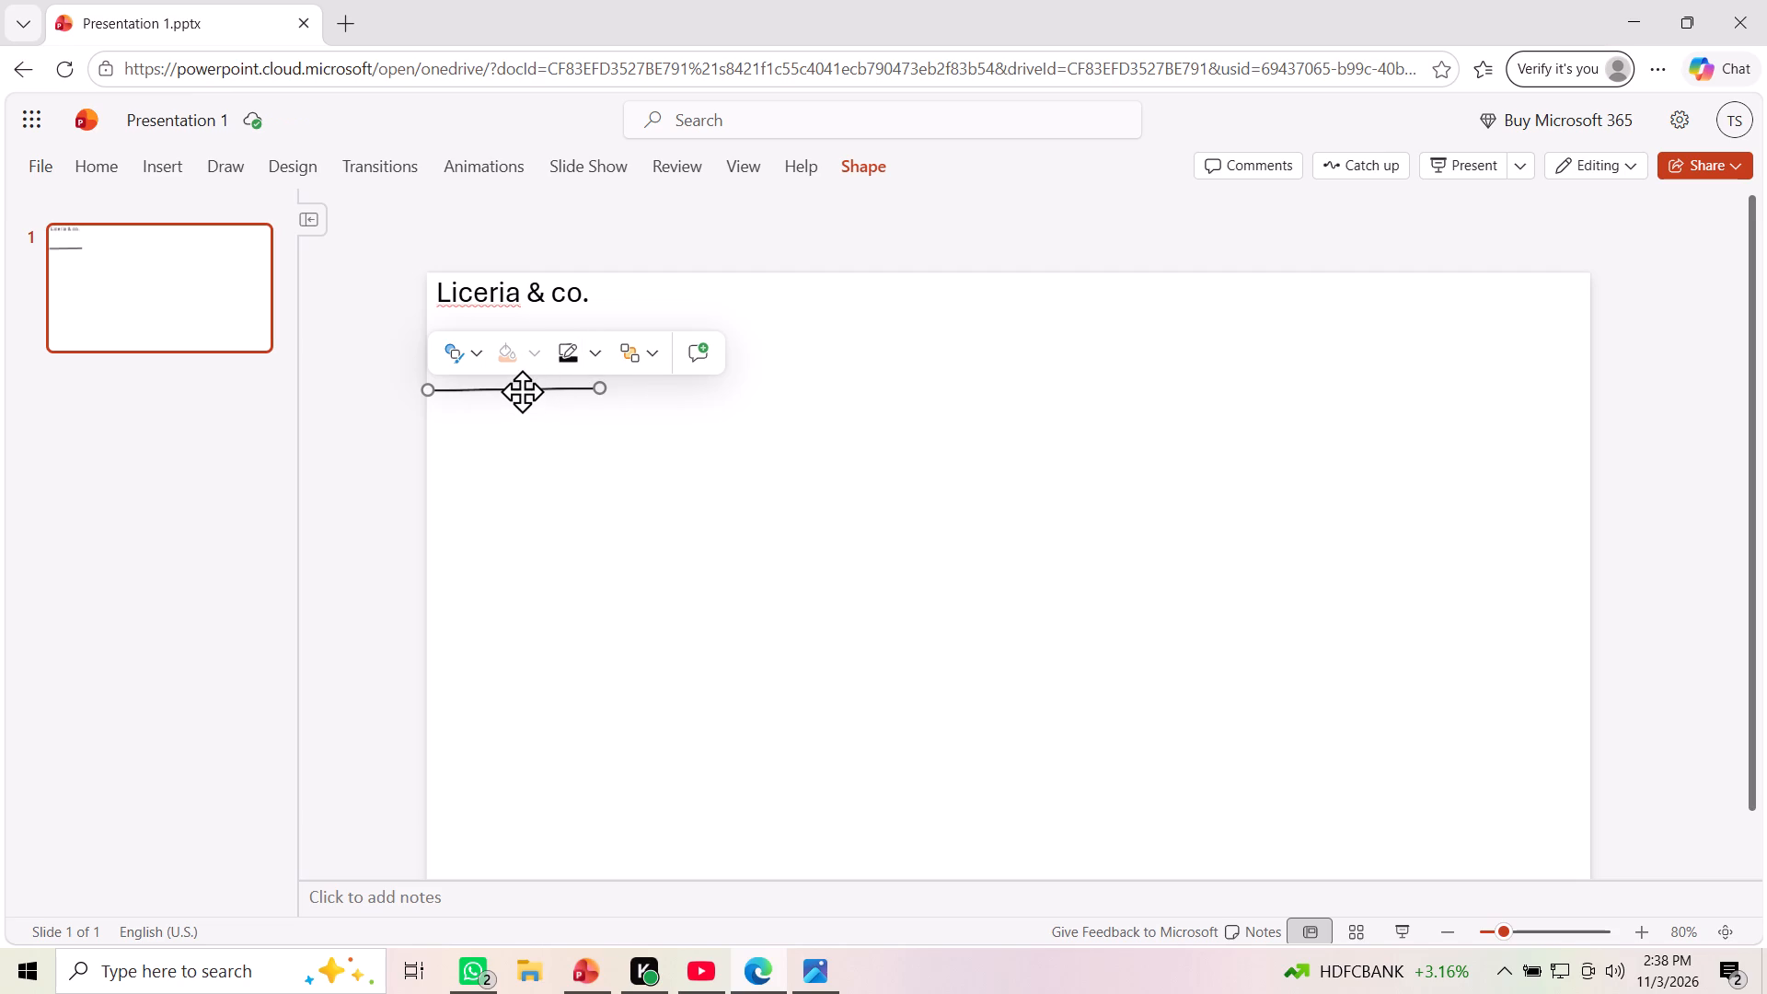
Move the line up directly under "Liceria & co." as an underline aligned with the text box, and deselect it.
left_click_drag(522, 390, 525, 336)
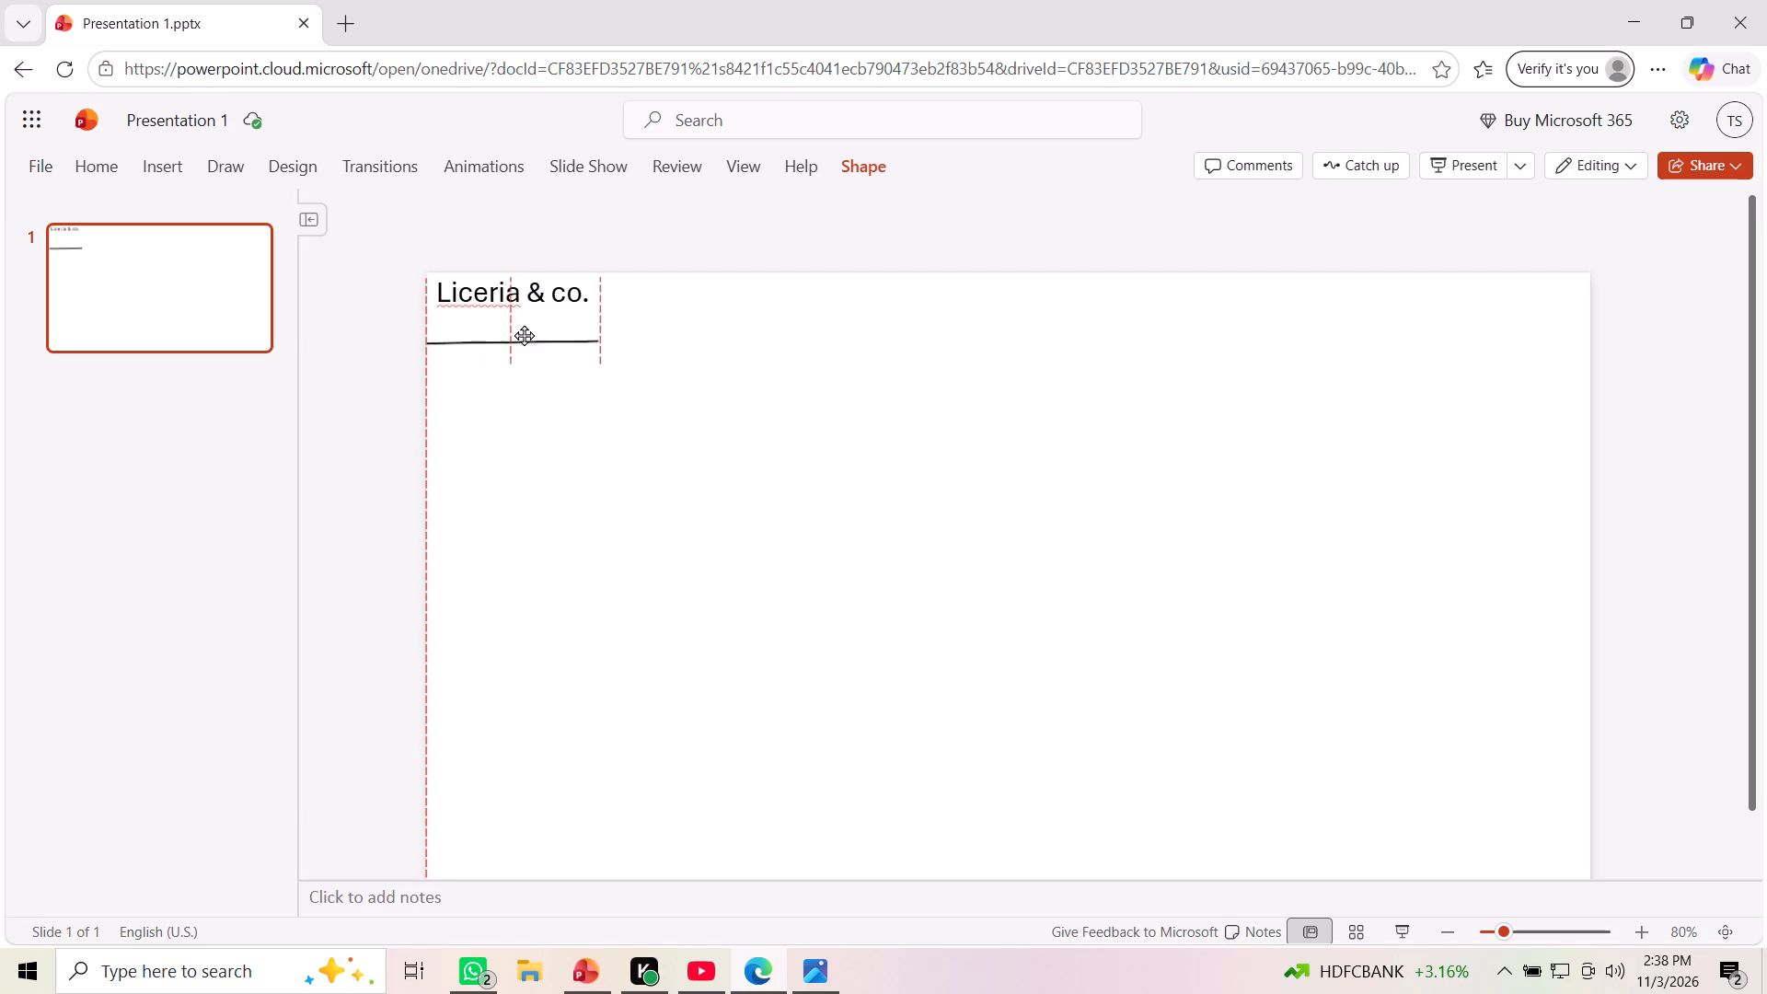
left_click_drag(525, 336, 526, 308)
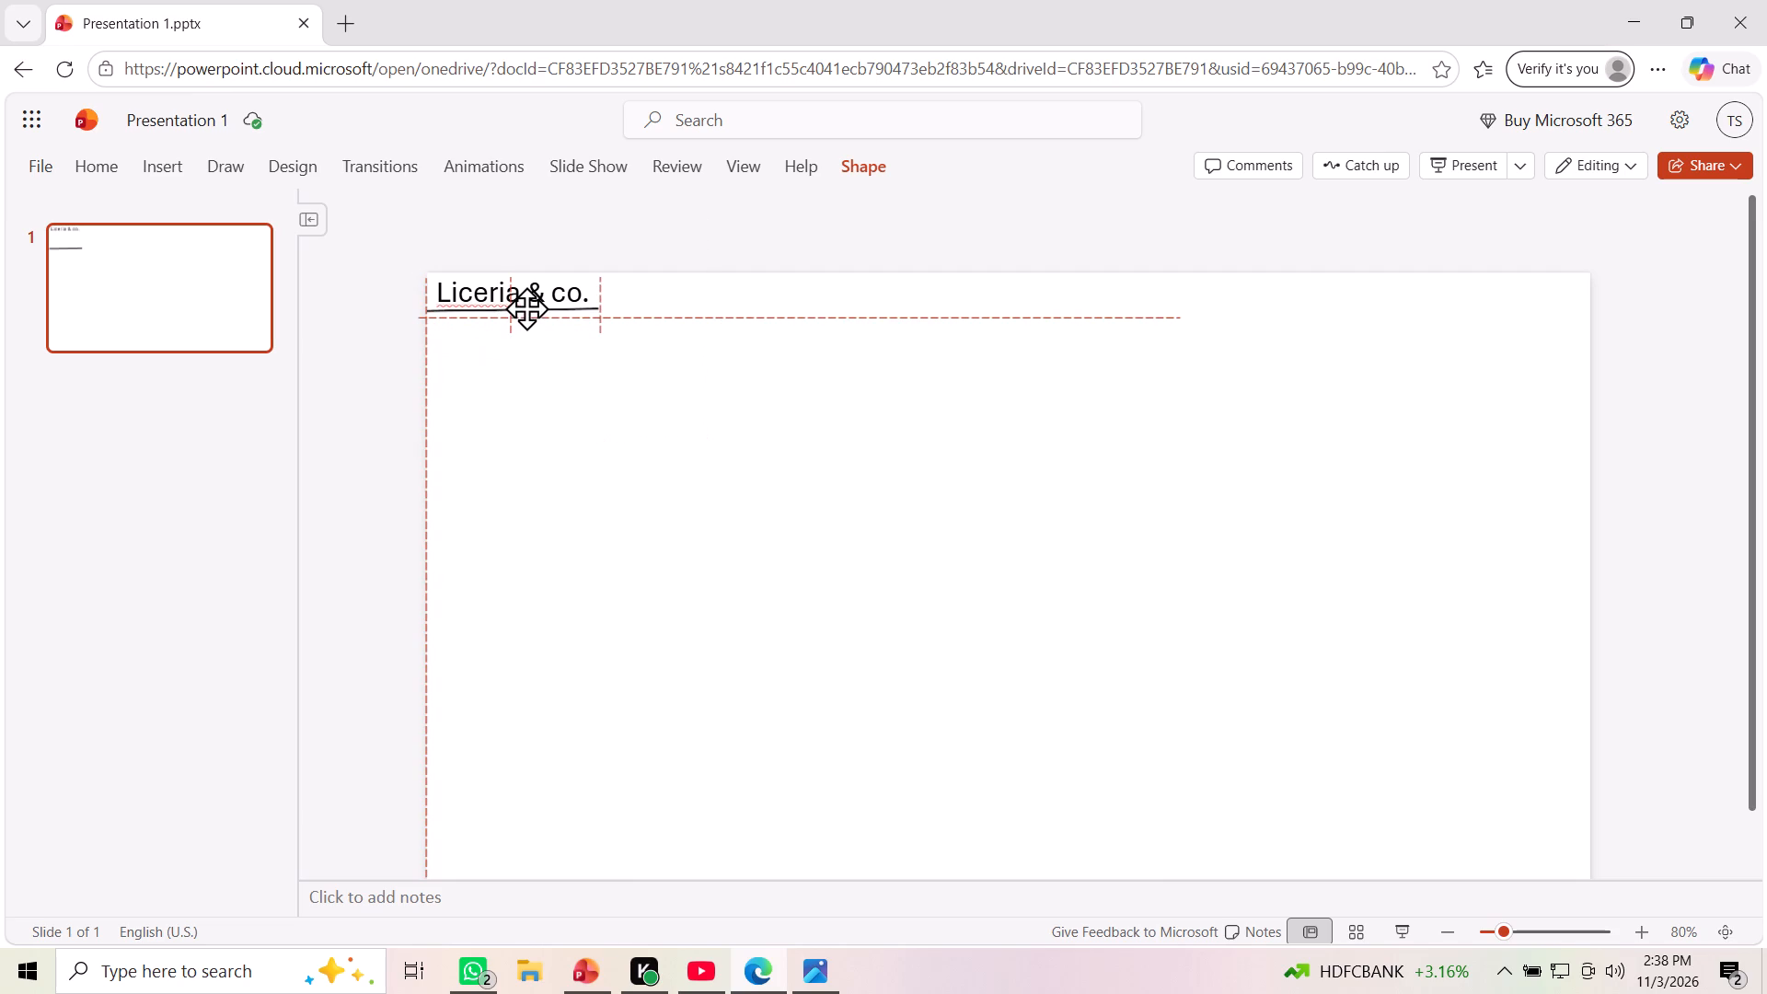
left_click_drag(526, 308, 526, 314)
left_click(472, 406)
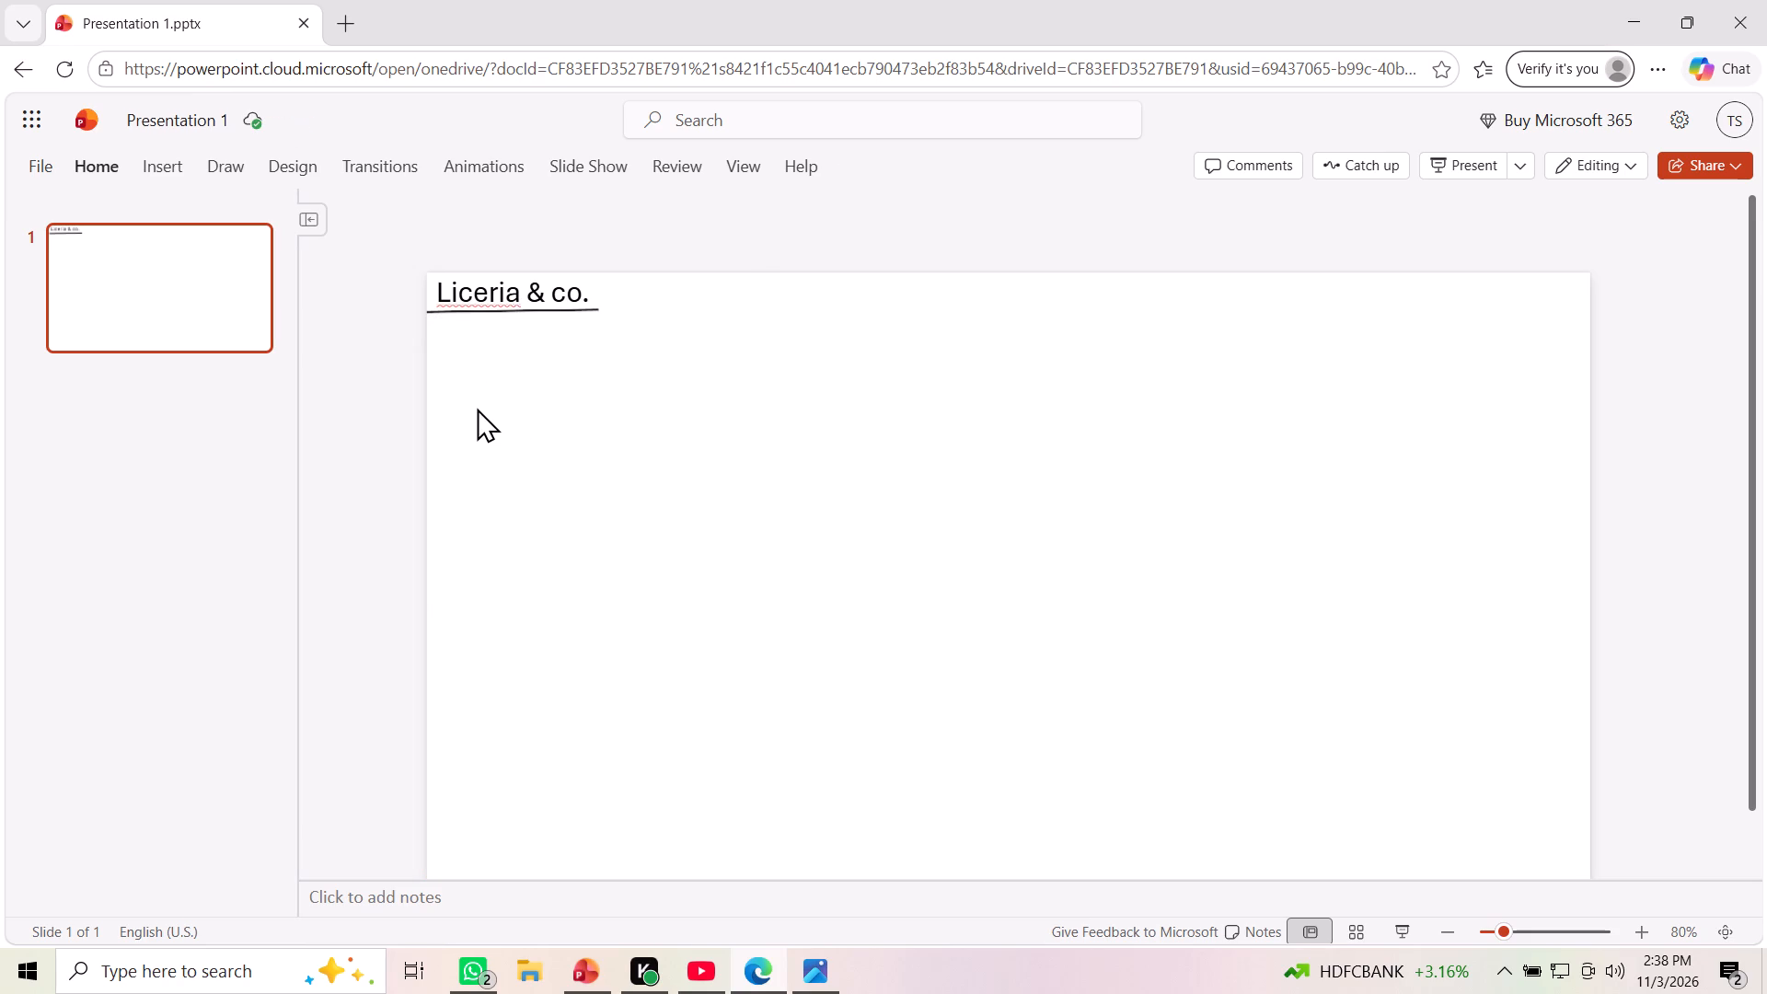
Switch to Photos to check the reference image artical.jpeg, and return to the presentation.
left_click(801, 977)
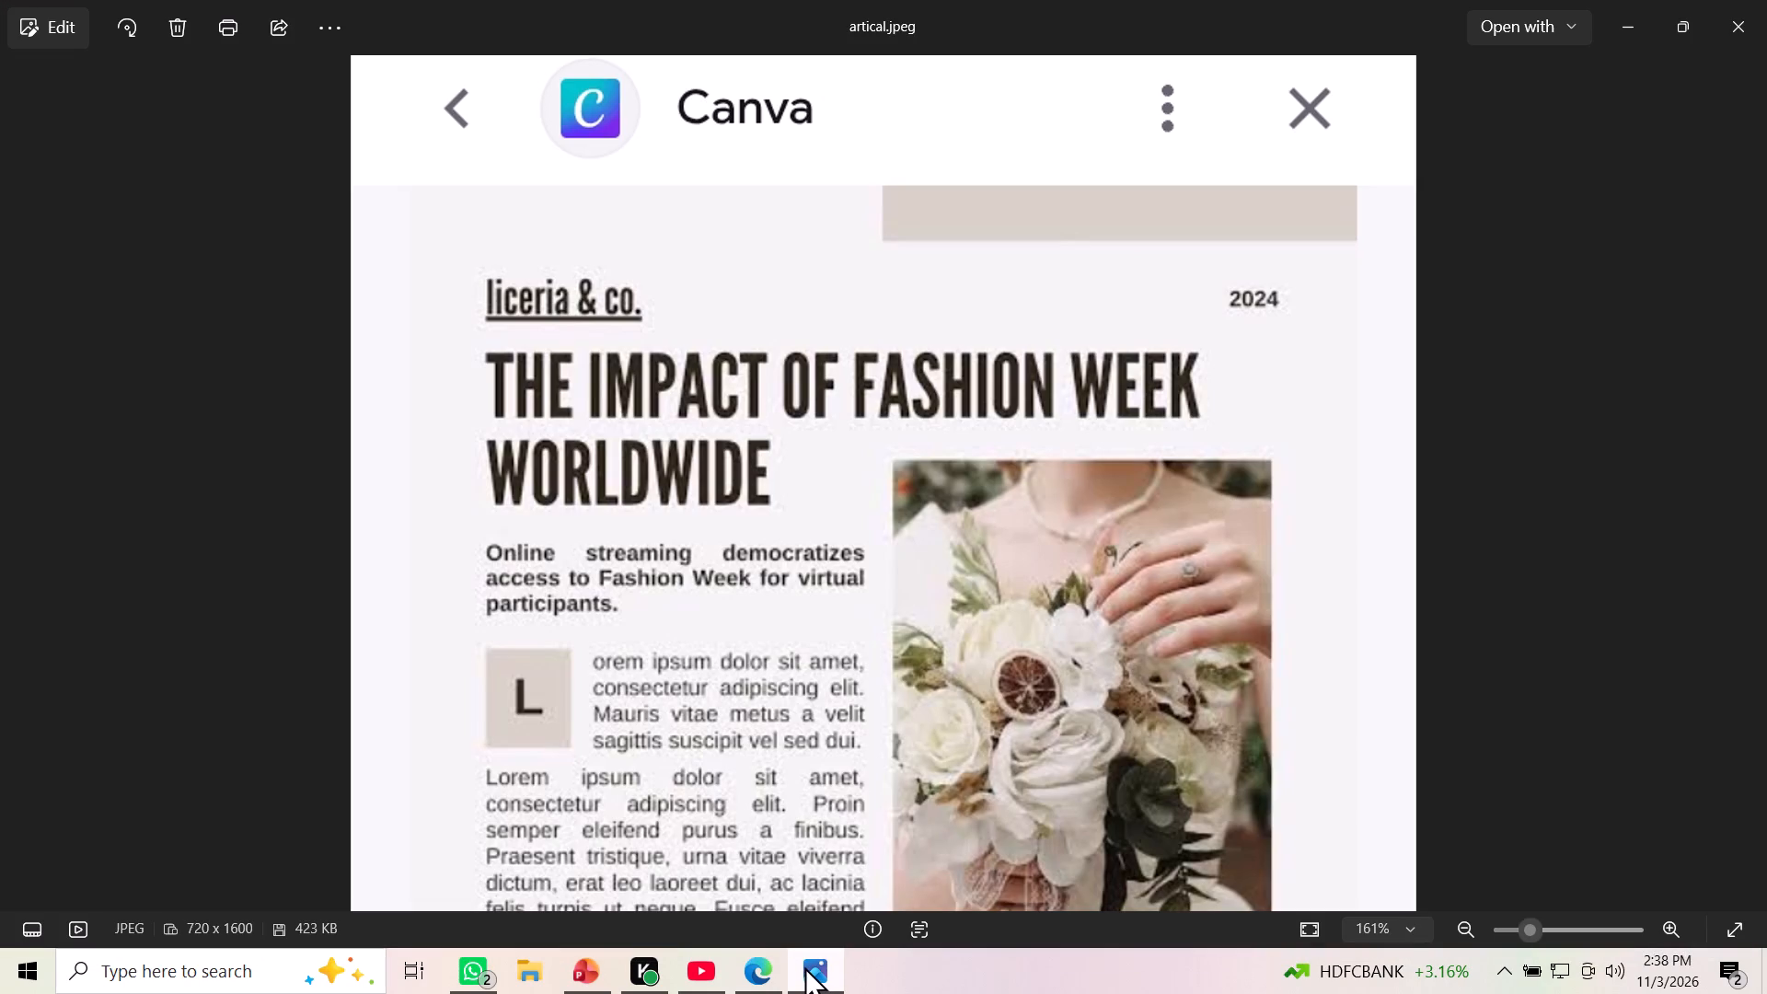
left_click(804, 966)
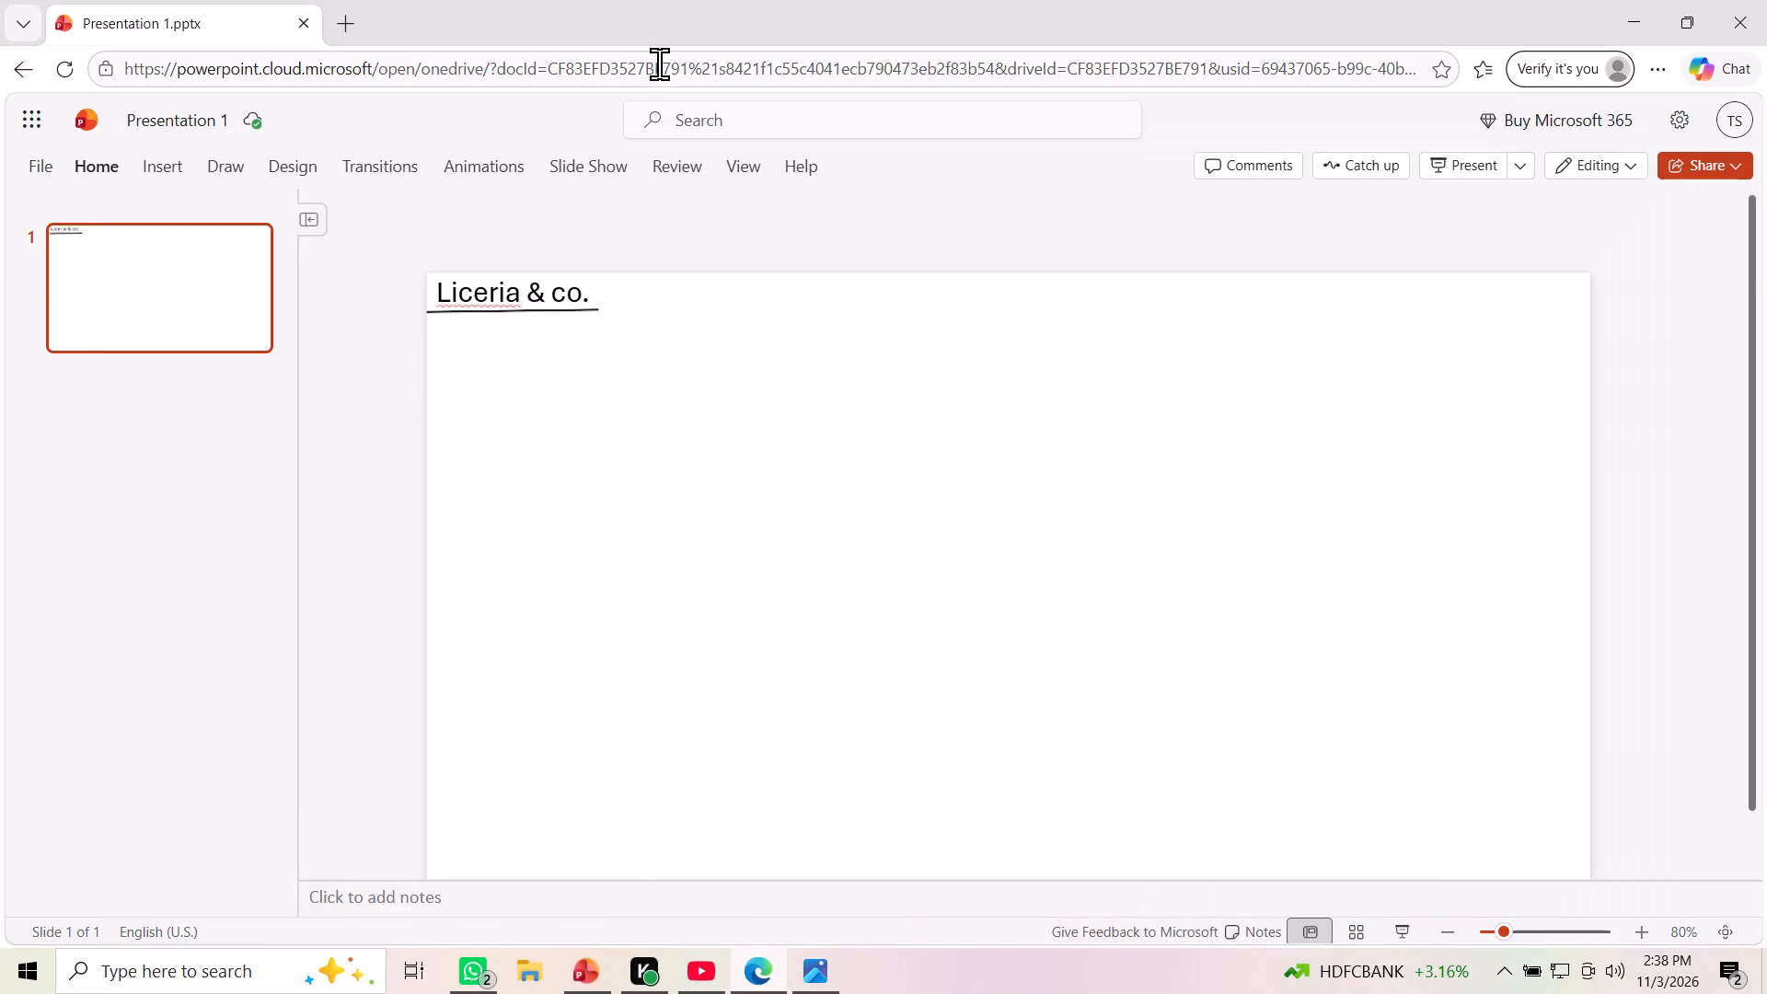
left_click(573, 328)
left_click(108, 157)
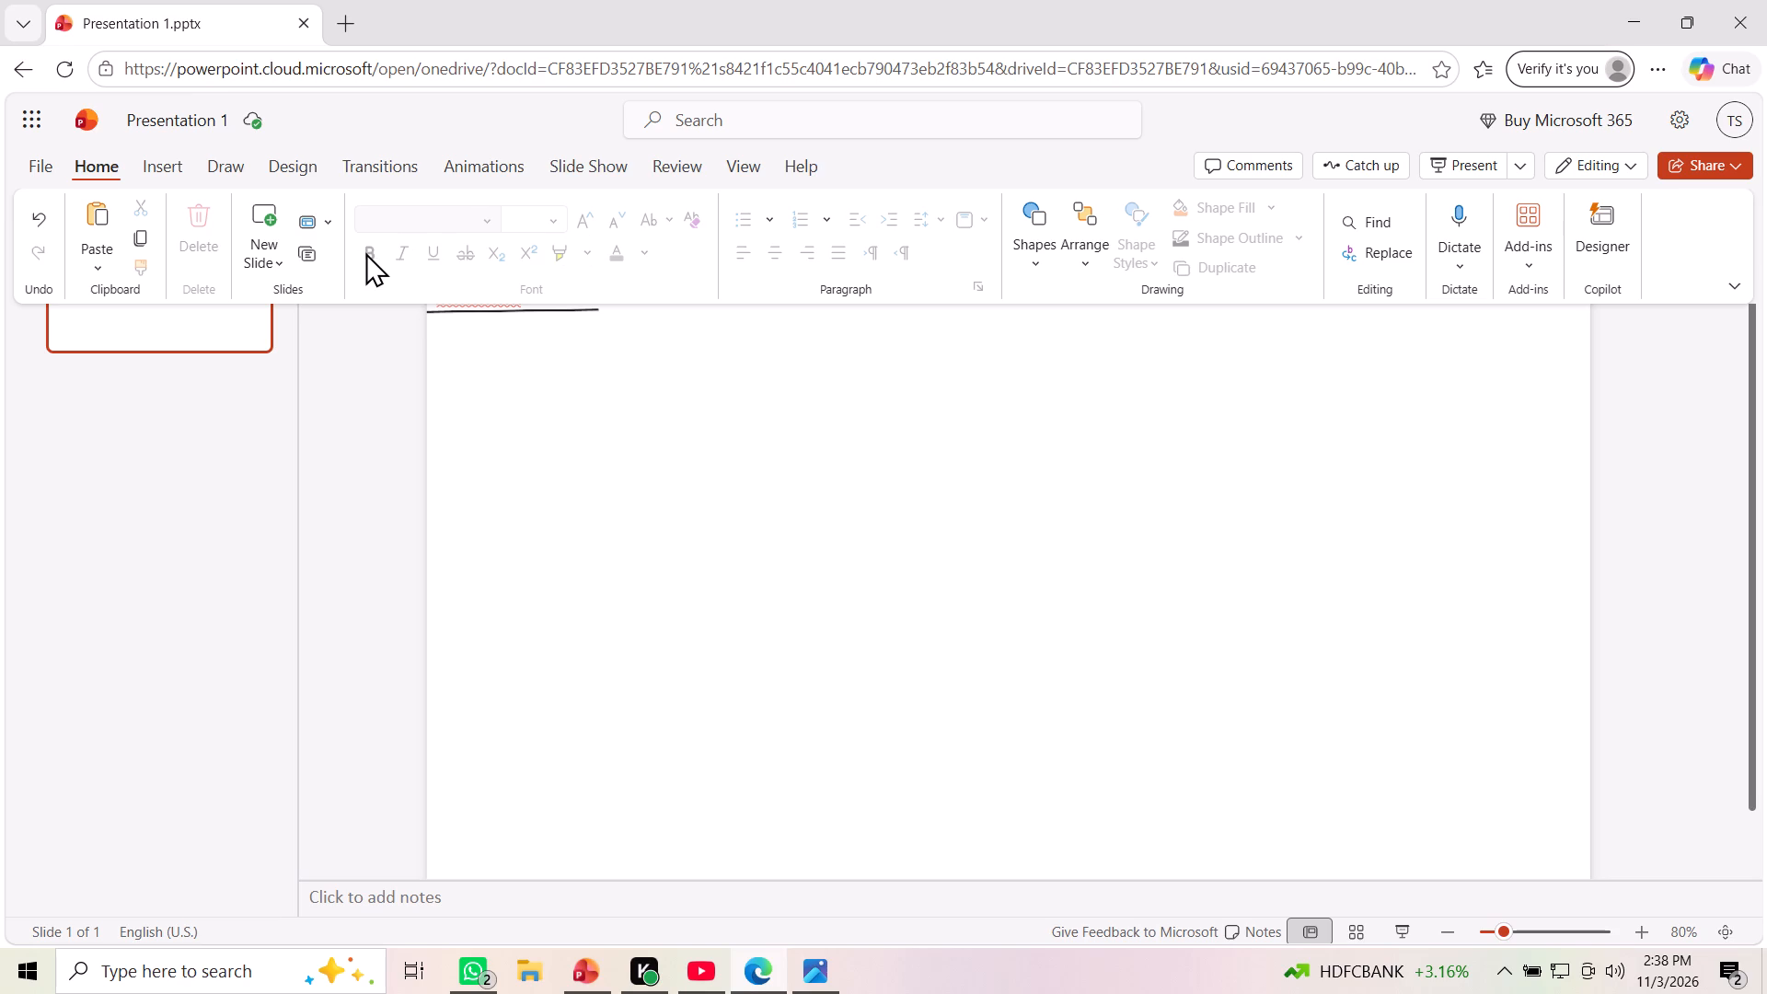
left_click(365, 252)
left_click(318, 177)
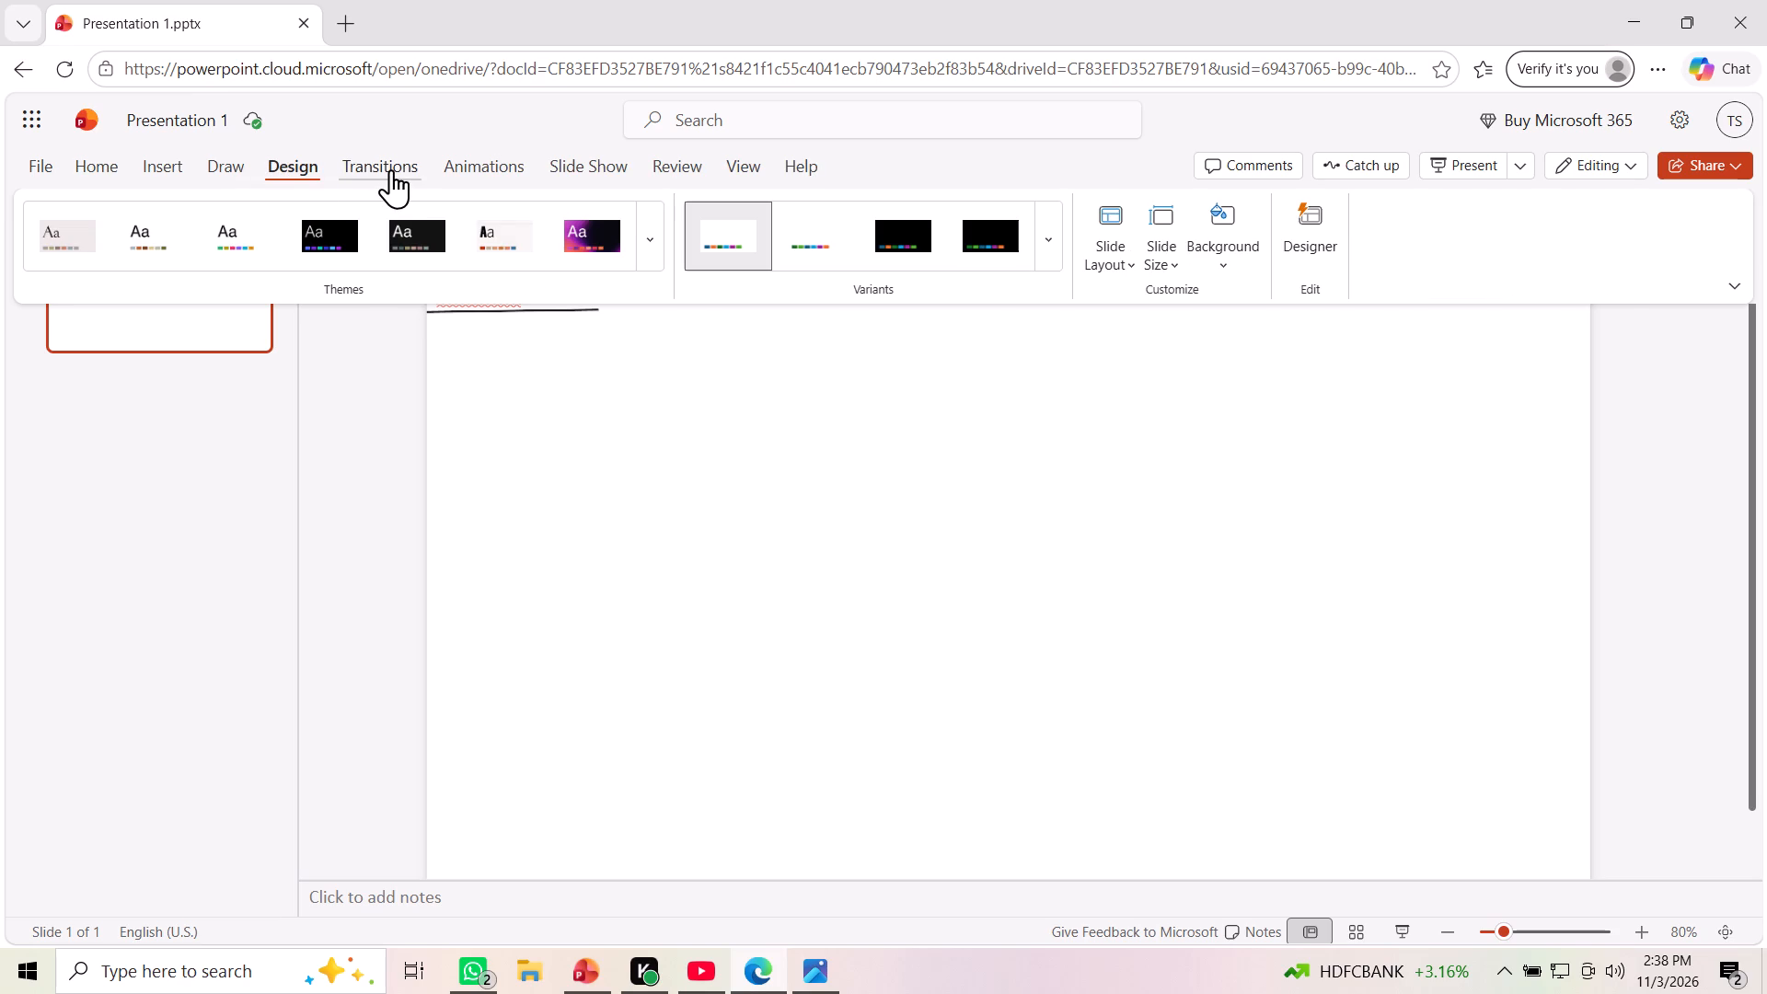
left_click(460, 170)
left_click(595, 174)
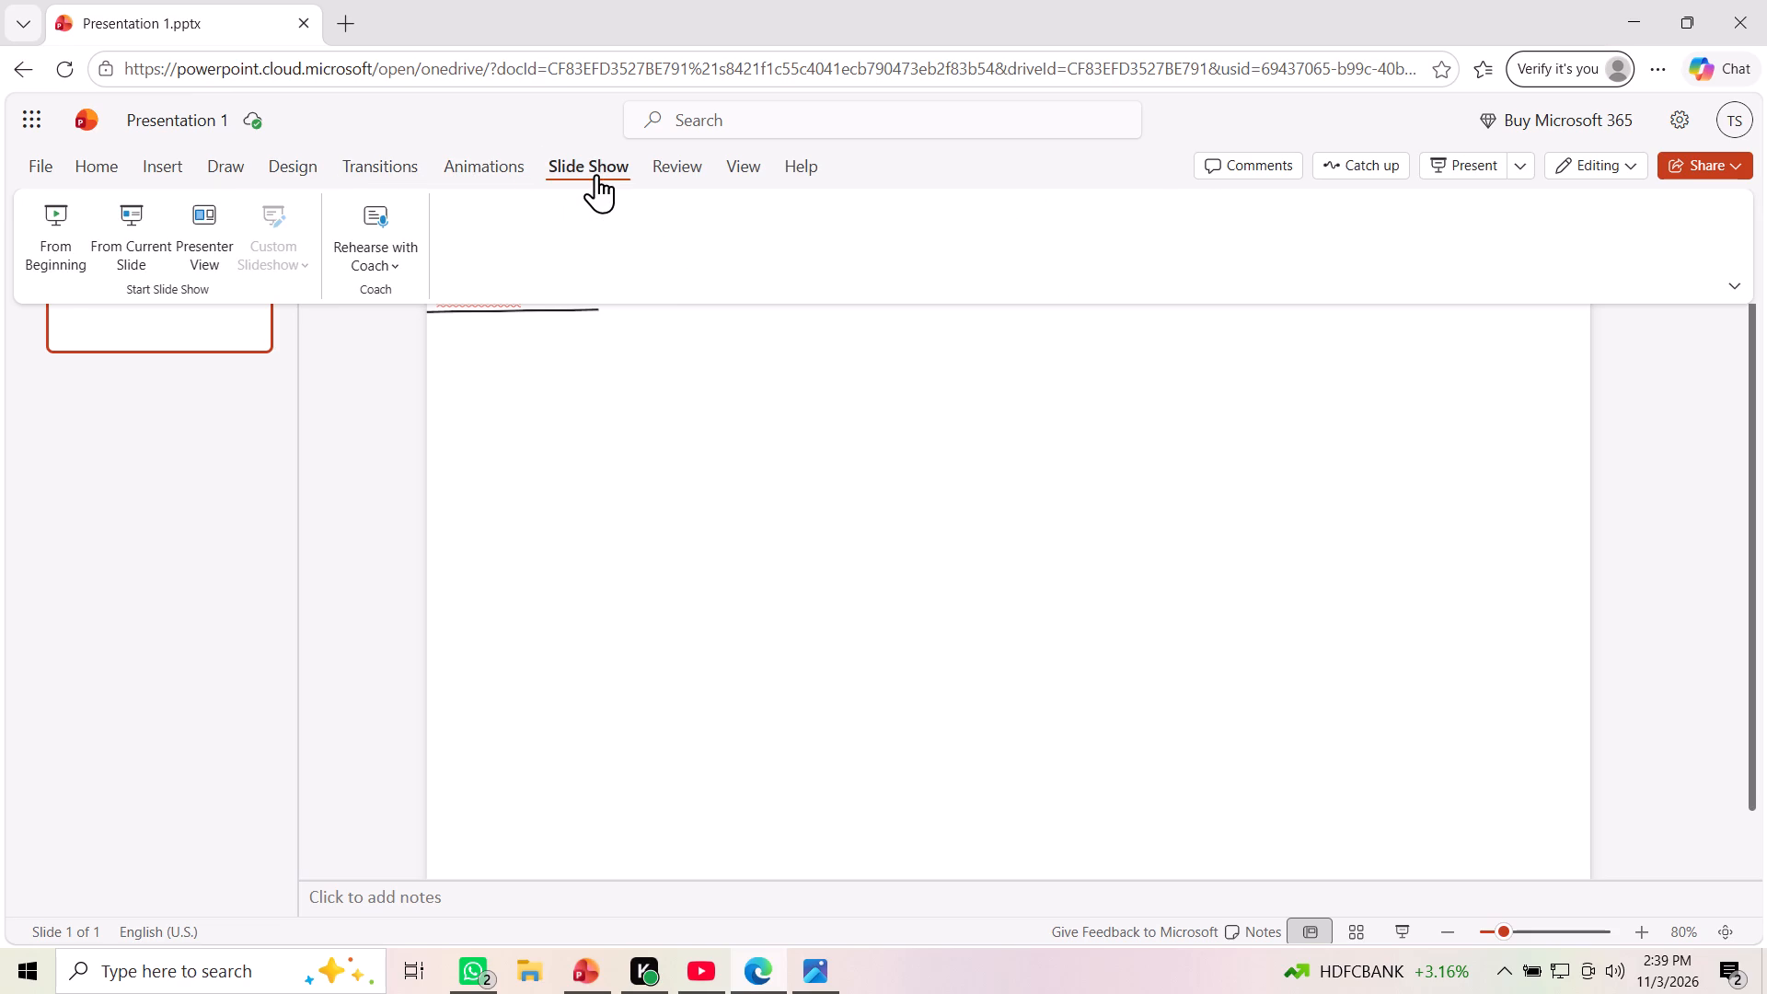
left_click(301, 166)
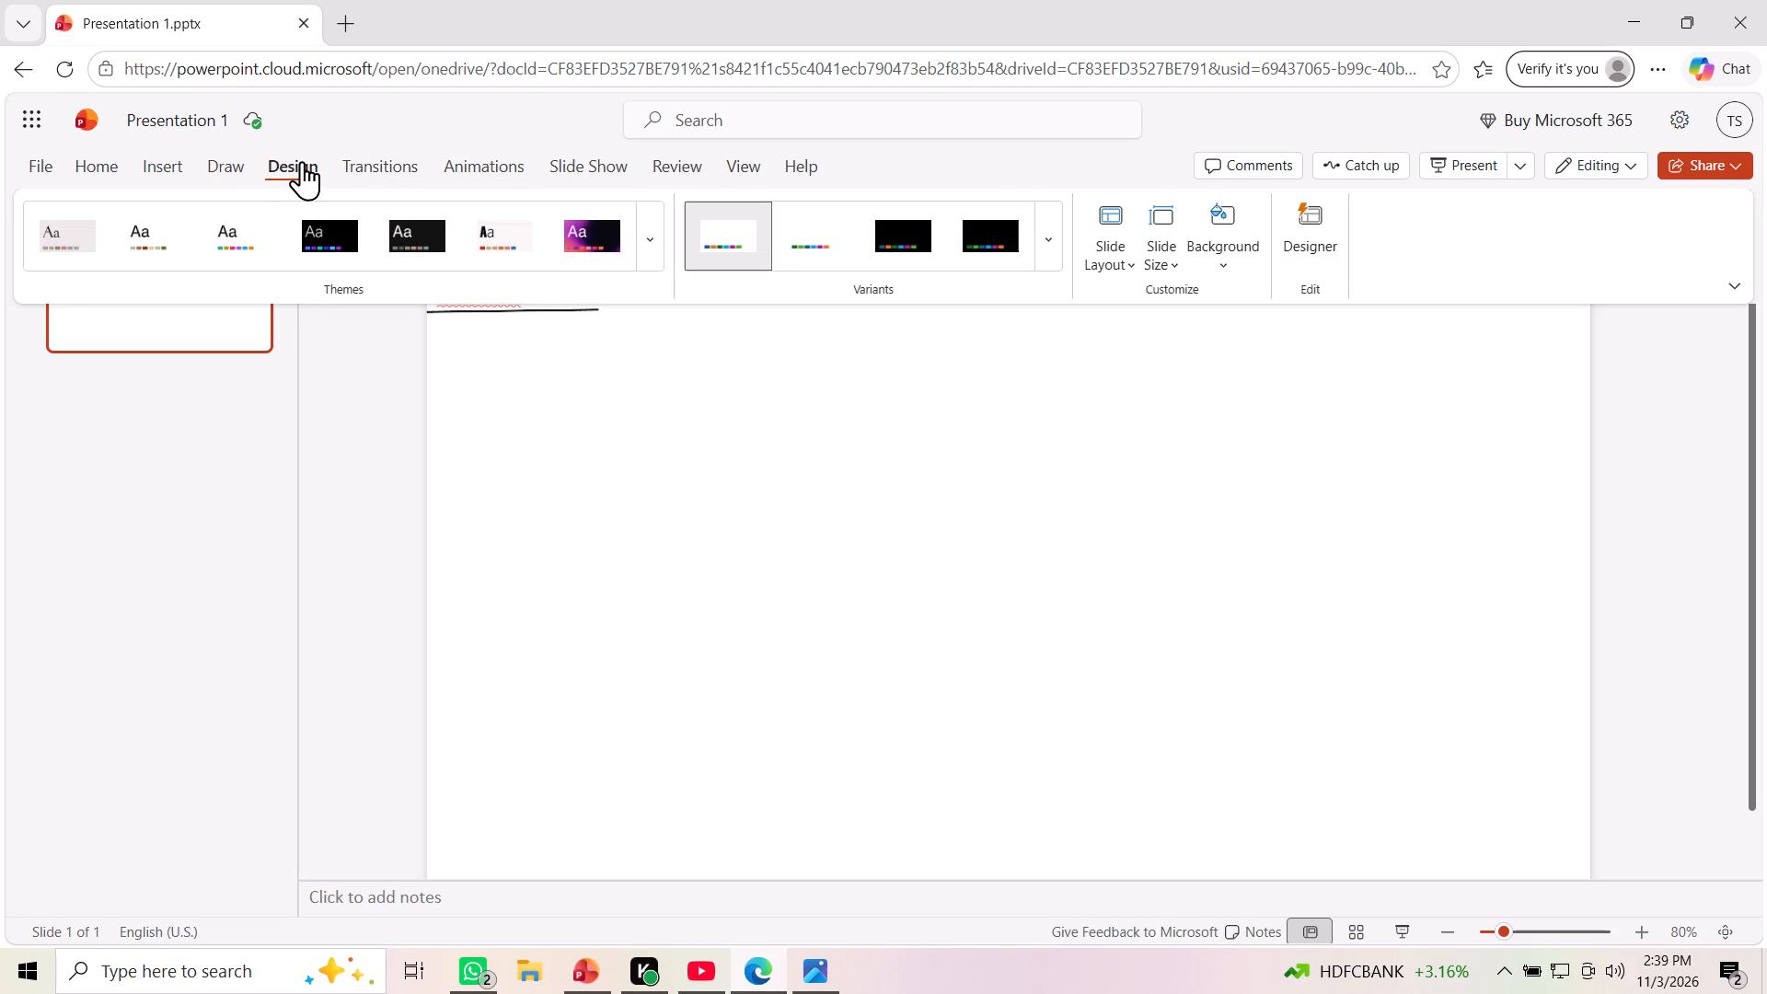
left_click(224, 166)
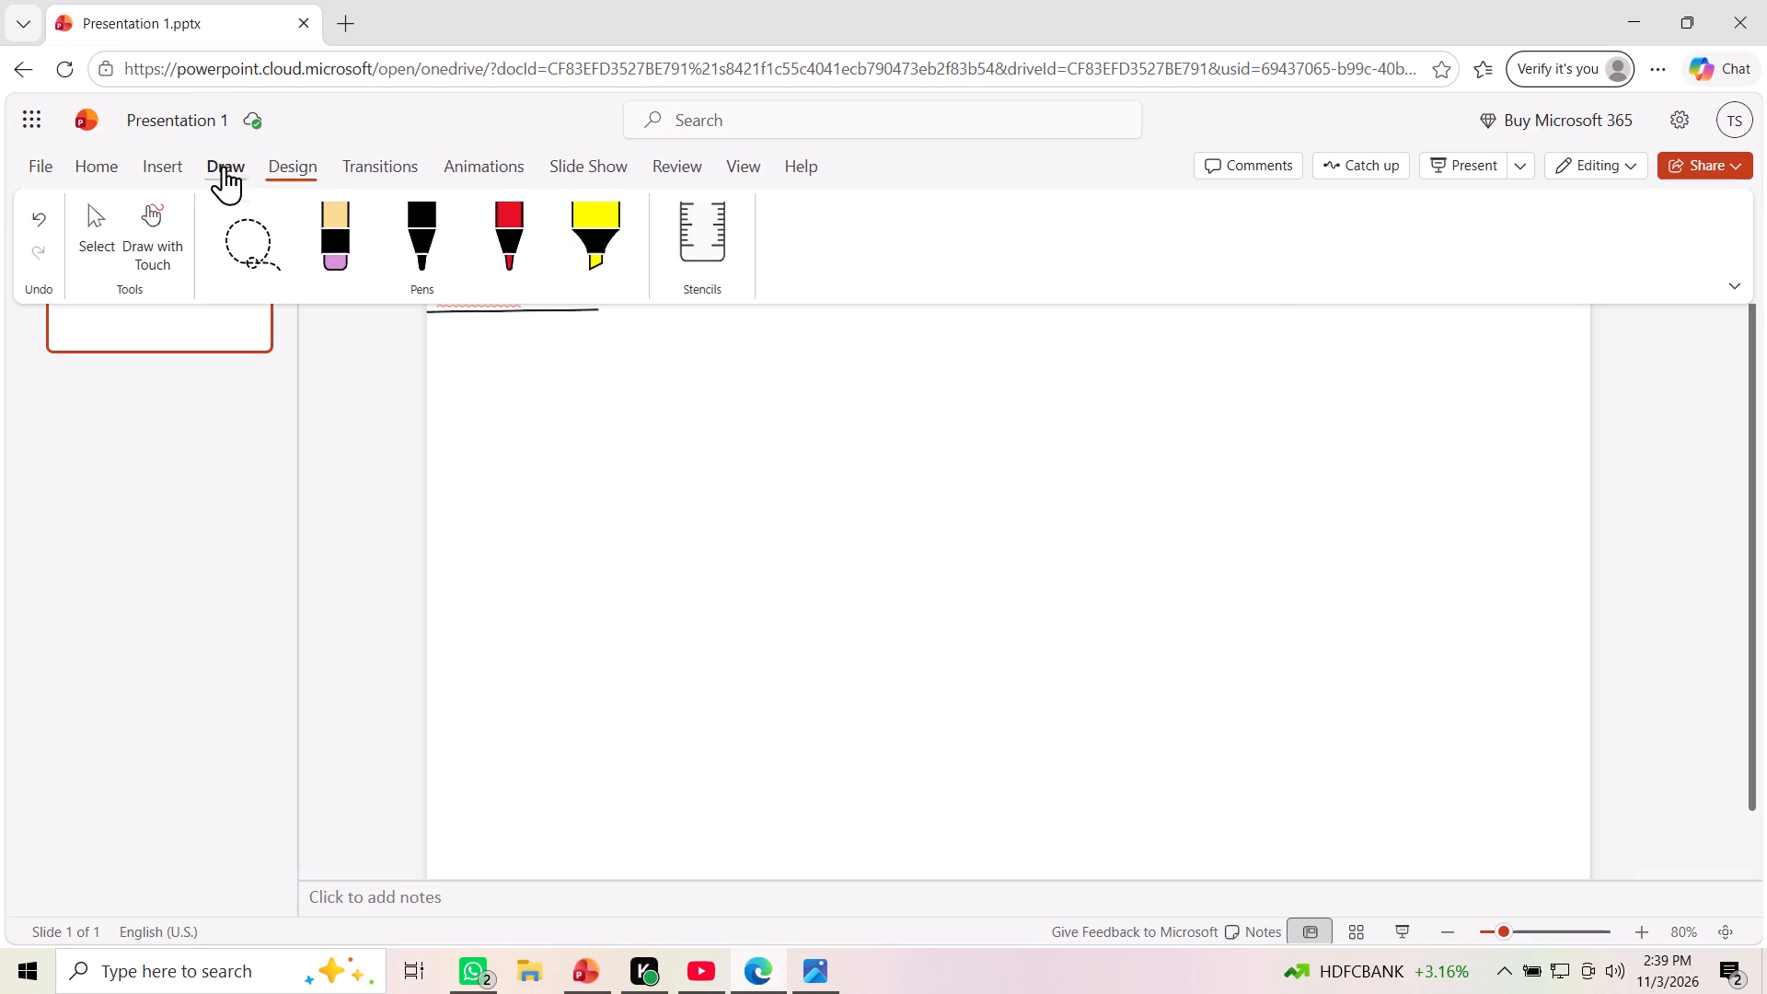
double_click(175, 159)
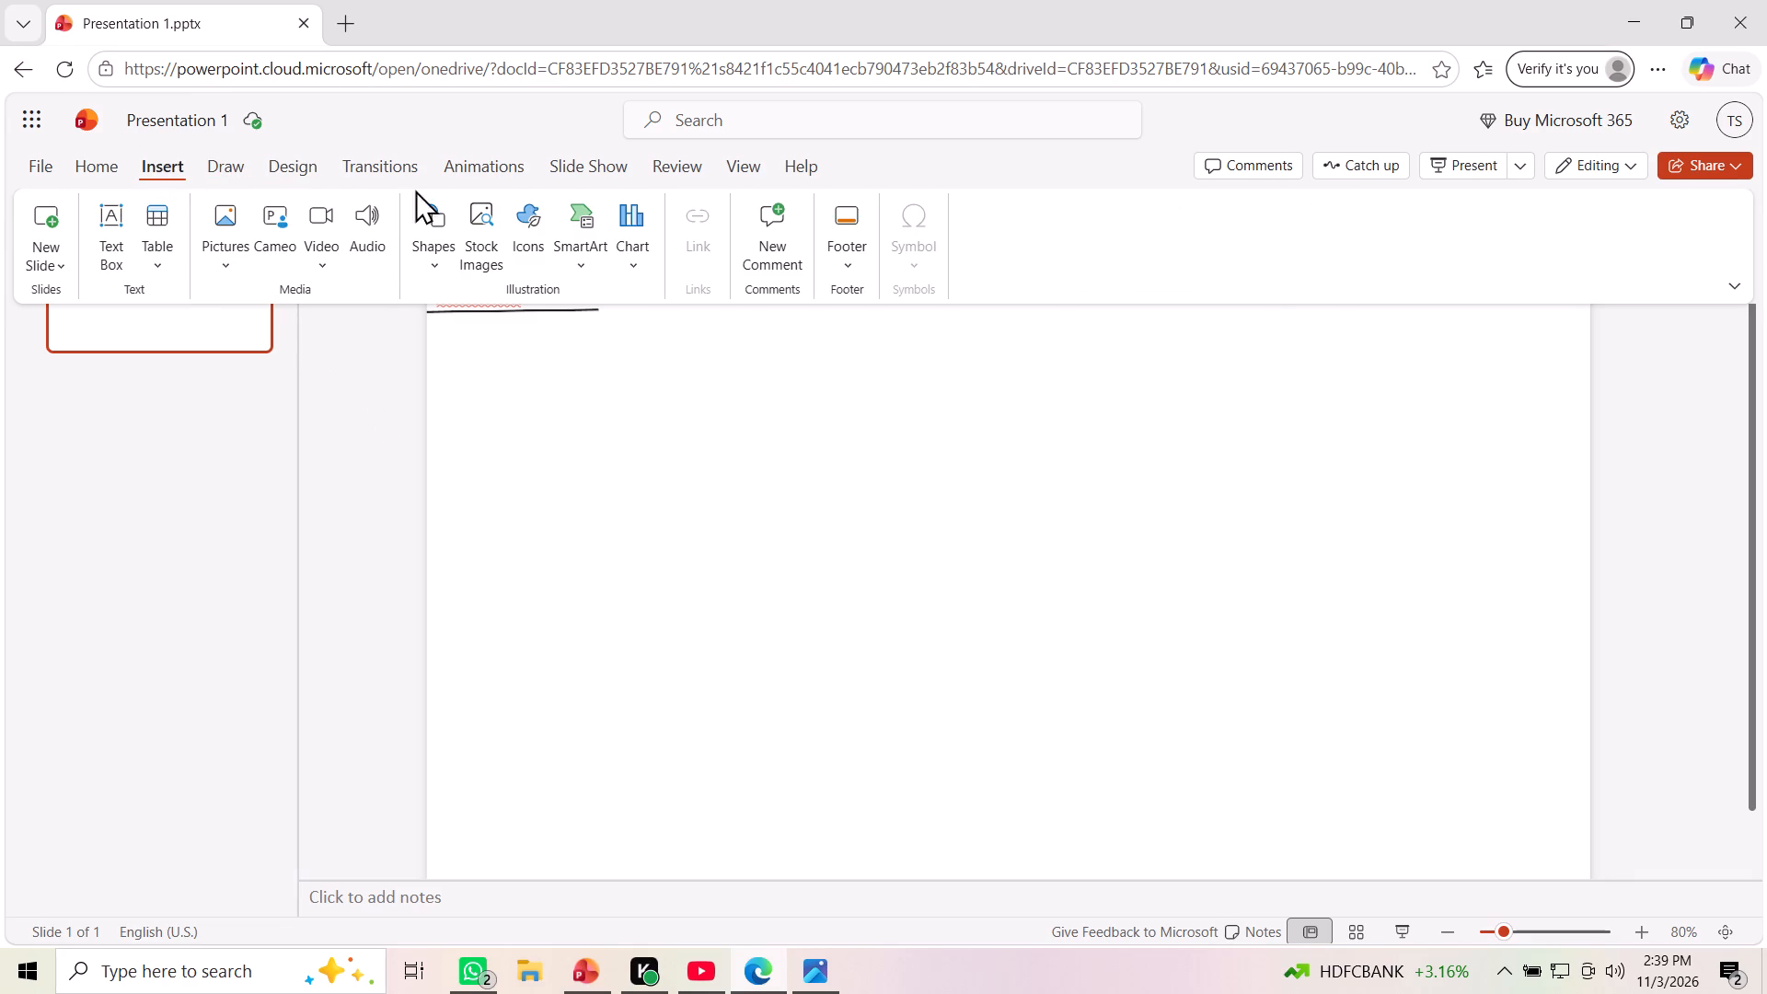
Browse the general pictures in the stock image library, and close it without inserting any.
left_click(487, 237)
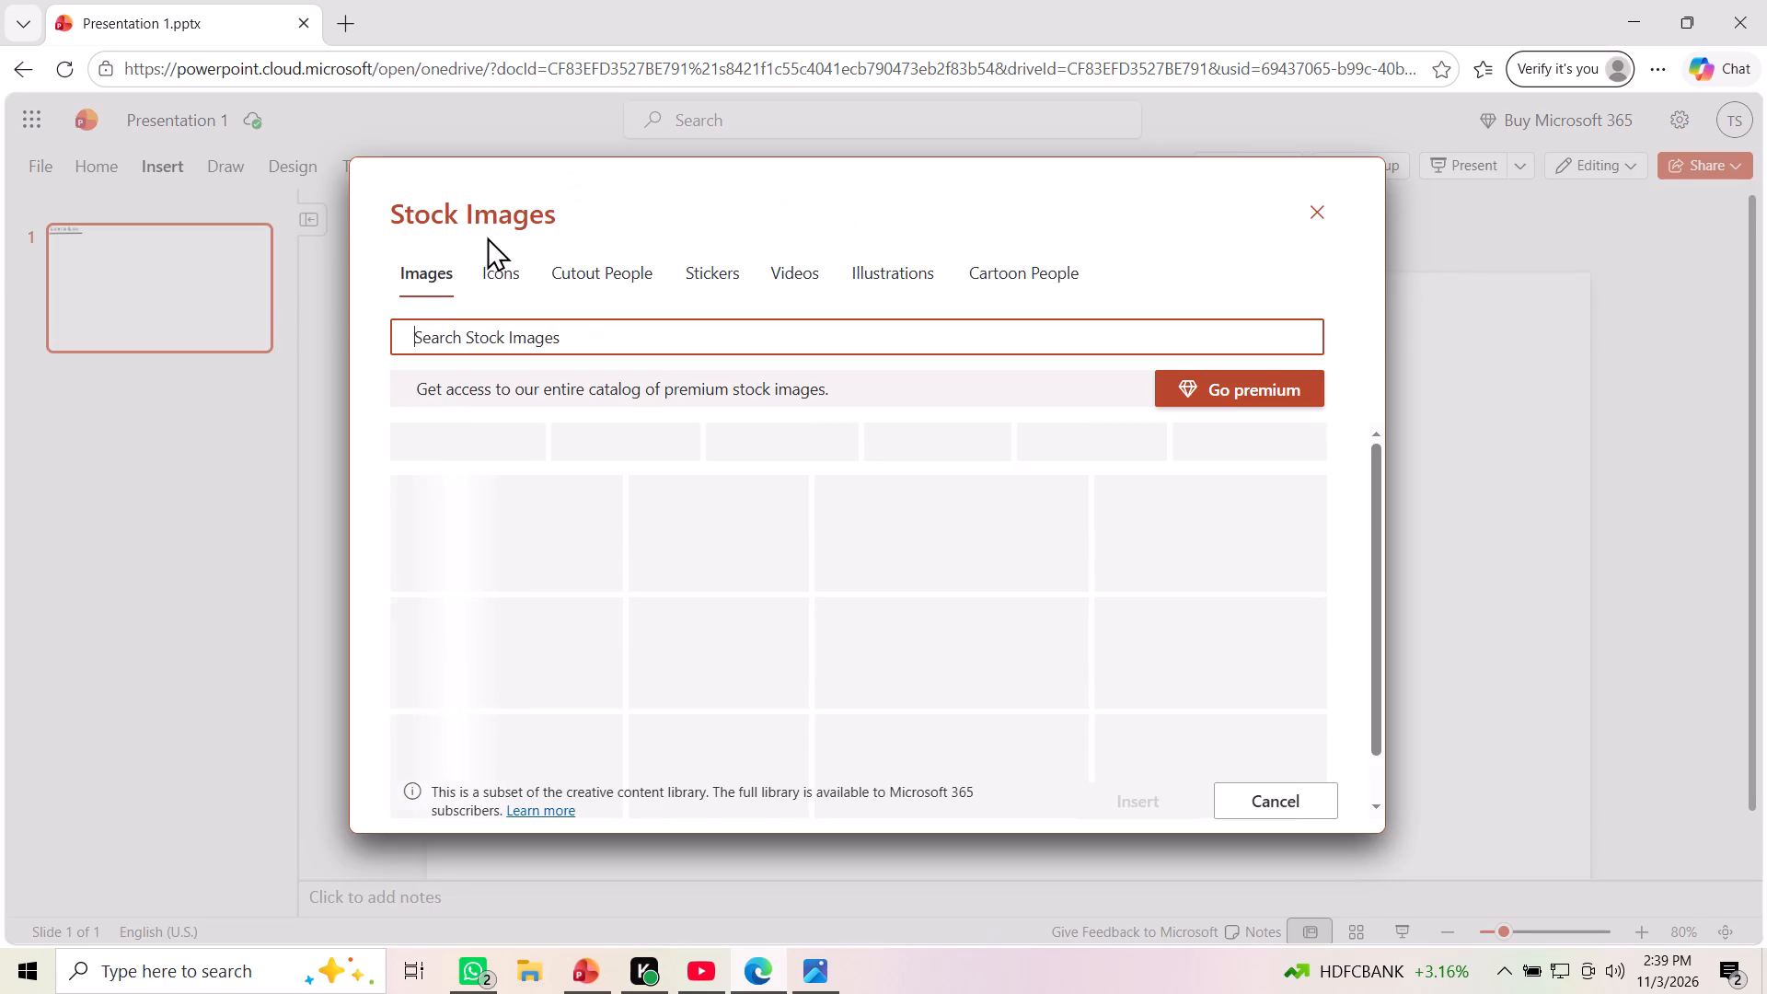
scroll(676, 522, "down", 4)
scroll(676, 522, "up", 1)
scroll(676, 522, "down", 4)
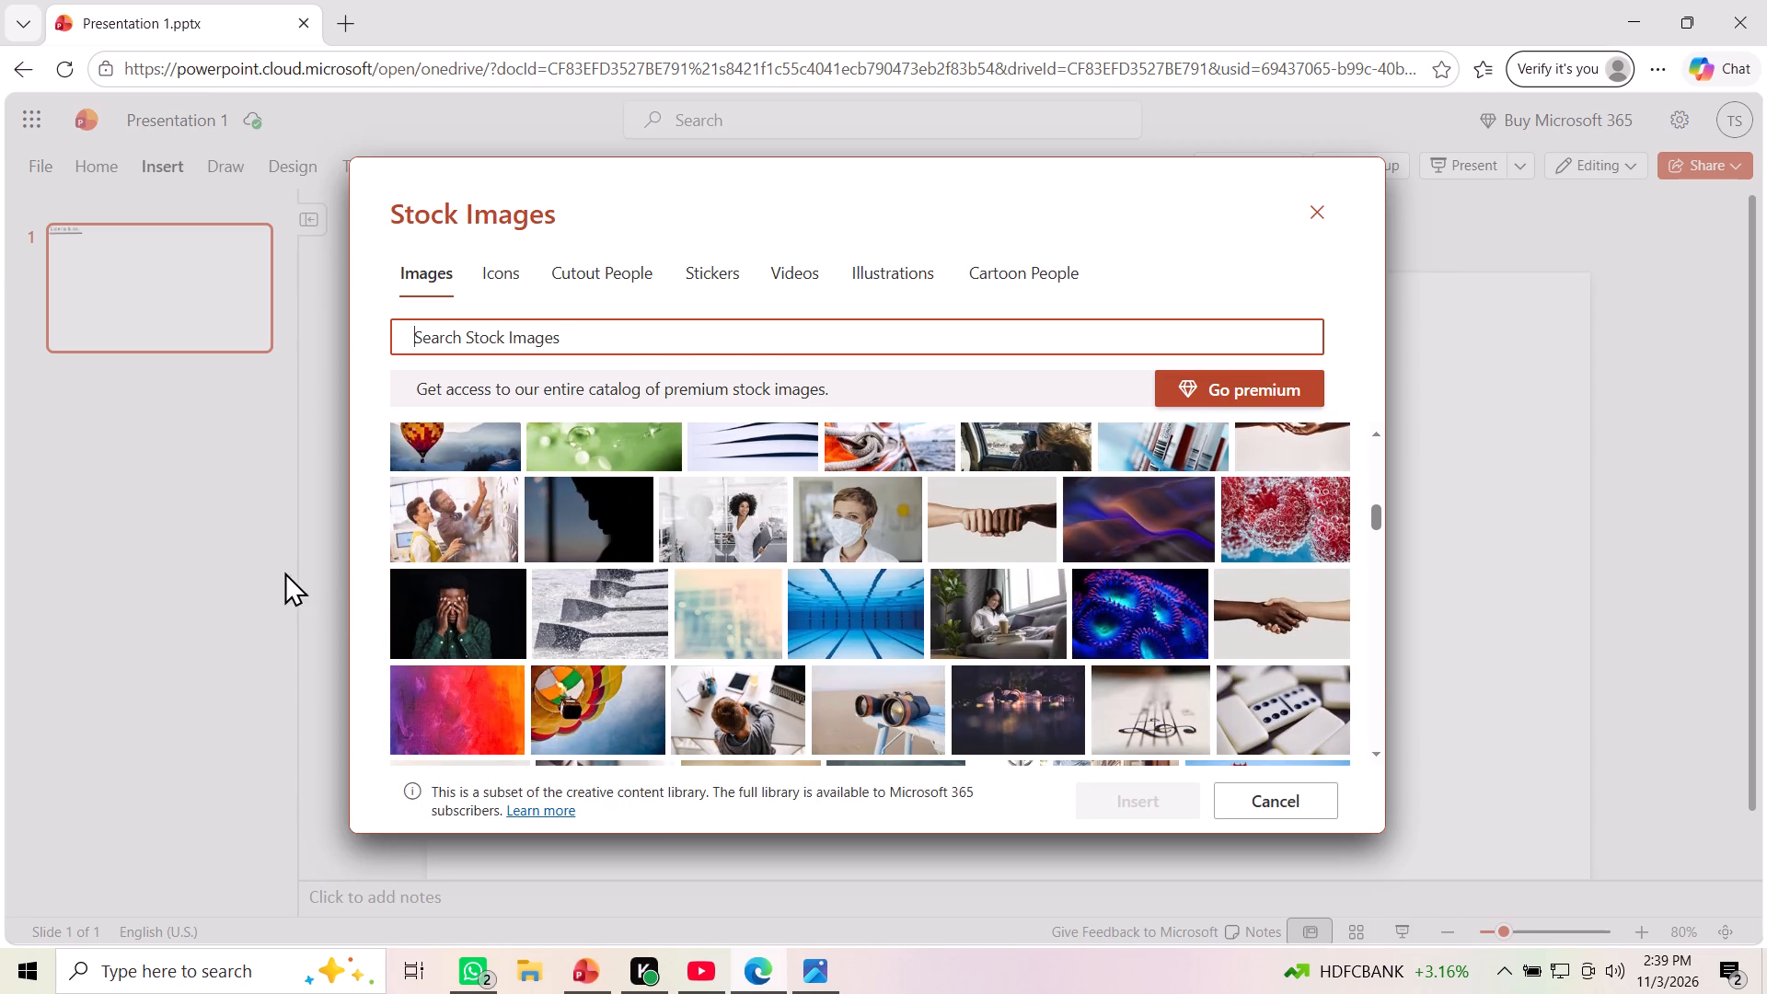
left_click(284, 572)
left_click(1306, 202)
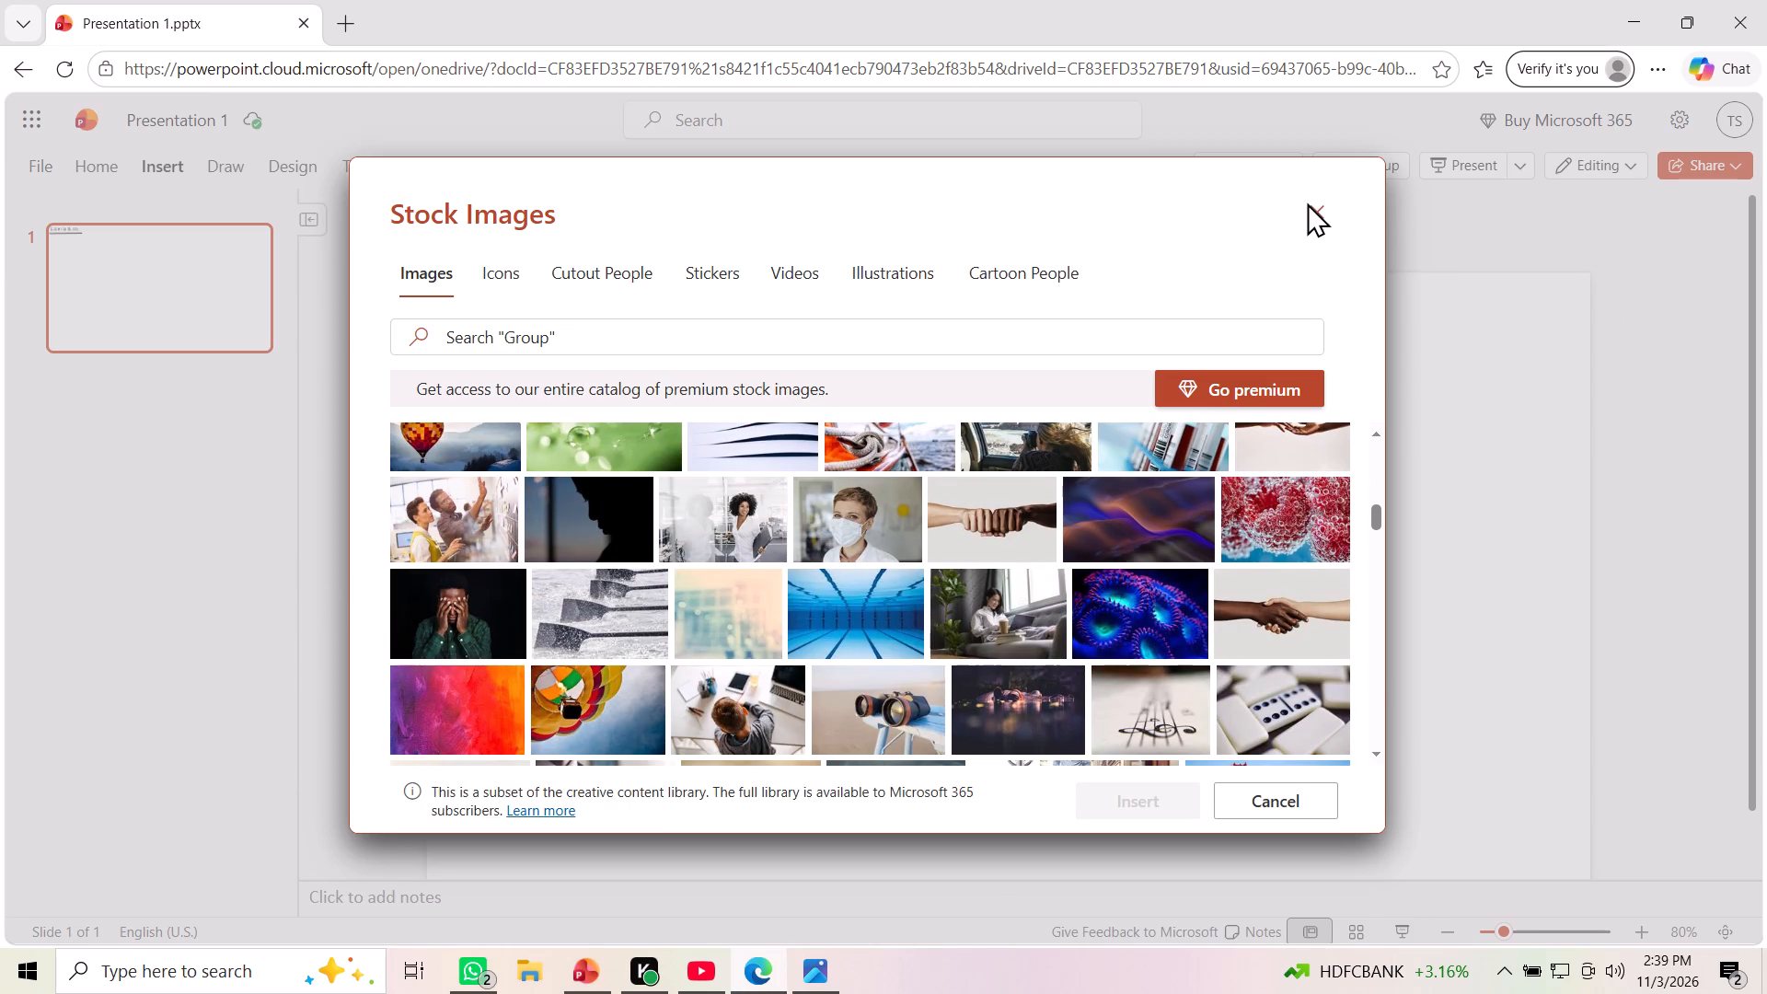
left_click(1322, 209)
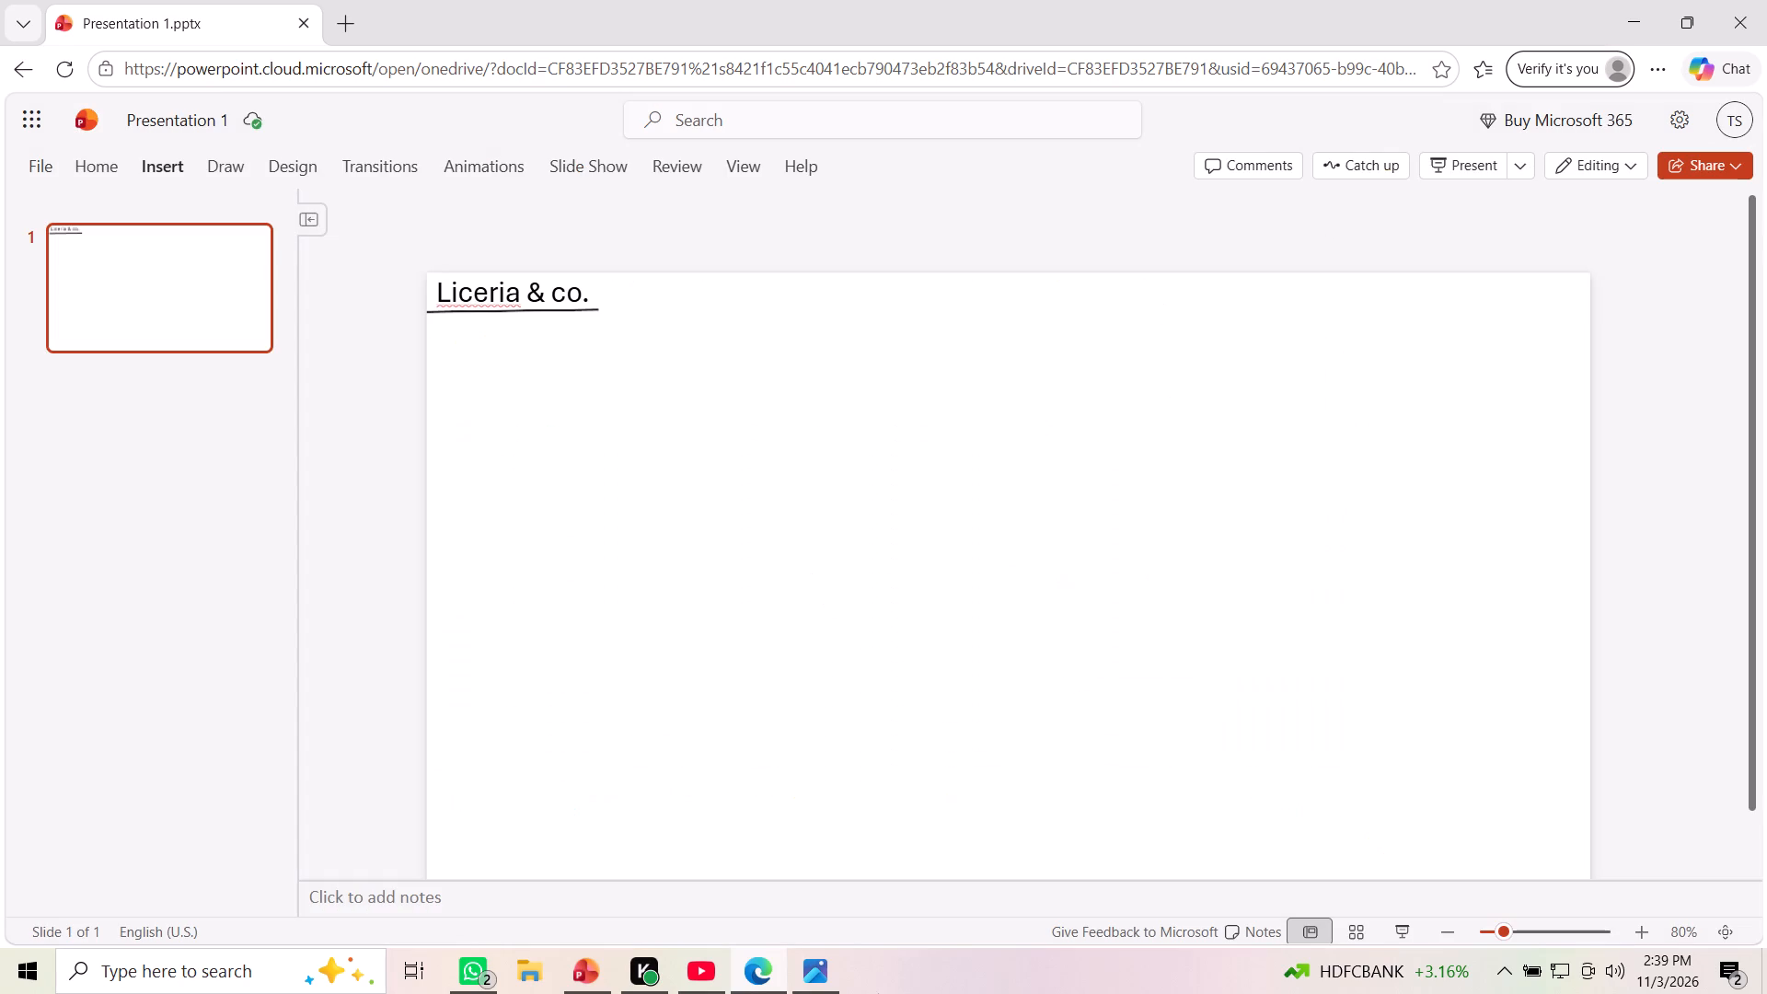
Switch to Photos to check the heading in the reference image artical.jpeg, and return to the presentation.
left_click(819, 971)
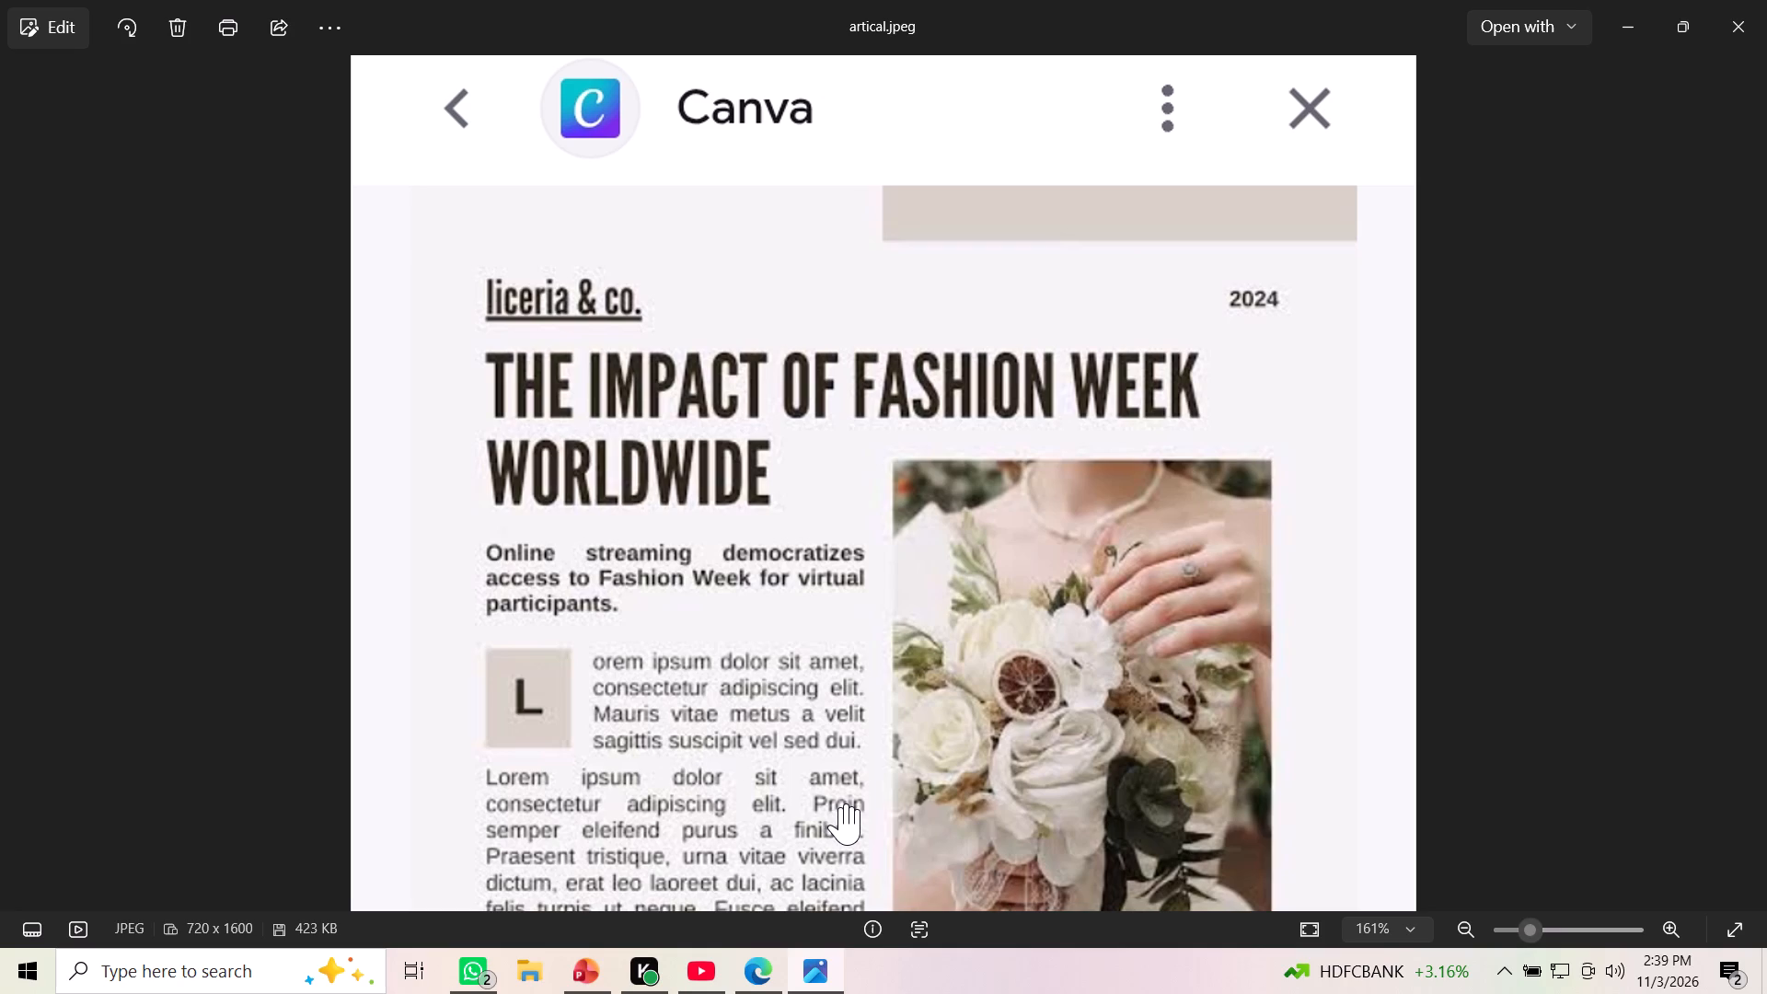
left_click(752, 992)
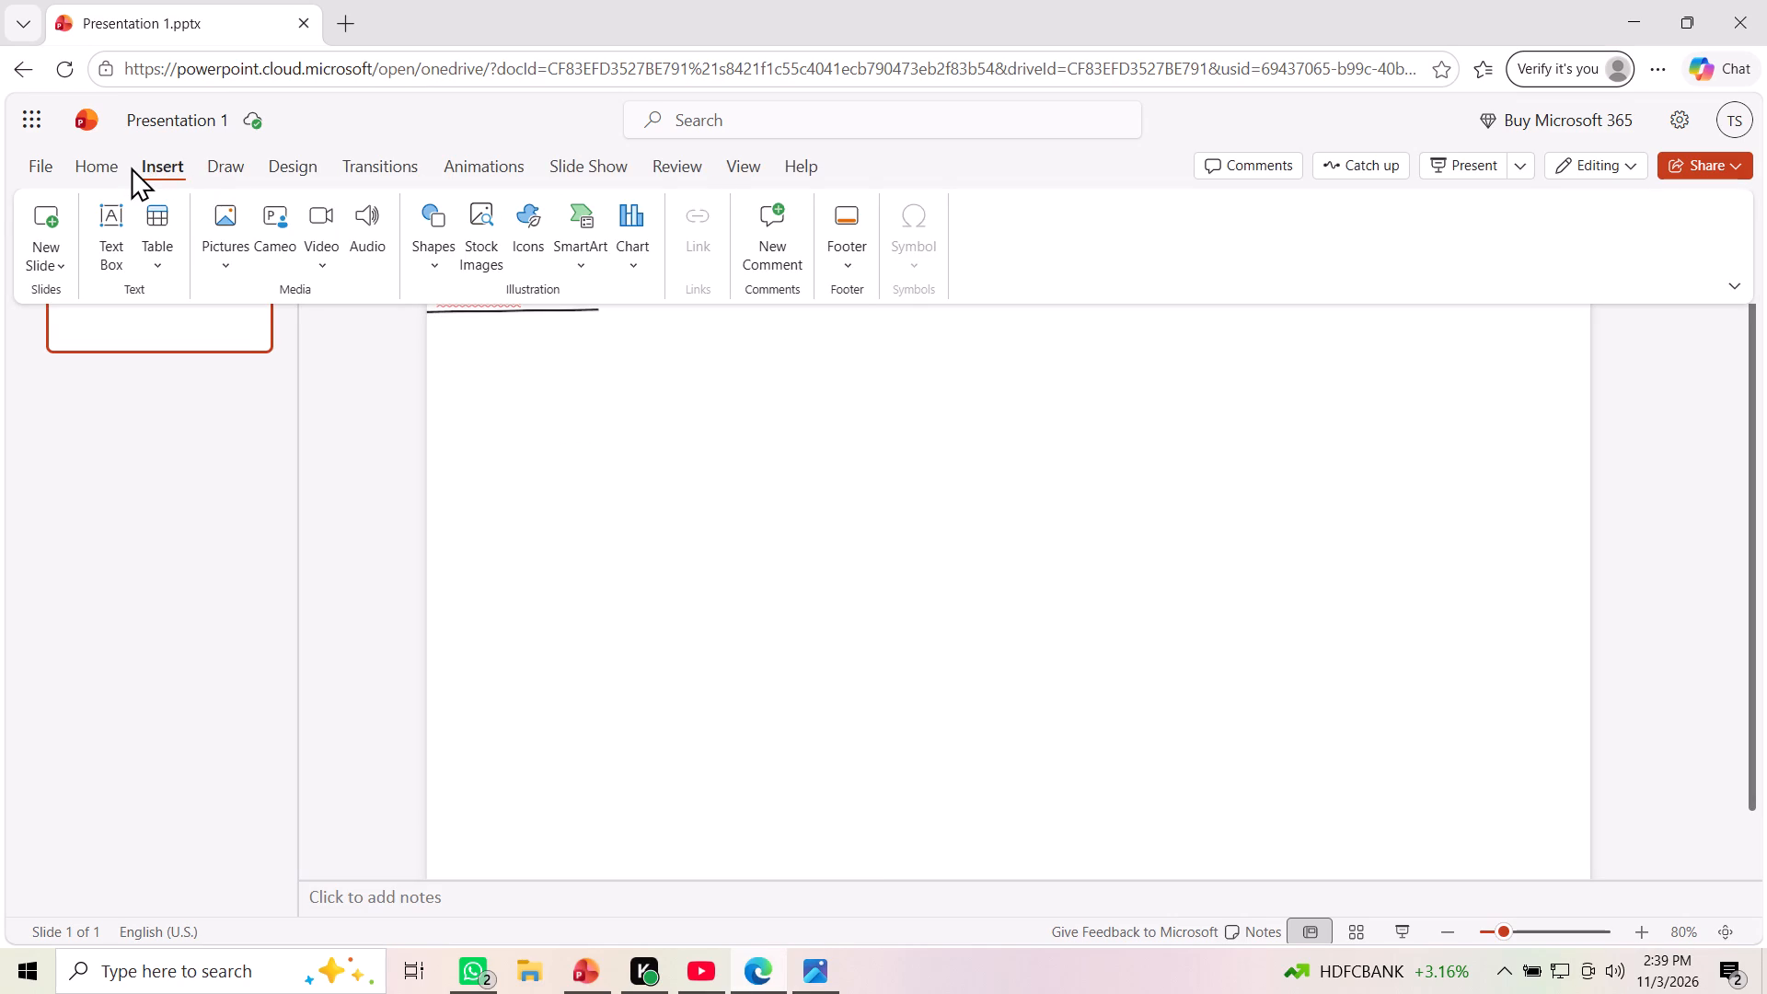
Insert a new text box on the slide, below and slightly right of the underlined "Liceria & co." text.
left_click(437, 240)
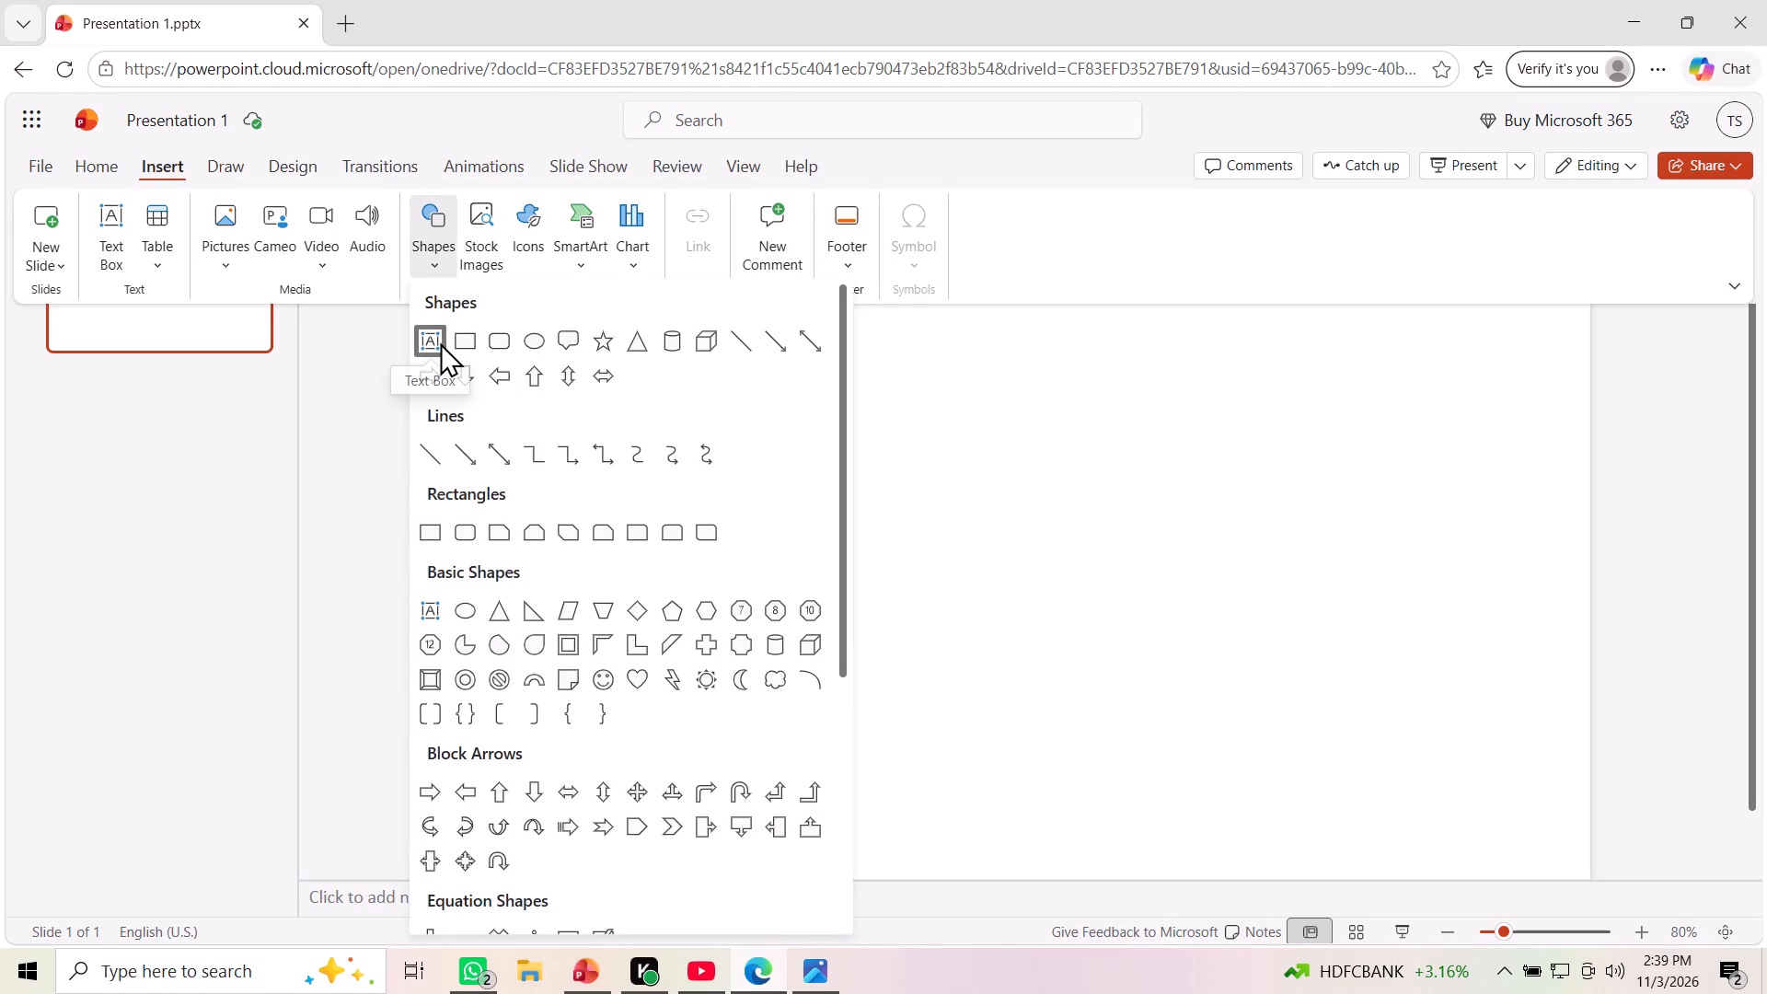
left_click(440, 342)
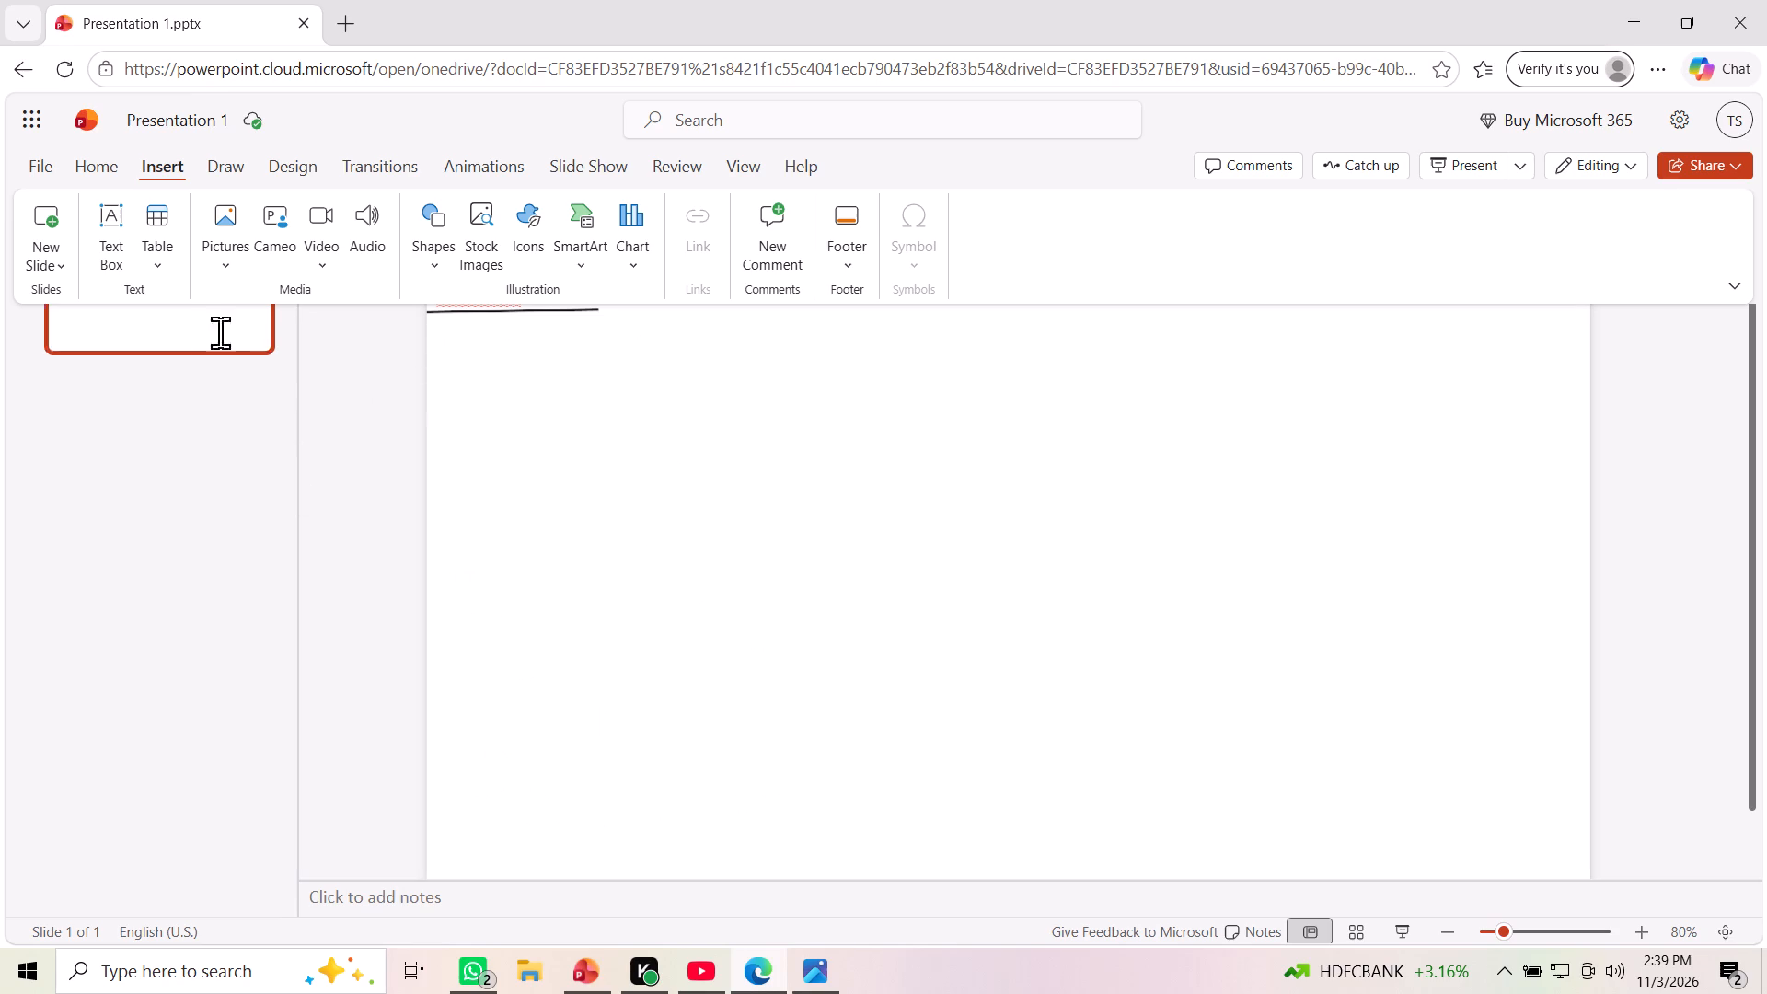
left_click(422, 226)
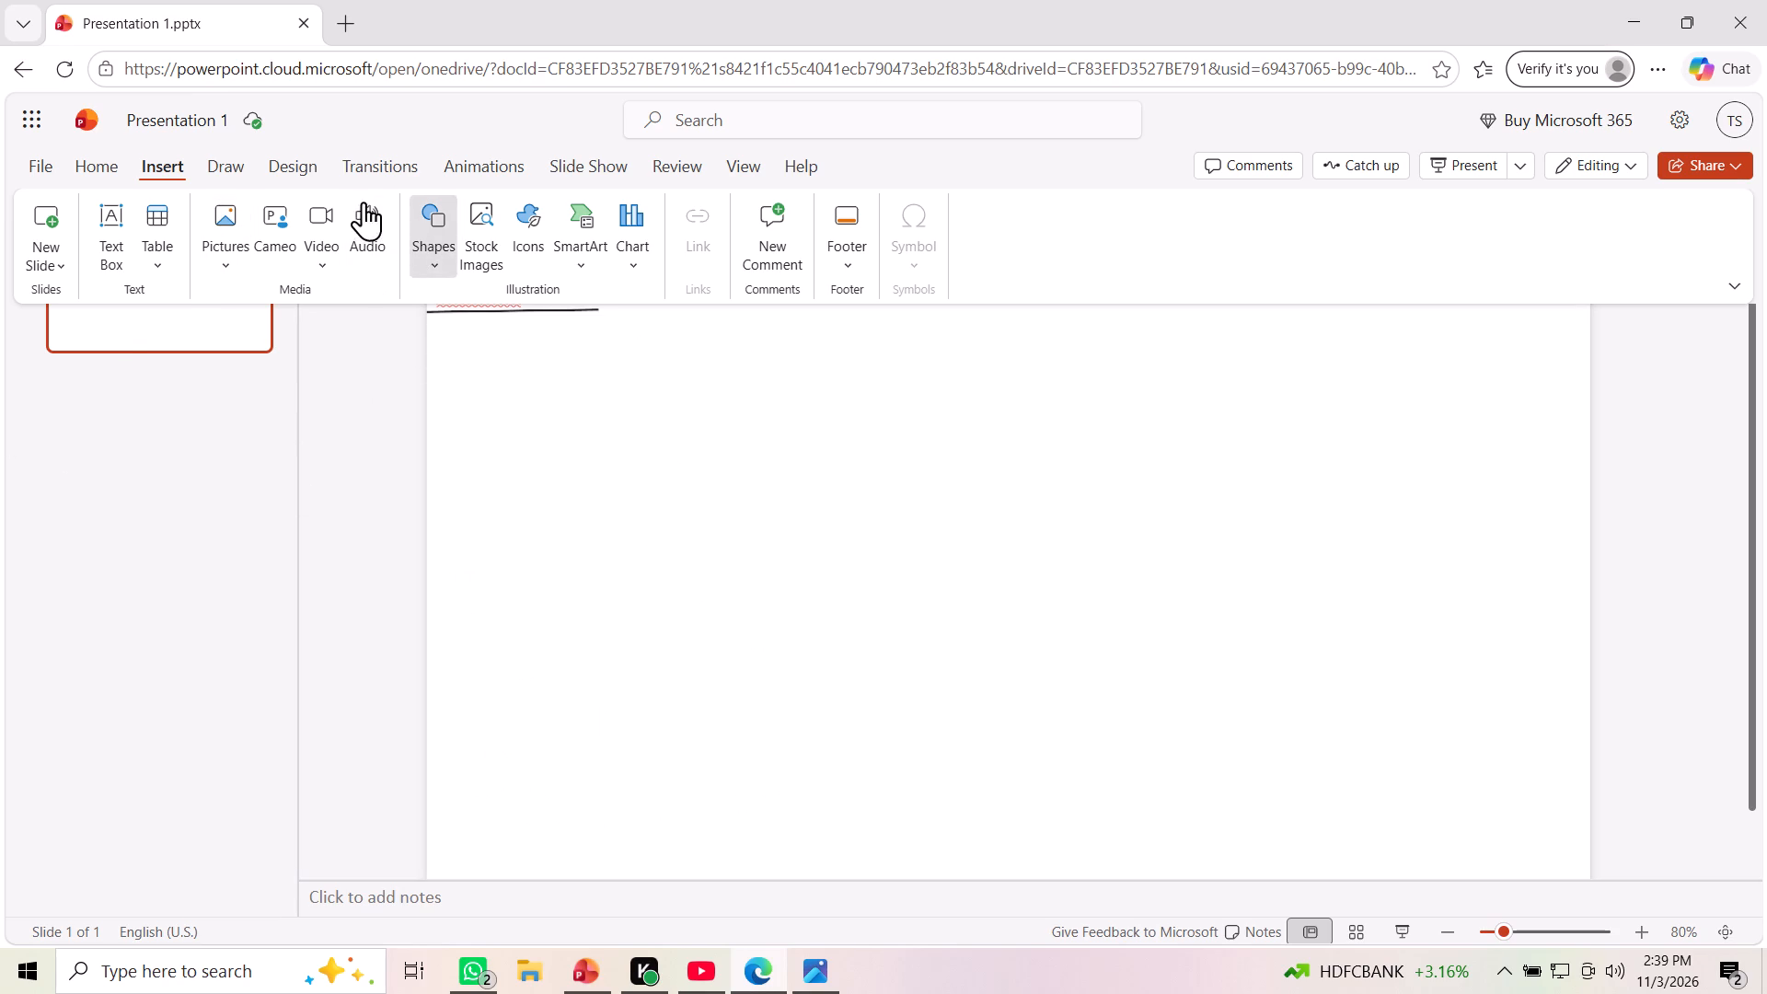
left_click(428, 341)
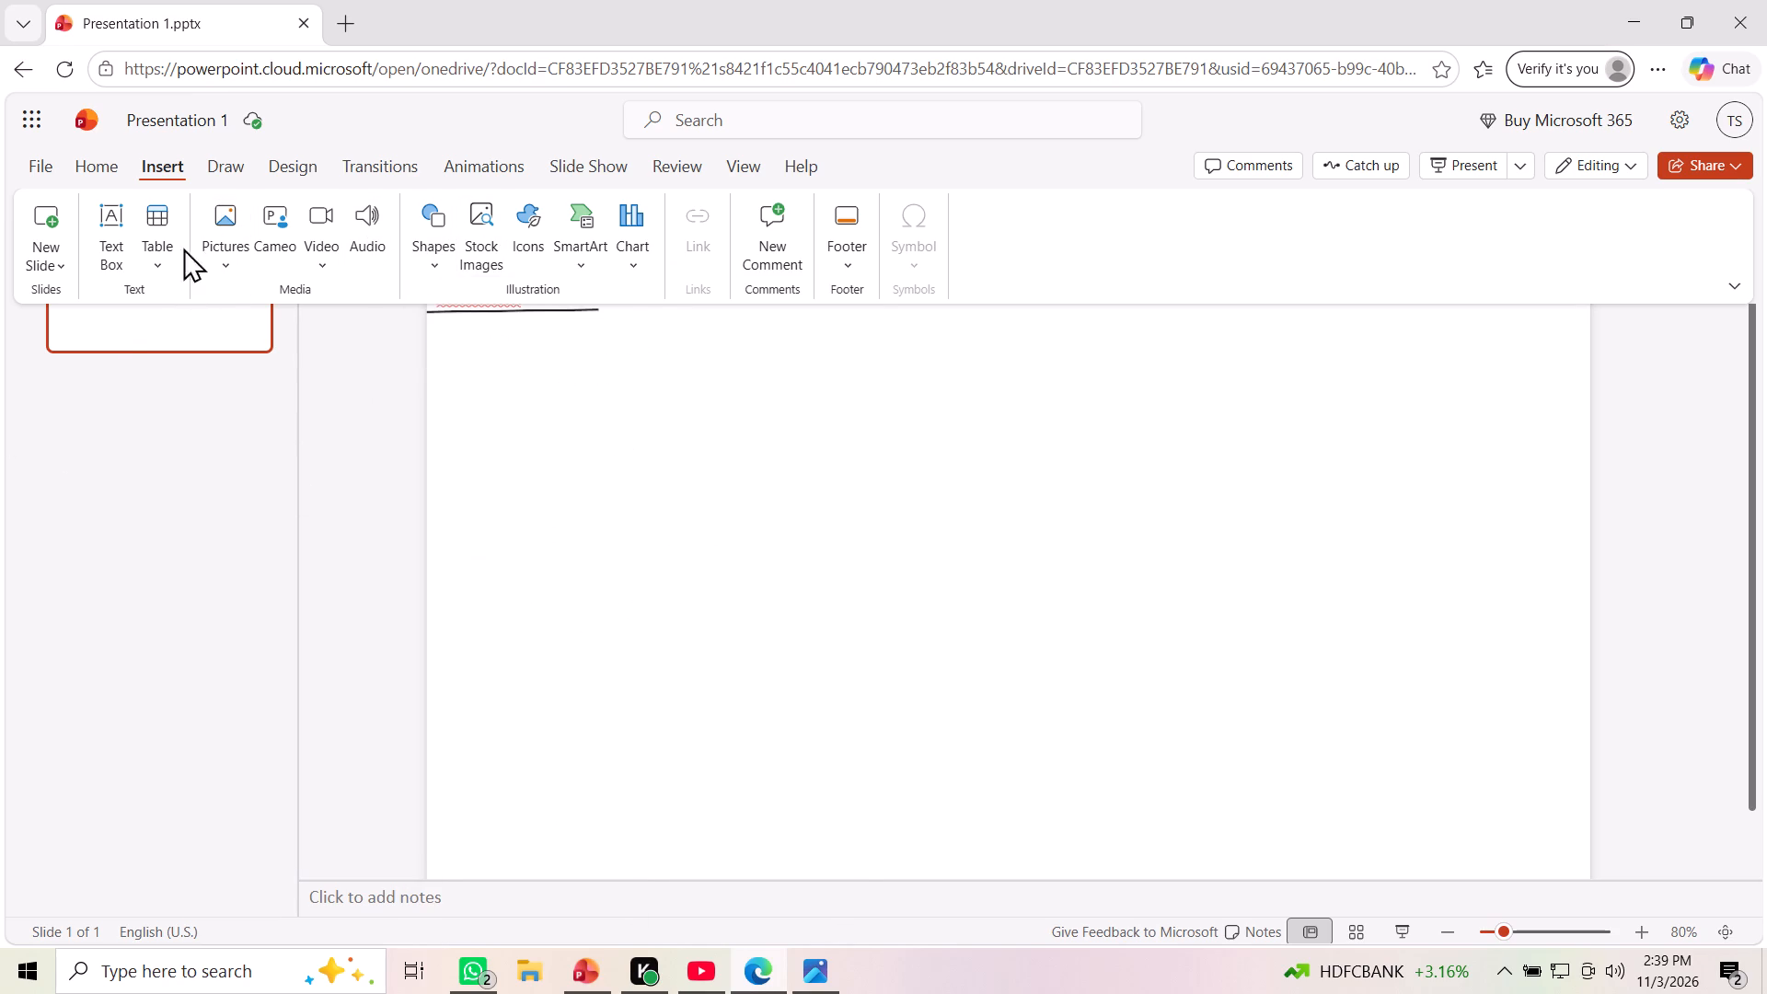
left_click(545, 440)
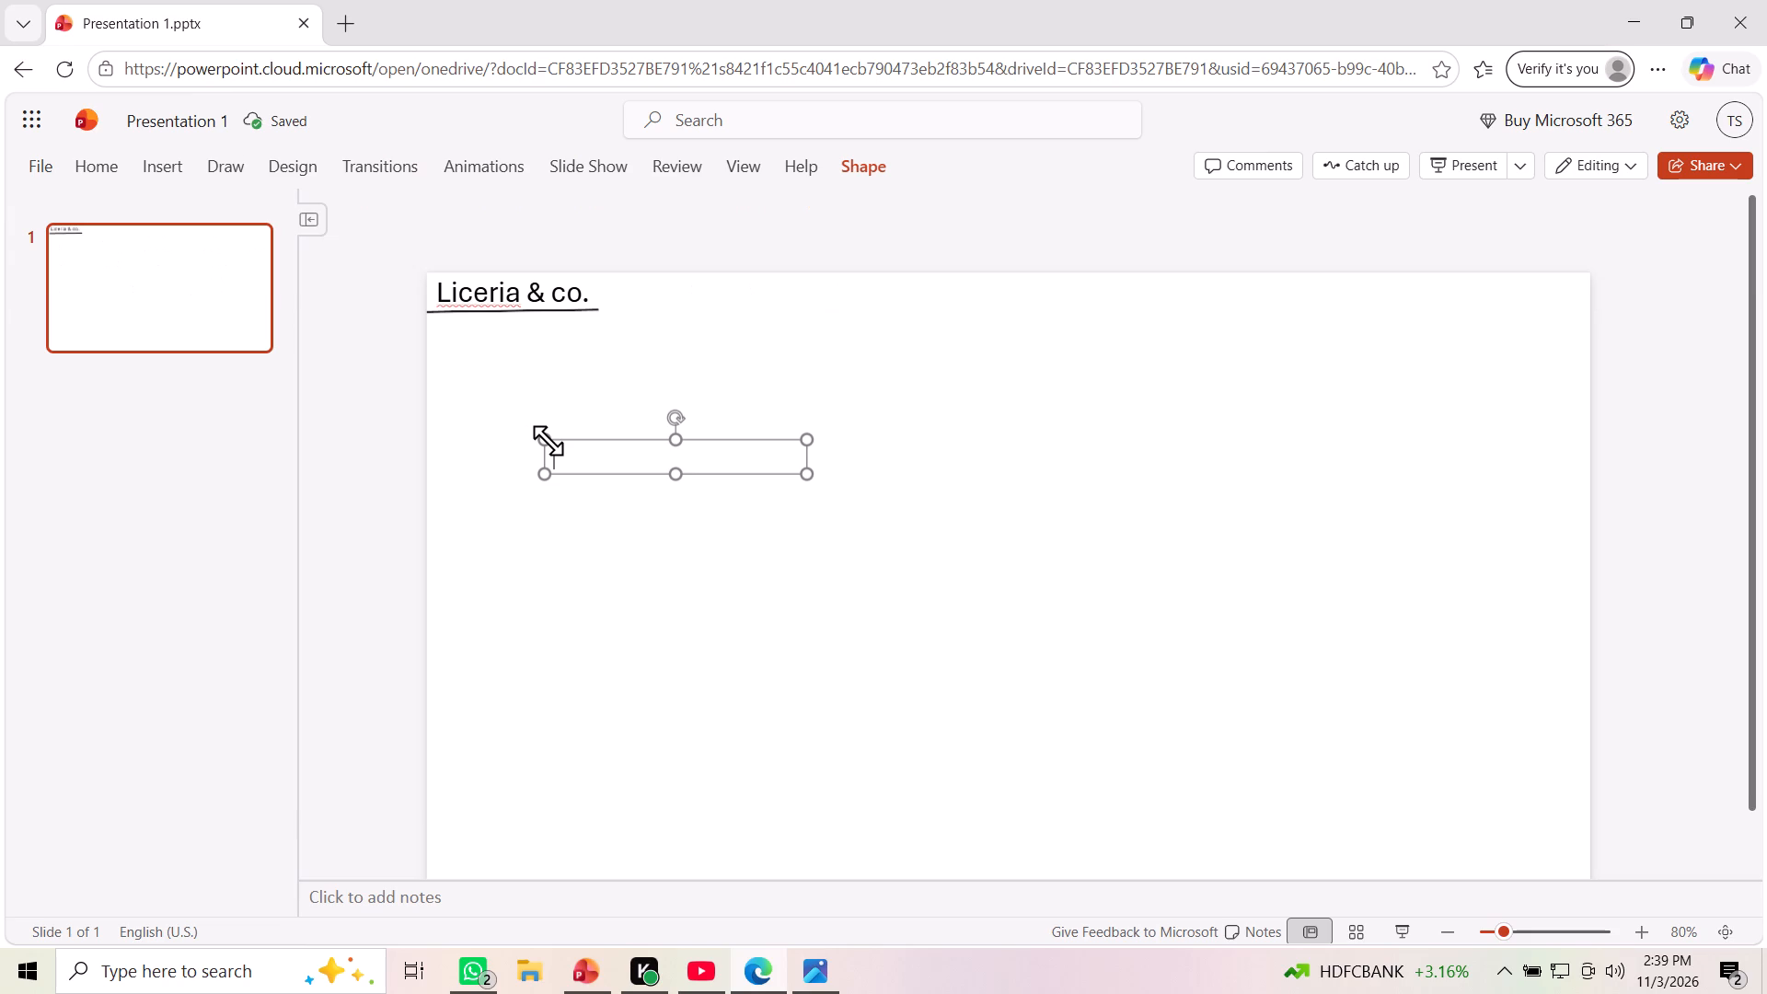
Enter the opening words "THE IMPAT OF" of the article heading in the new text box.
type("THJR")
key("space")
key("BackSpace")
key("BackSpace")
key("BackSpace")
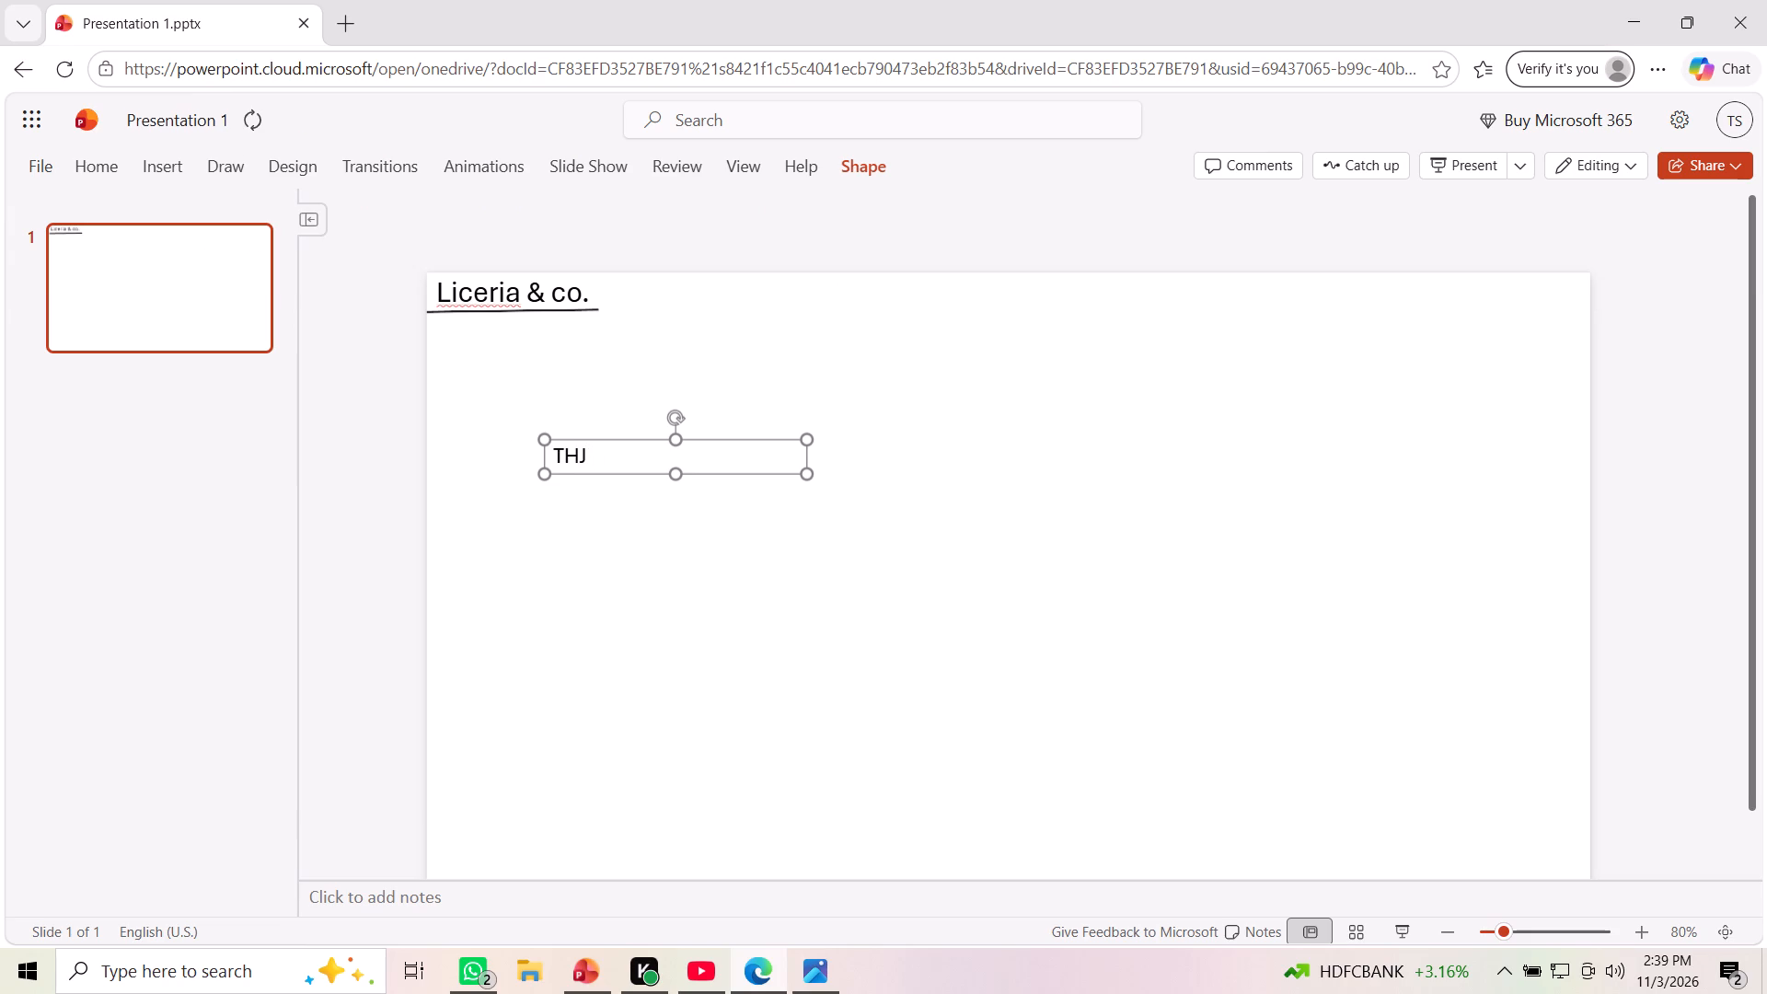
key("BackSpace")
key("h")
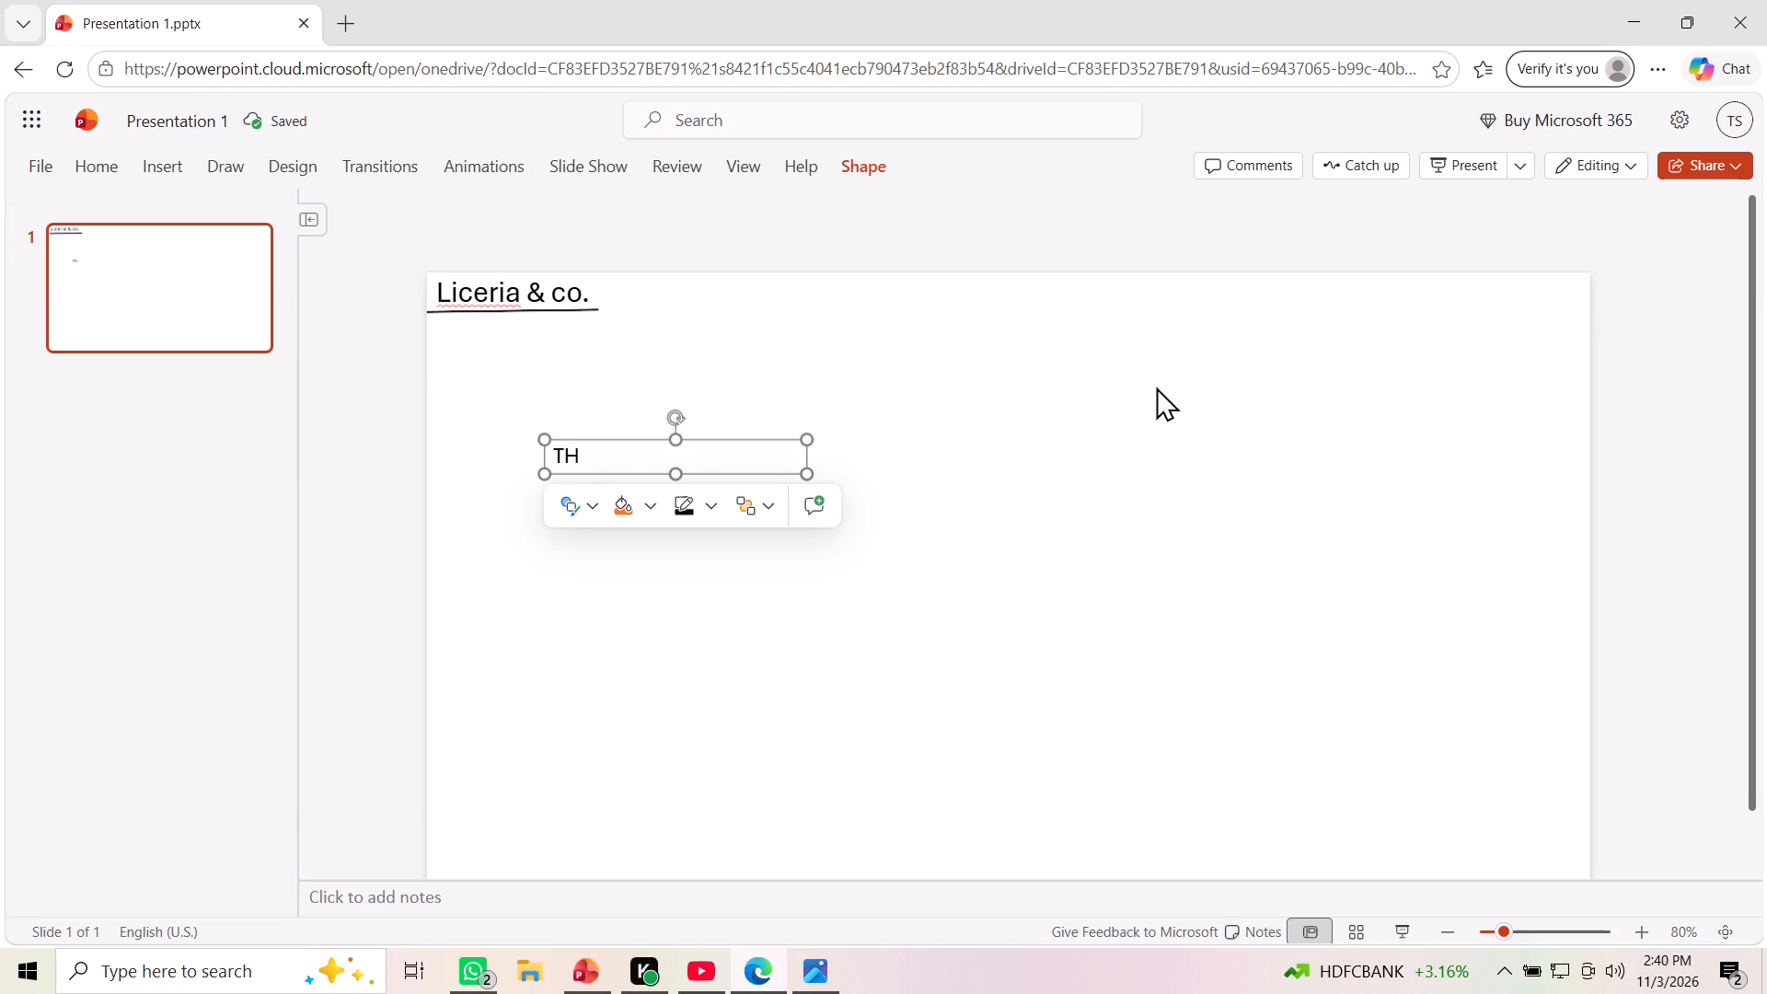
key("e")
key("space")
type("IP")
key("BackSpace")
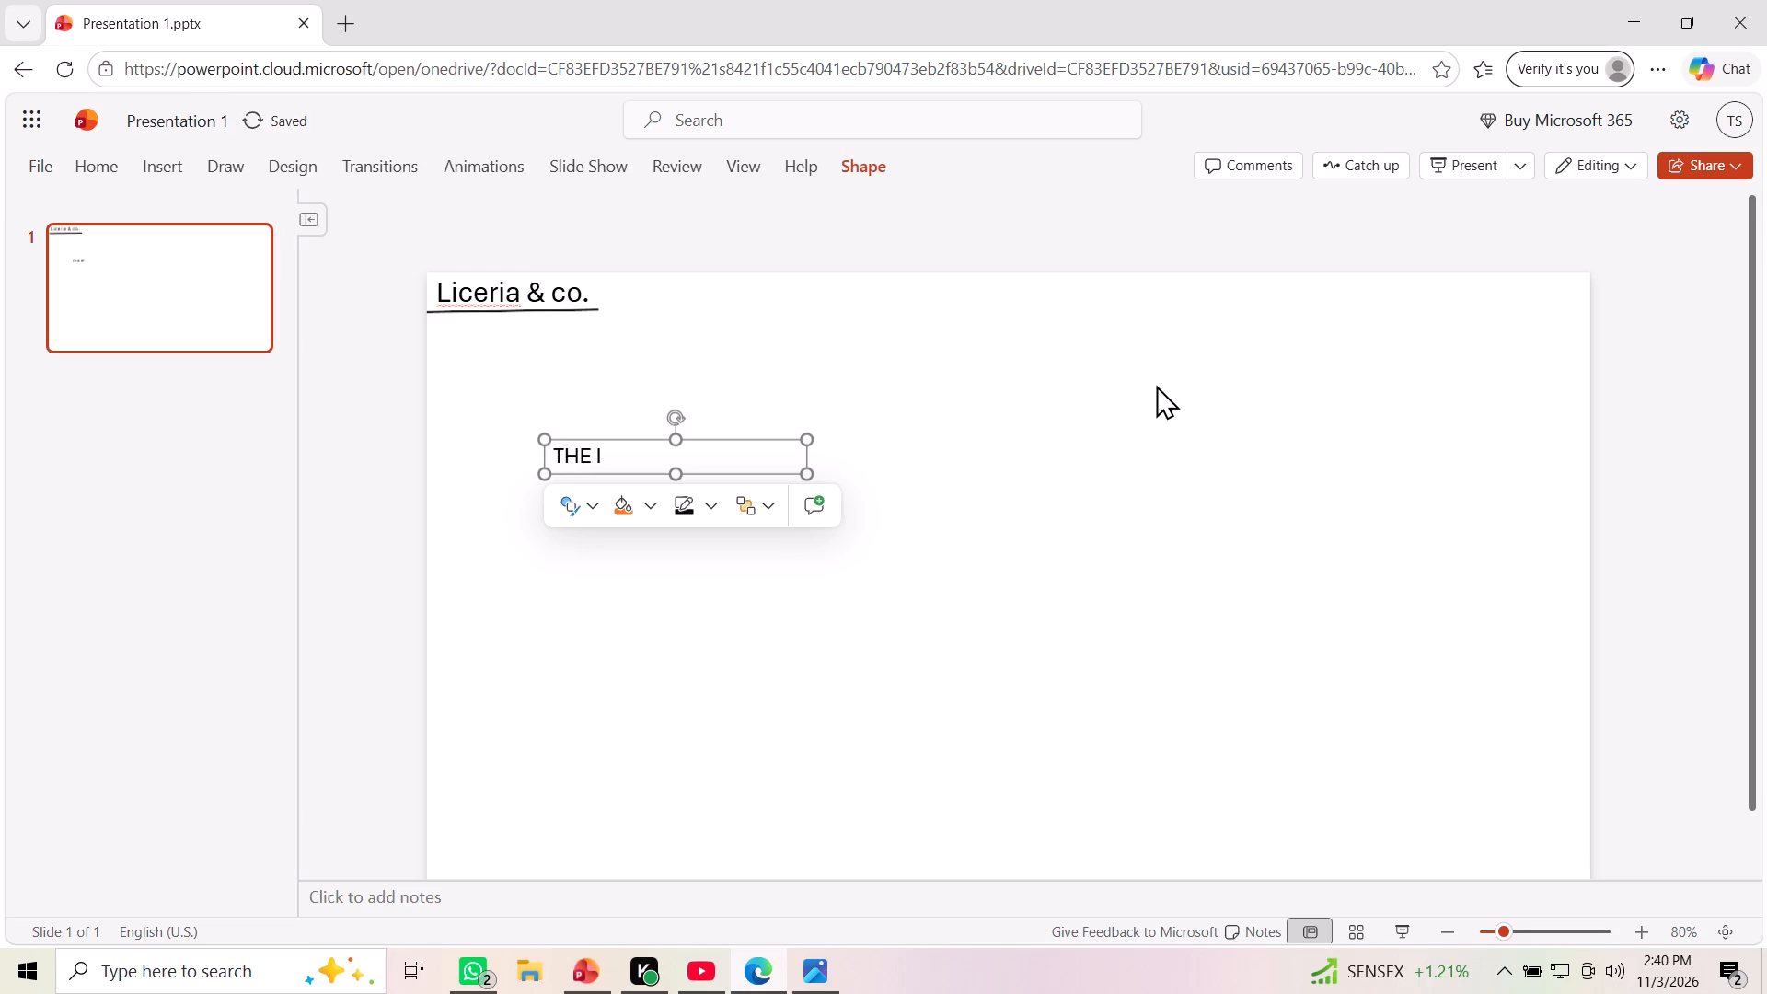
key("m")
key("p")
key("a")
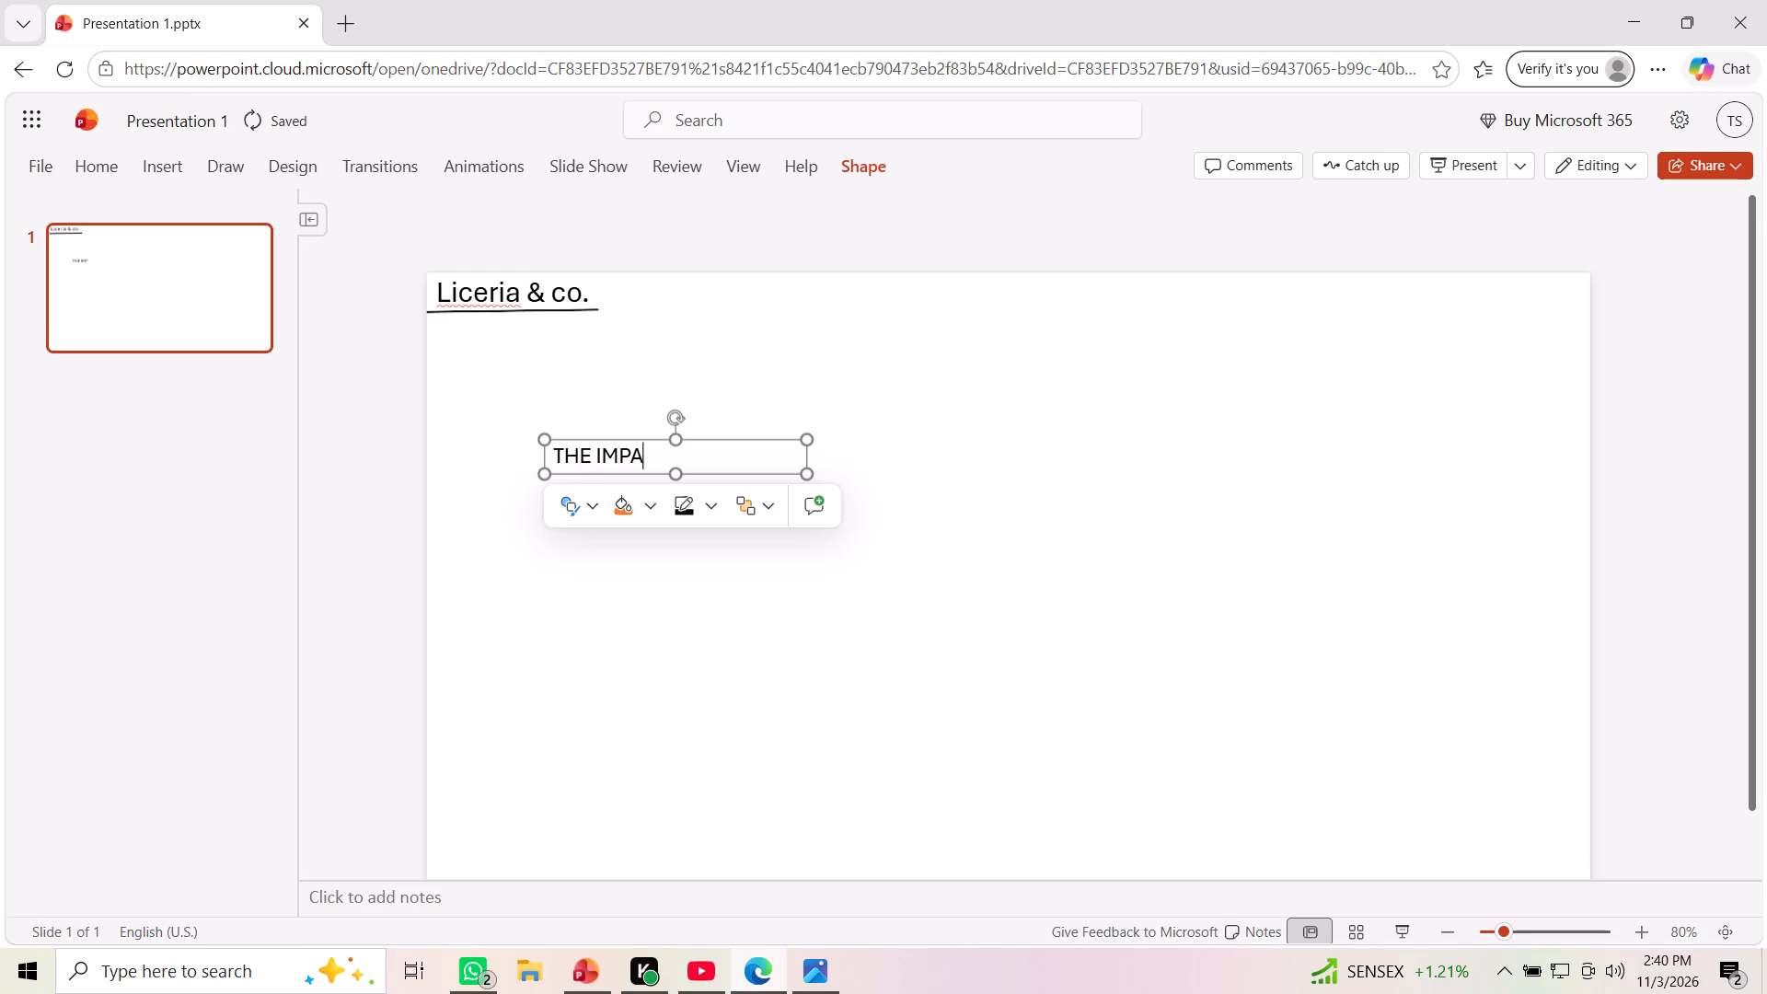
type("T")
key("space")
type("OF")
key("space")
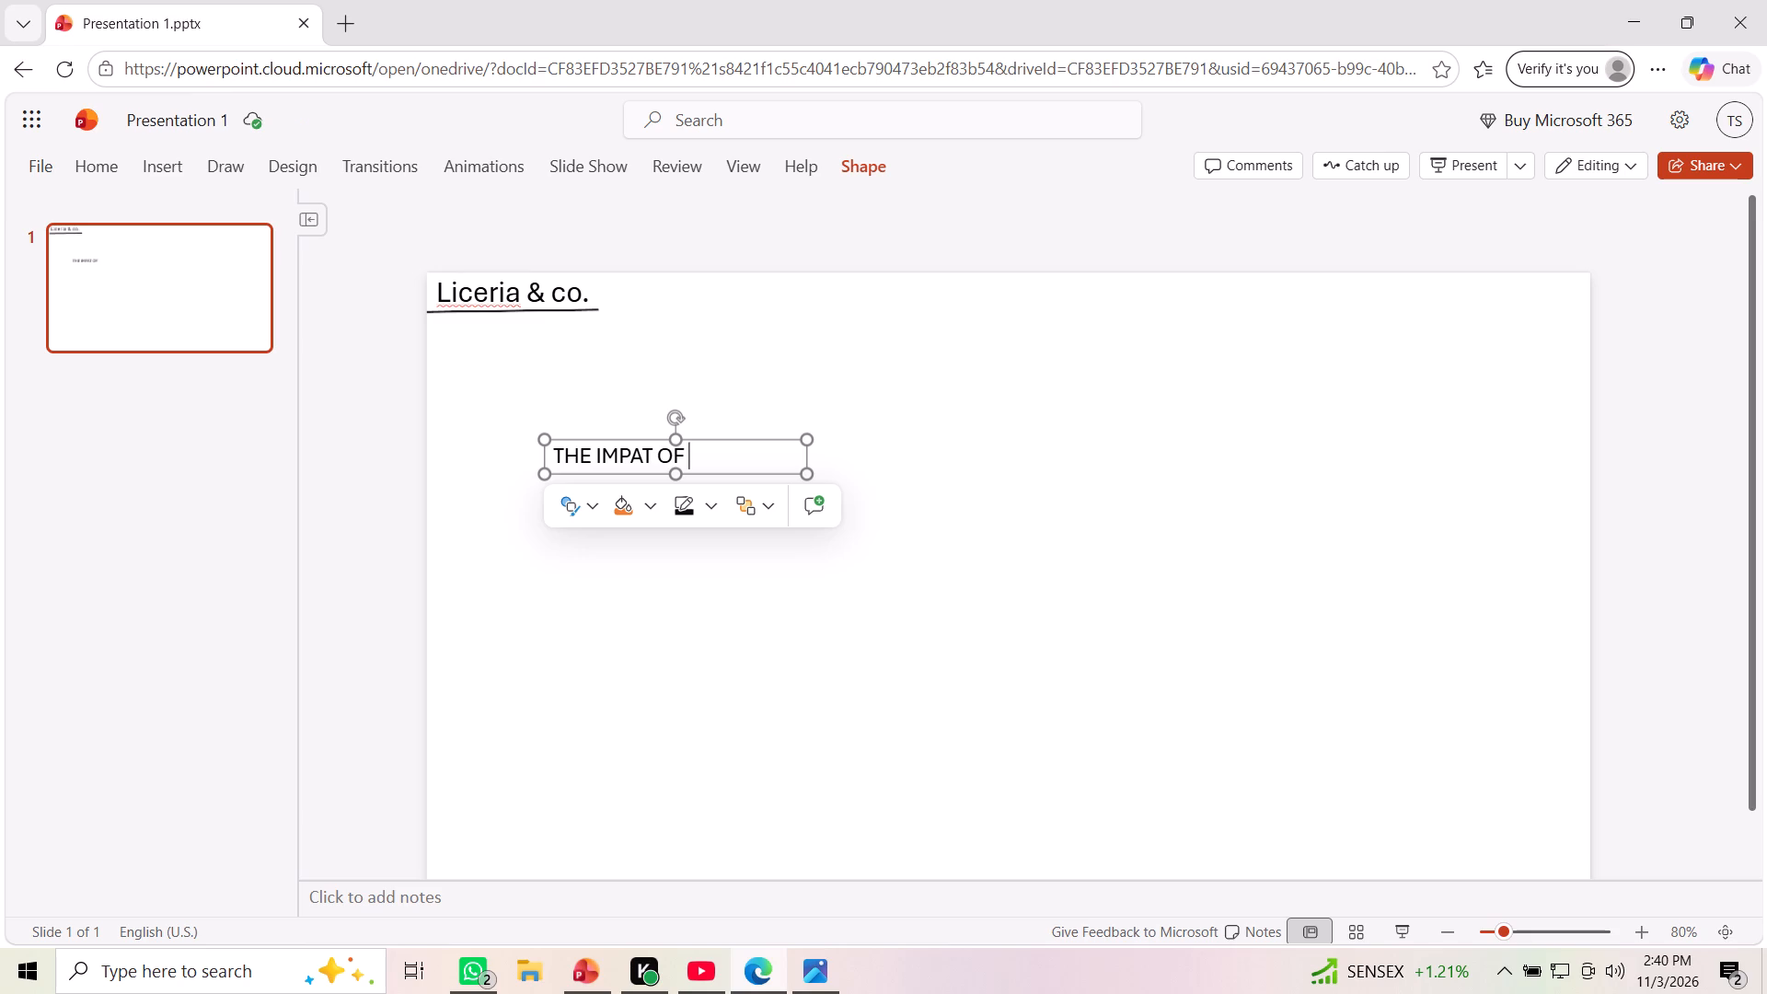
Recheck the reference image and complete the heading with "FASHION WEEK WORLDWIDE".
left_click(816, 968)
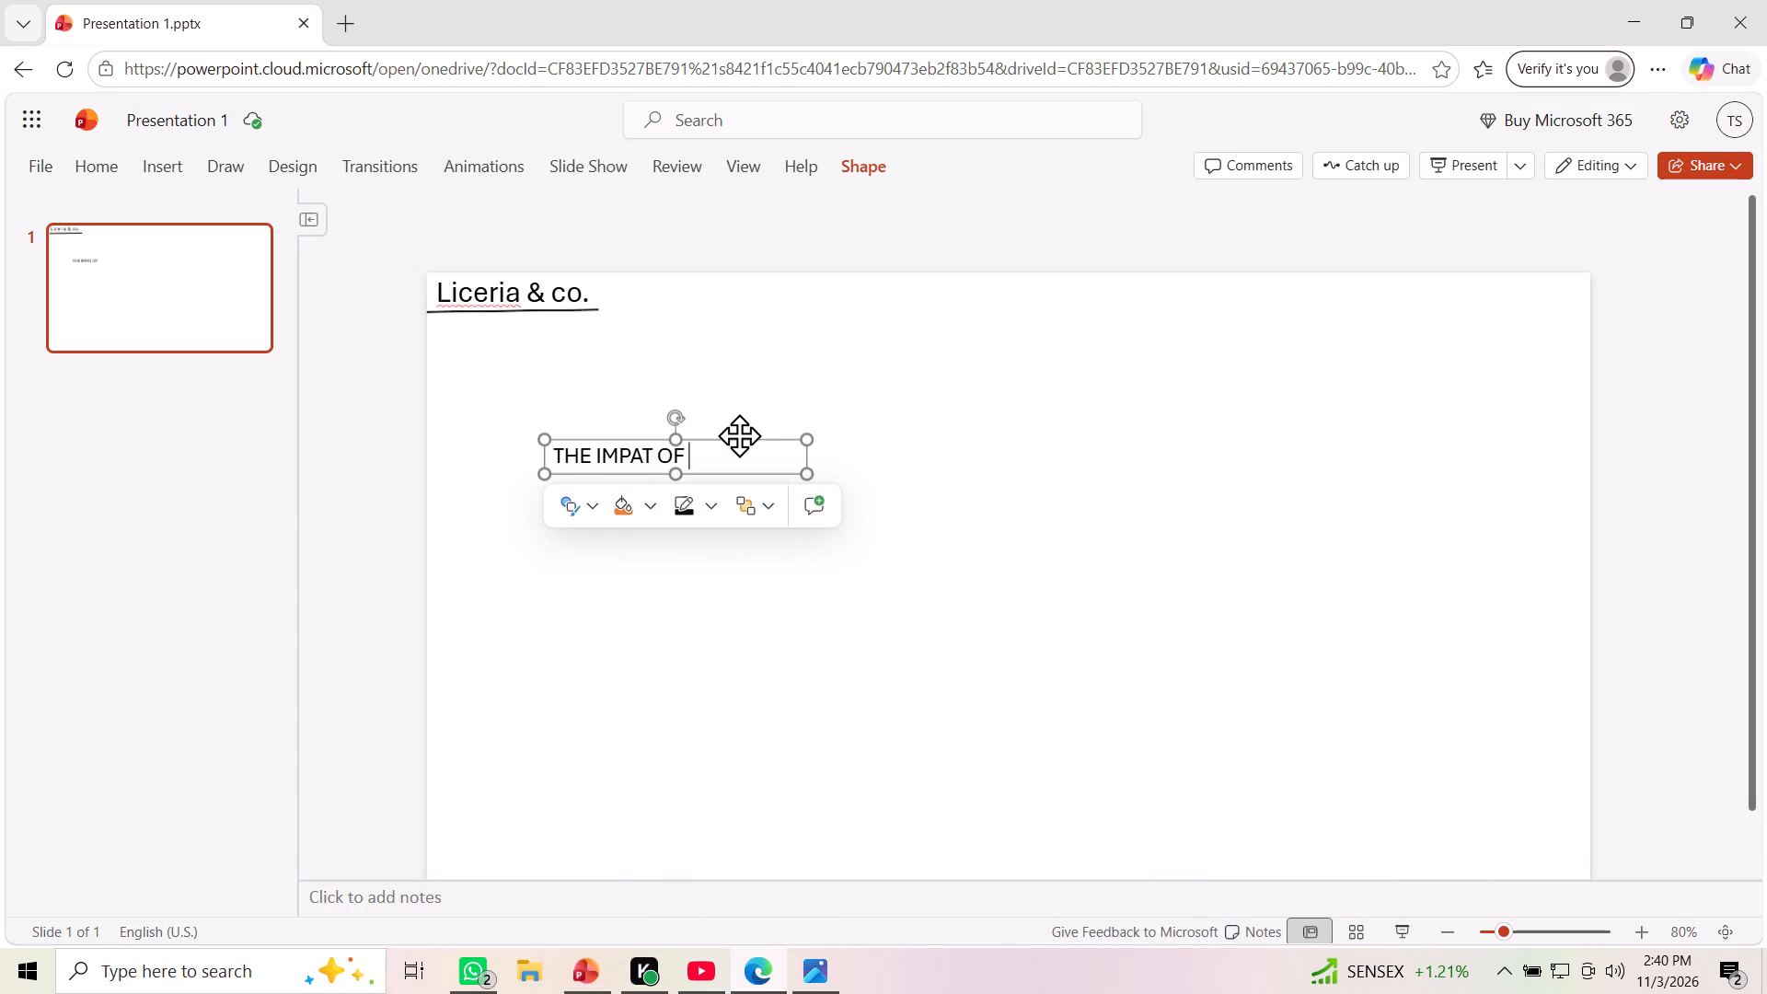
left_click(730, 449)
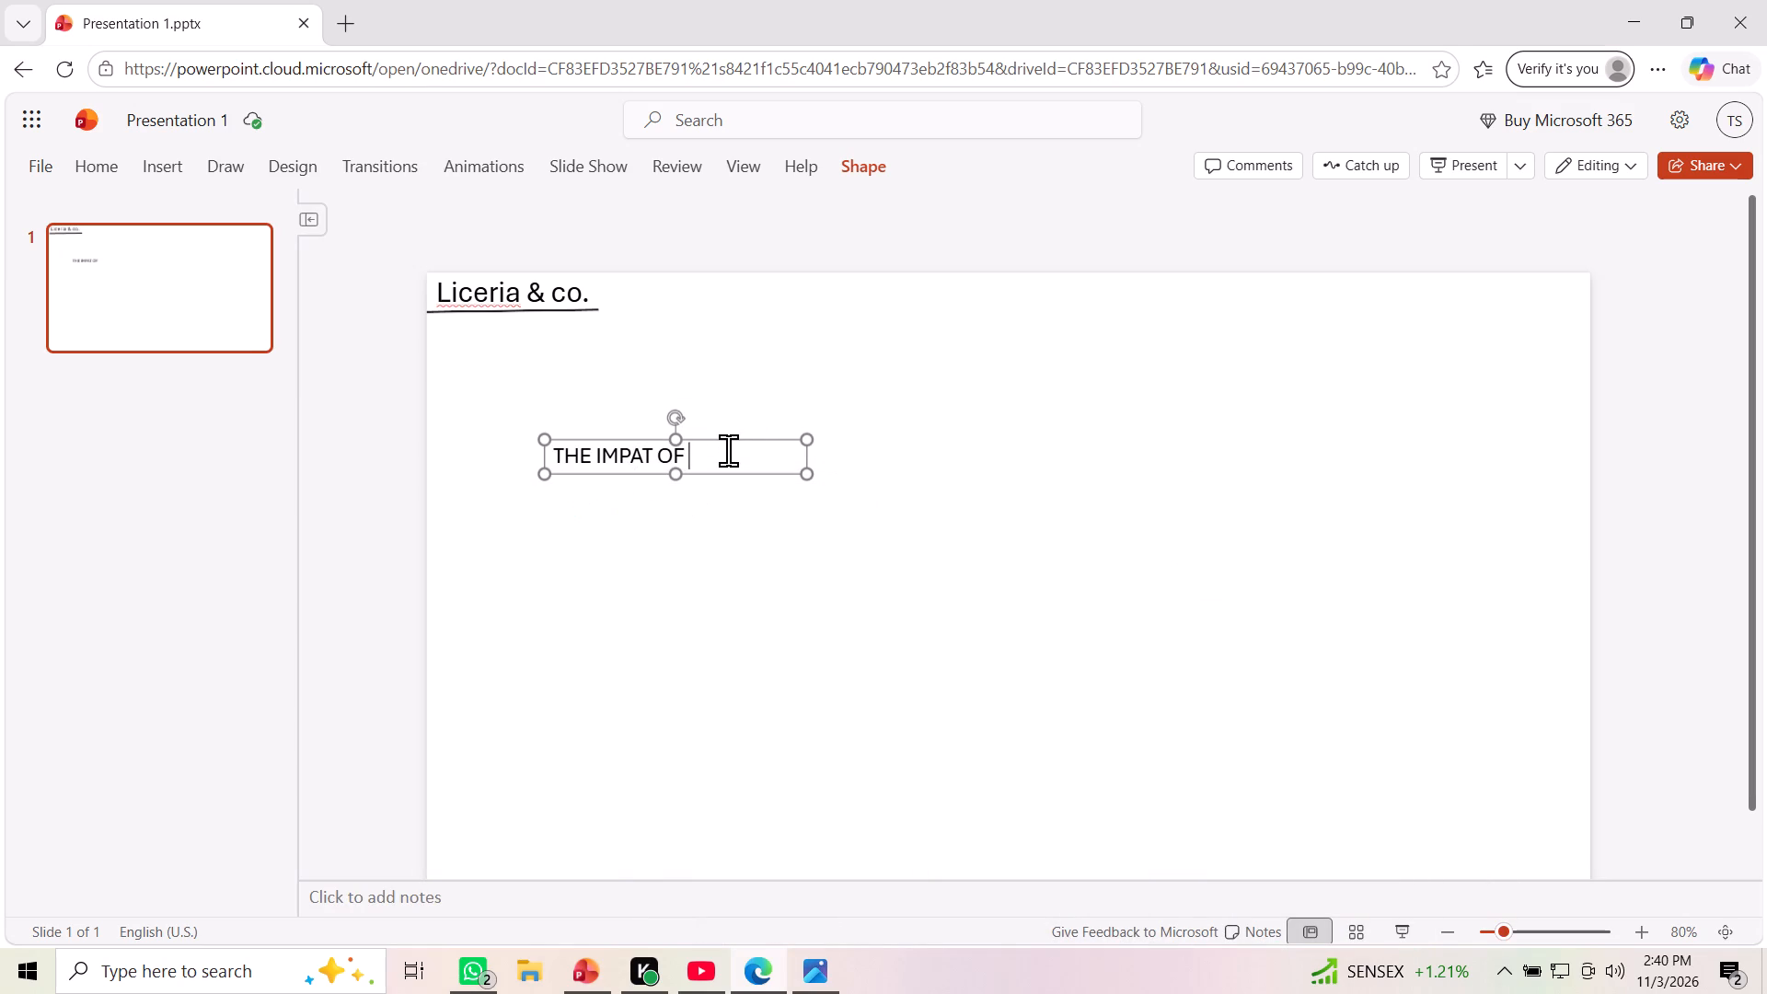
type("FA")
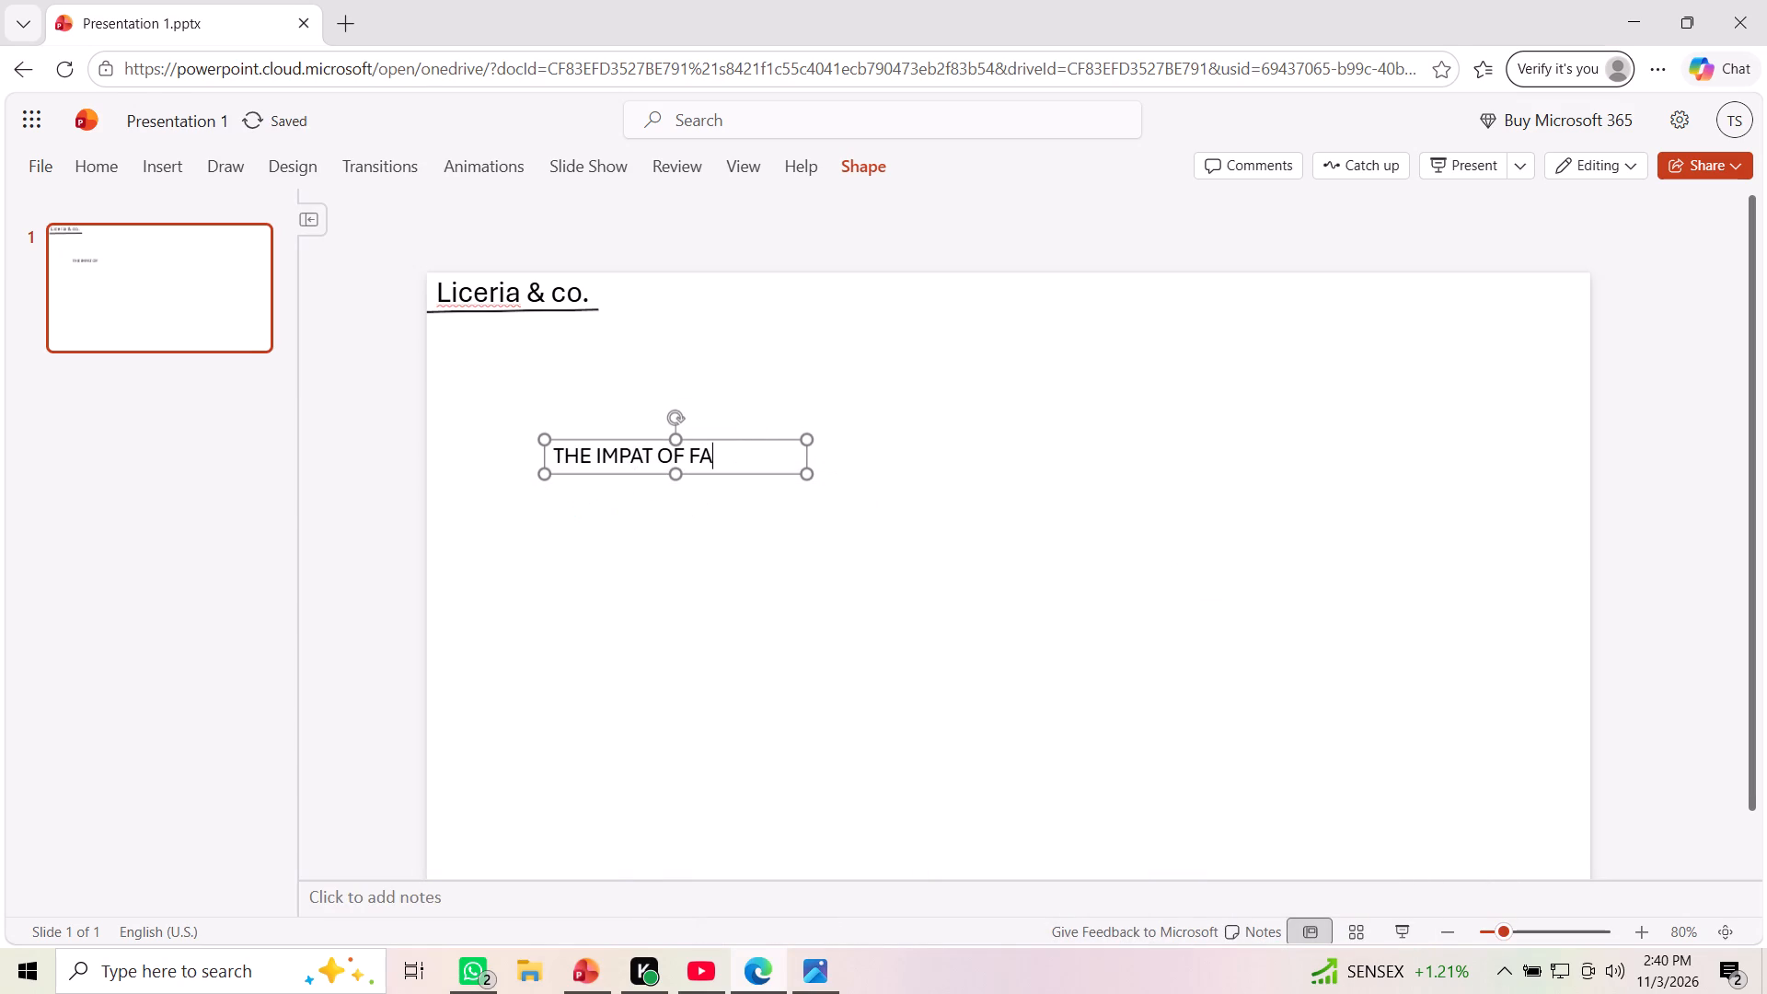
type("SHION WEE")
type("K WORLD")
key("space")
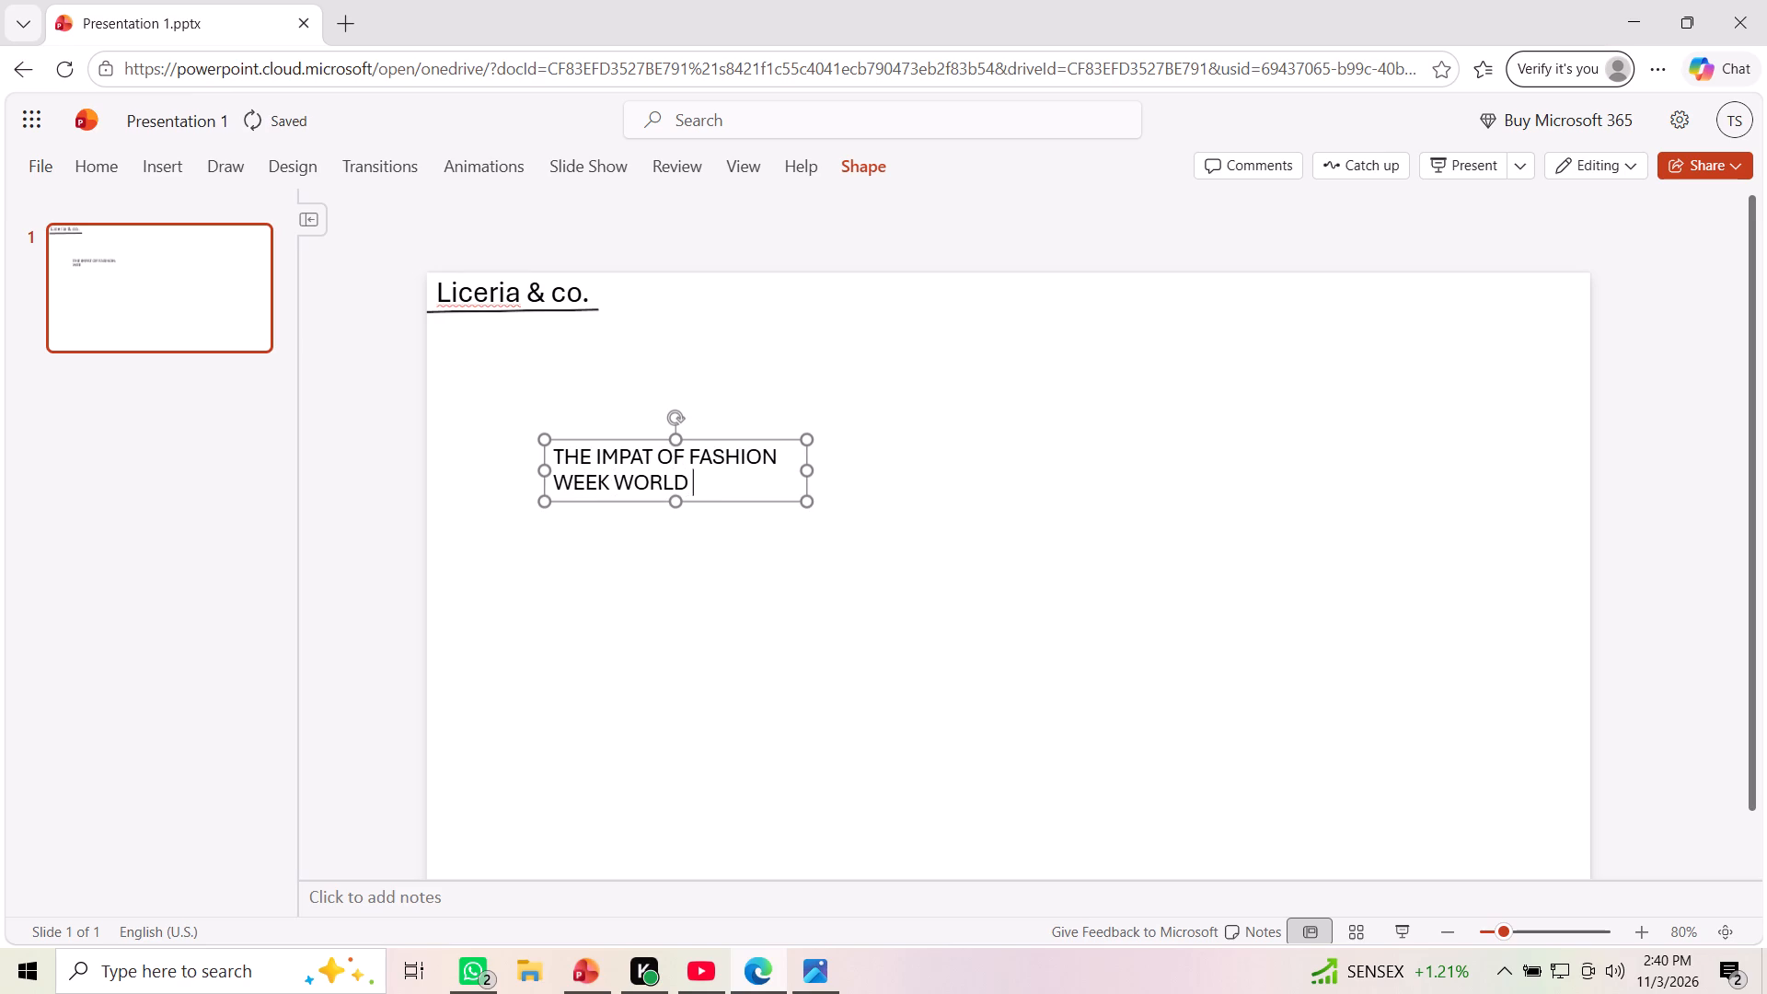
key("BackSpace")
type("WIDE")
key("space")
Make the heading "THE IMPAT OF FASHION WEEK WORLDWIDE" bold and enlarge its text to 36 pt.
left_click(551, 457)
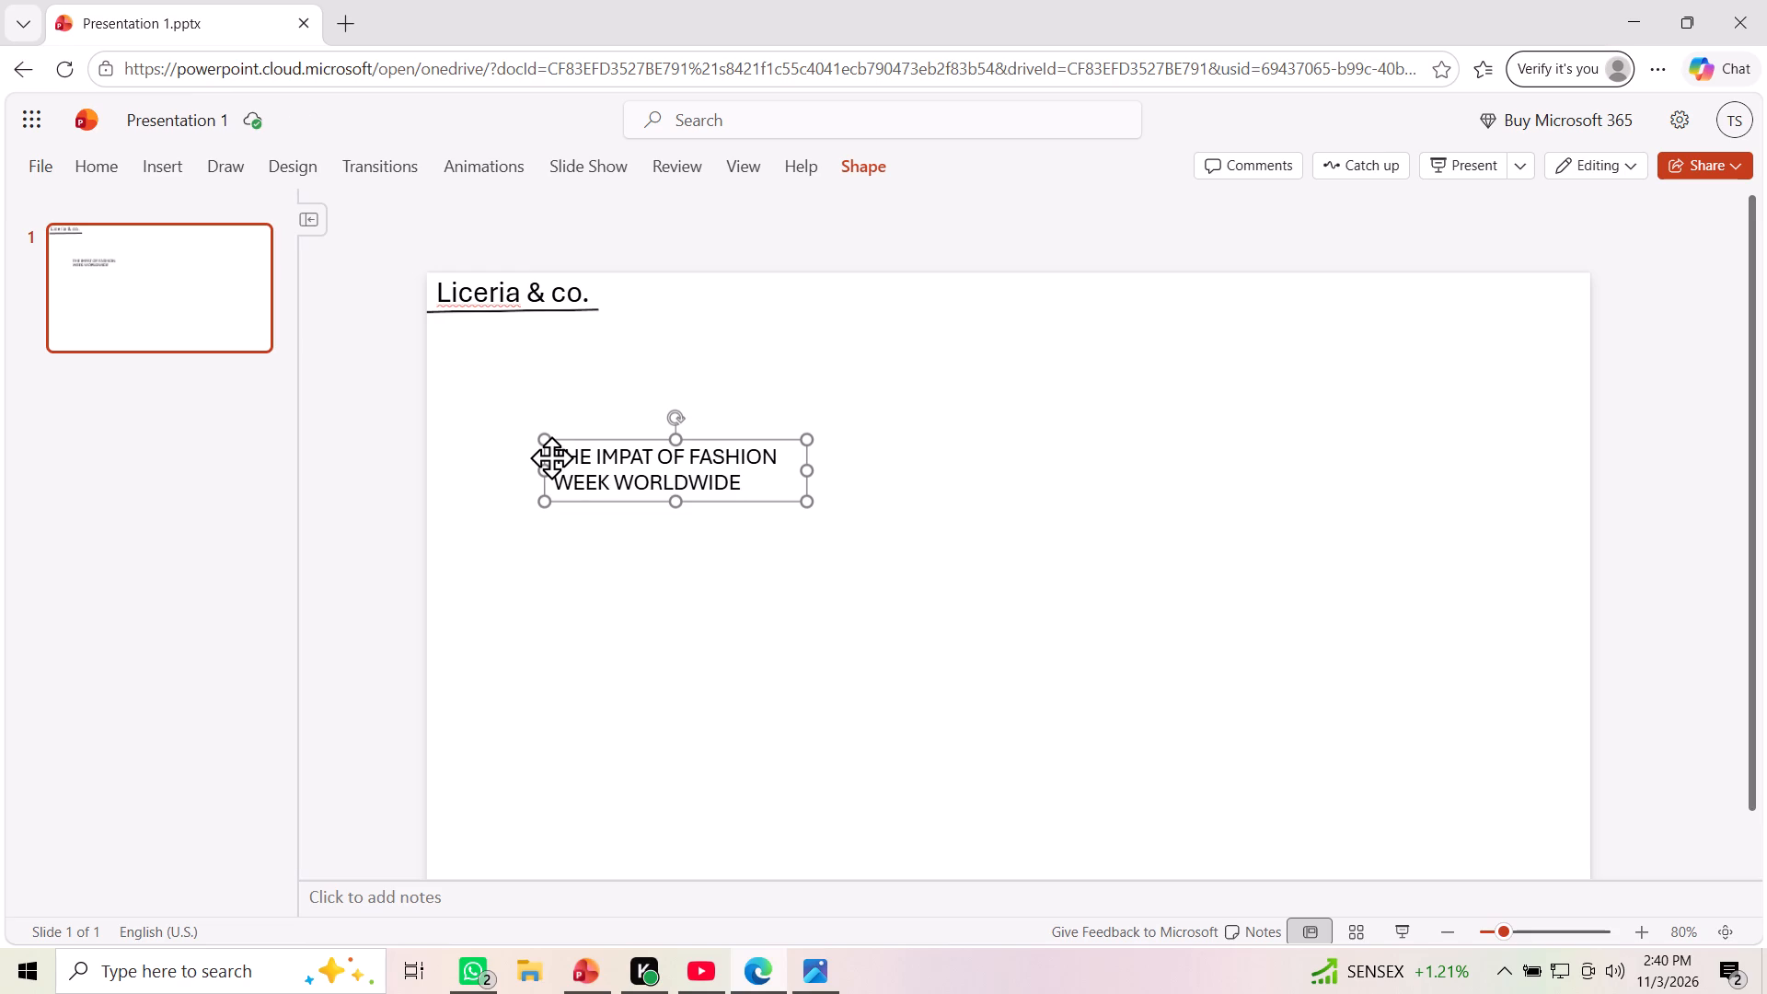
left_click_drag(551, 452, 561, 454)
left_click_drag(565, 454, 644, 469)
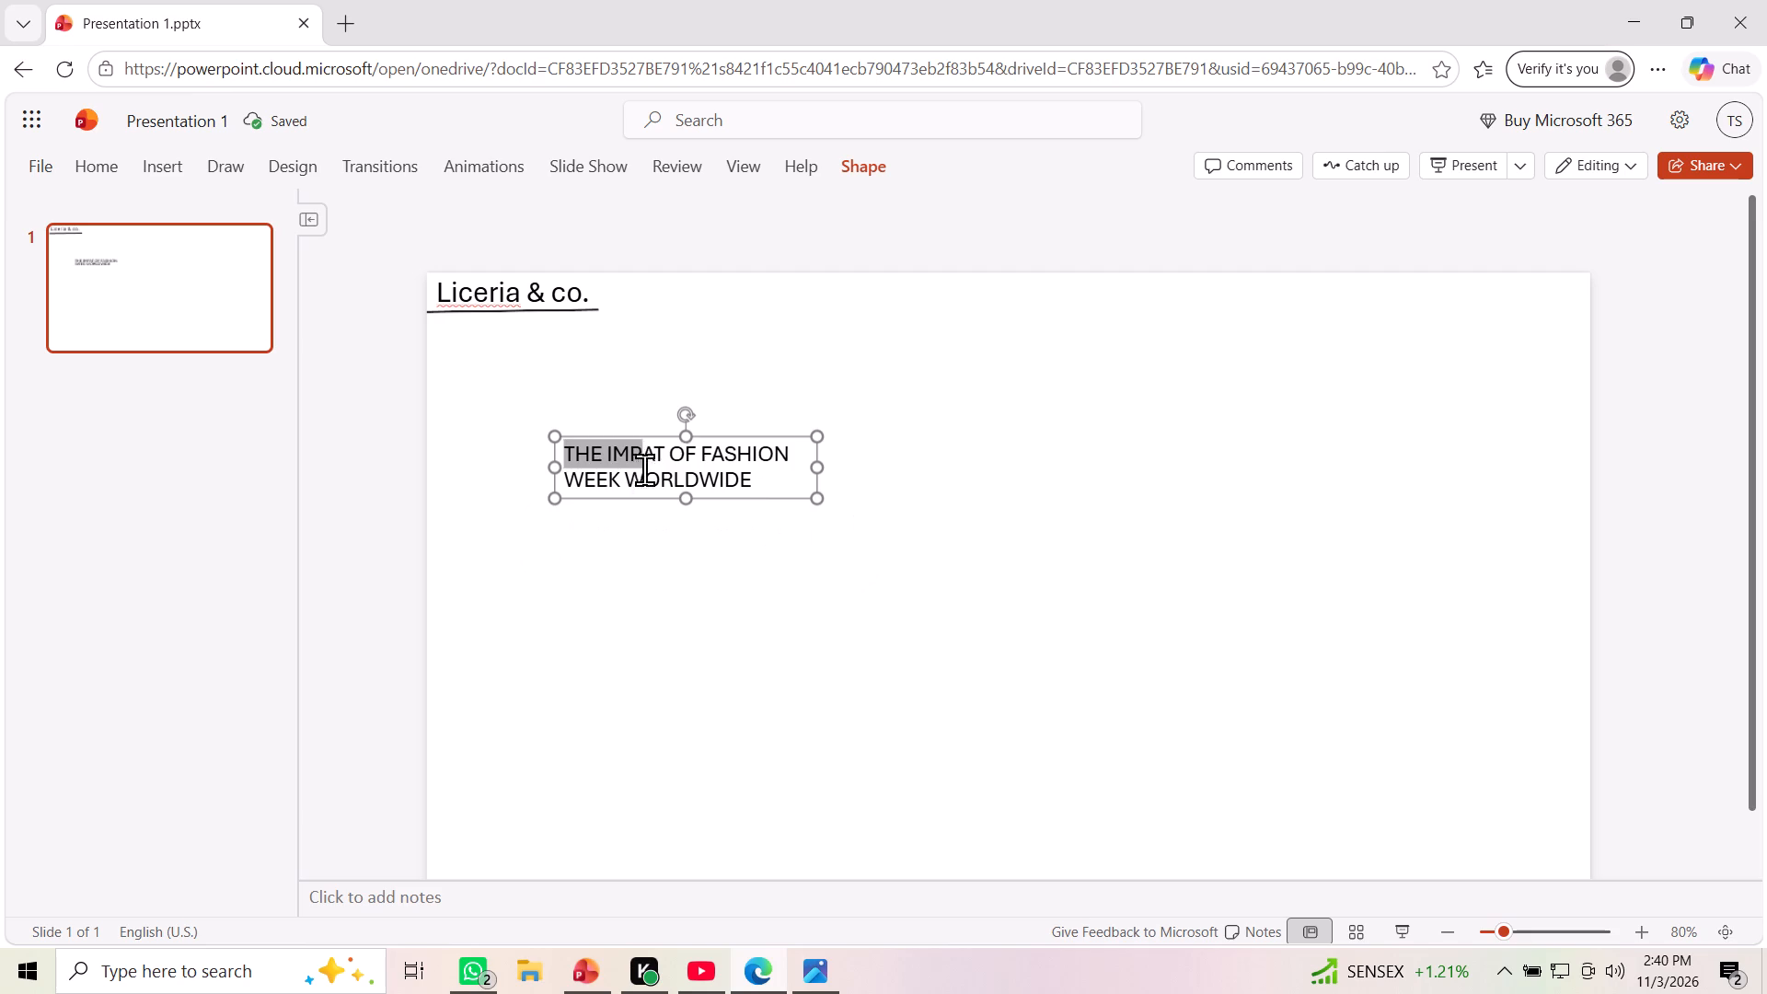
left_click_drag(644, 469, 764, 479)
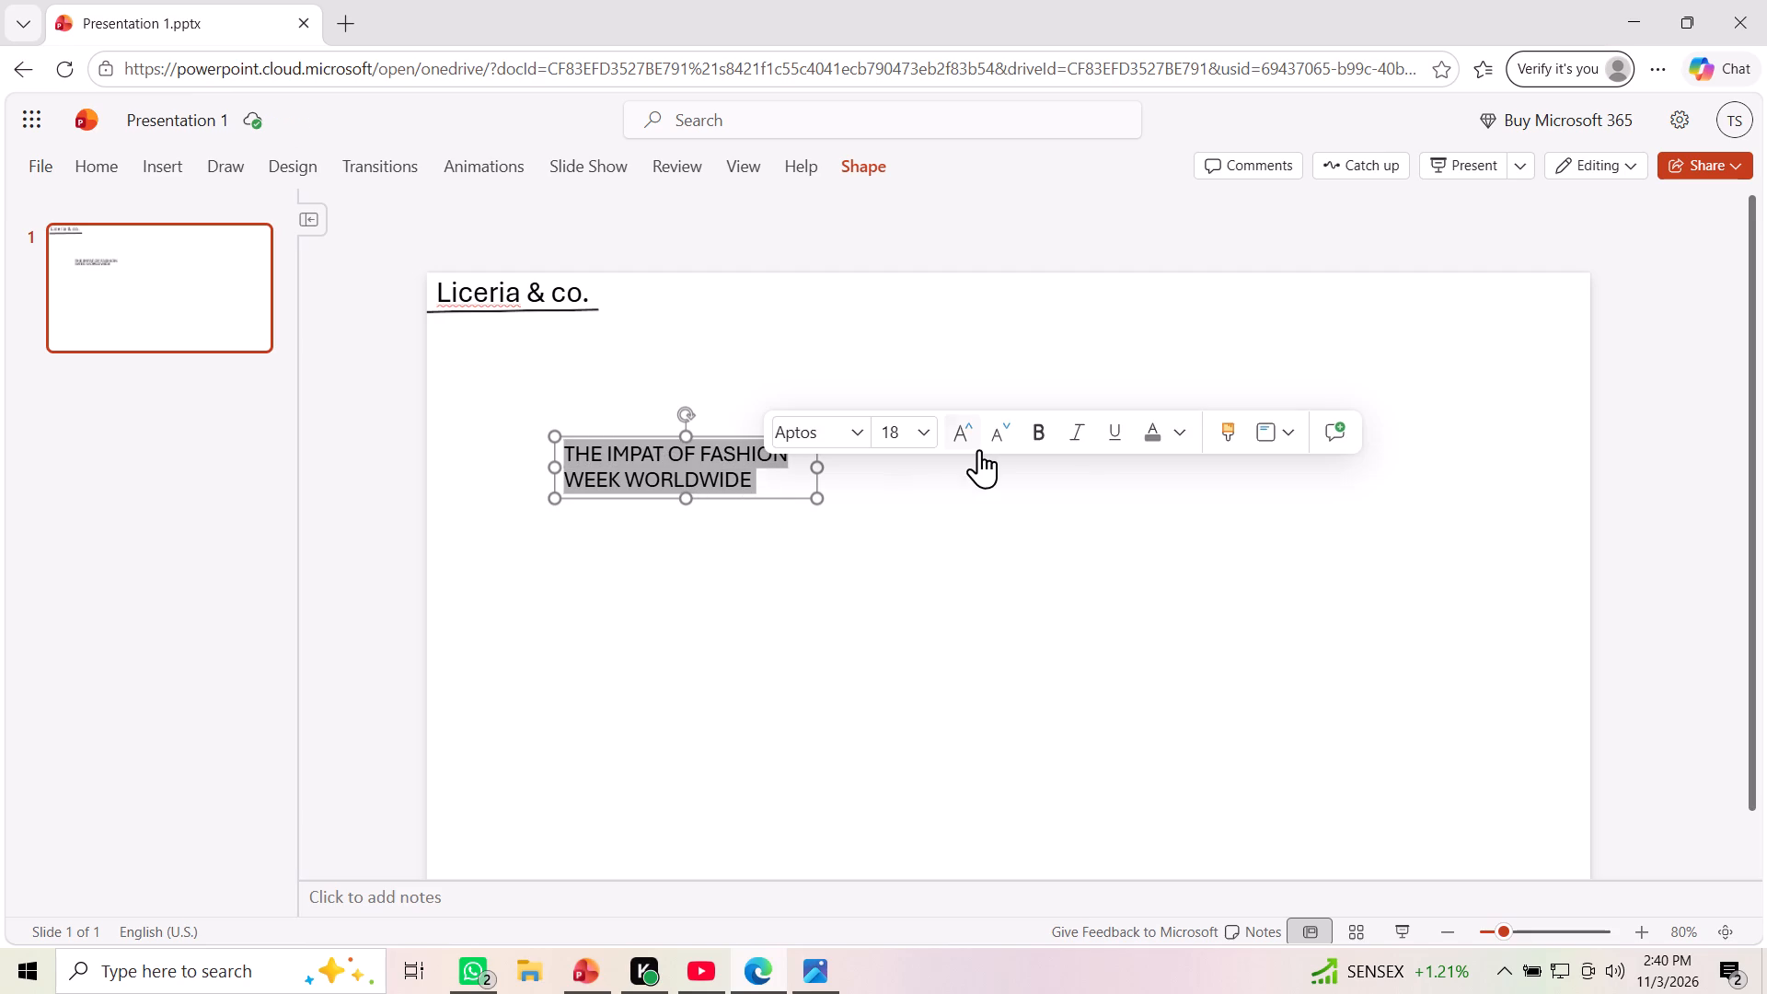
left_click(1031, 424)
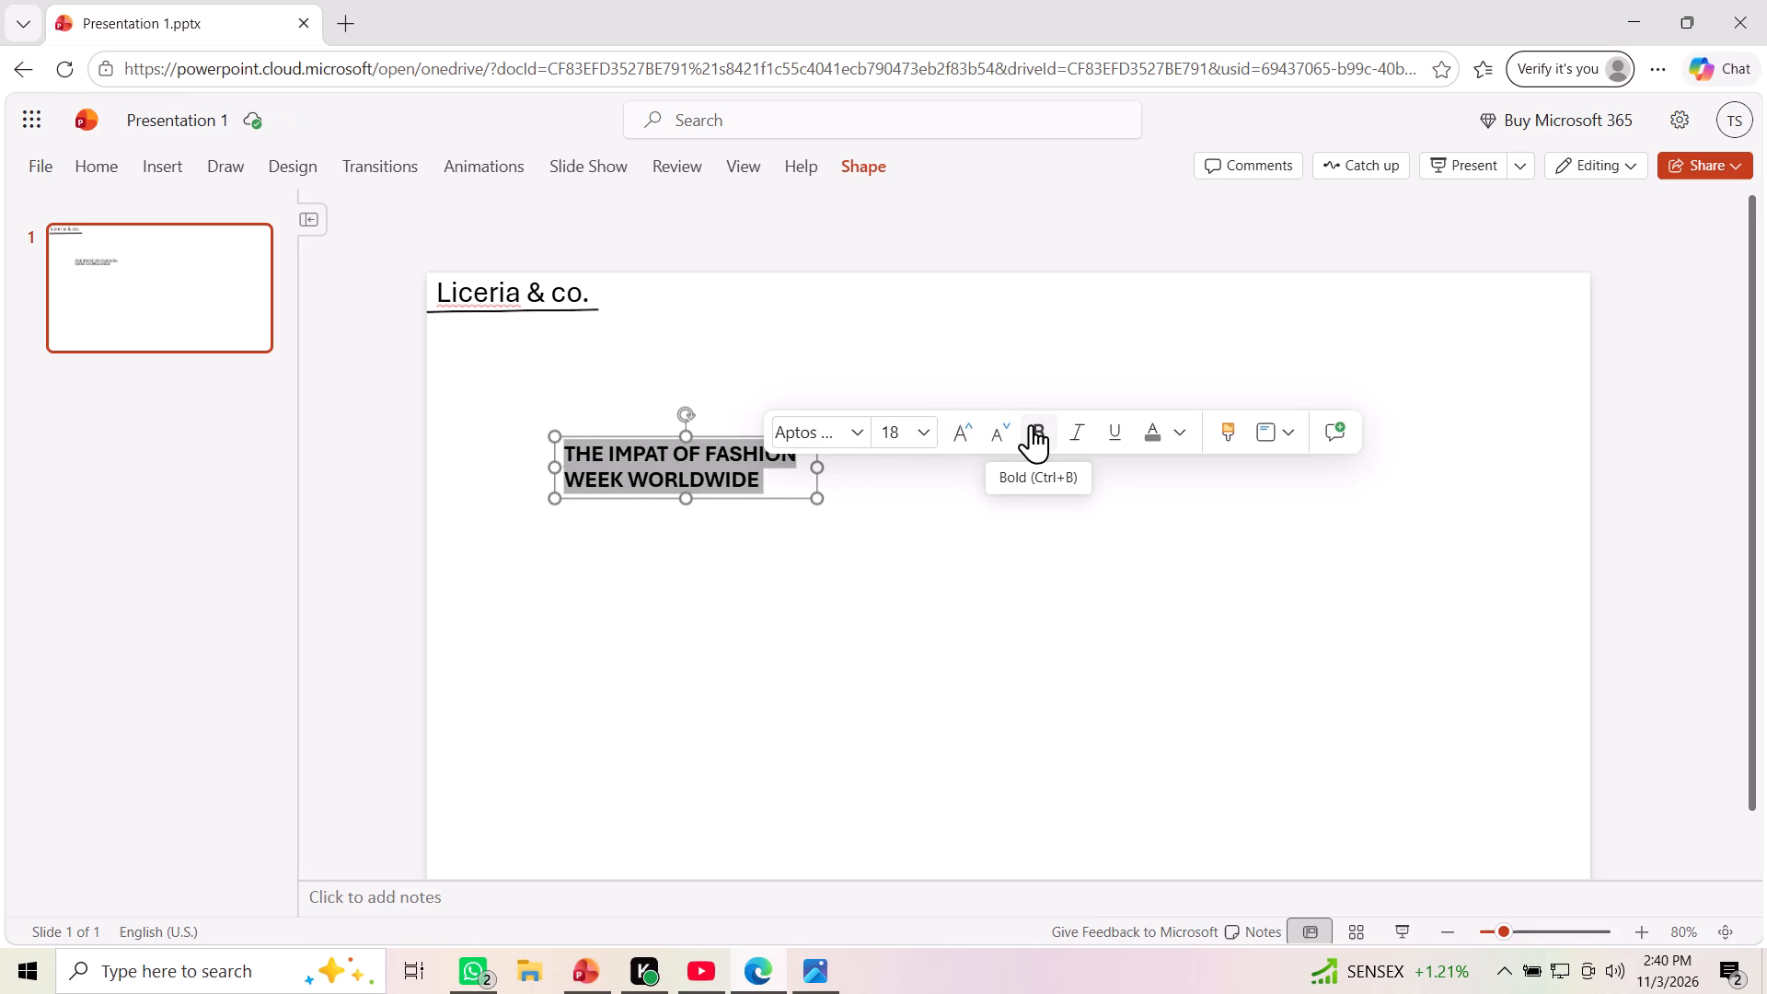
left_click(966, 437)
left_click(966, 437)
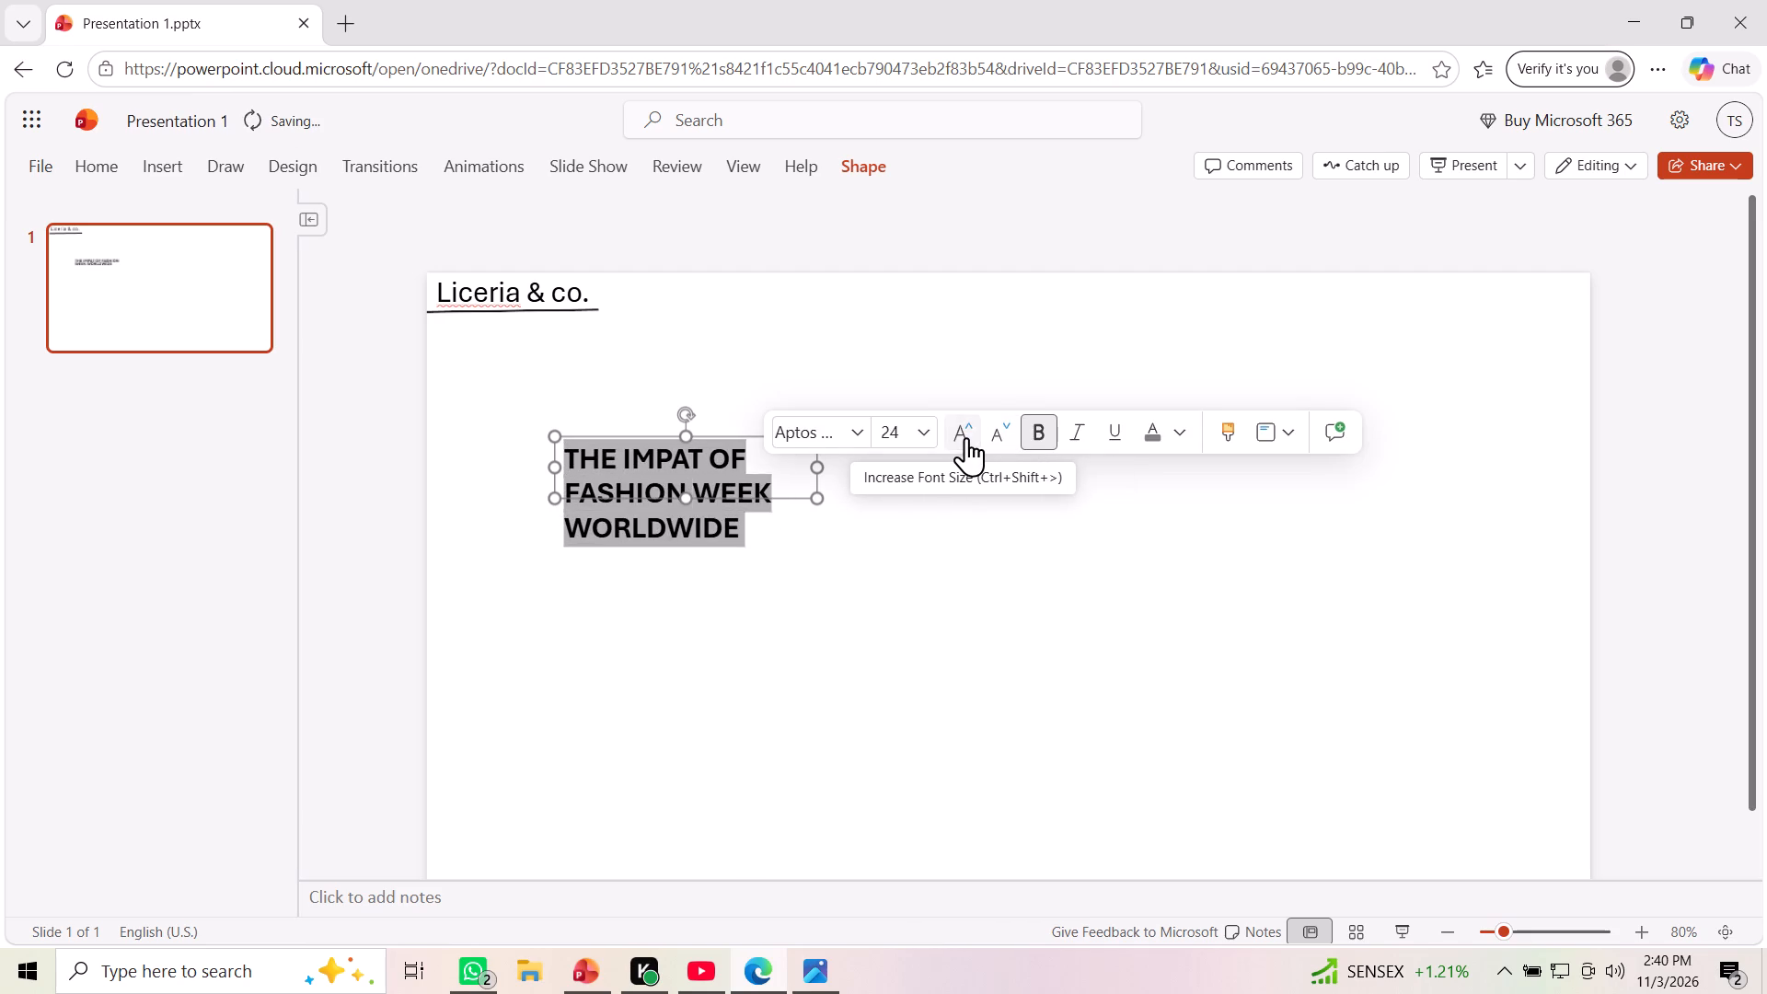
left_click(966, 437)
left_click(966, 437)
left_click(966, 437)
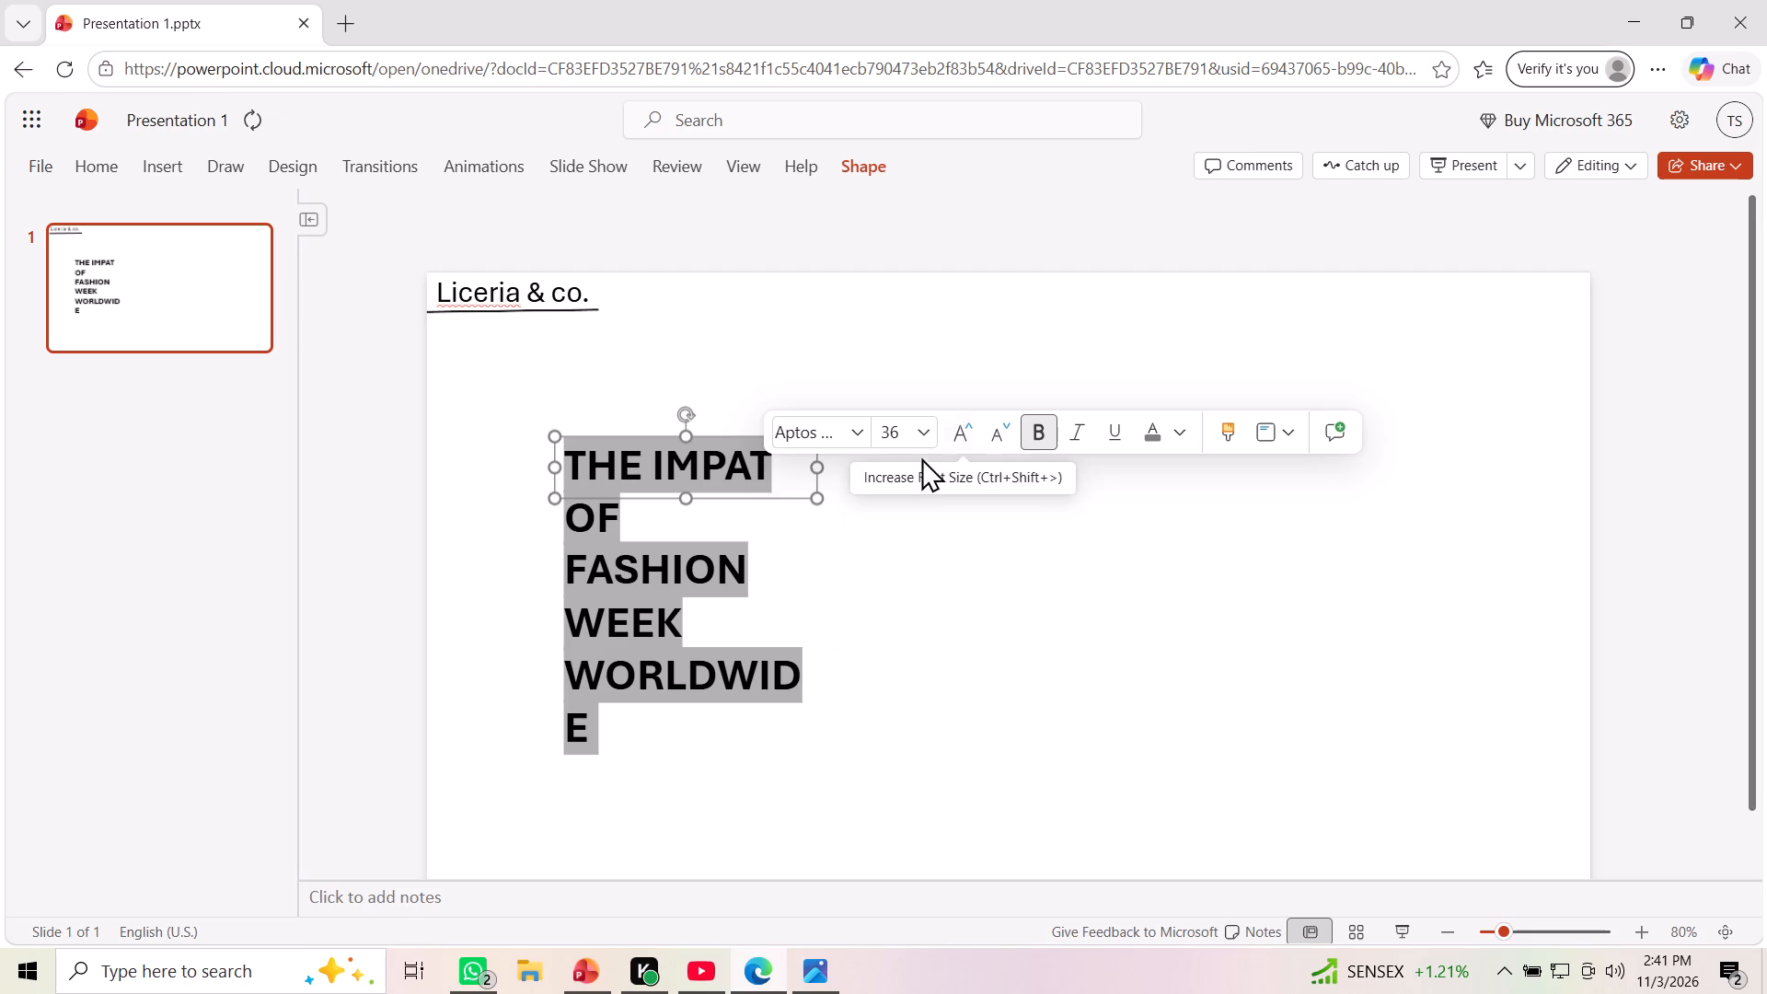
Widen the heading text box rightwards so that only "WORLDWIDE" wraps onto the second line.
left_click_drag(821, 603, 881, 567)
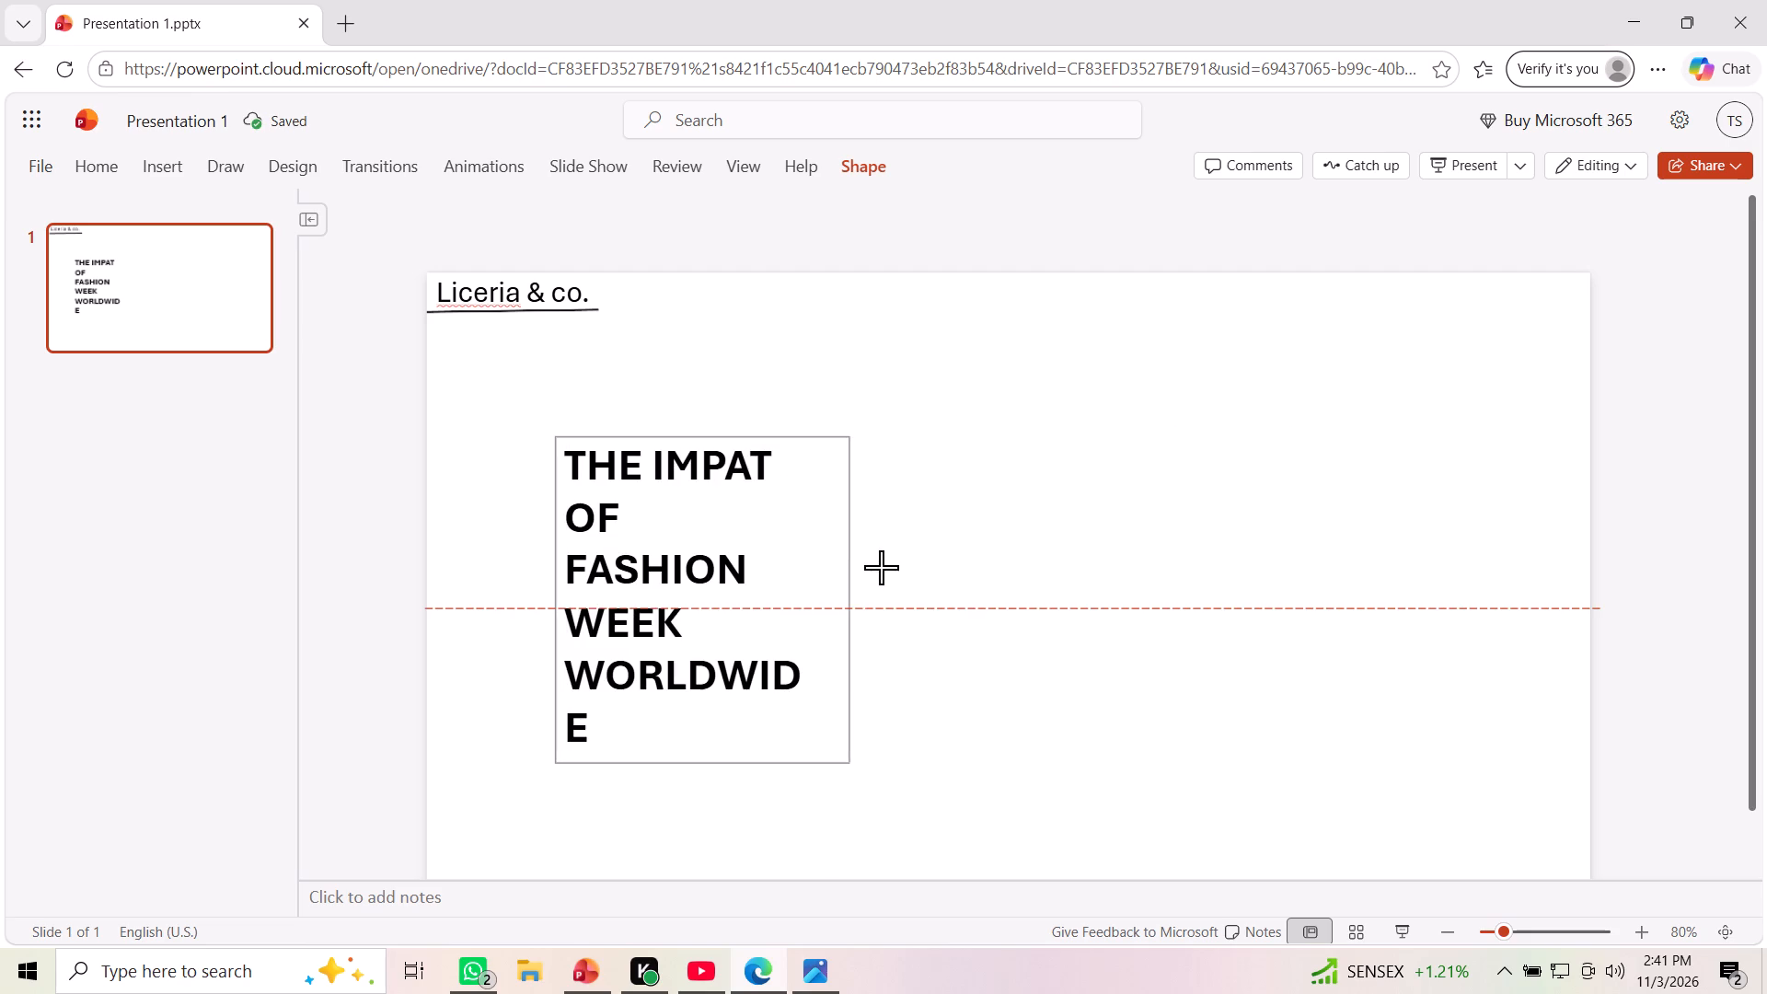
left_click_drag(881, 567, 1191, 499)
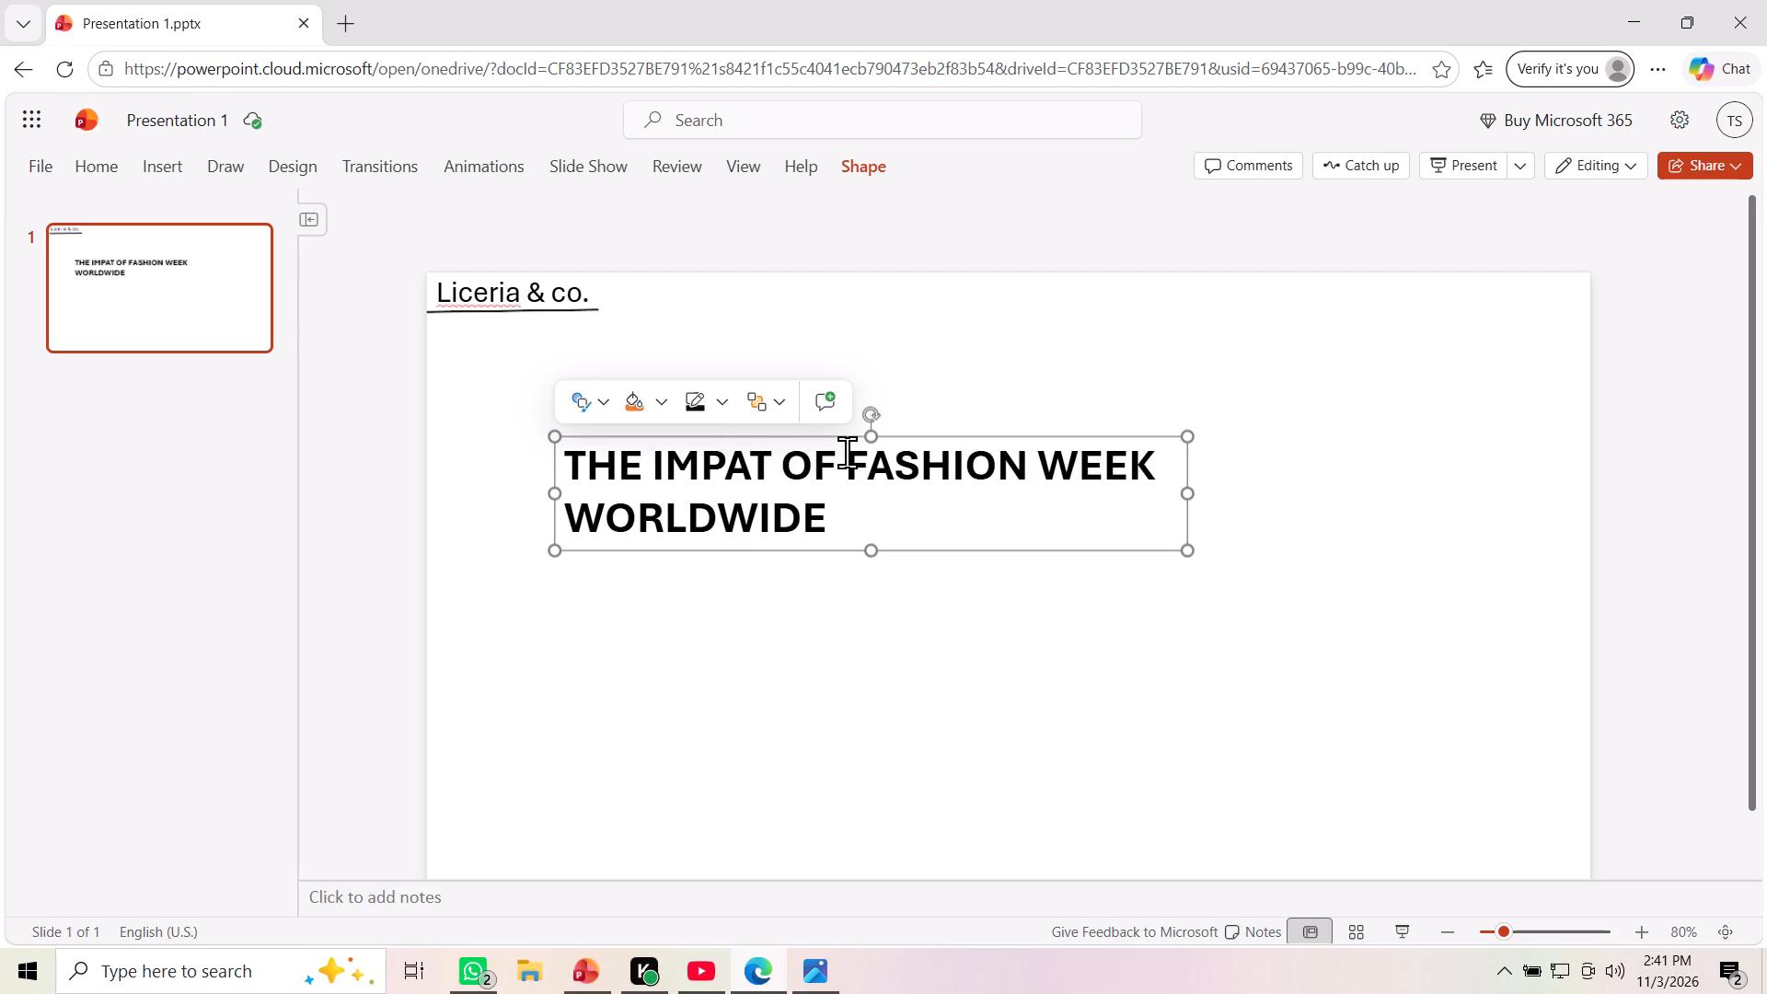
Enlarge the whole heading text to 80 pt.
left_click_drag(567, 457, 789, 501)
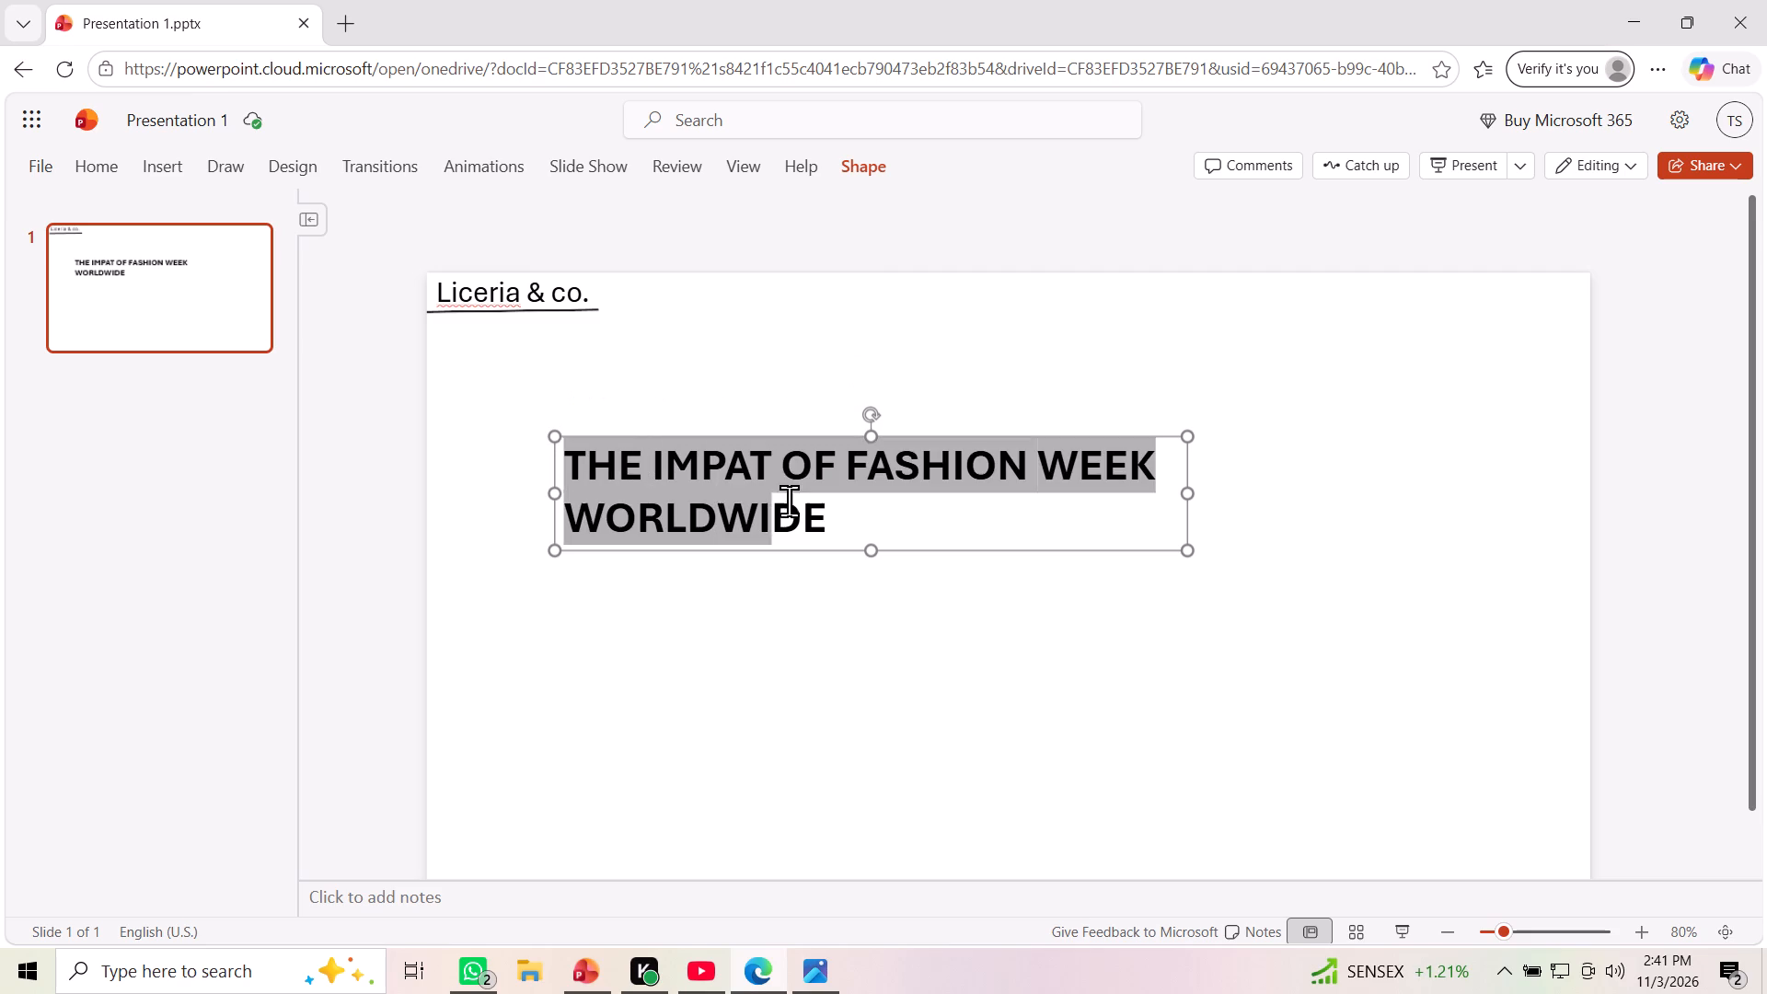
left_click_drag(789, 501, 872, 503)
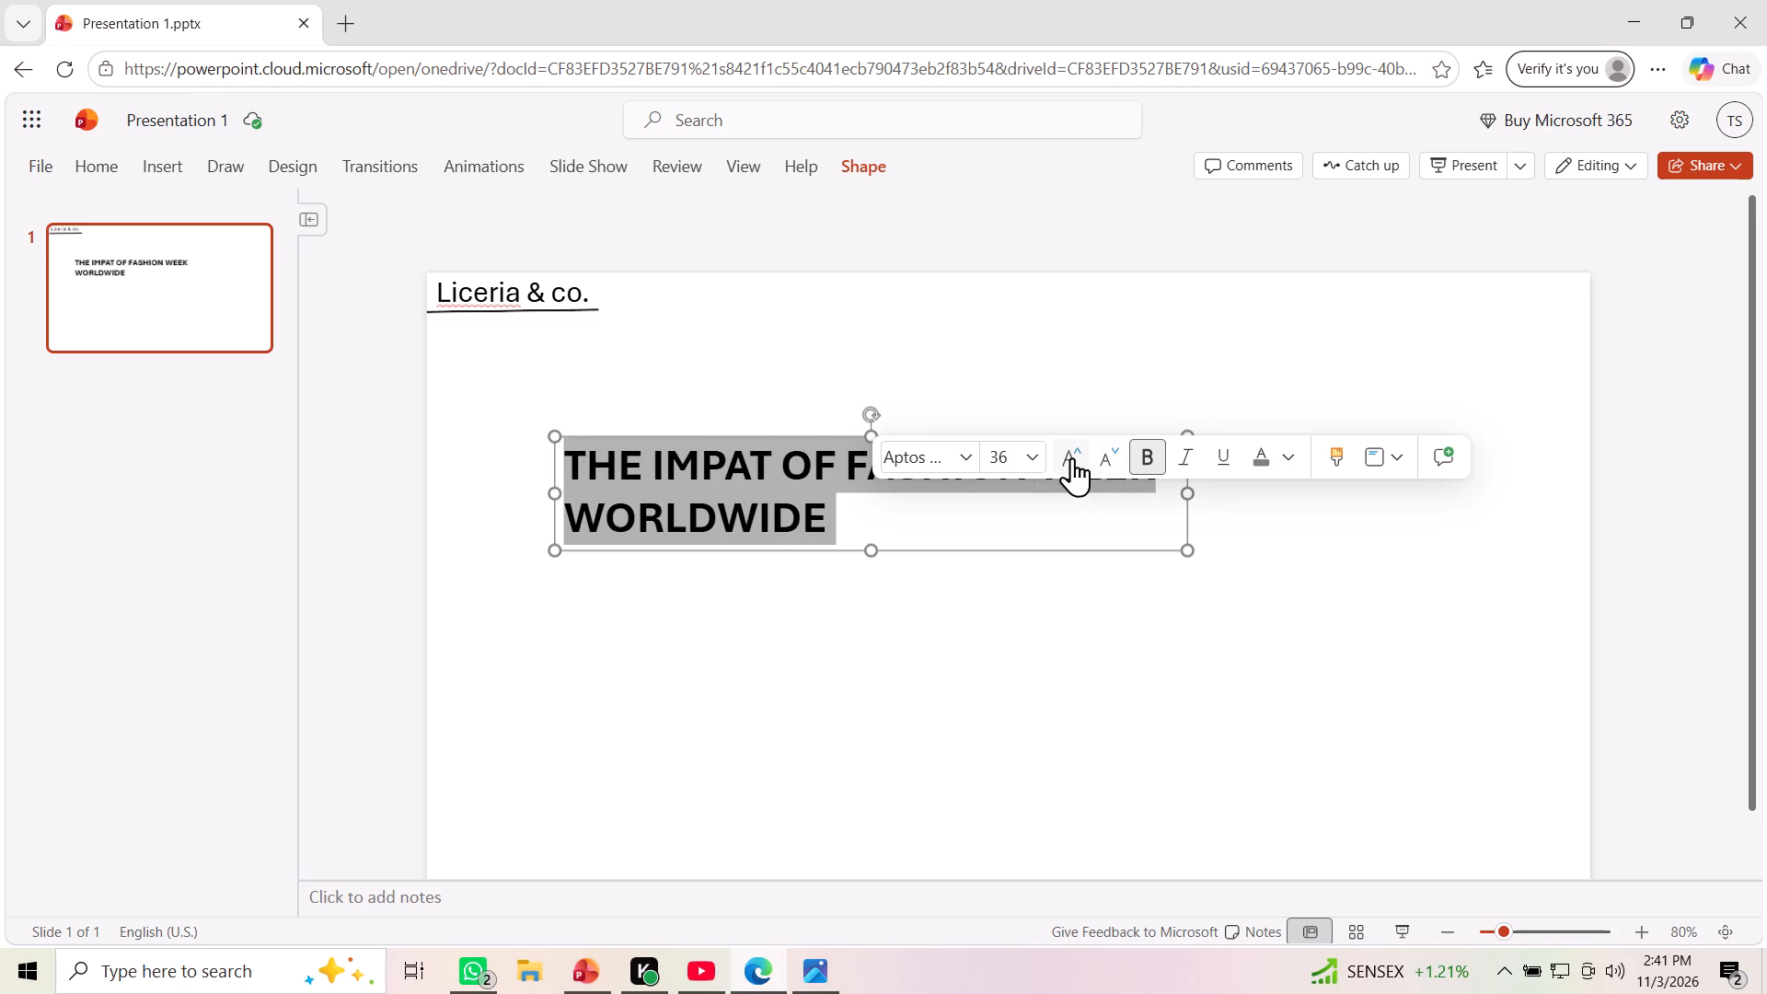
left_click(1072, 457)
left_click(1072, 457)
double_click(1072, 457)
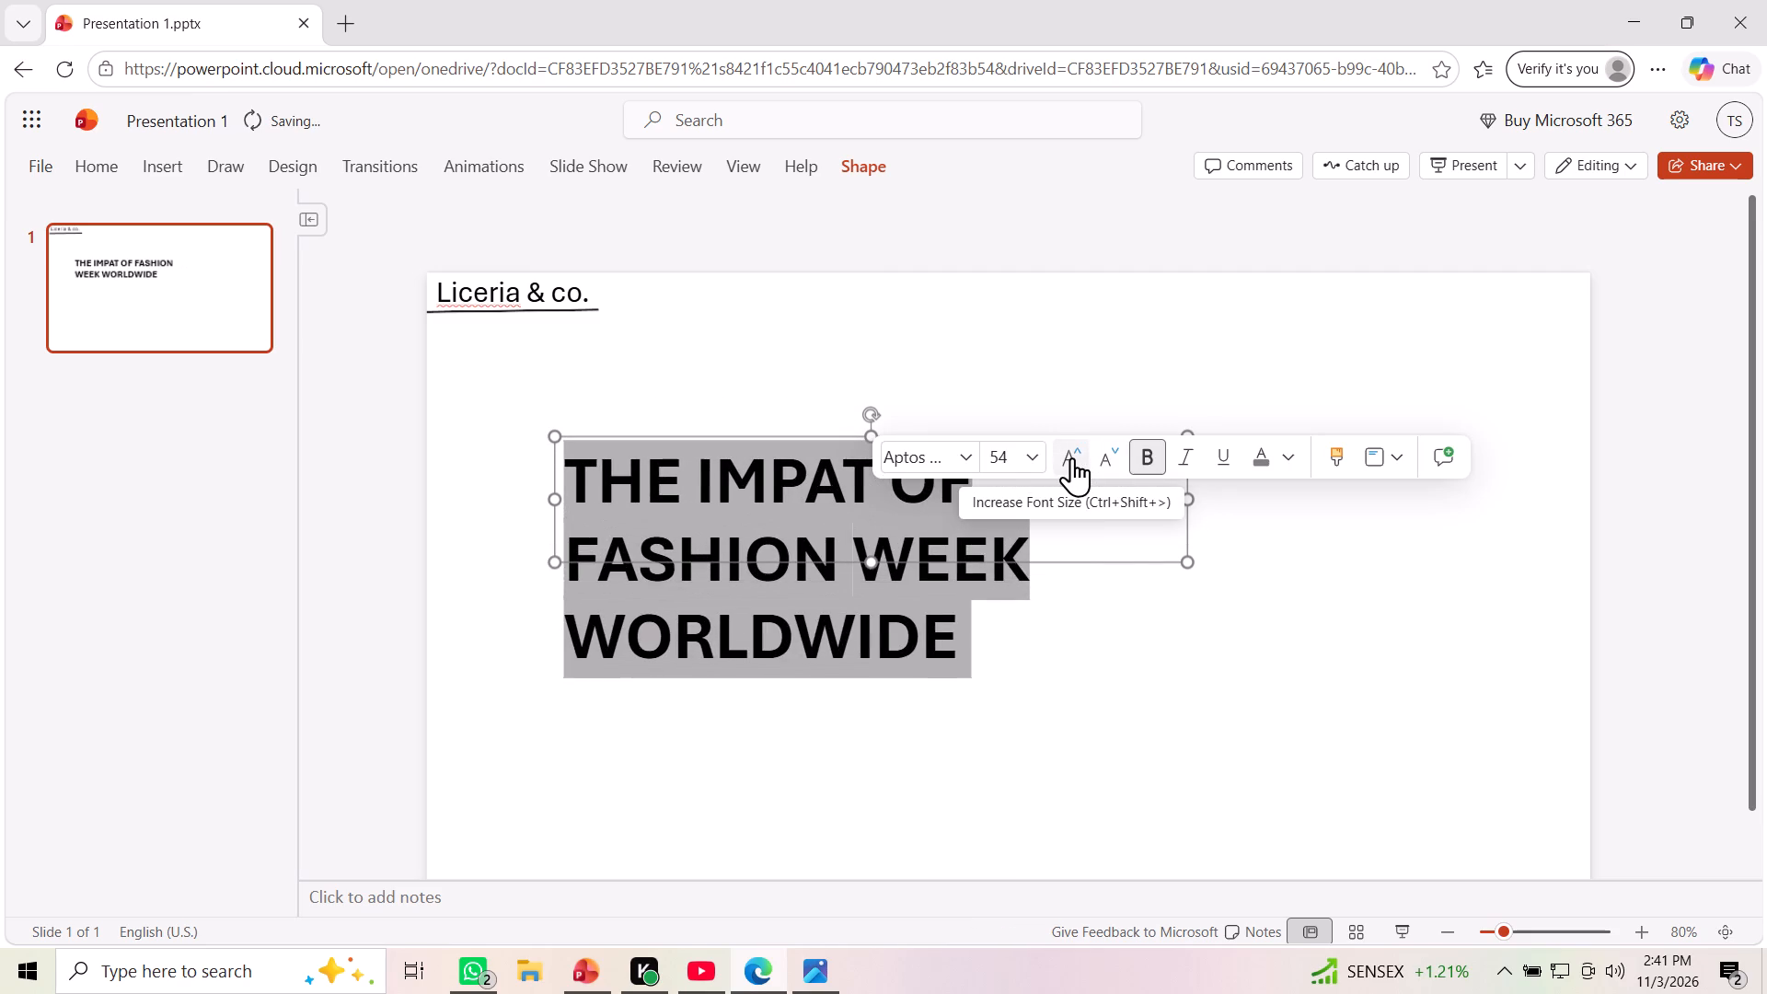
triple_click(1072, 457)
left_click(1072, 457)
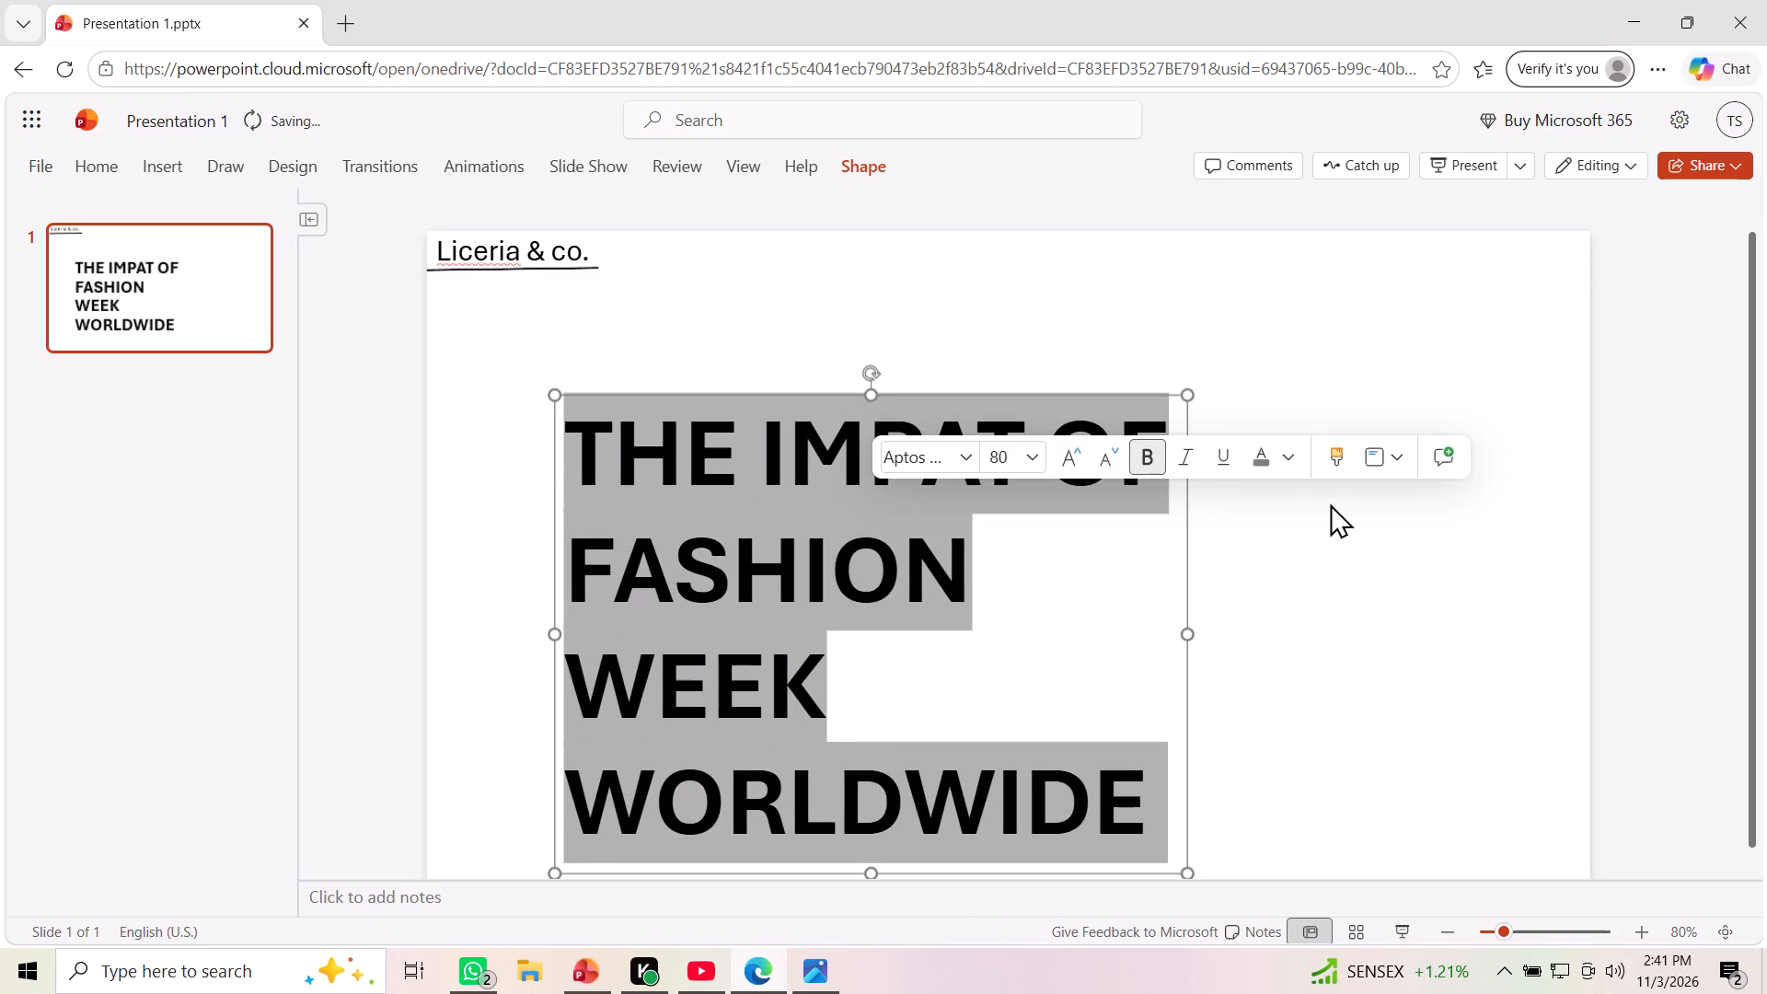
Widen the heading text box to the full slide width and position it just below the underlined "Liceria & co." text.
left_click_drag(1186, 633, 1185, 635)
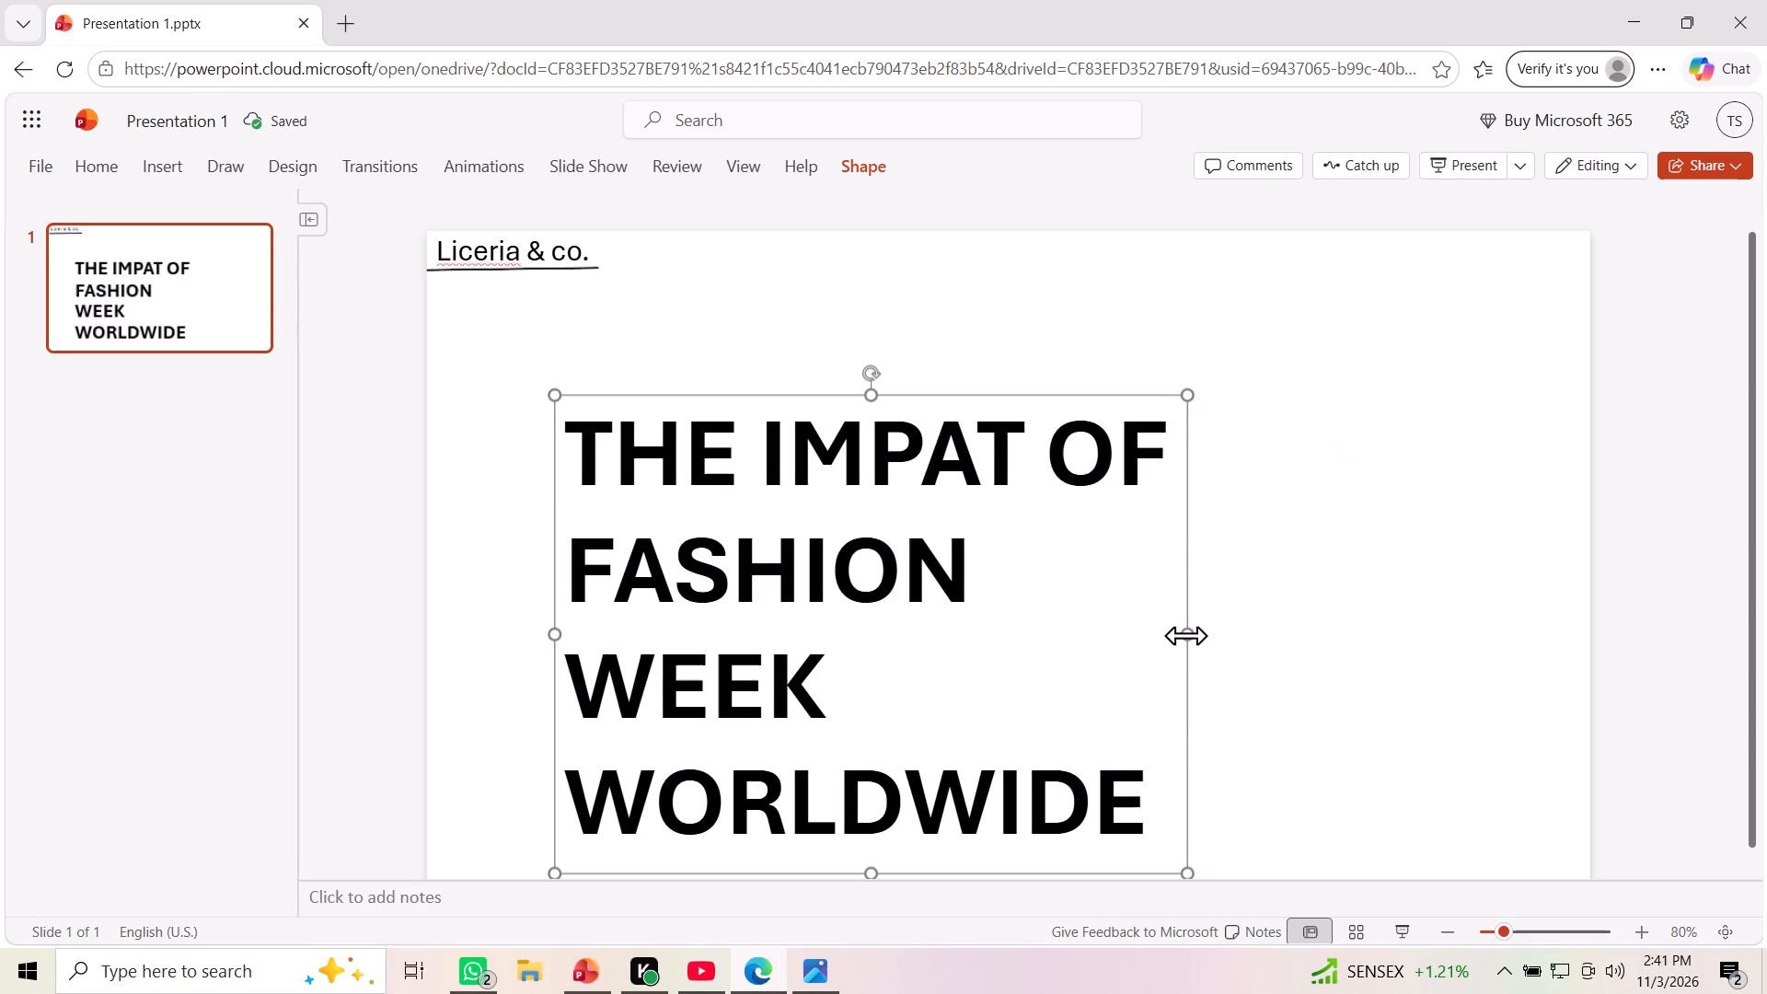
left_click_drag(1185, 635, 1596, 595)
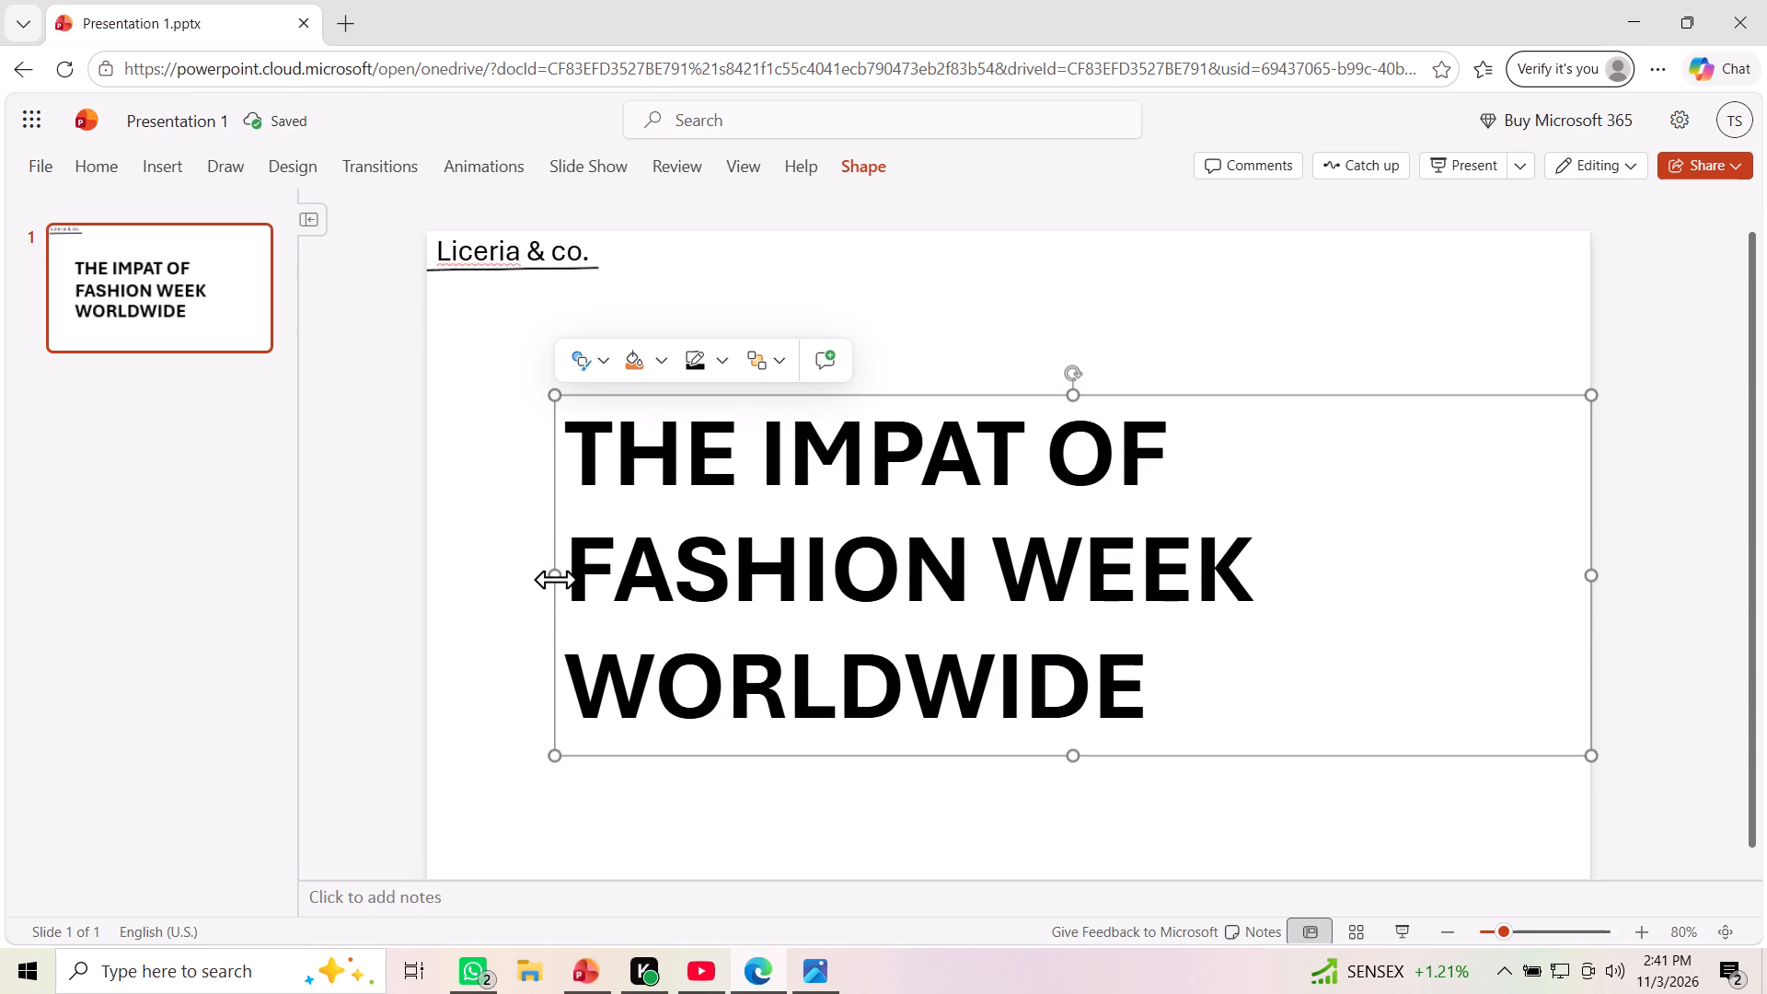
left_click_drag(555, 579, 496, 572)
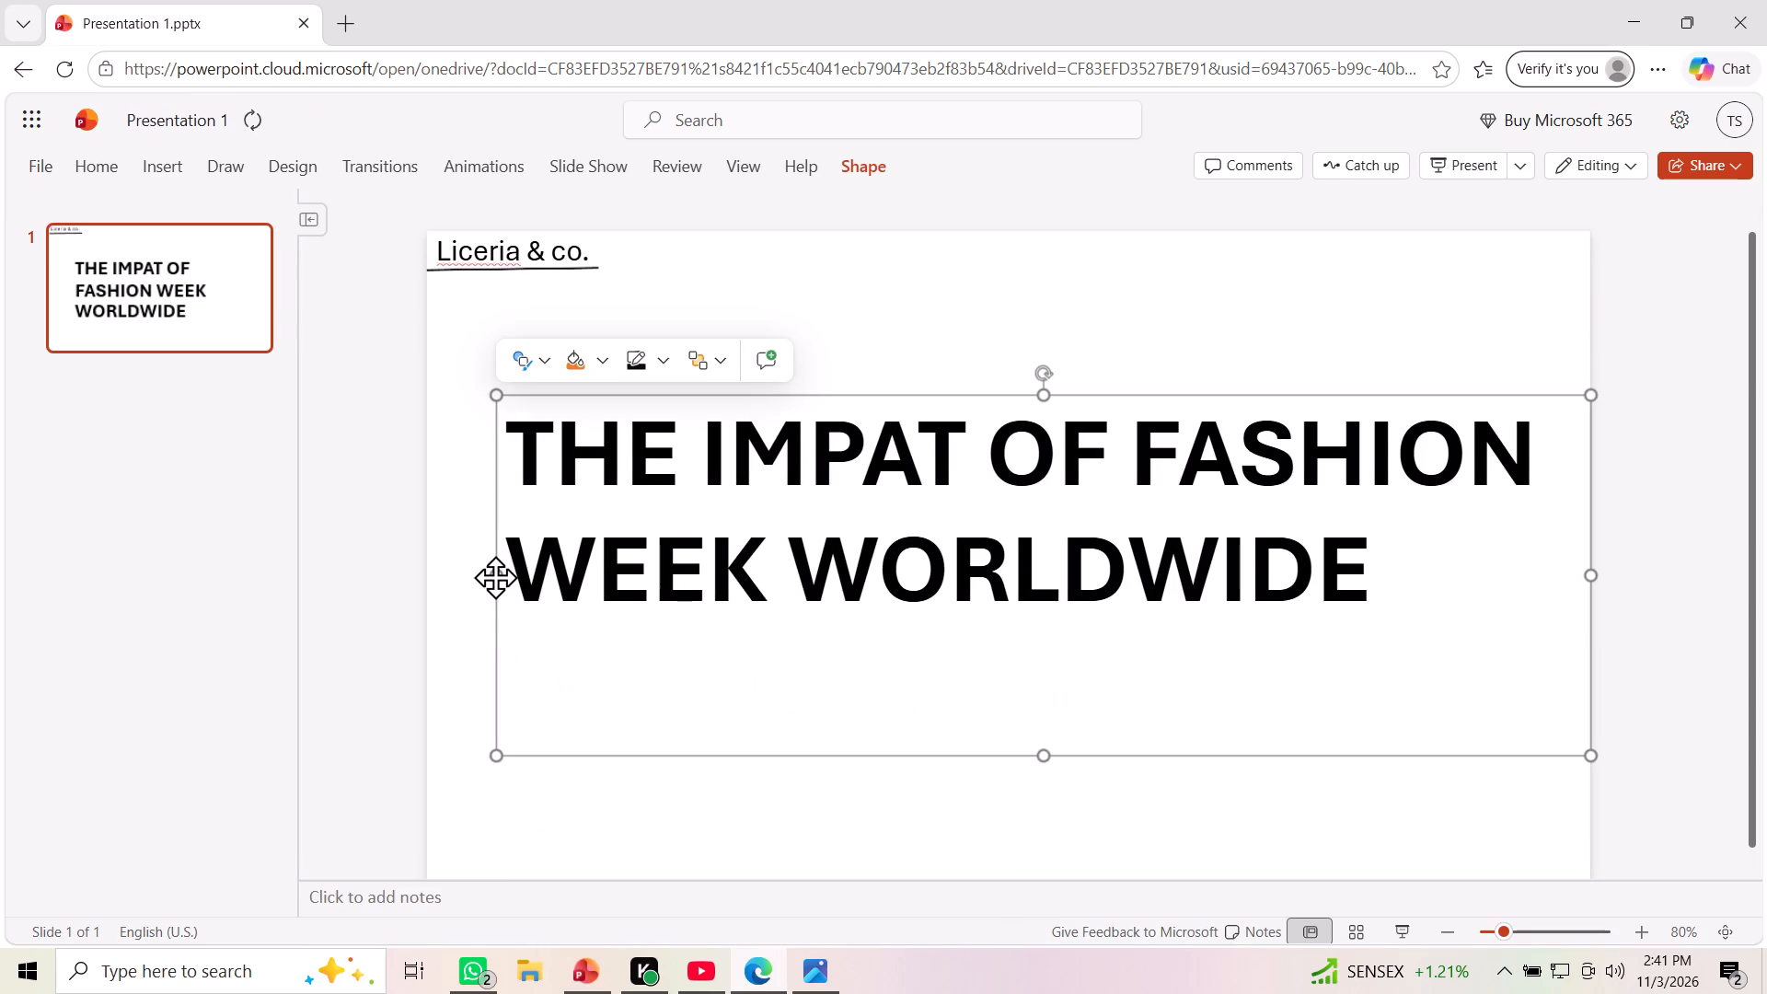
left_click_drag(495, 577, 422, 482)
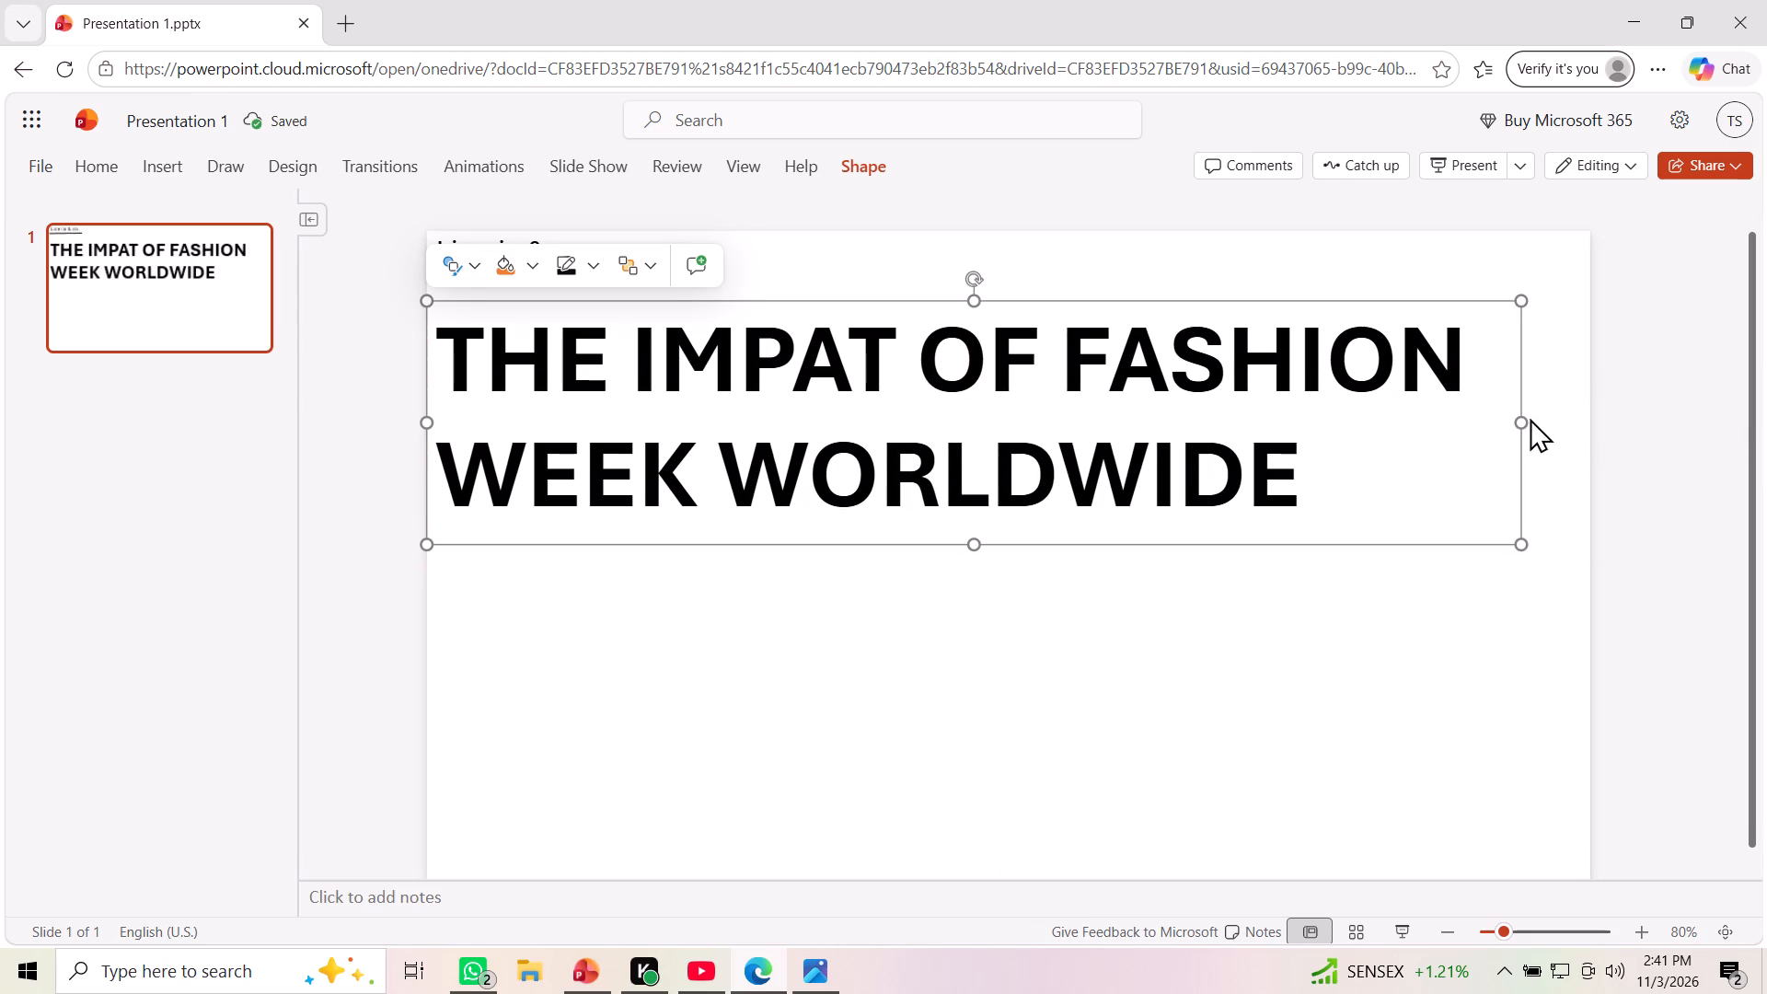
left_click_drag(1525, 422, 1595, 398)
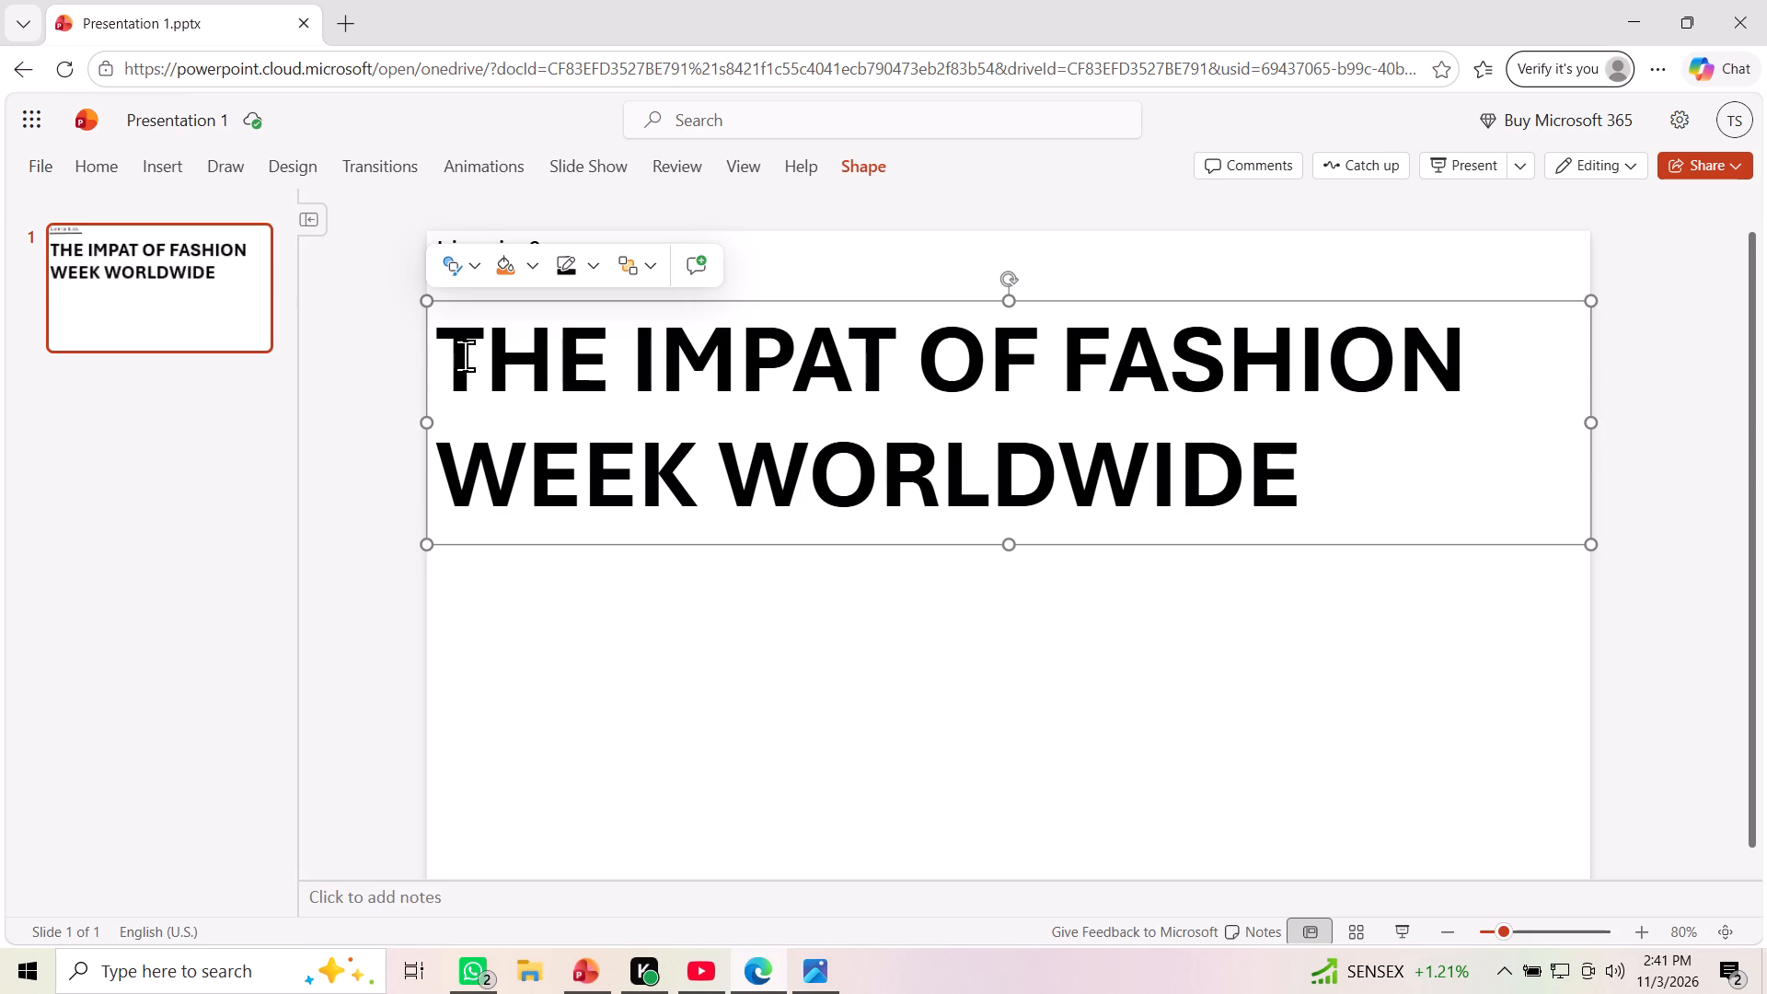
left_click(433, 331)
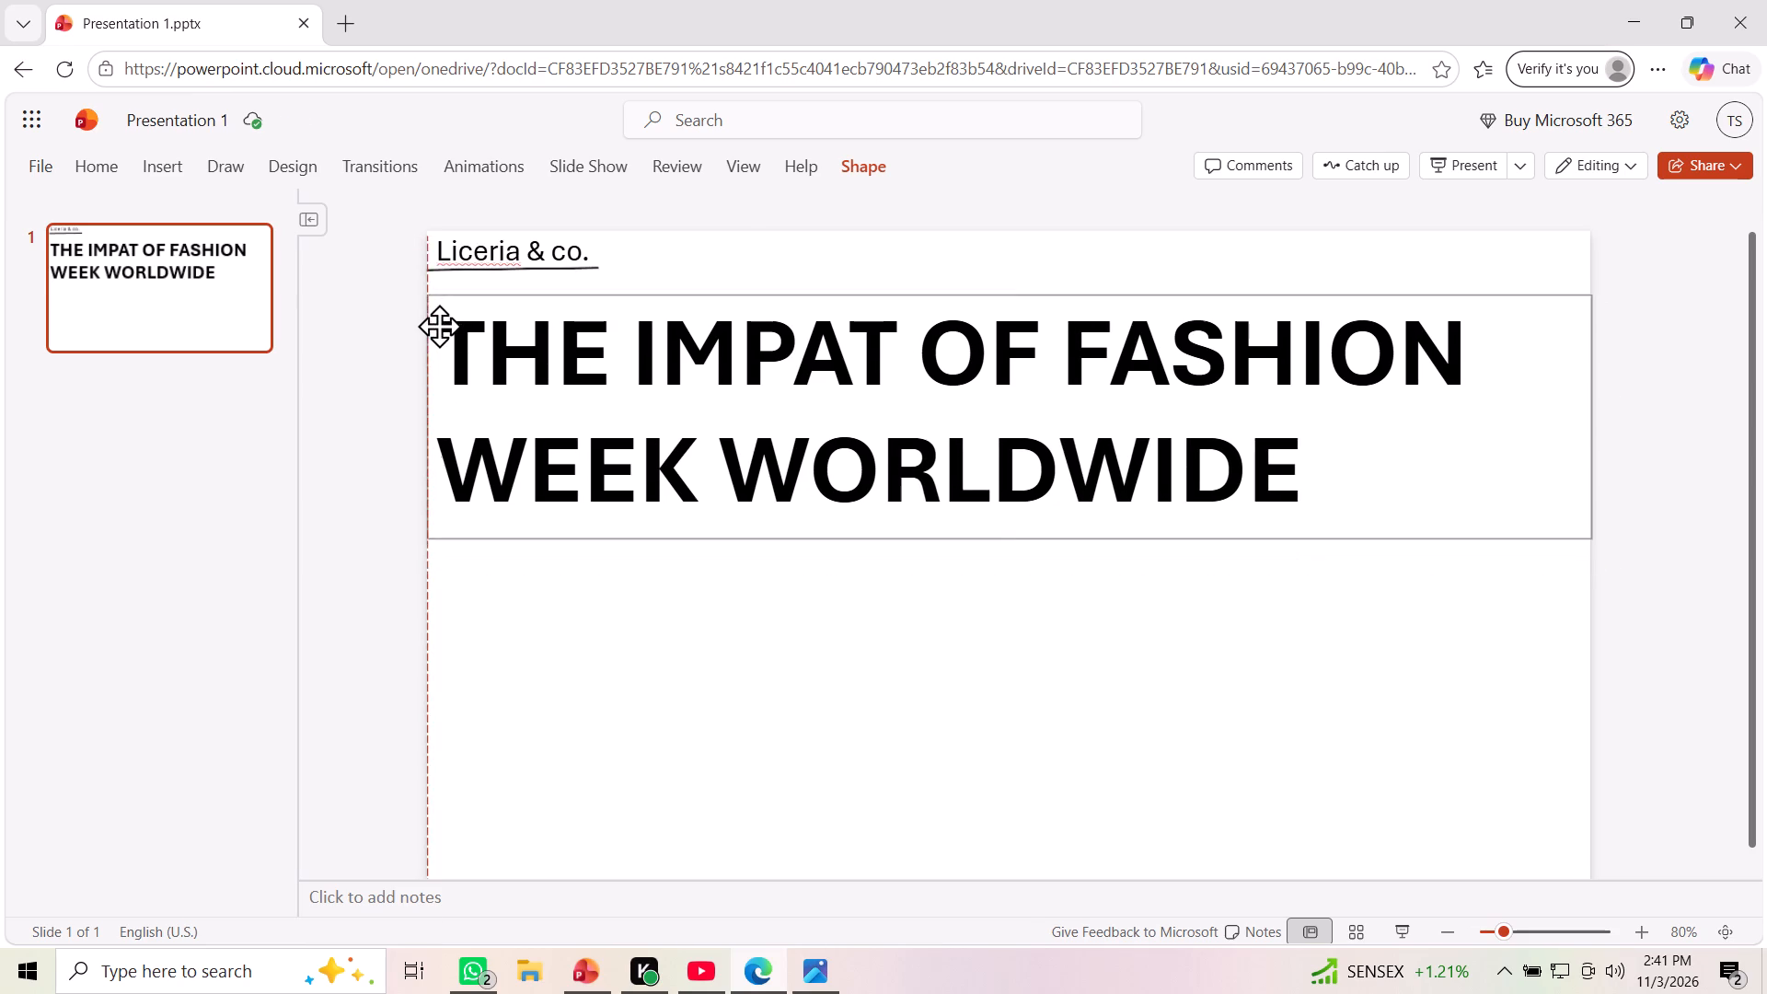
Reduce the whole heading text to 66 pt so that "WEEK" fits on the first line.
left_click_drag(439, 326, 1251, 457)
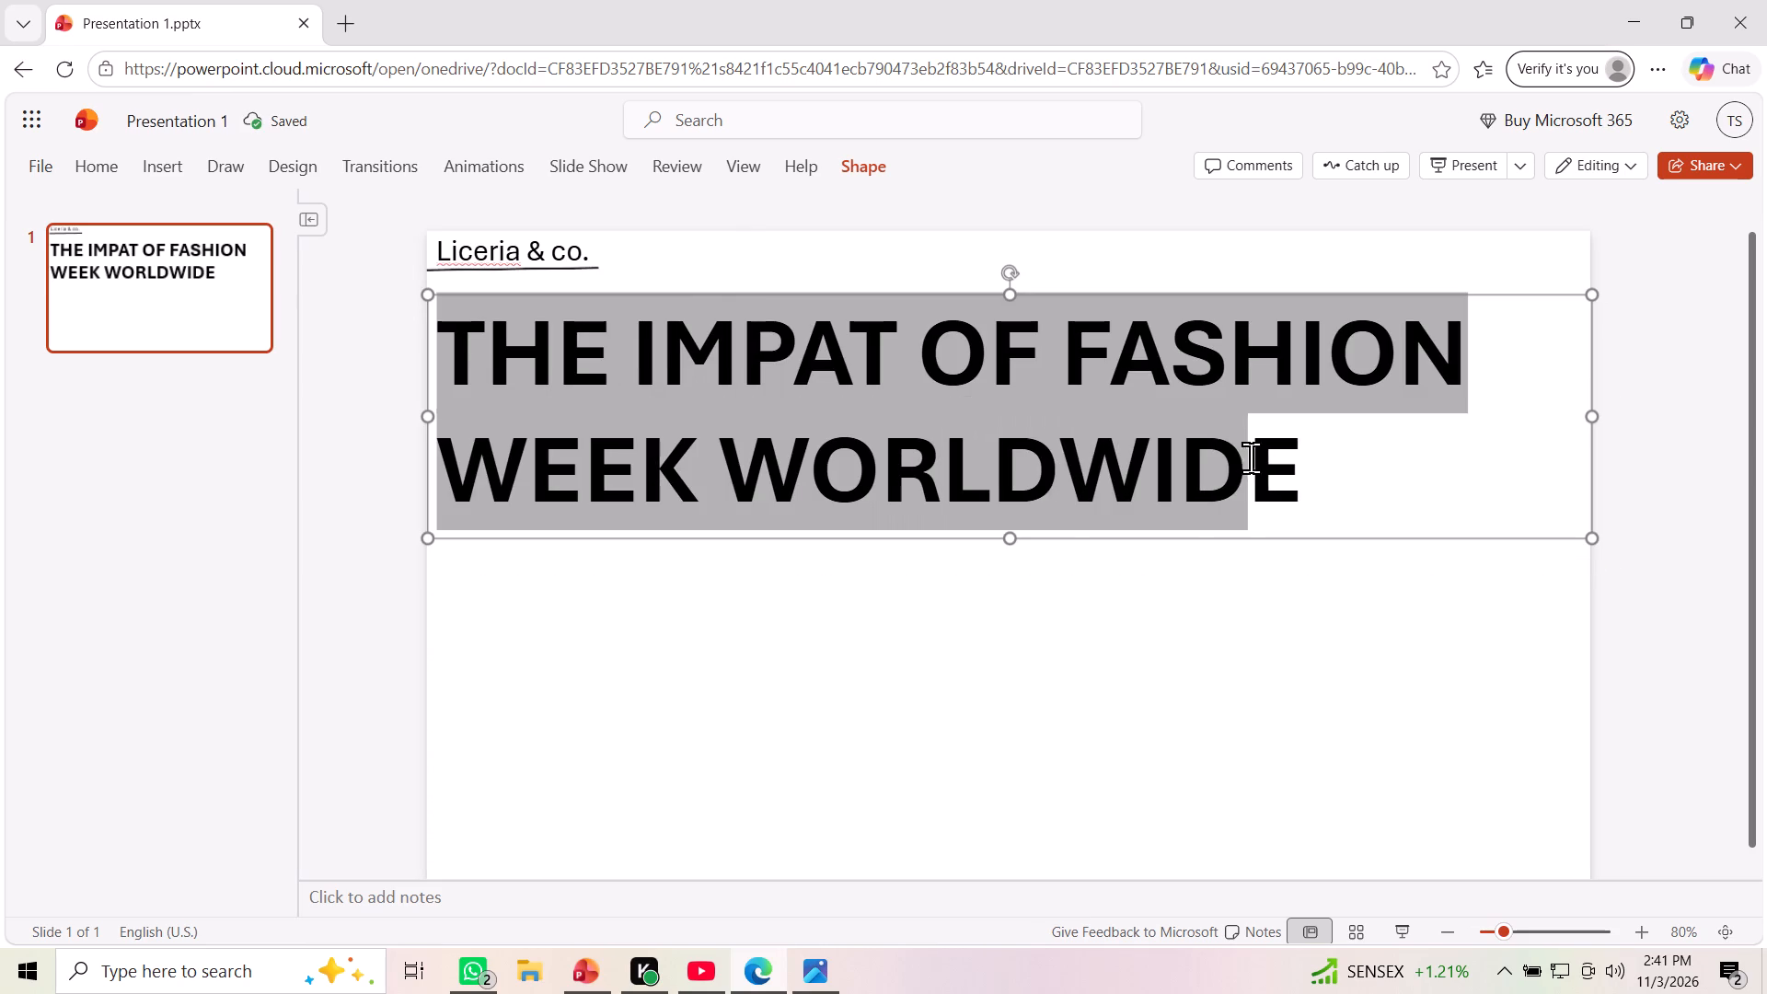
left_click_drag(1251, 457, 1322, 449)
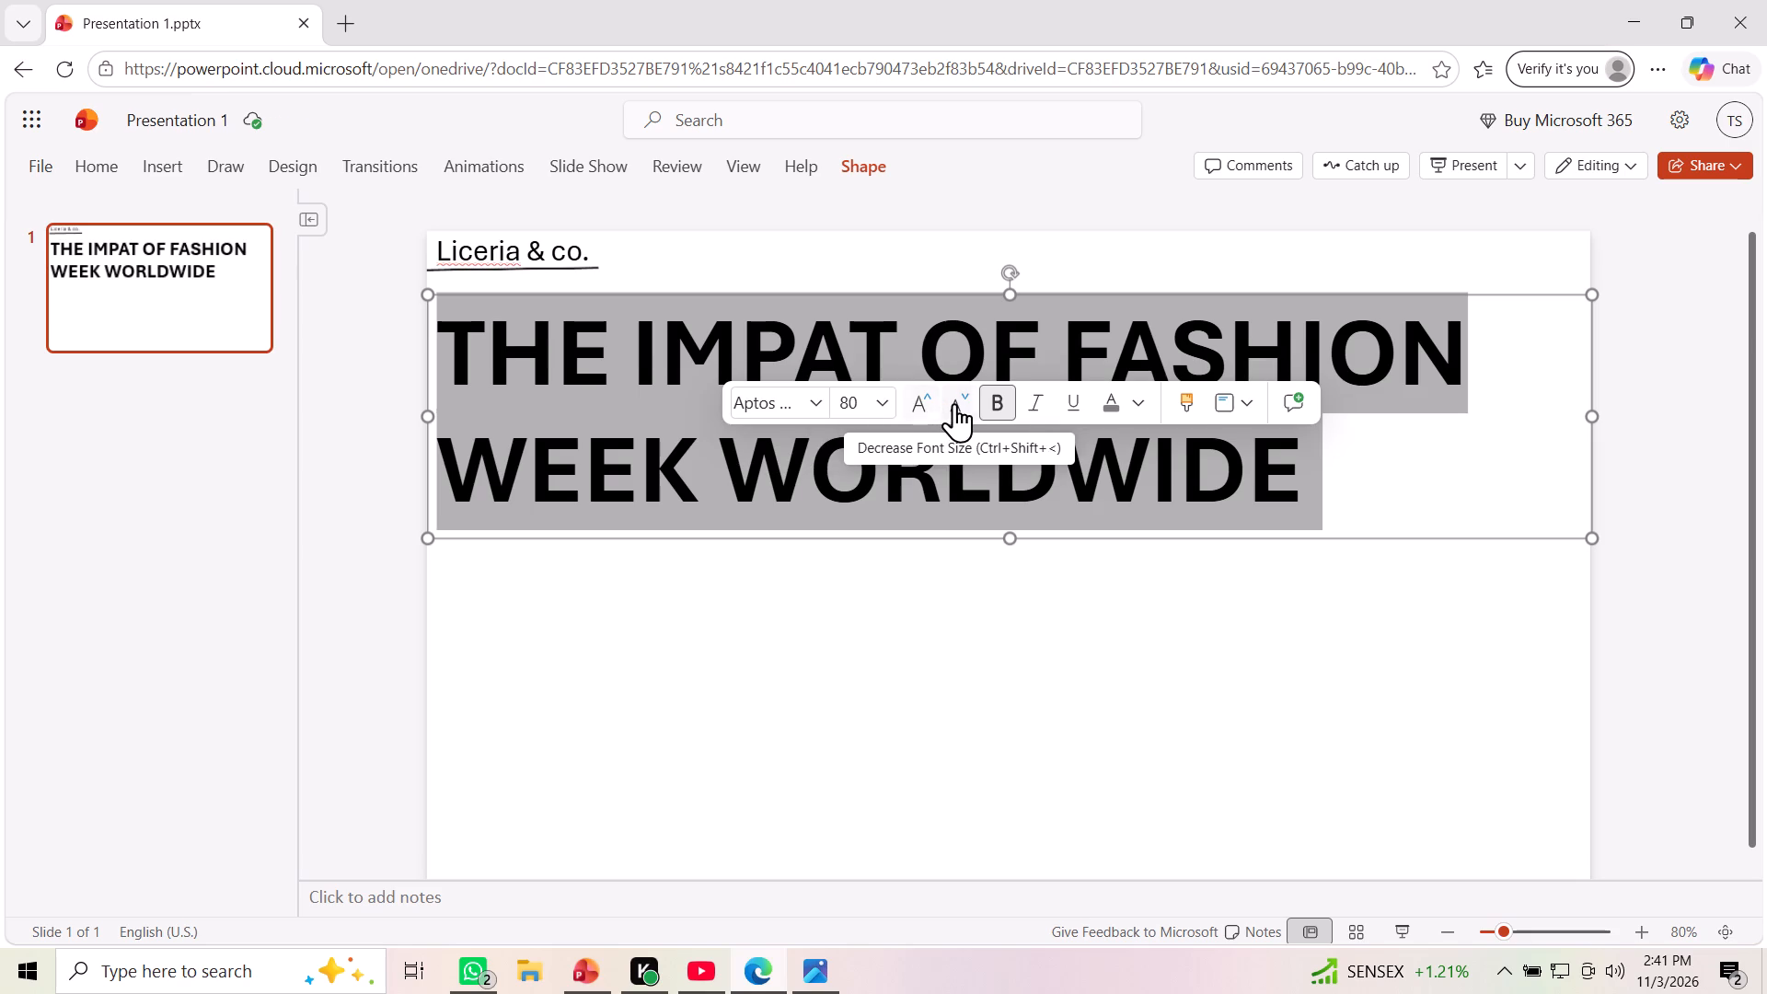
left_click(954, 403)
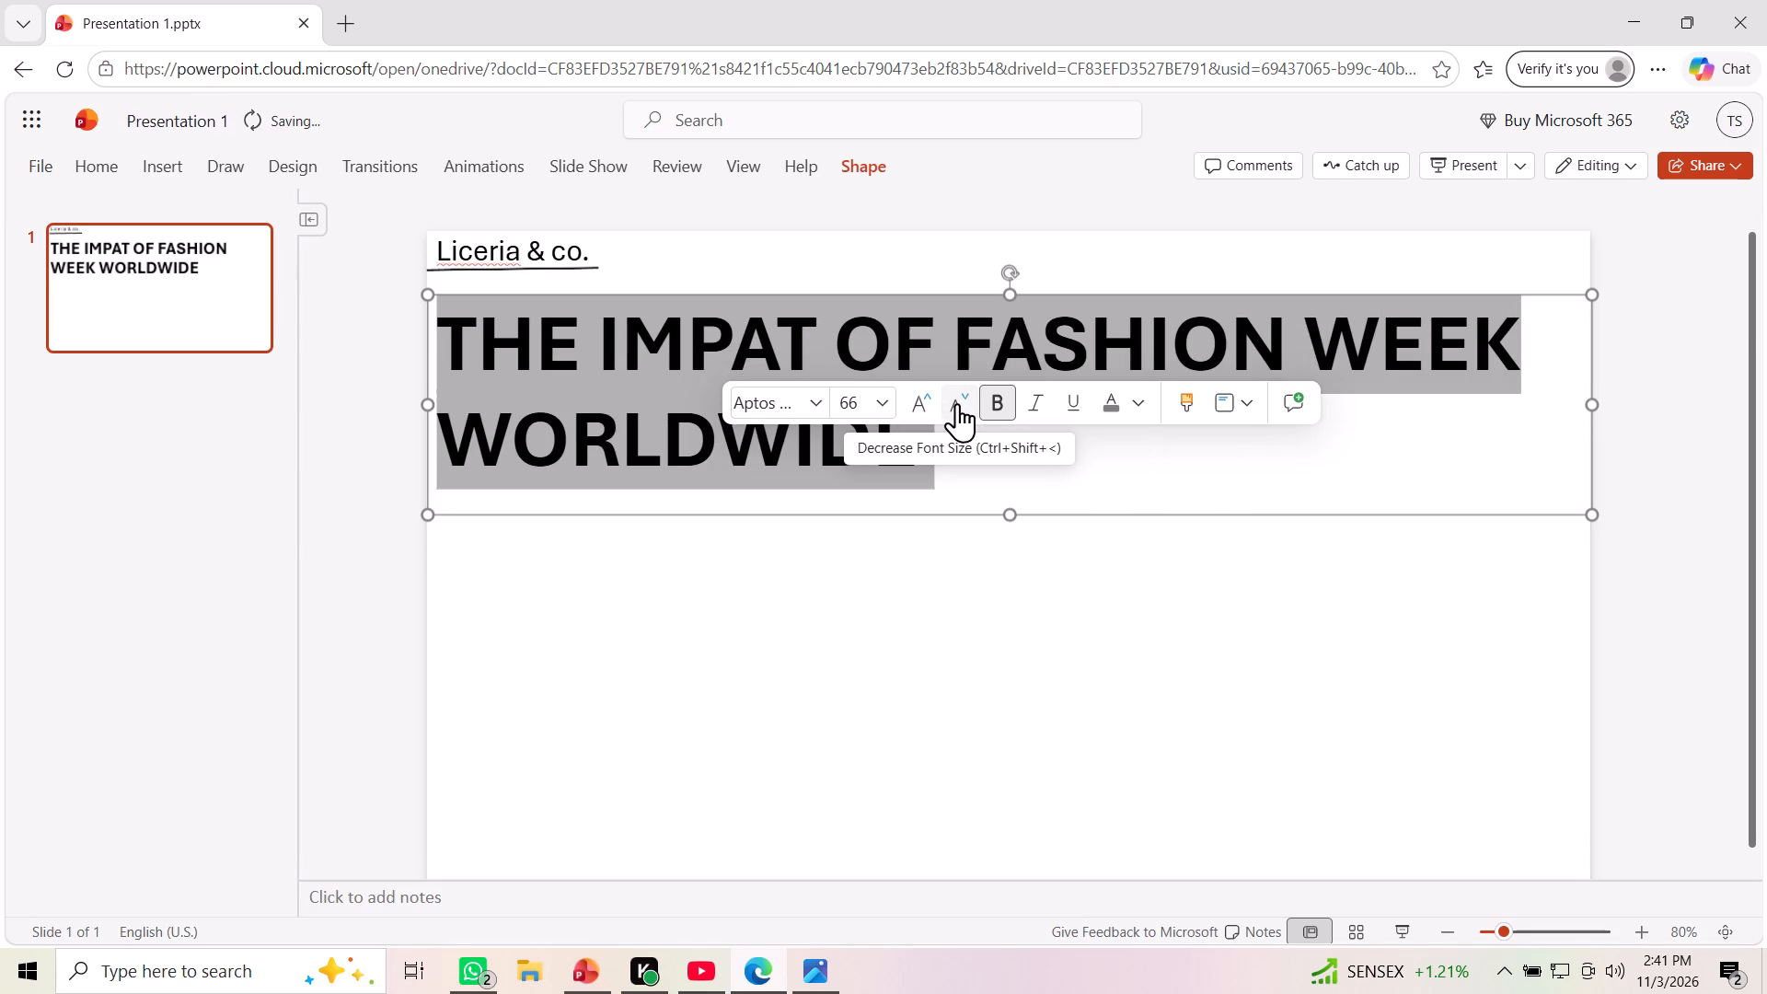
left_click(930, 585)
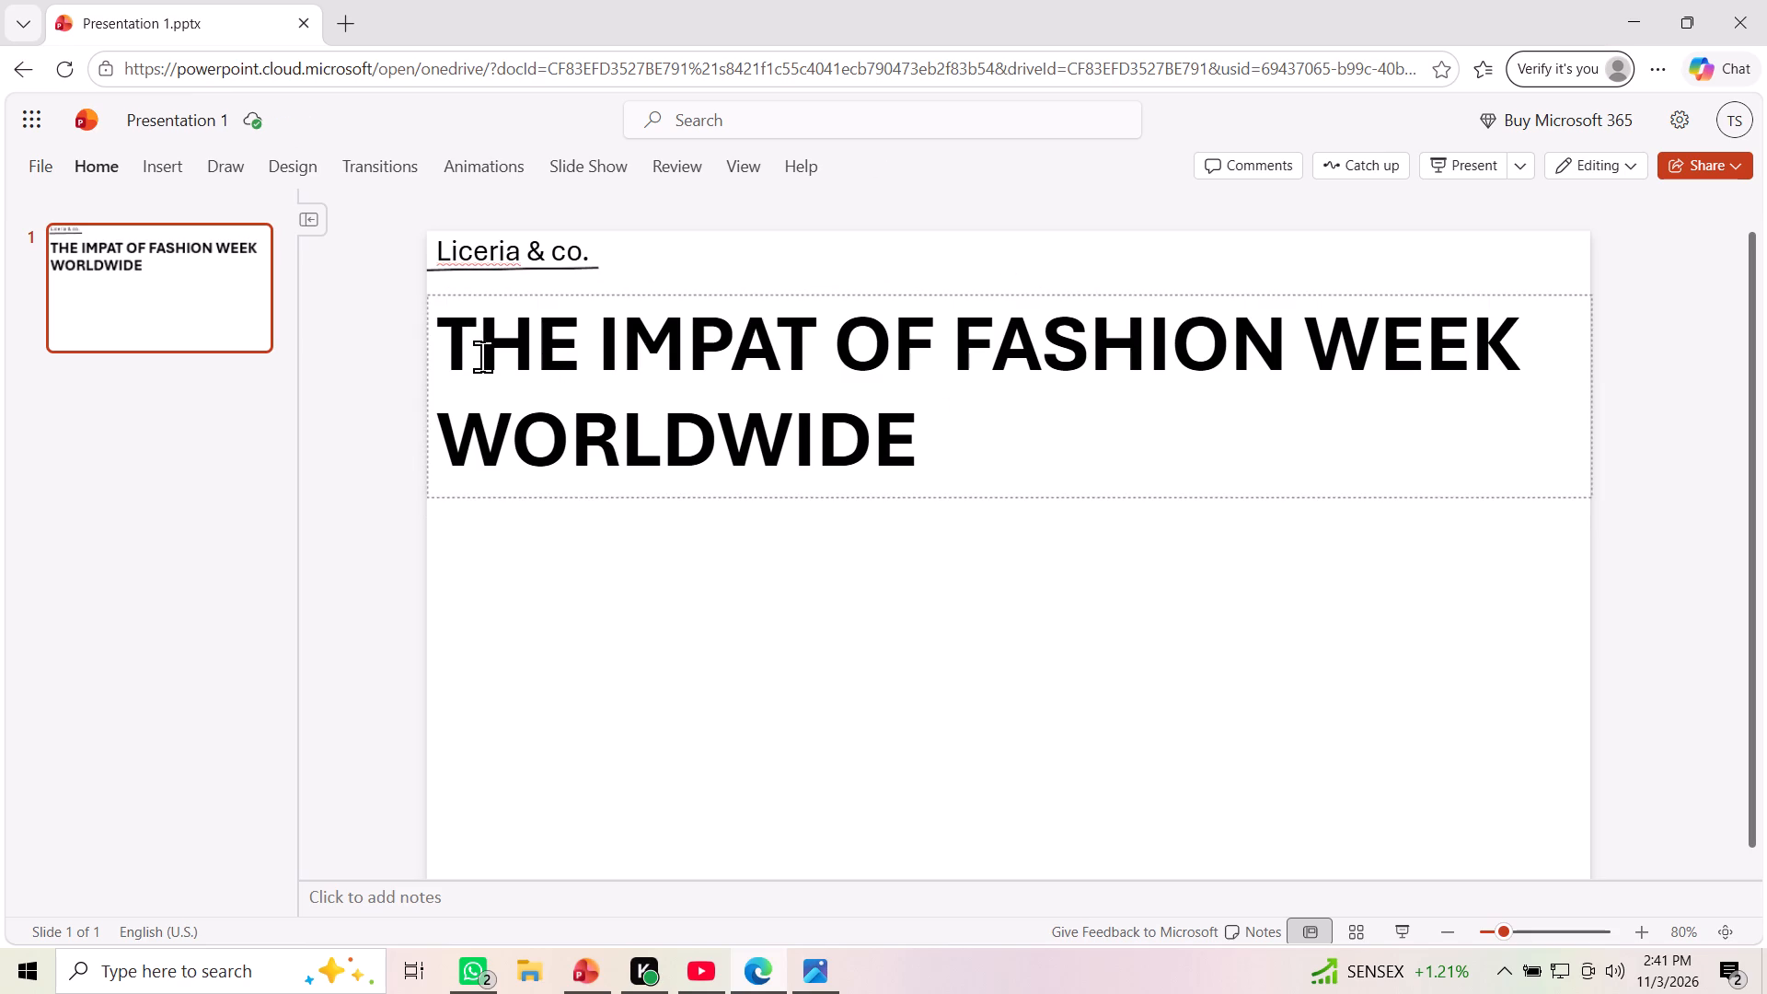
Select the entire heading text "THE IMPAT OF FASHION WEEK WORLDWIDE" for further formatting.
left_click_drag(440, 318, 908, 442)
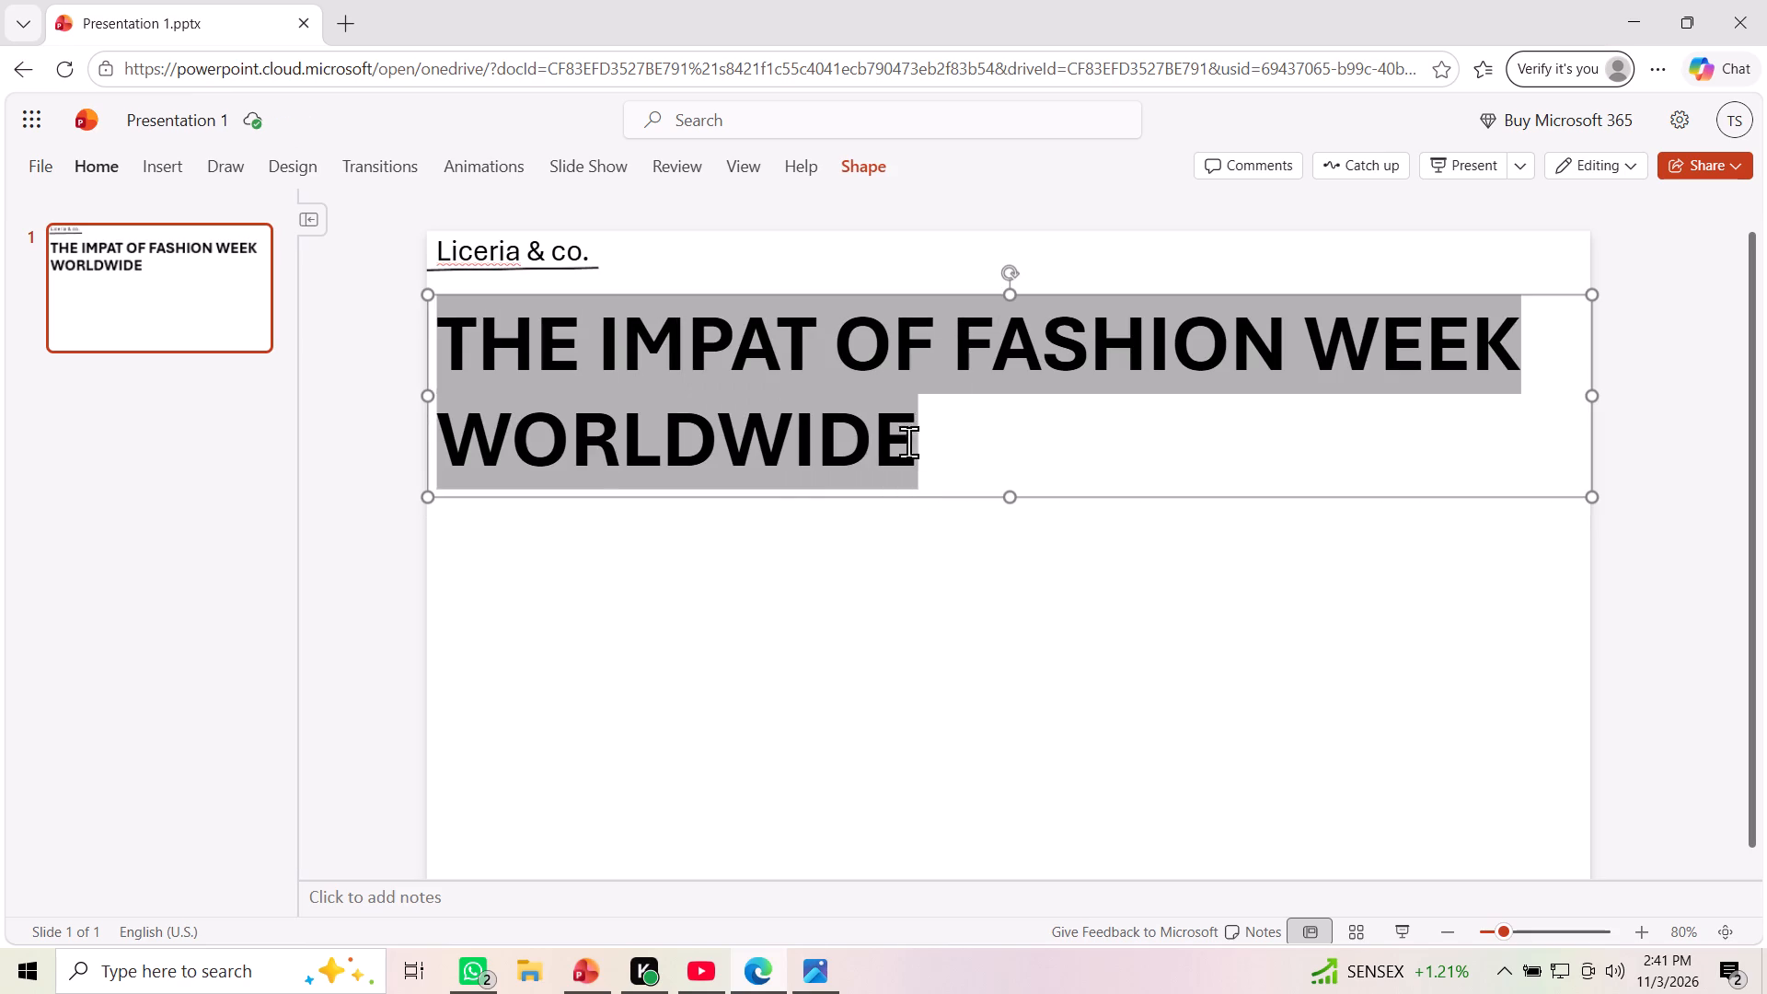
left_click_drag(908, 442, 977, 443)
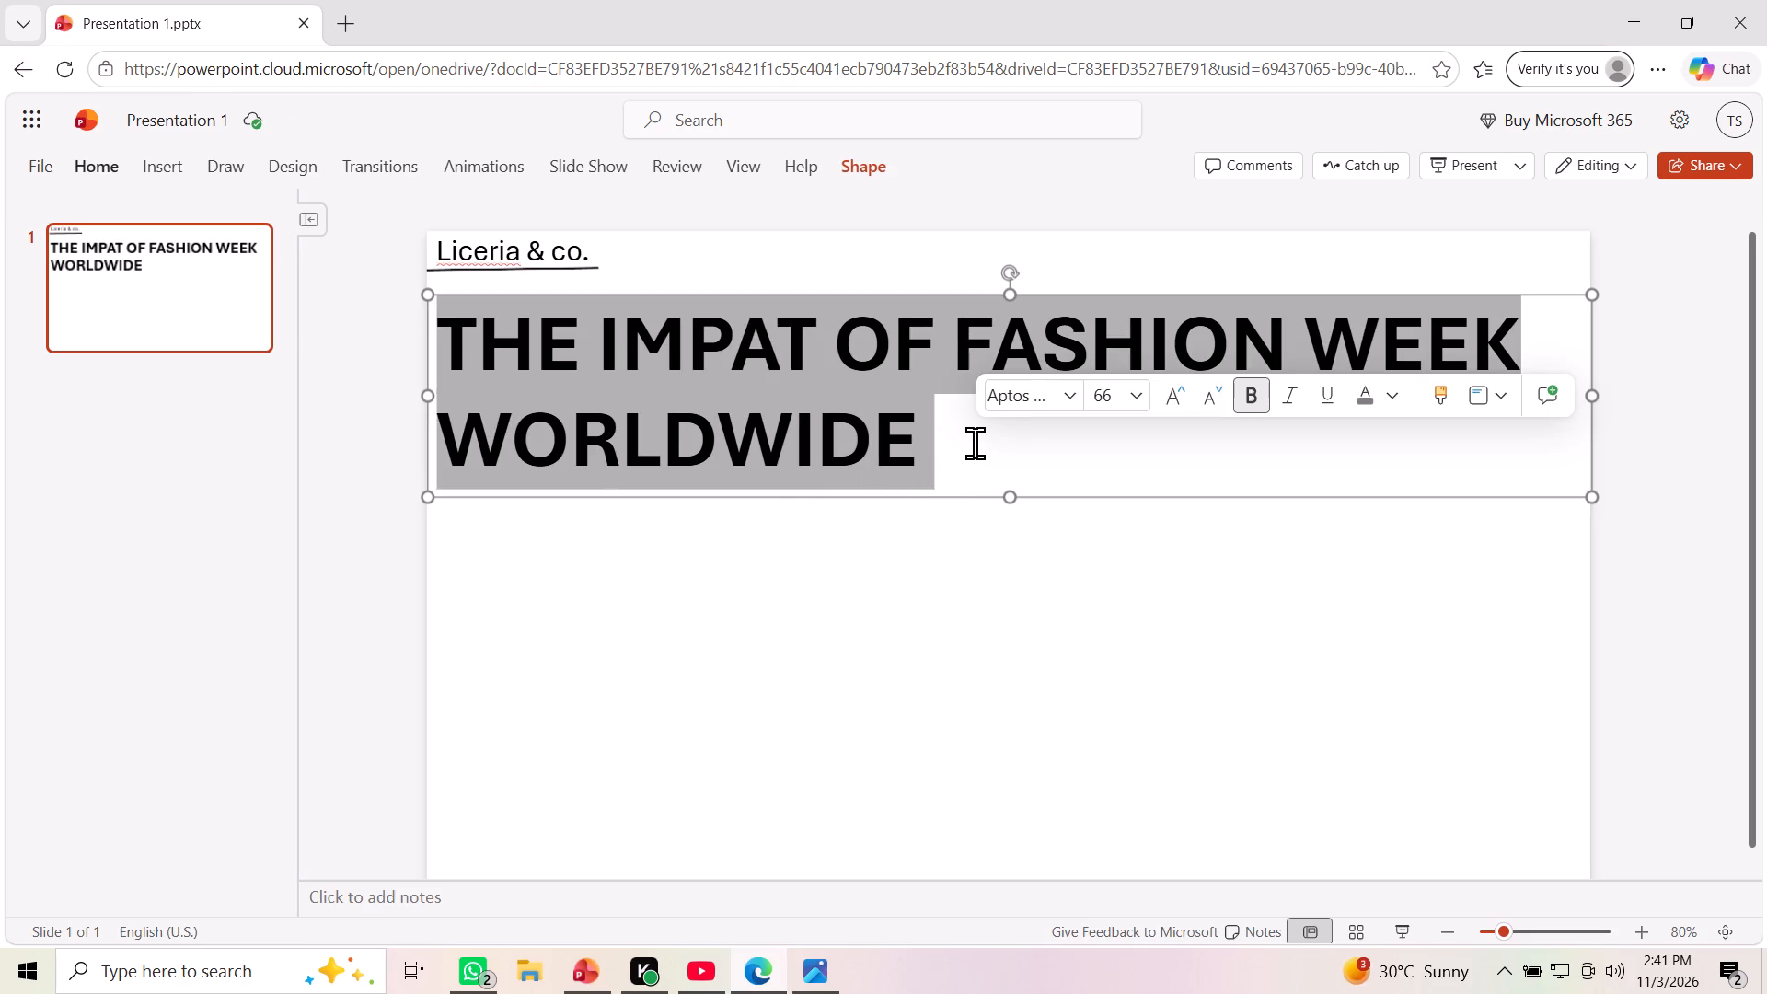
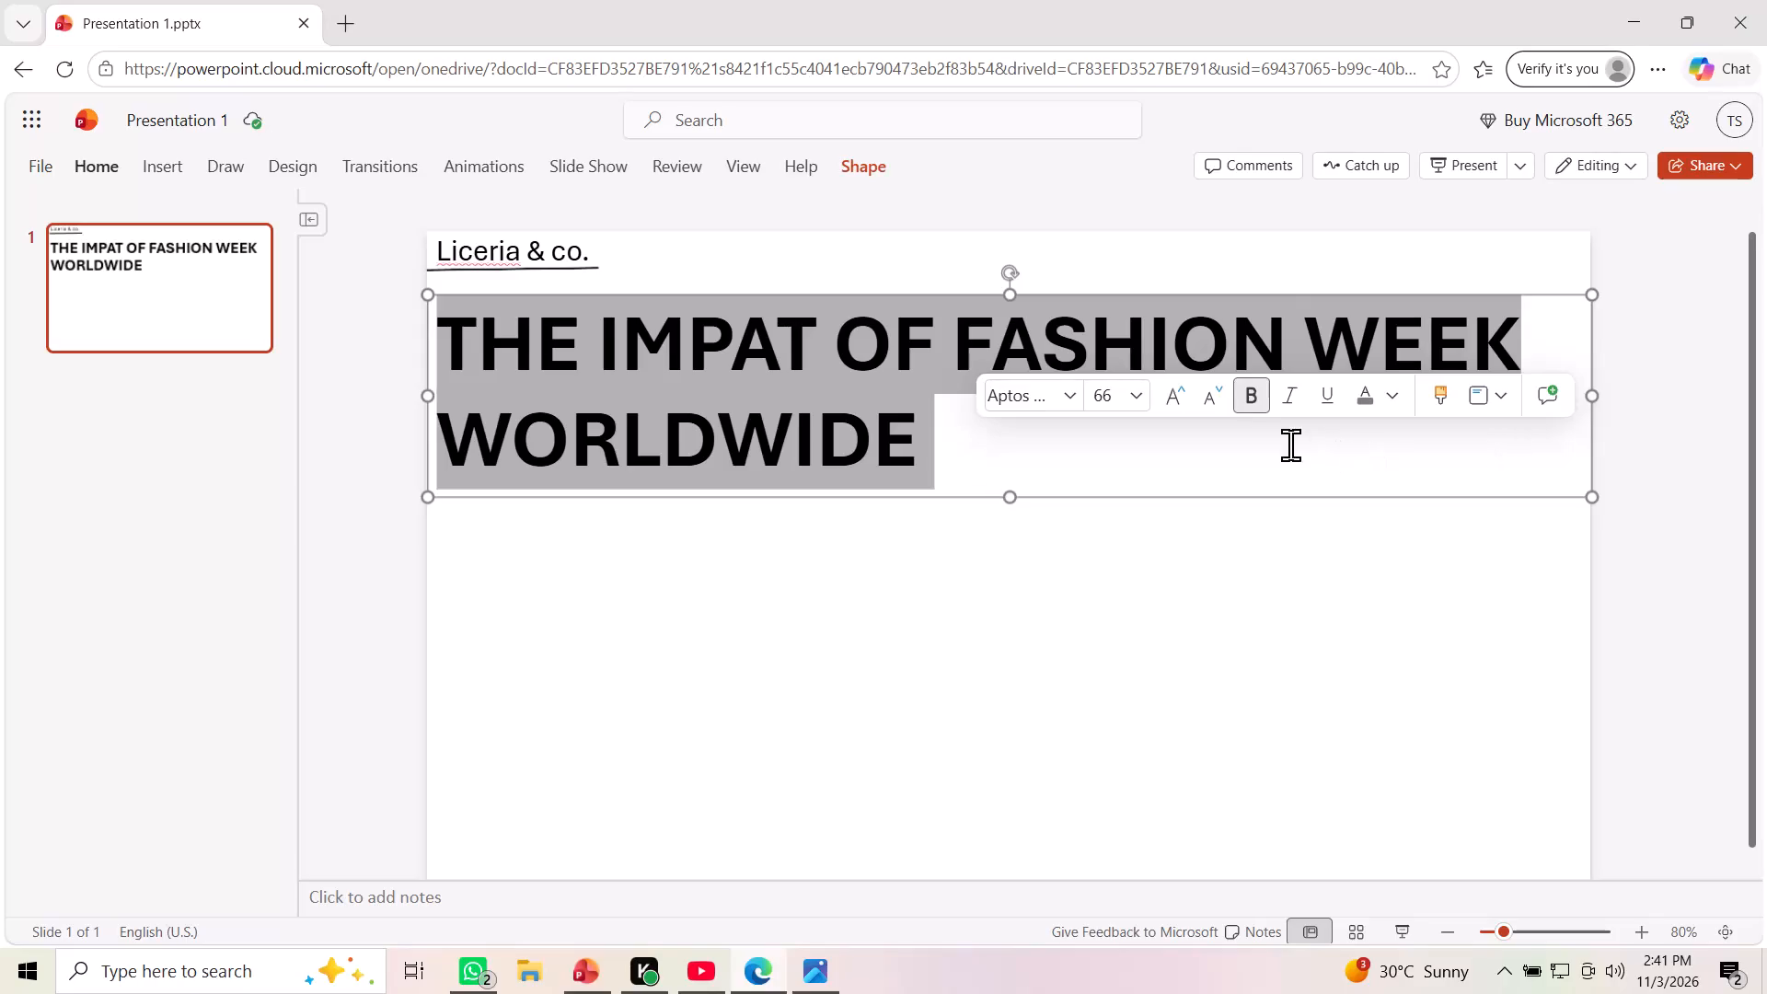
Check the reference image, and move the heading text box up to just under the "Liceria & co." underline, shifted slightly right.
left_click(811, 983)
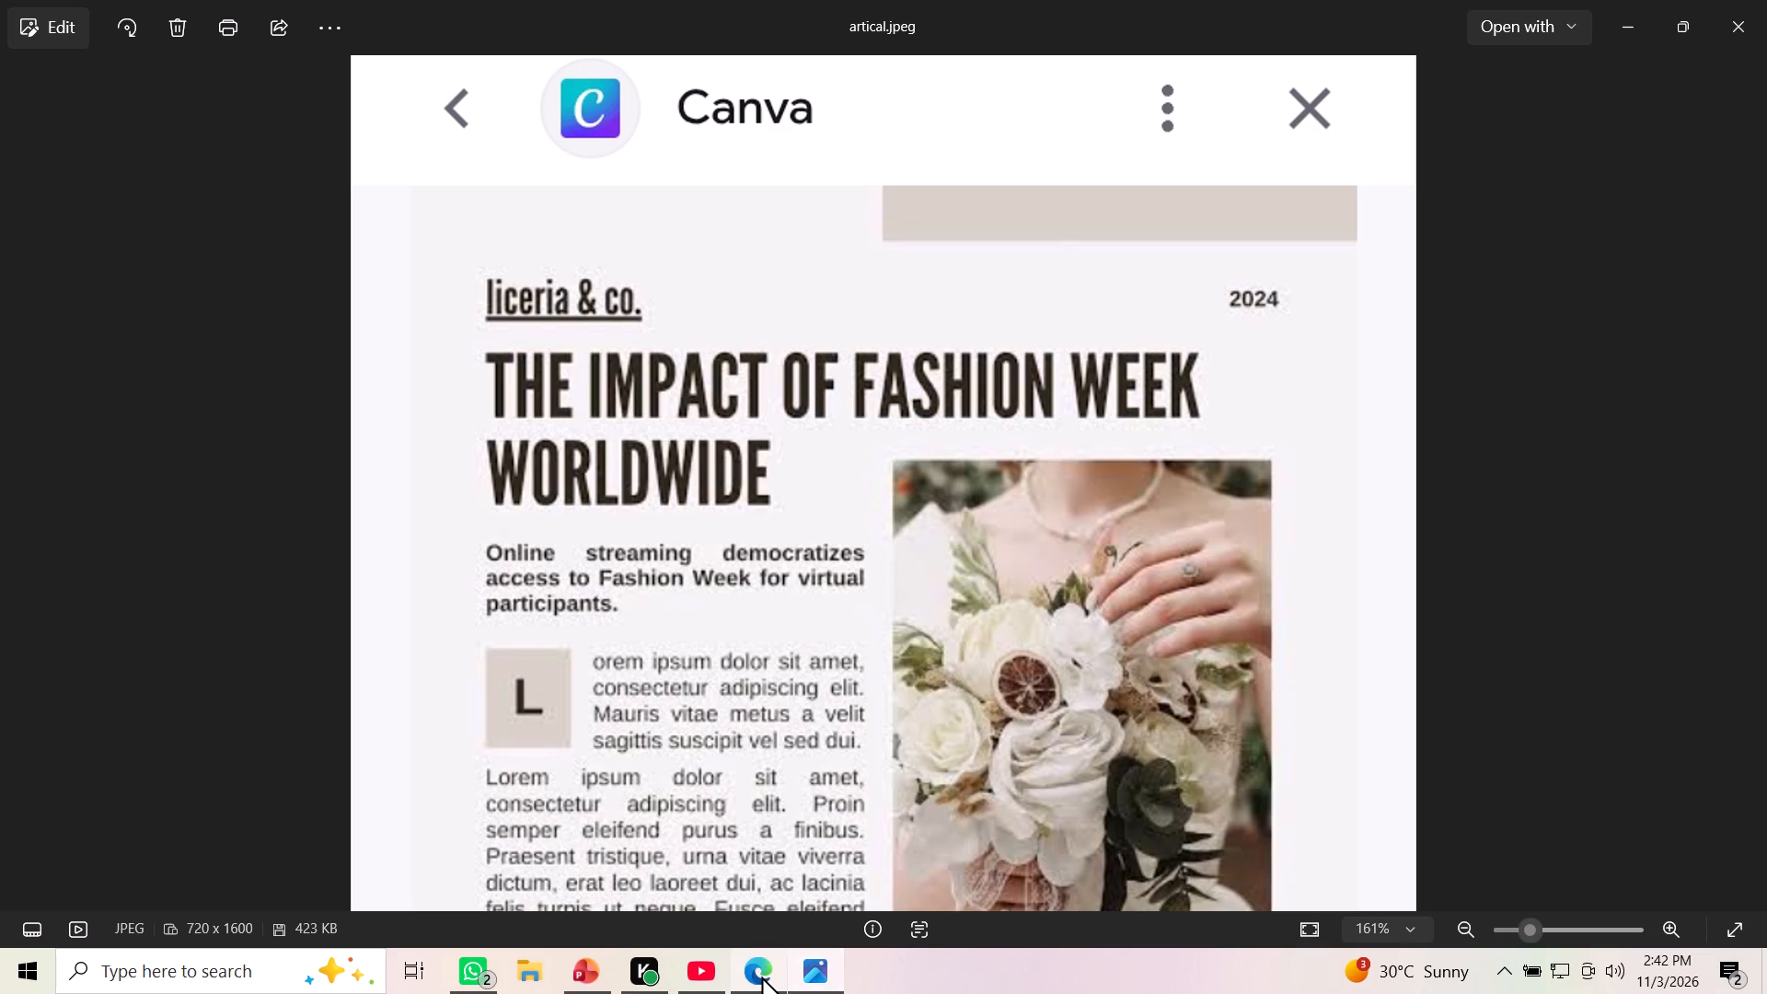
left_click(761, 977)
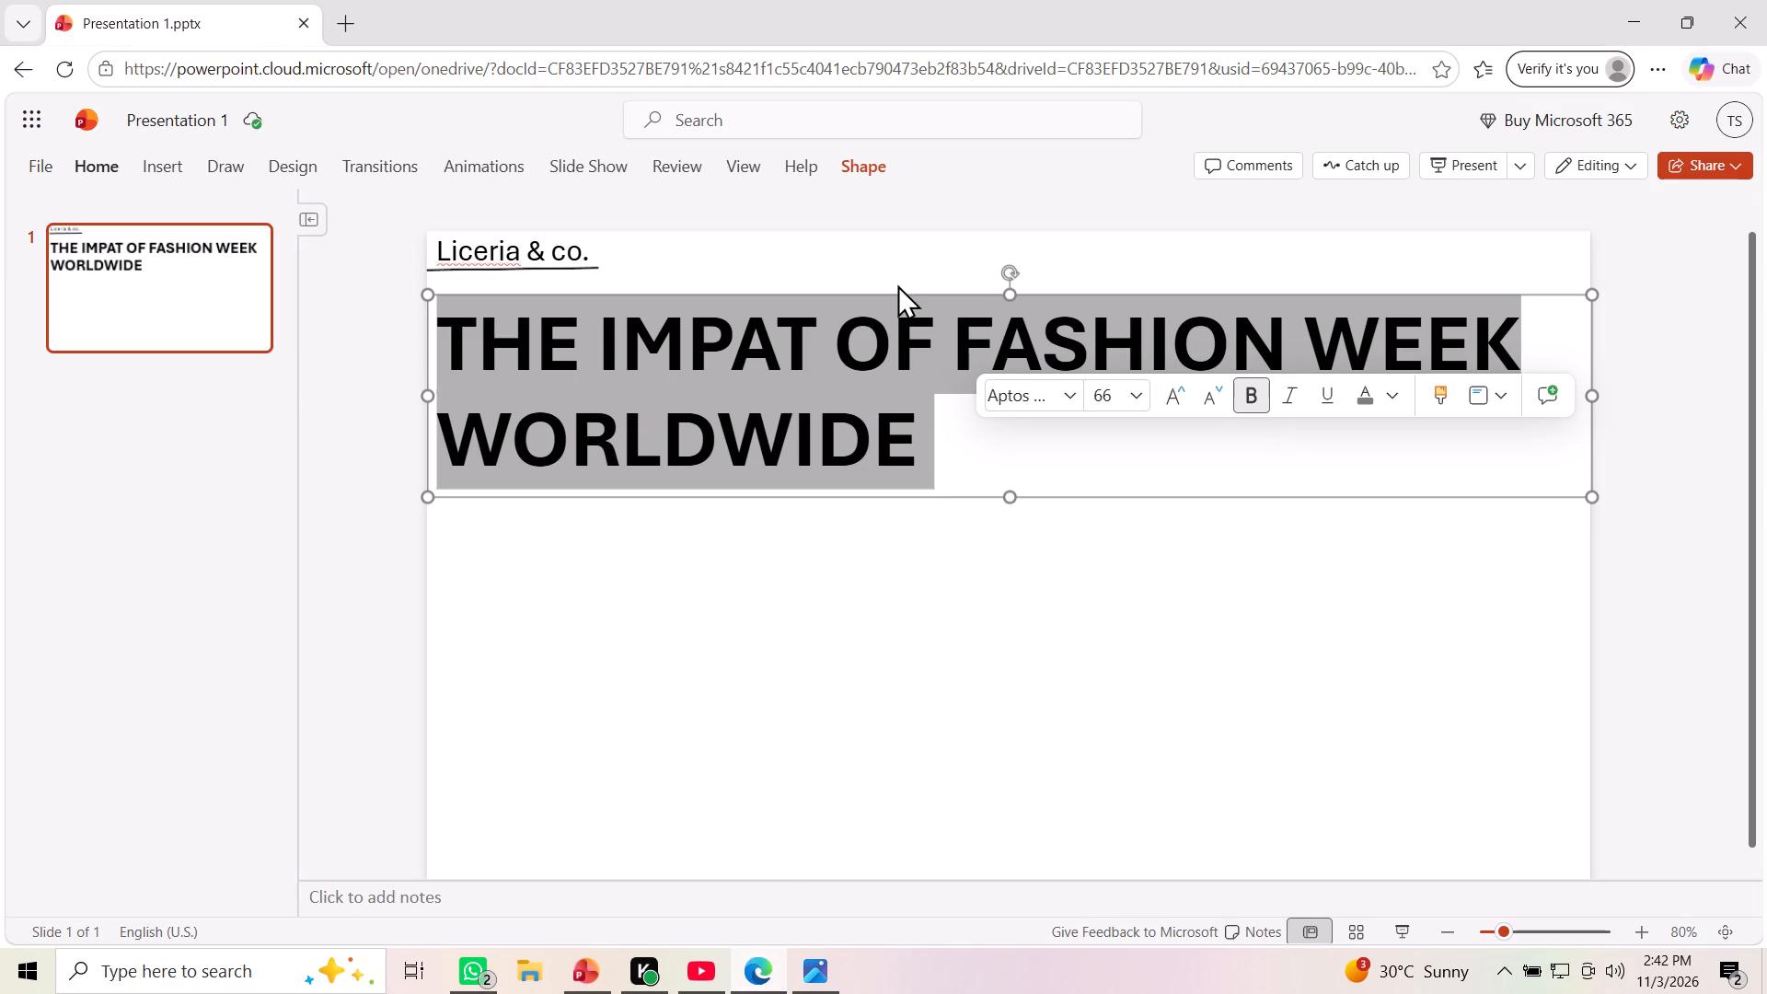
left_click_drag(899, 293, 899, 269)
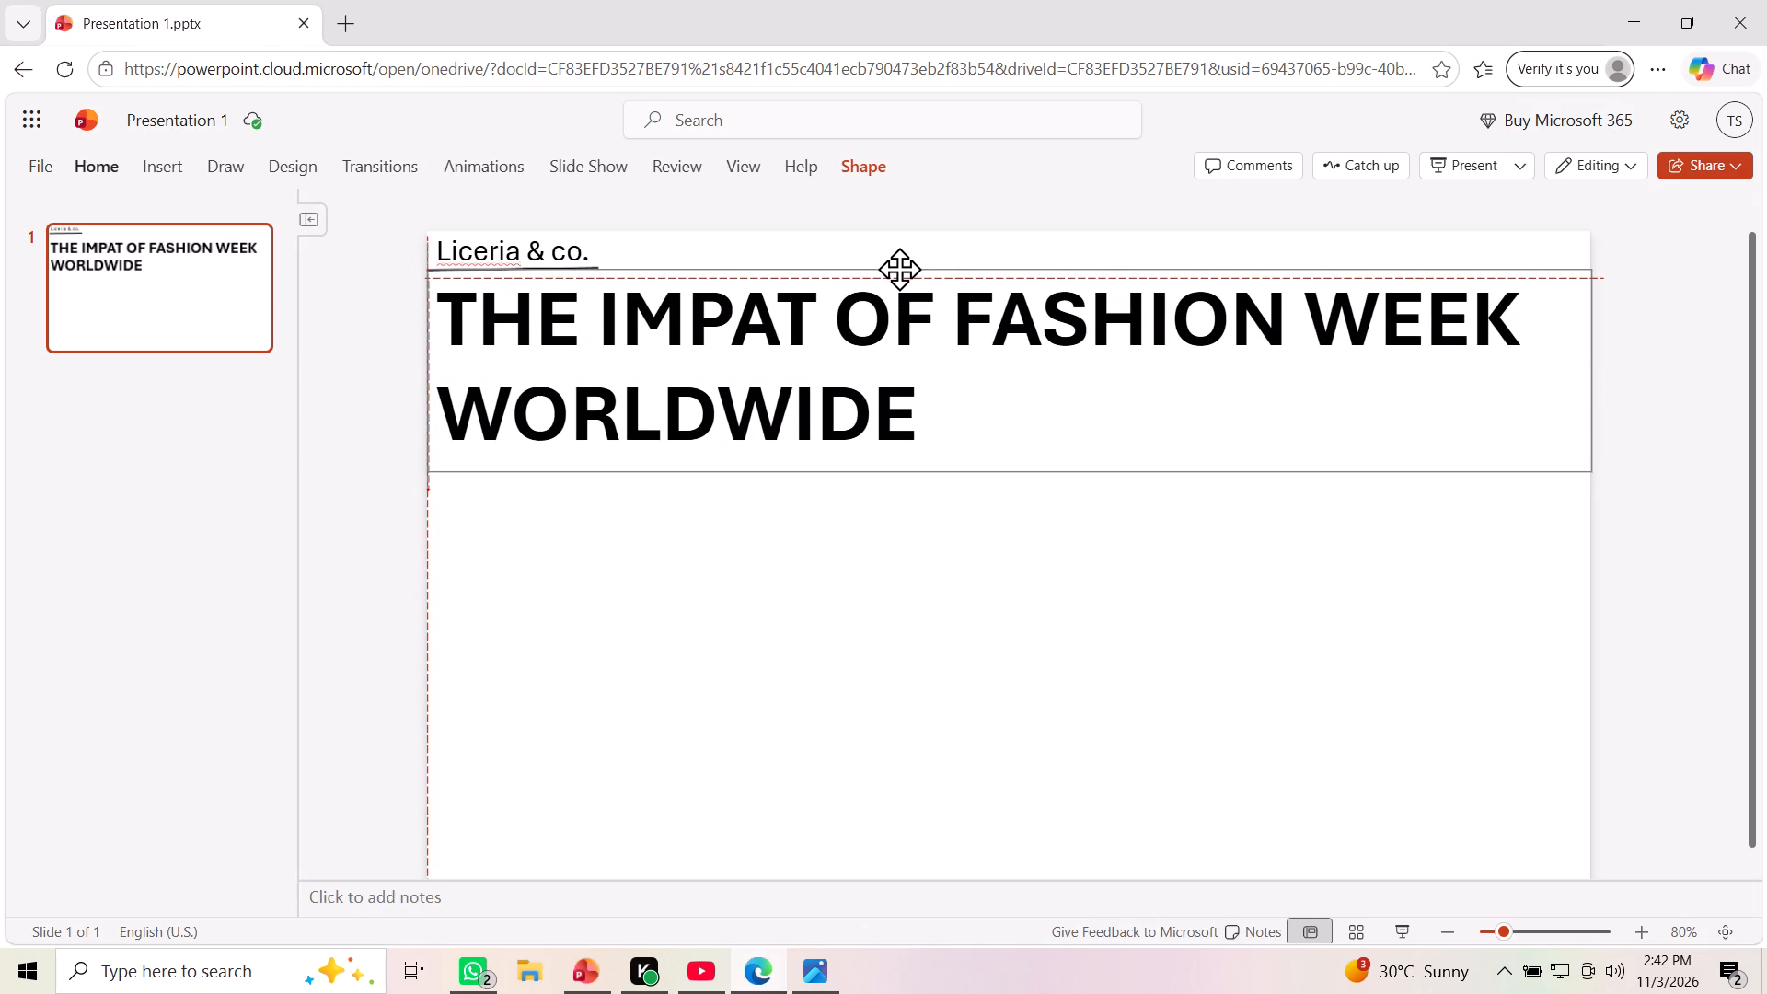
left_click_drag(899, 269, 907, 269)
left_click_drag(907, 269, 909, 269)
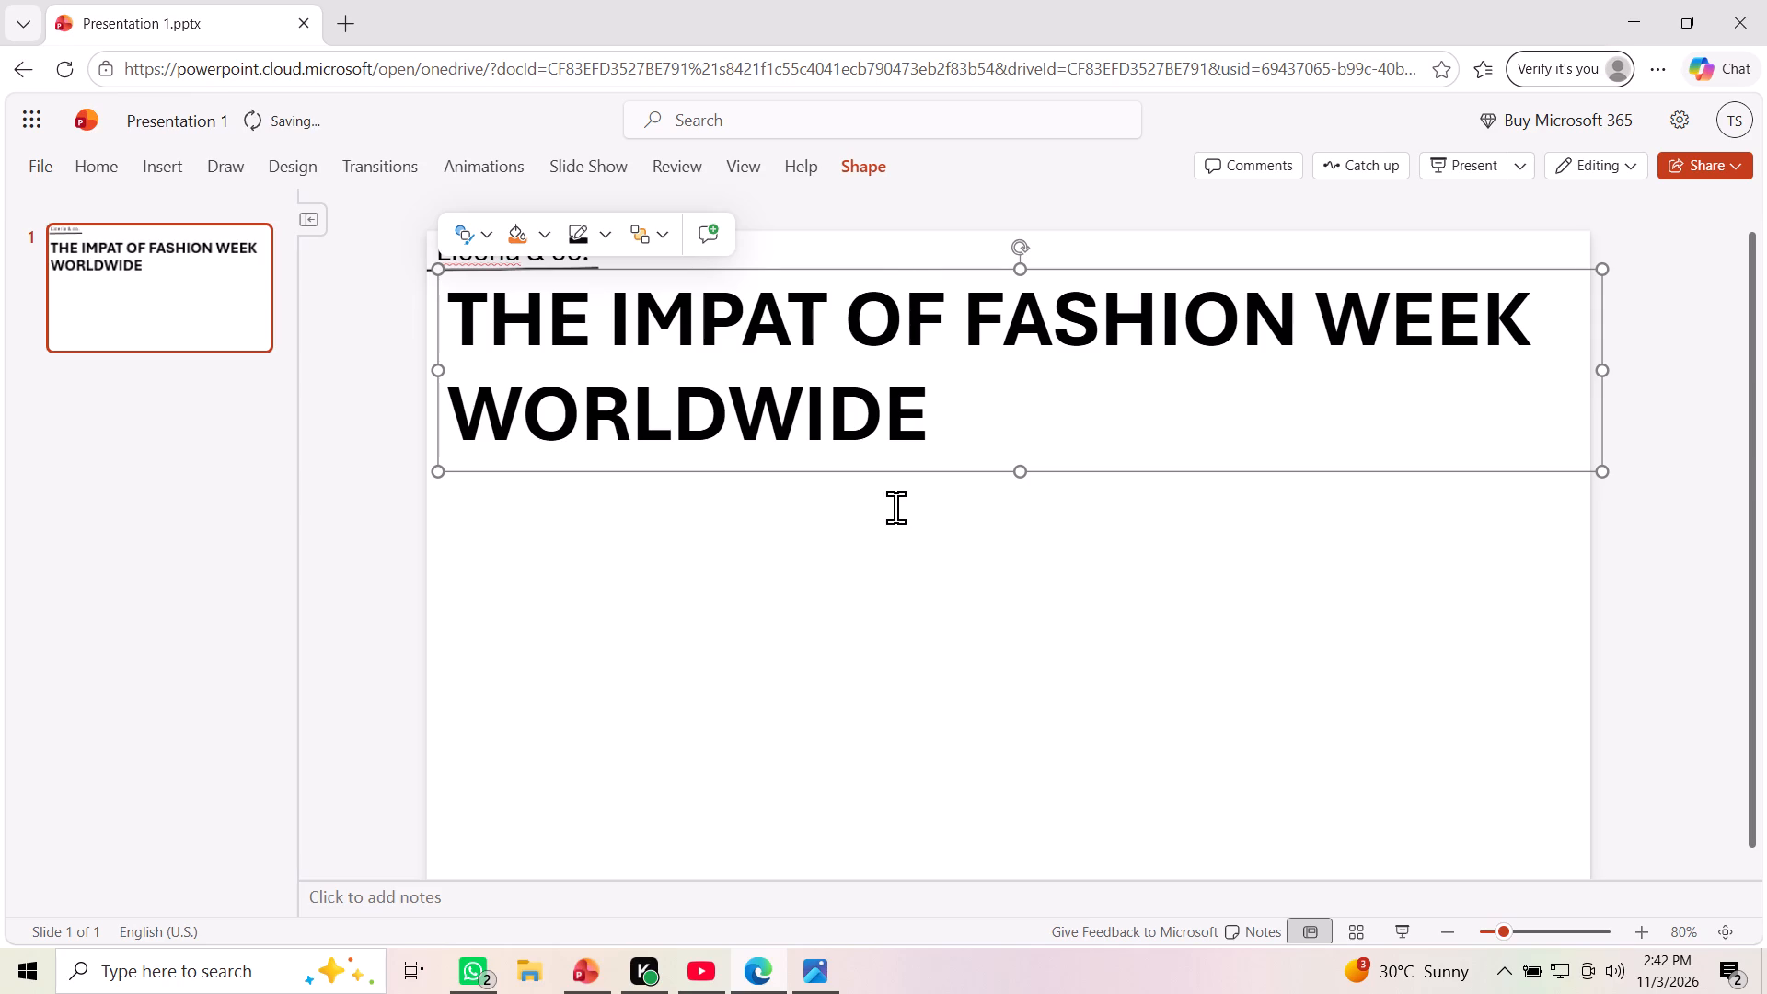
Recolour the entire heading text "THE IMPAT OF FASHION WEEK WORLDWIDE" with a custom very dark brown.
left_click_drag(451, 296, 468, 296)
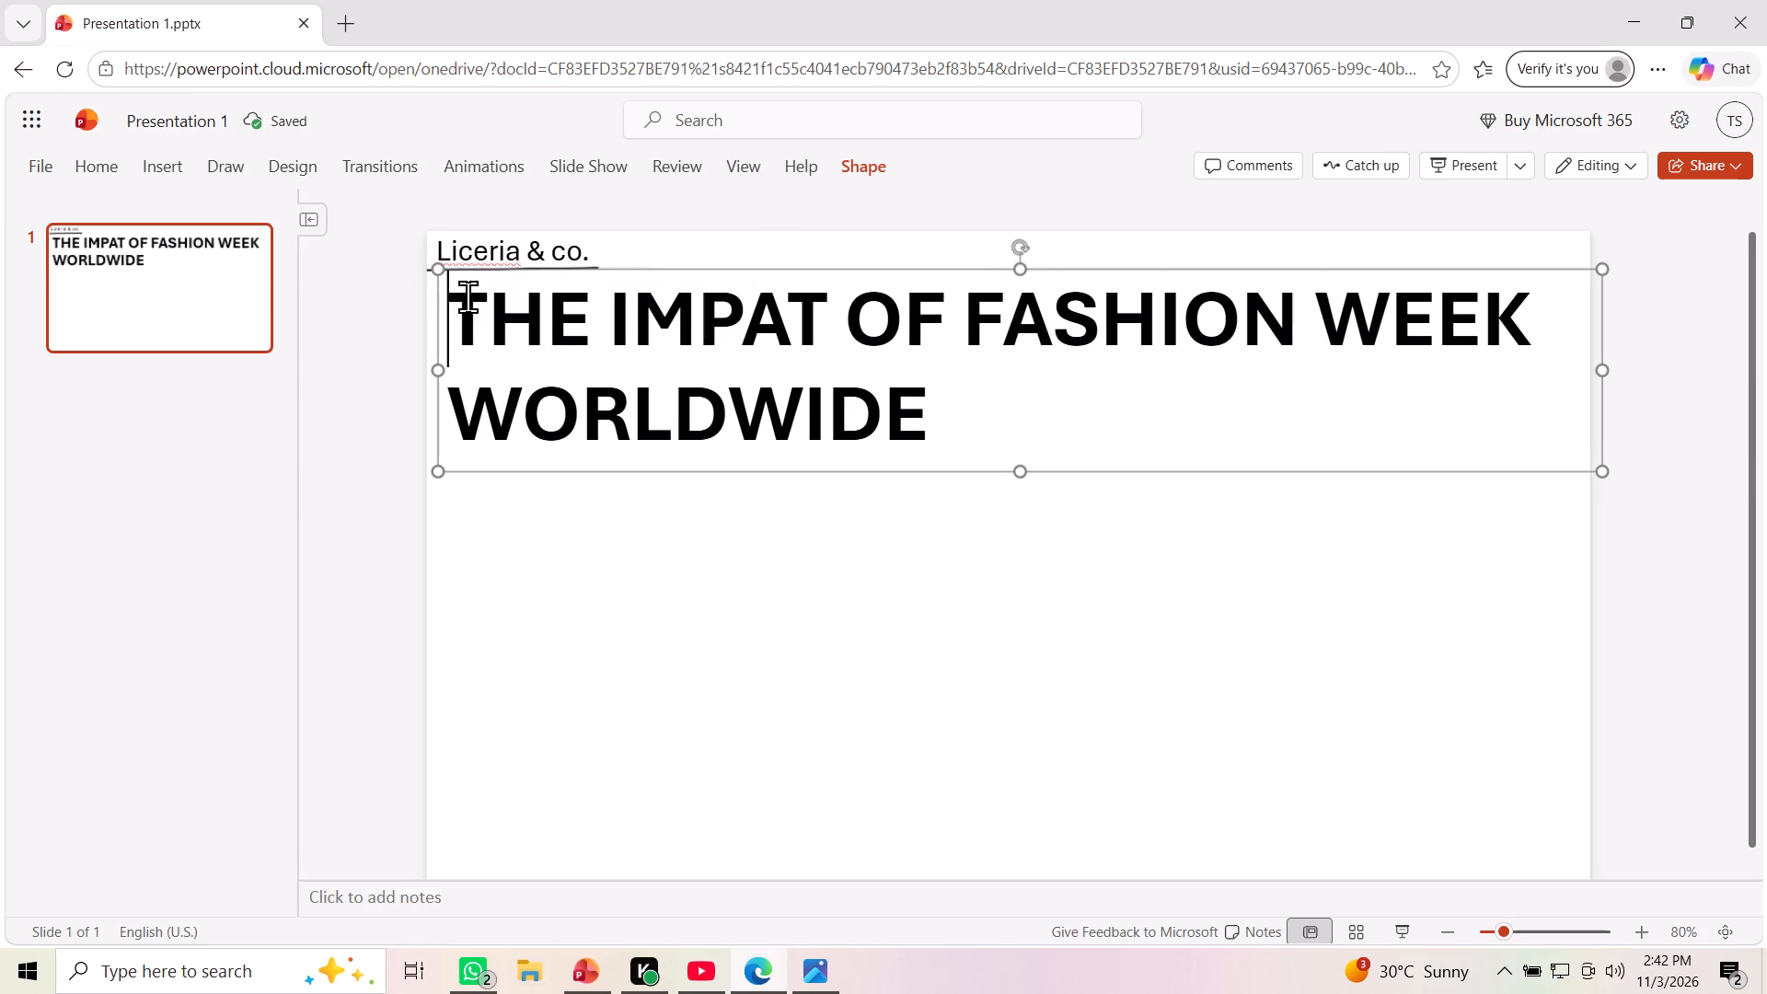
left_click_drag(468, 296, 966, 404)
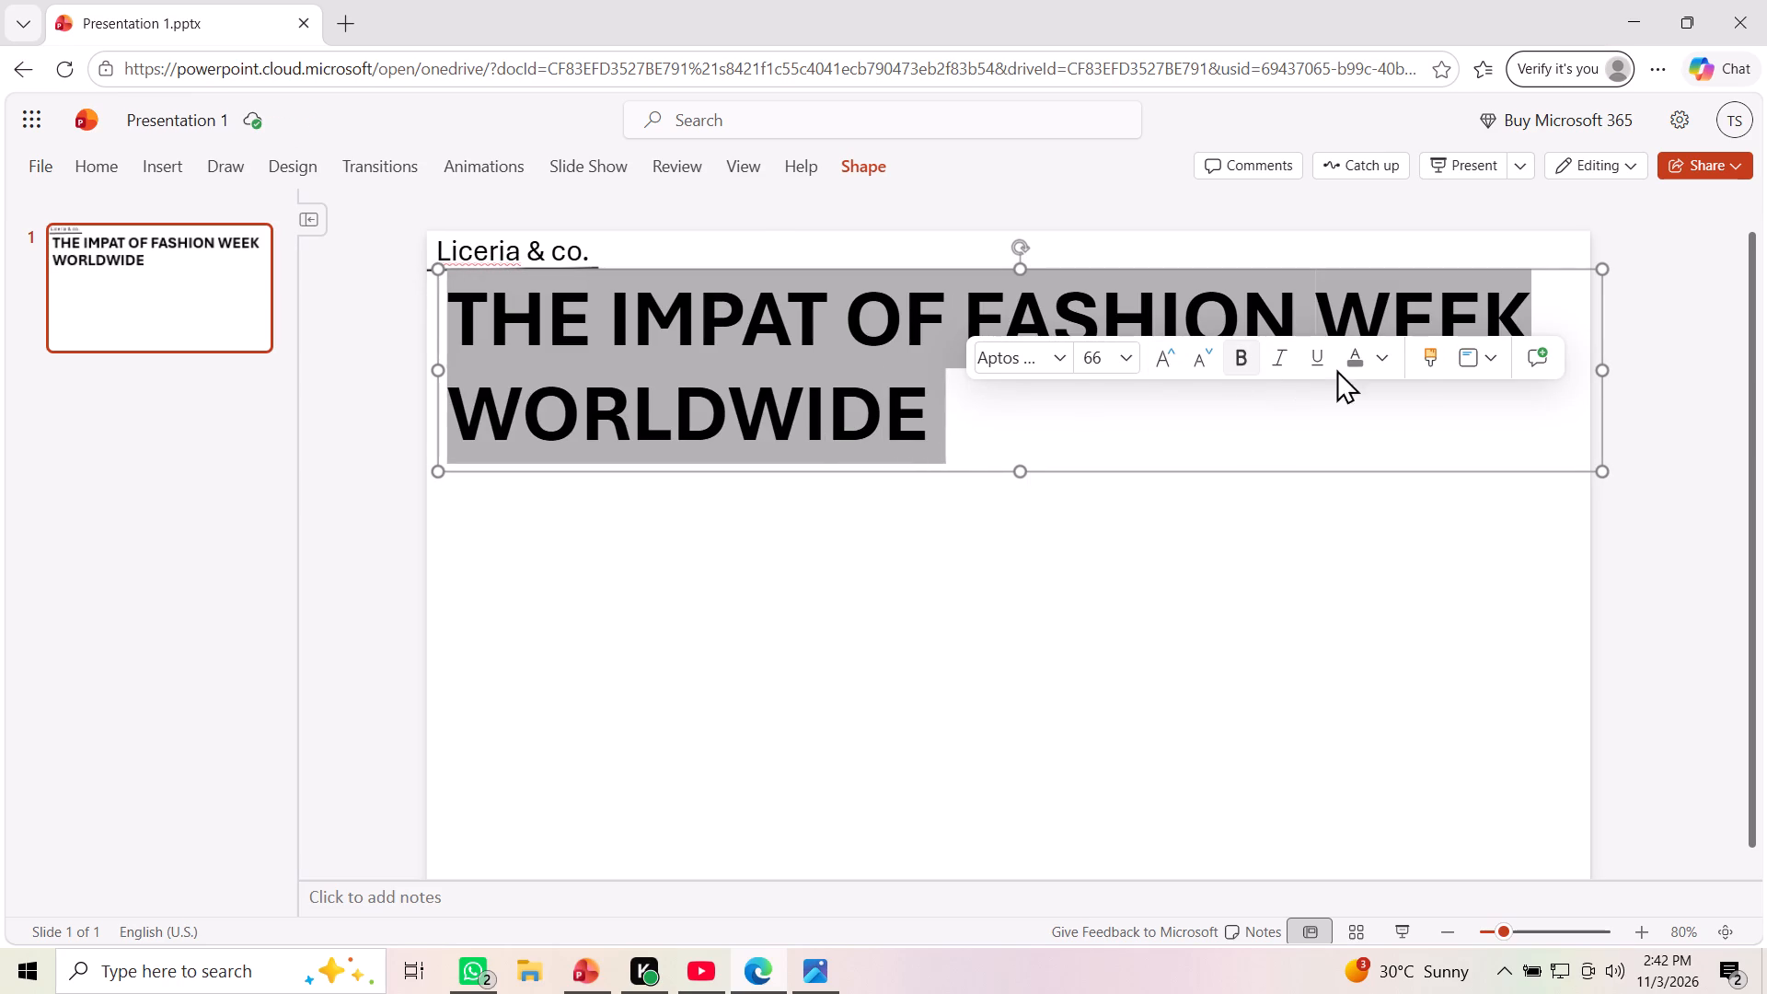
left_click(1379, 362)
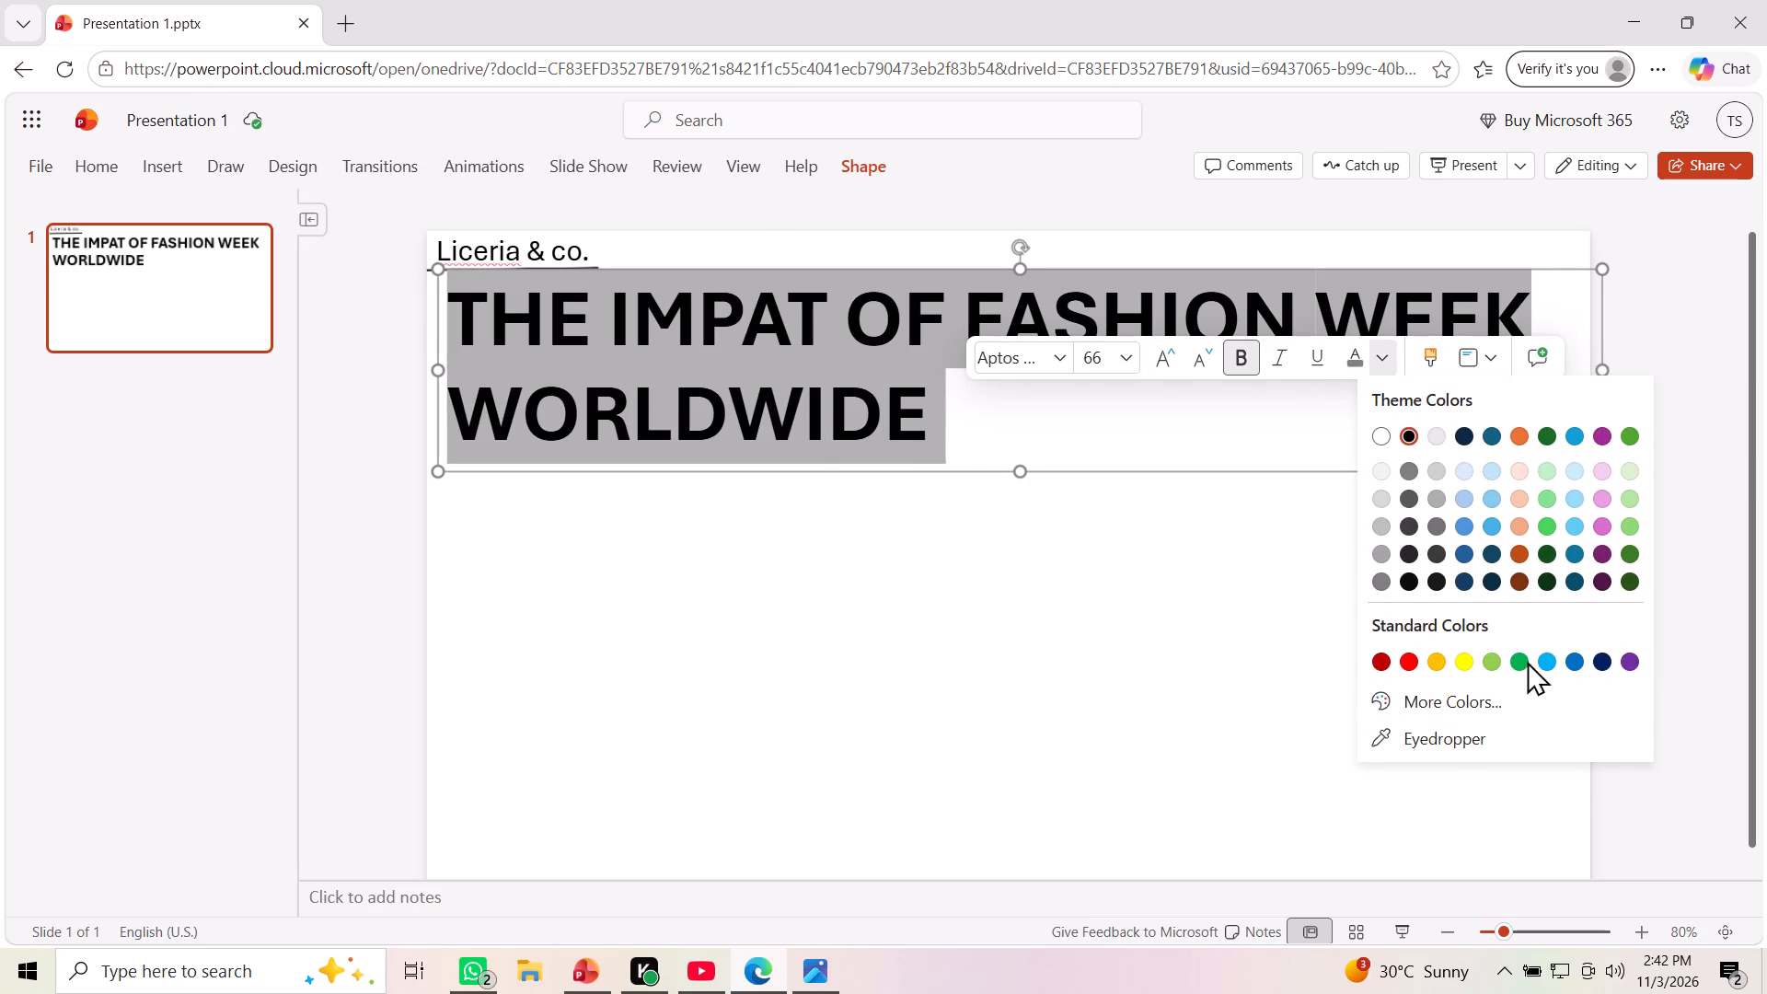
left_click(1518, 585)
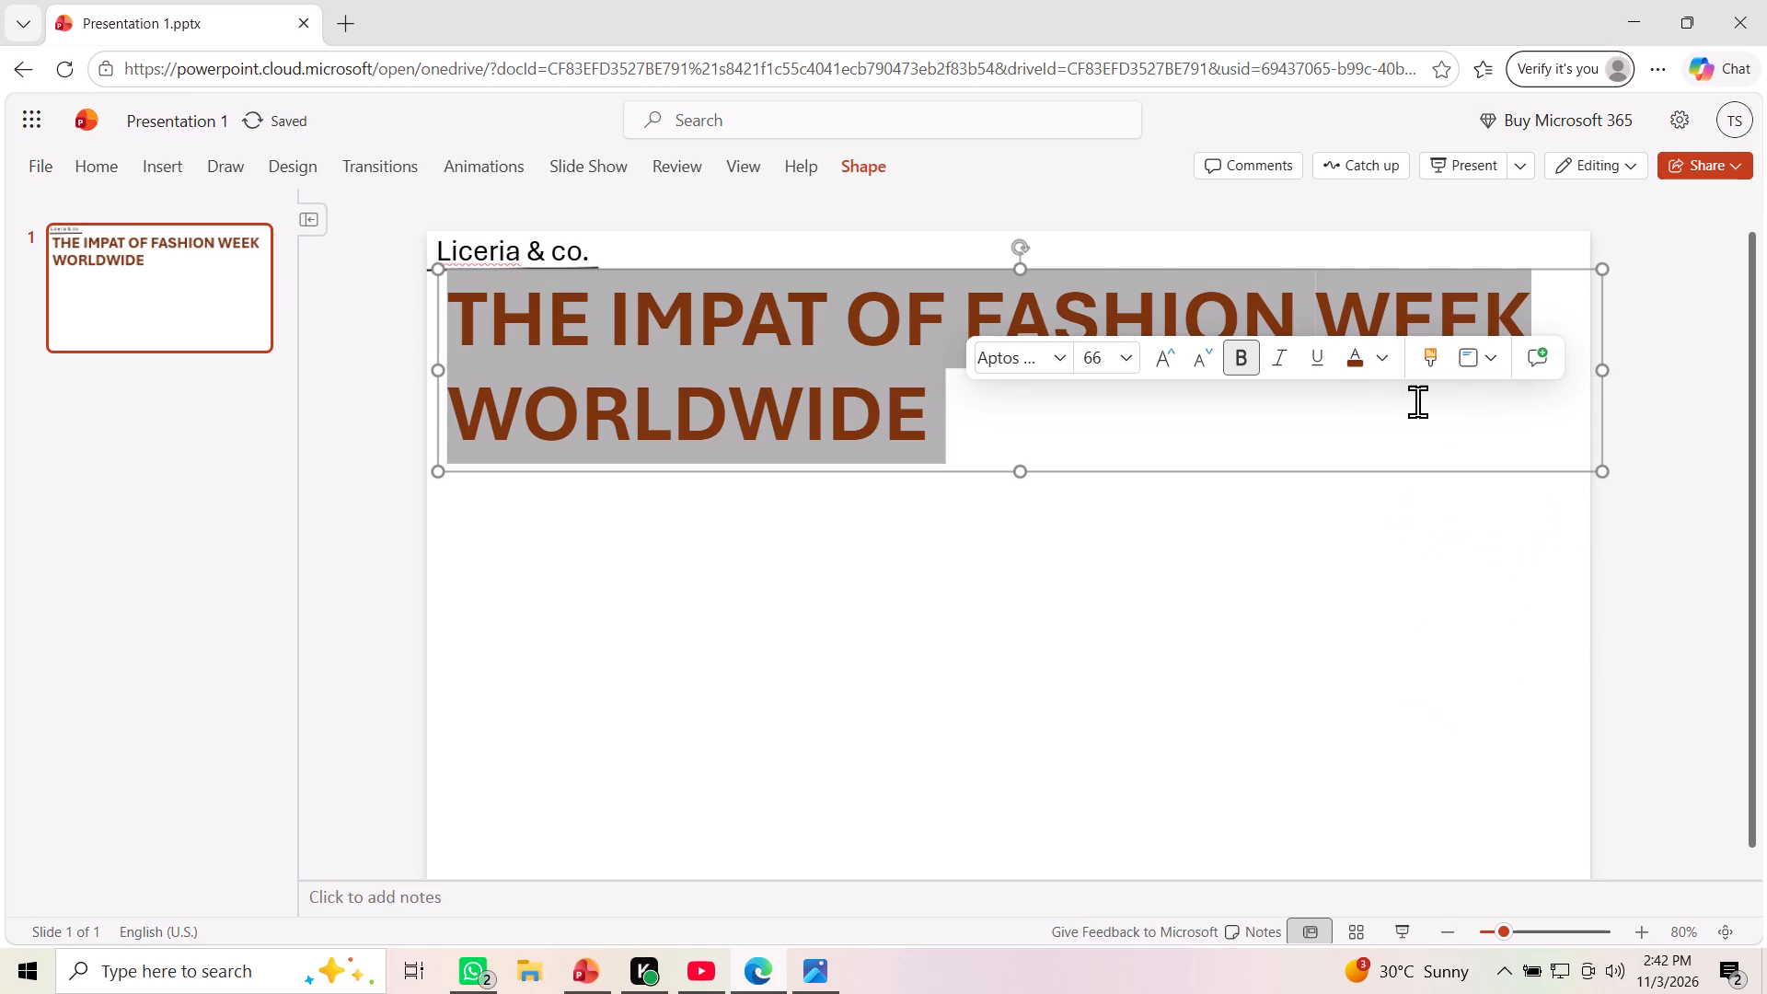
left_click(1383, 348)
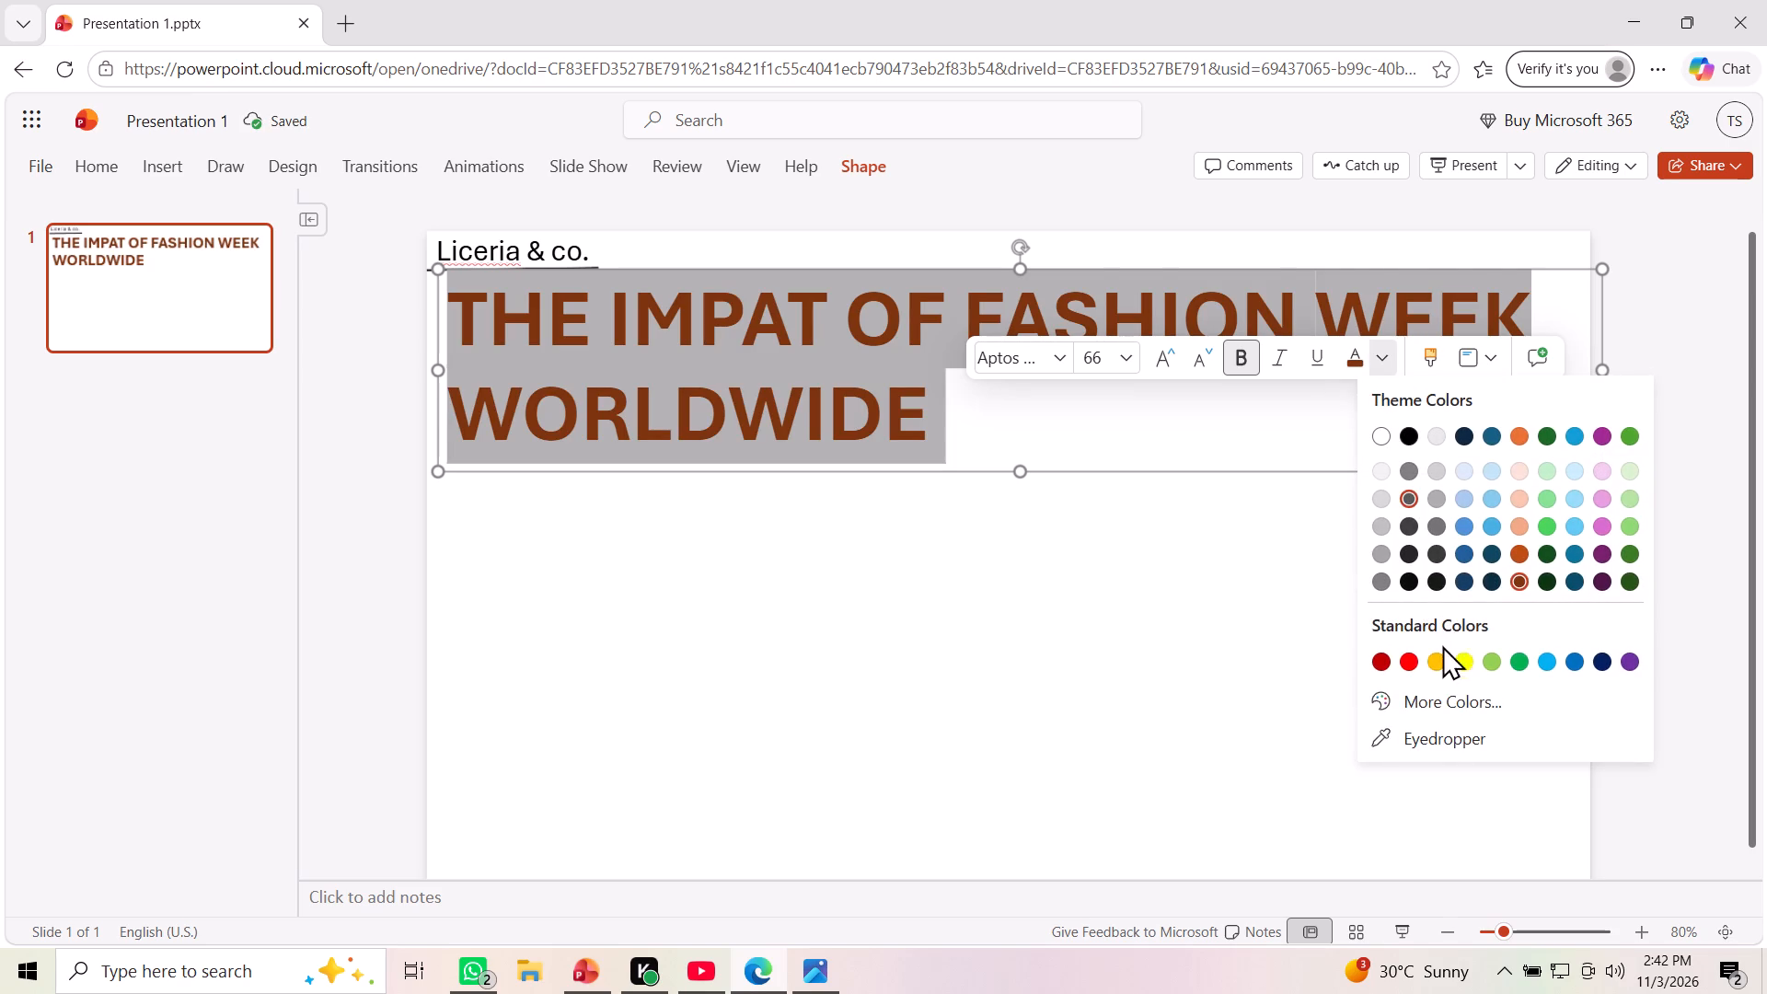
left_click(1452, 697)
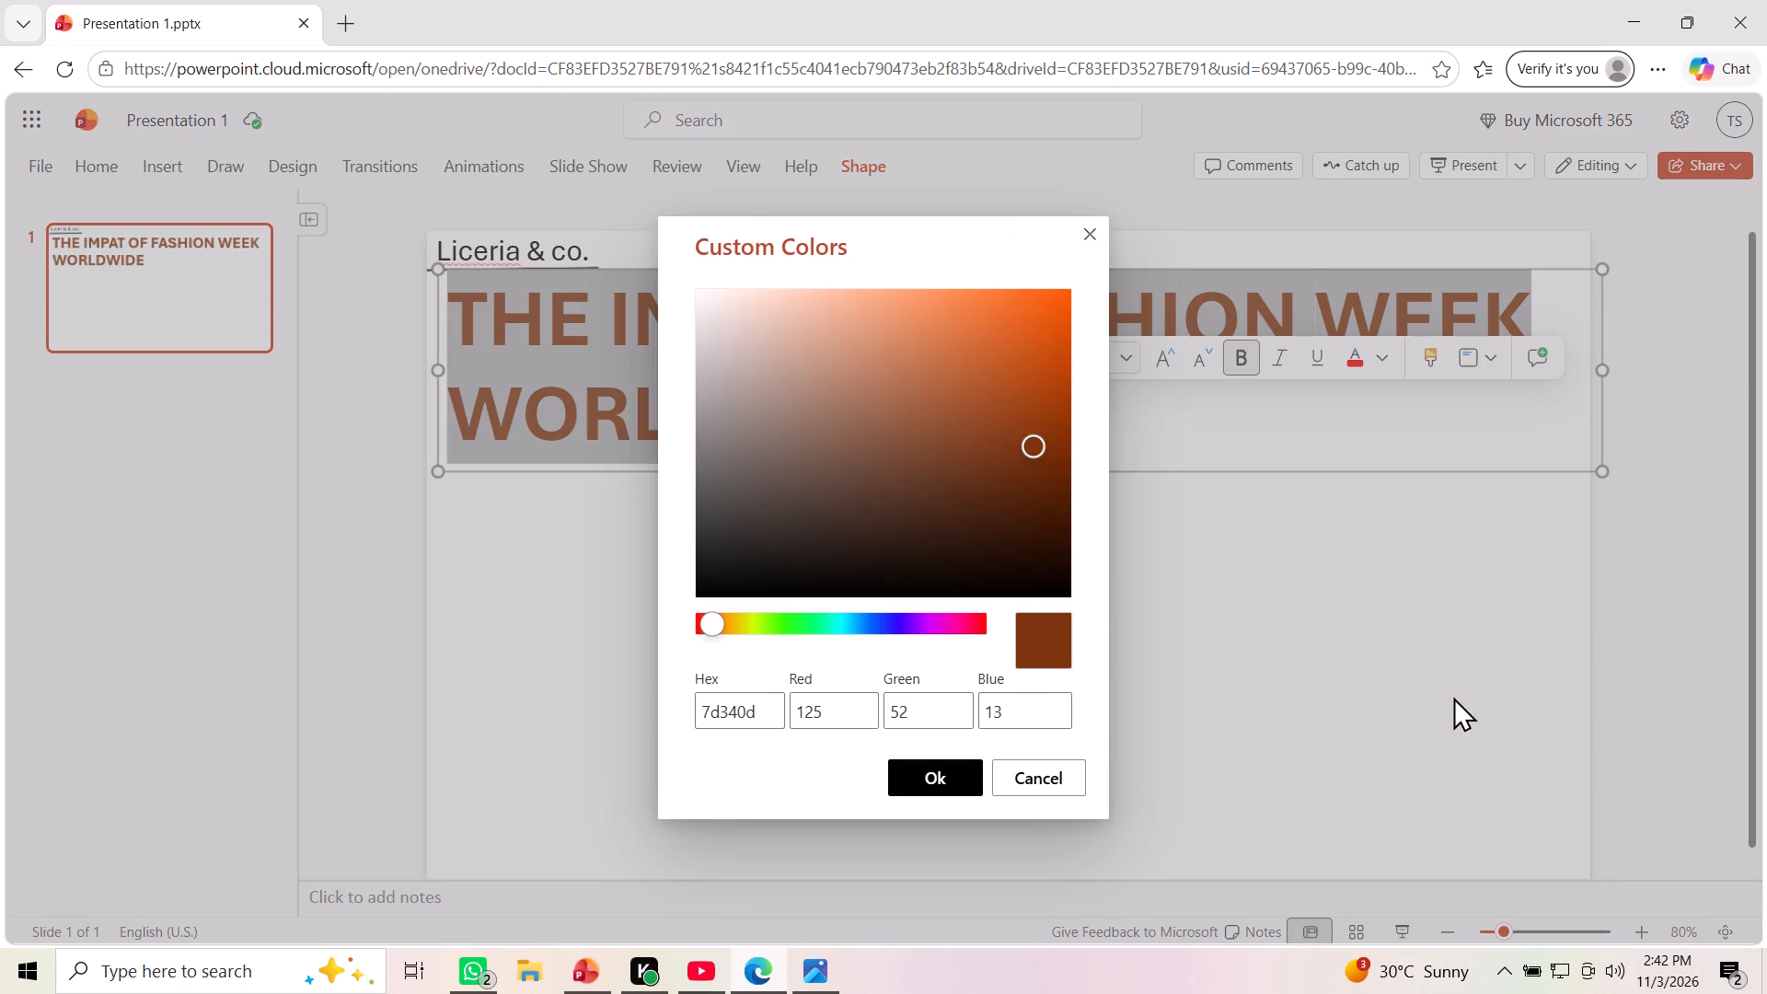
left_click_drag(1030, 449, 971, 312)
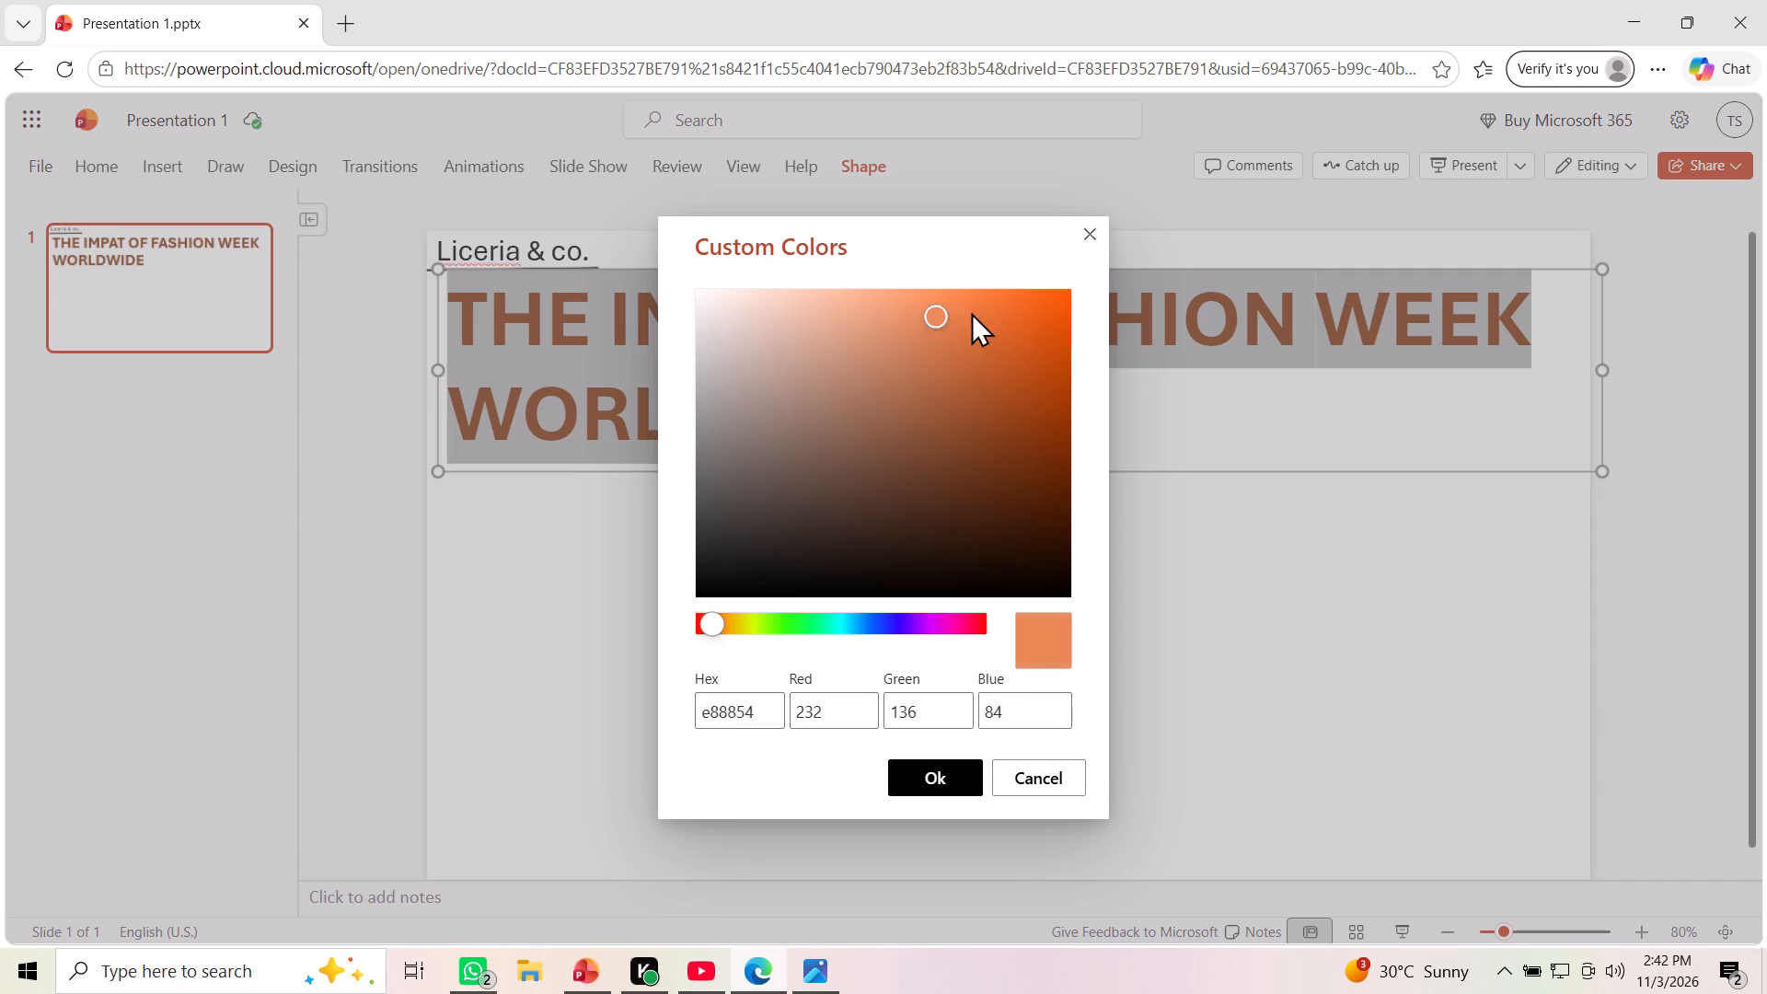
left_click_drag(971, 312, 1068, 541)
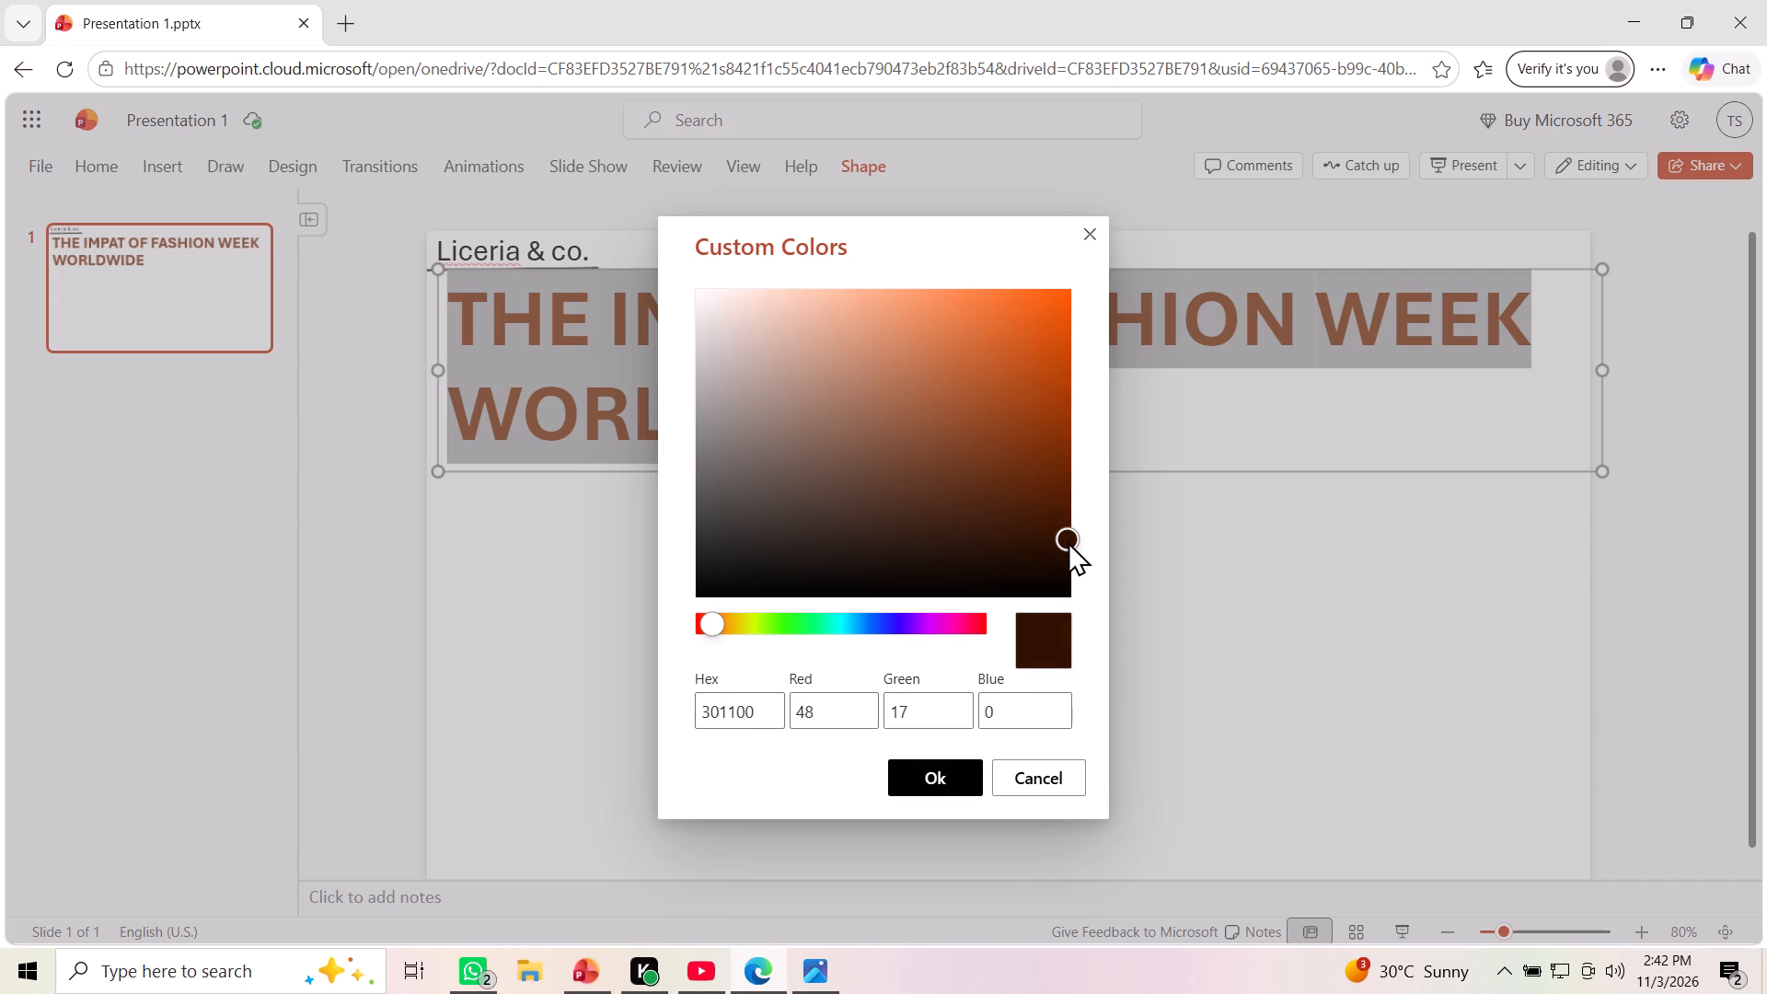
left_click_drag(1068, 541, 1061, 571)
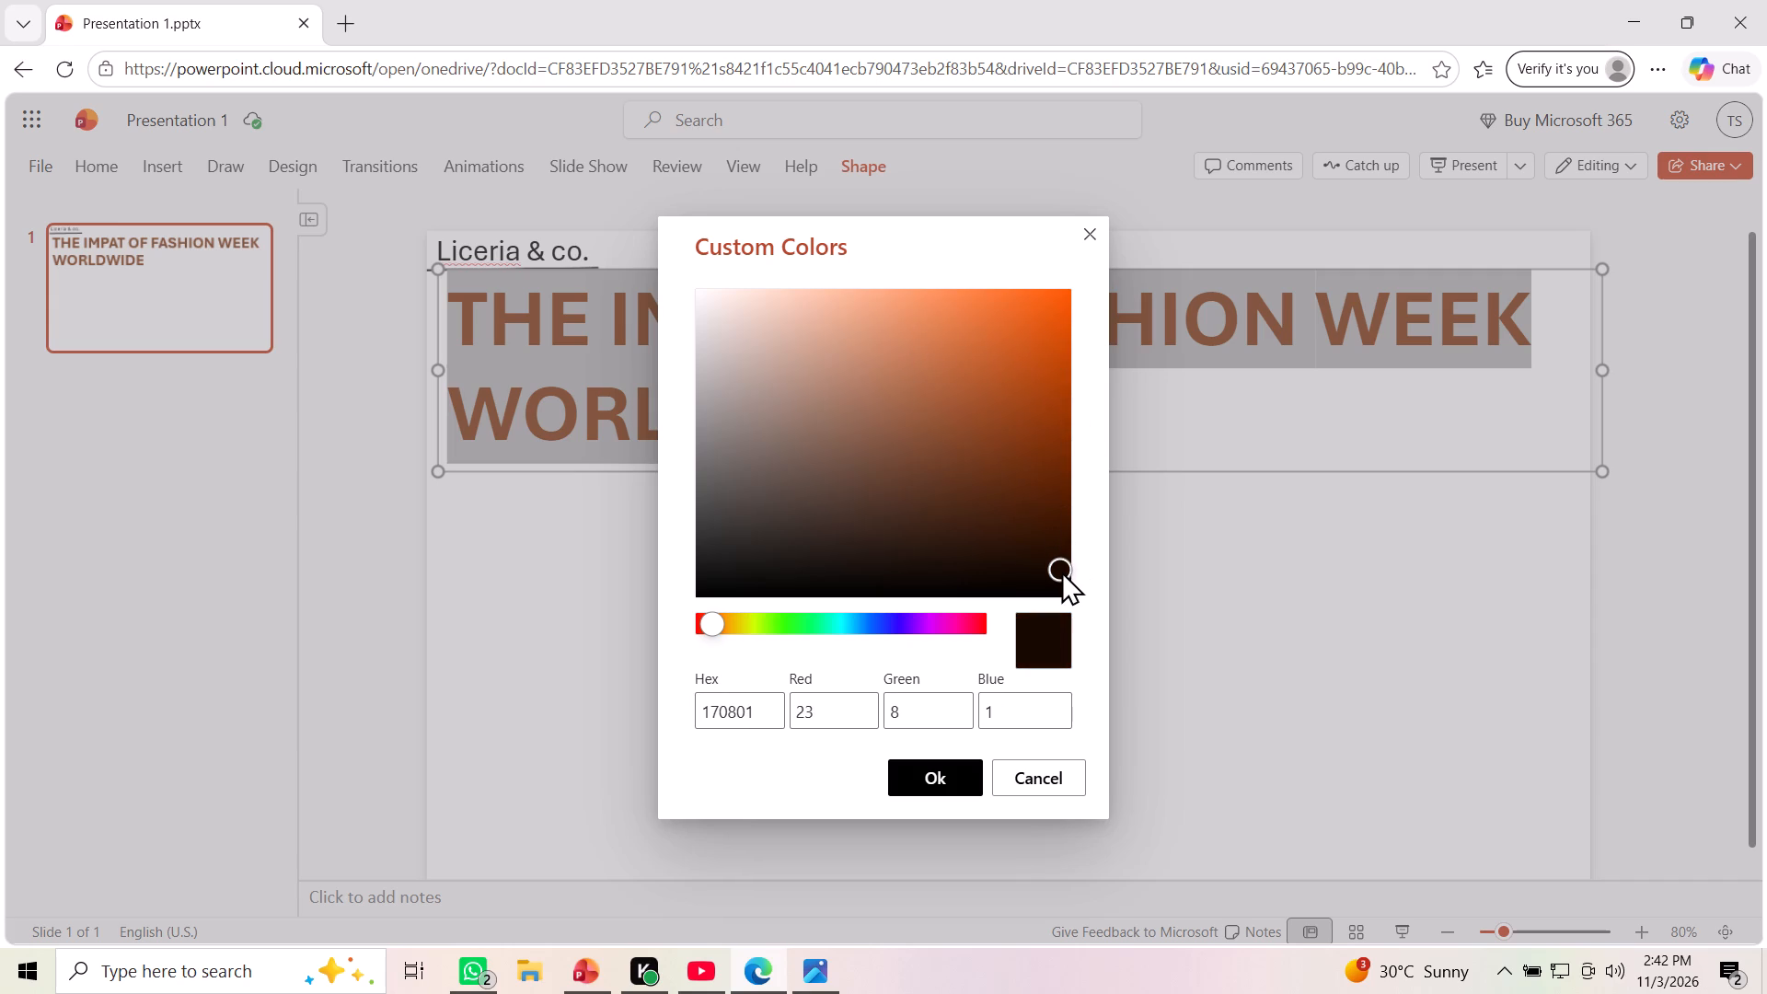
left_click_drag(1061, 571, 1064, 522)
left_click(946, 782)
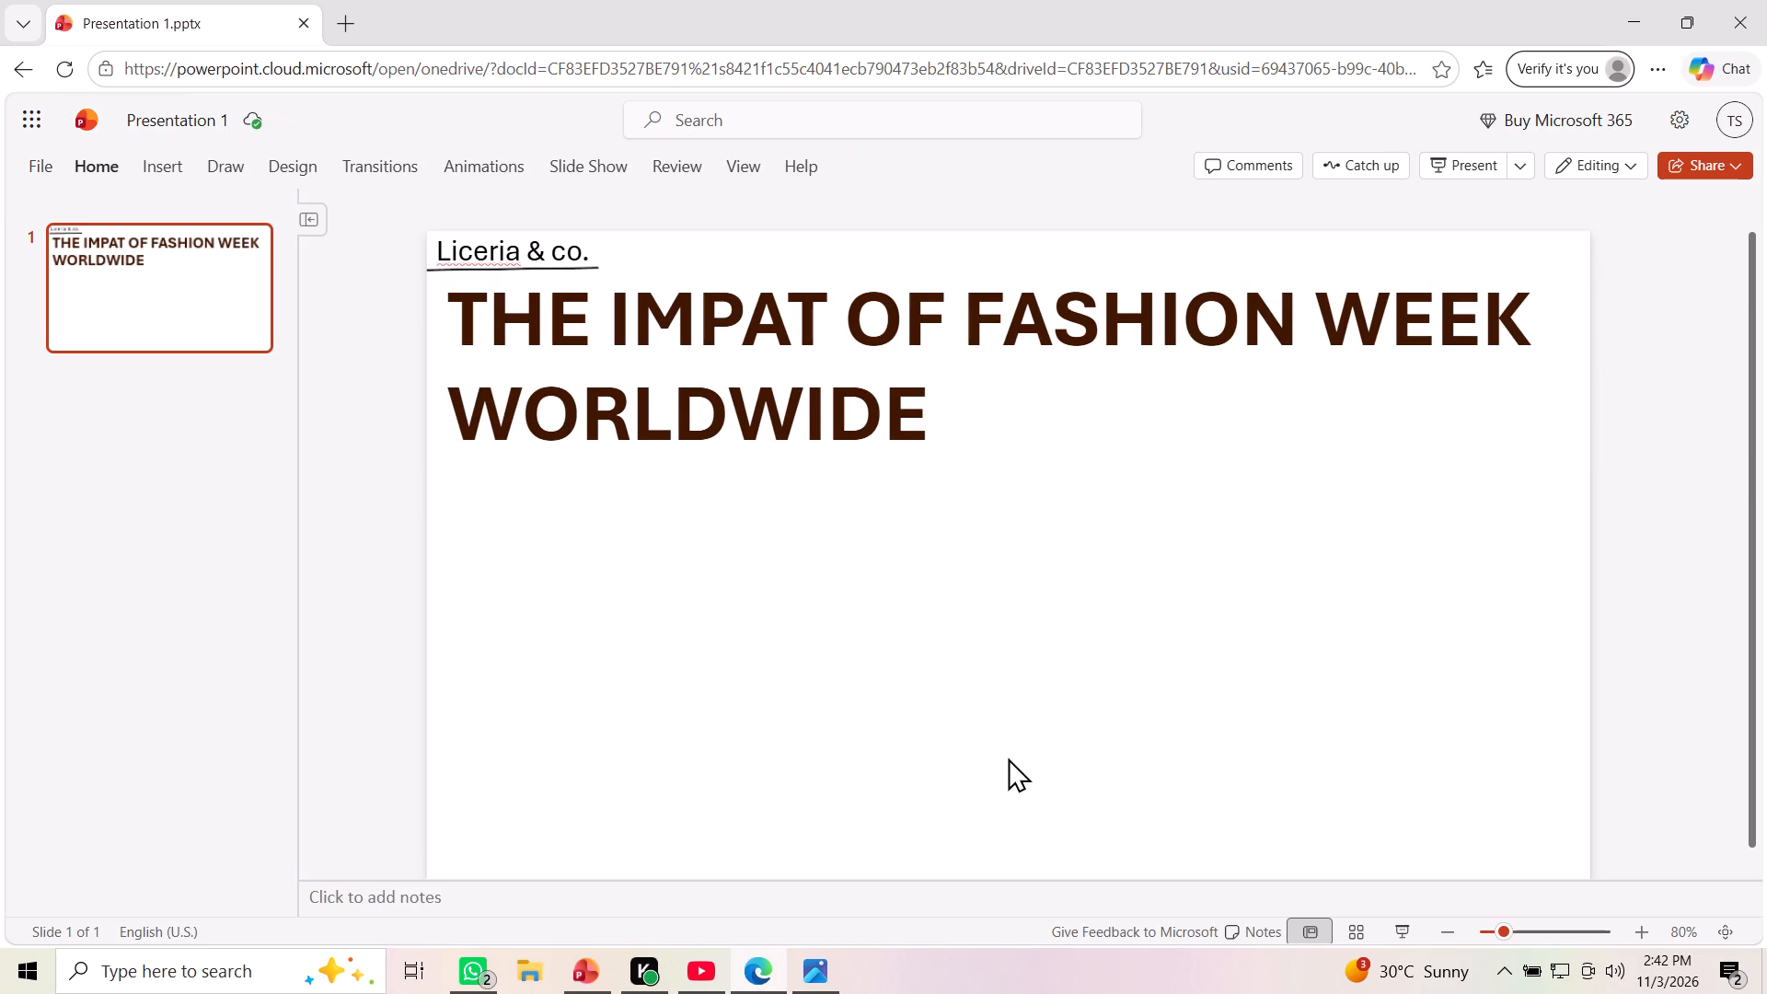
Check the reference image, and browse the stock images for a photo to use in the article like the bouquet picture.
left_click(811, 985)
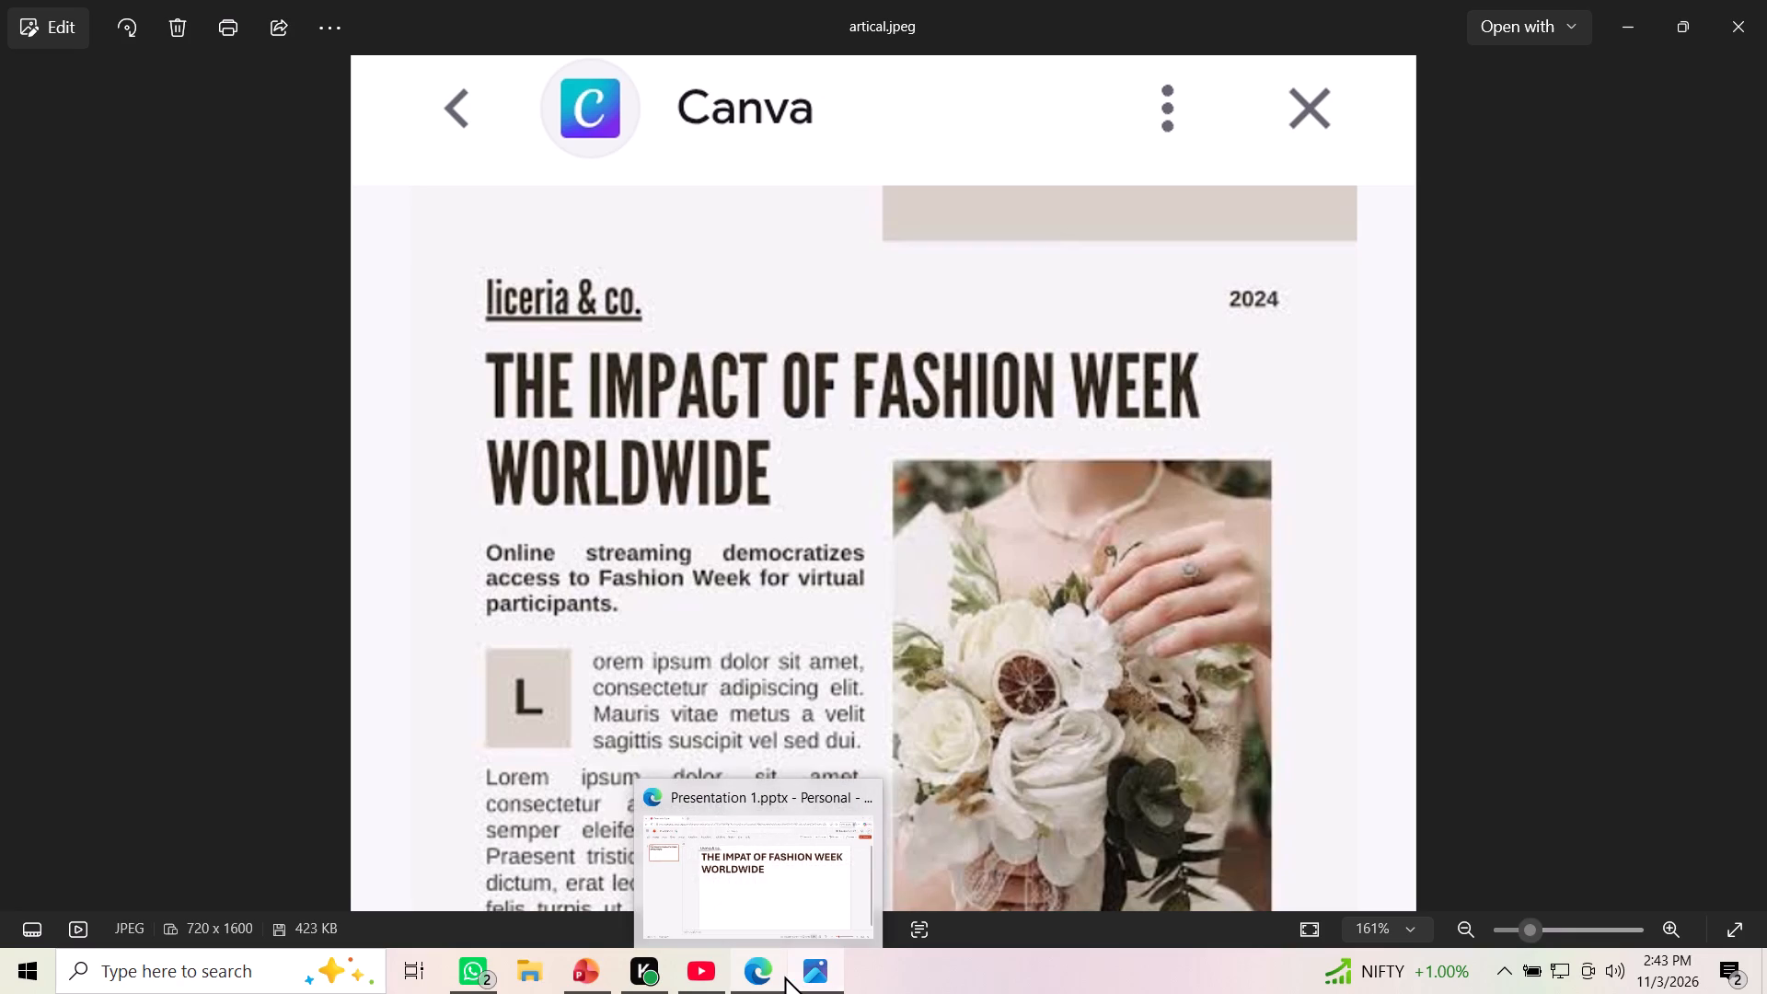
left_click(744, 979)
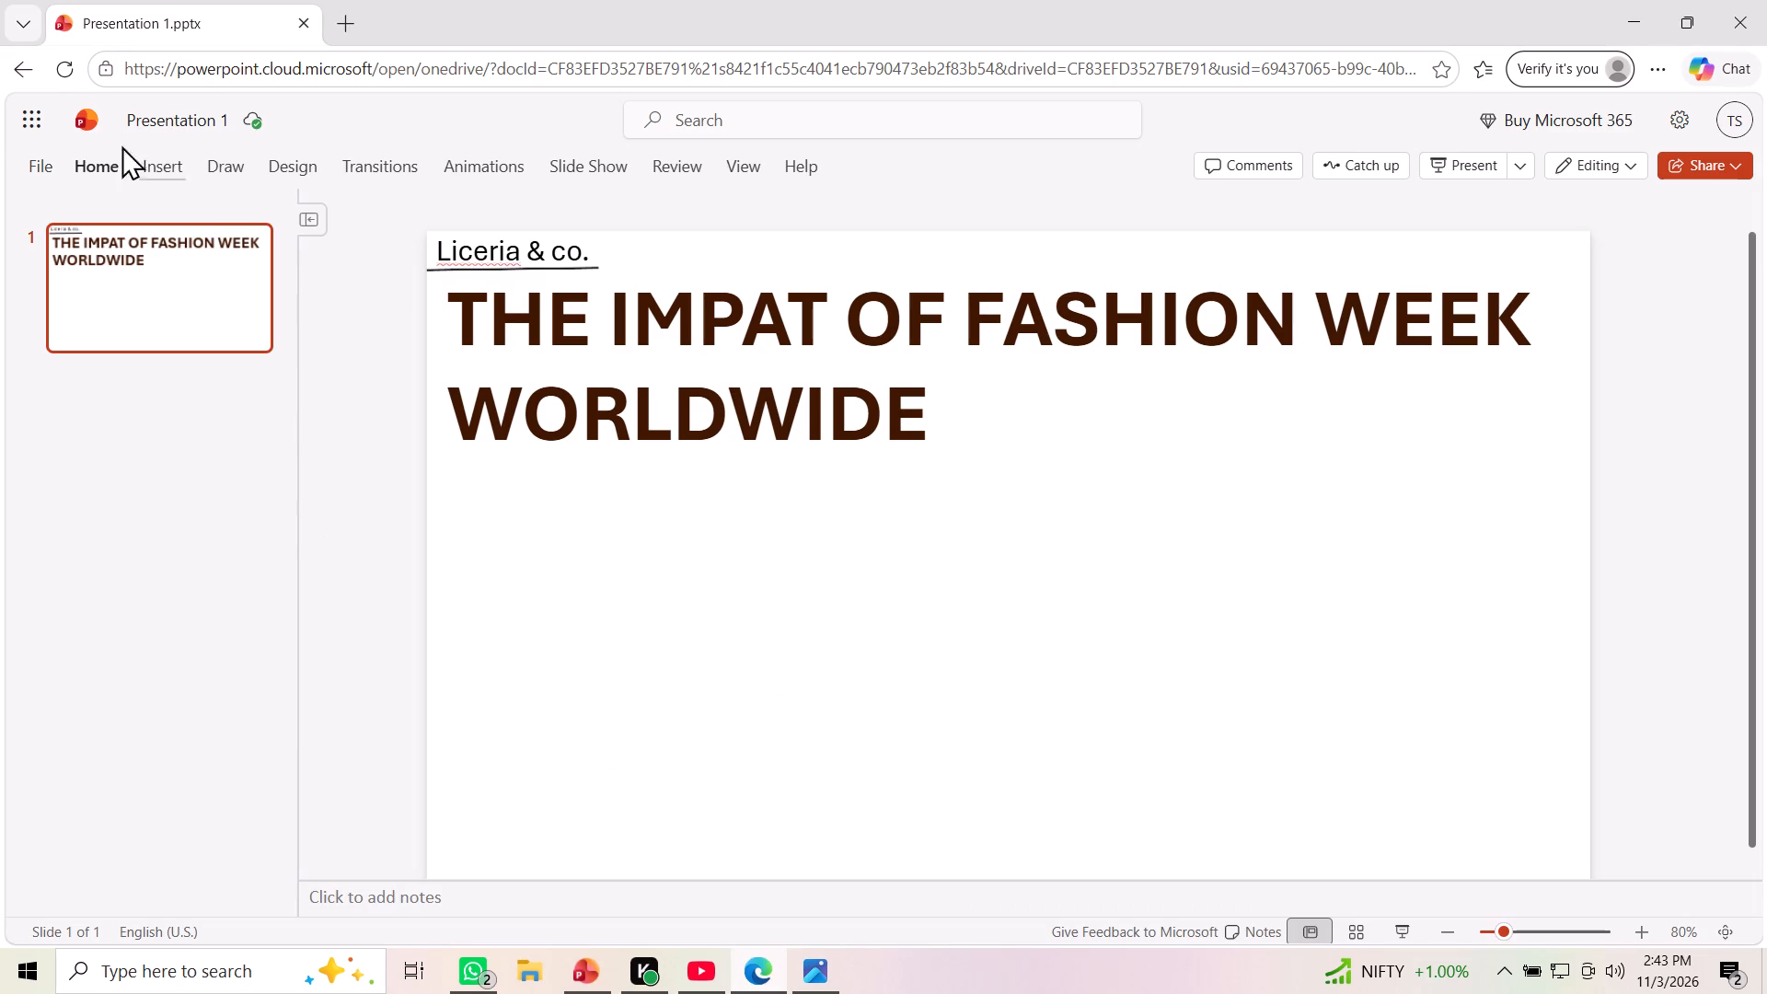
left_click(177, 173)
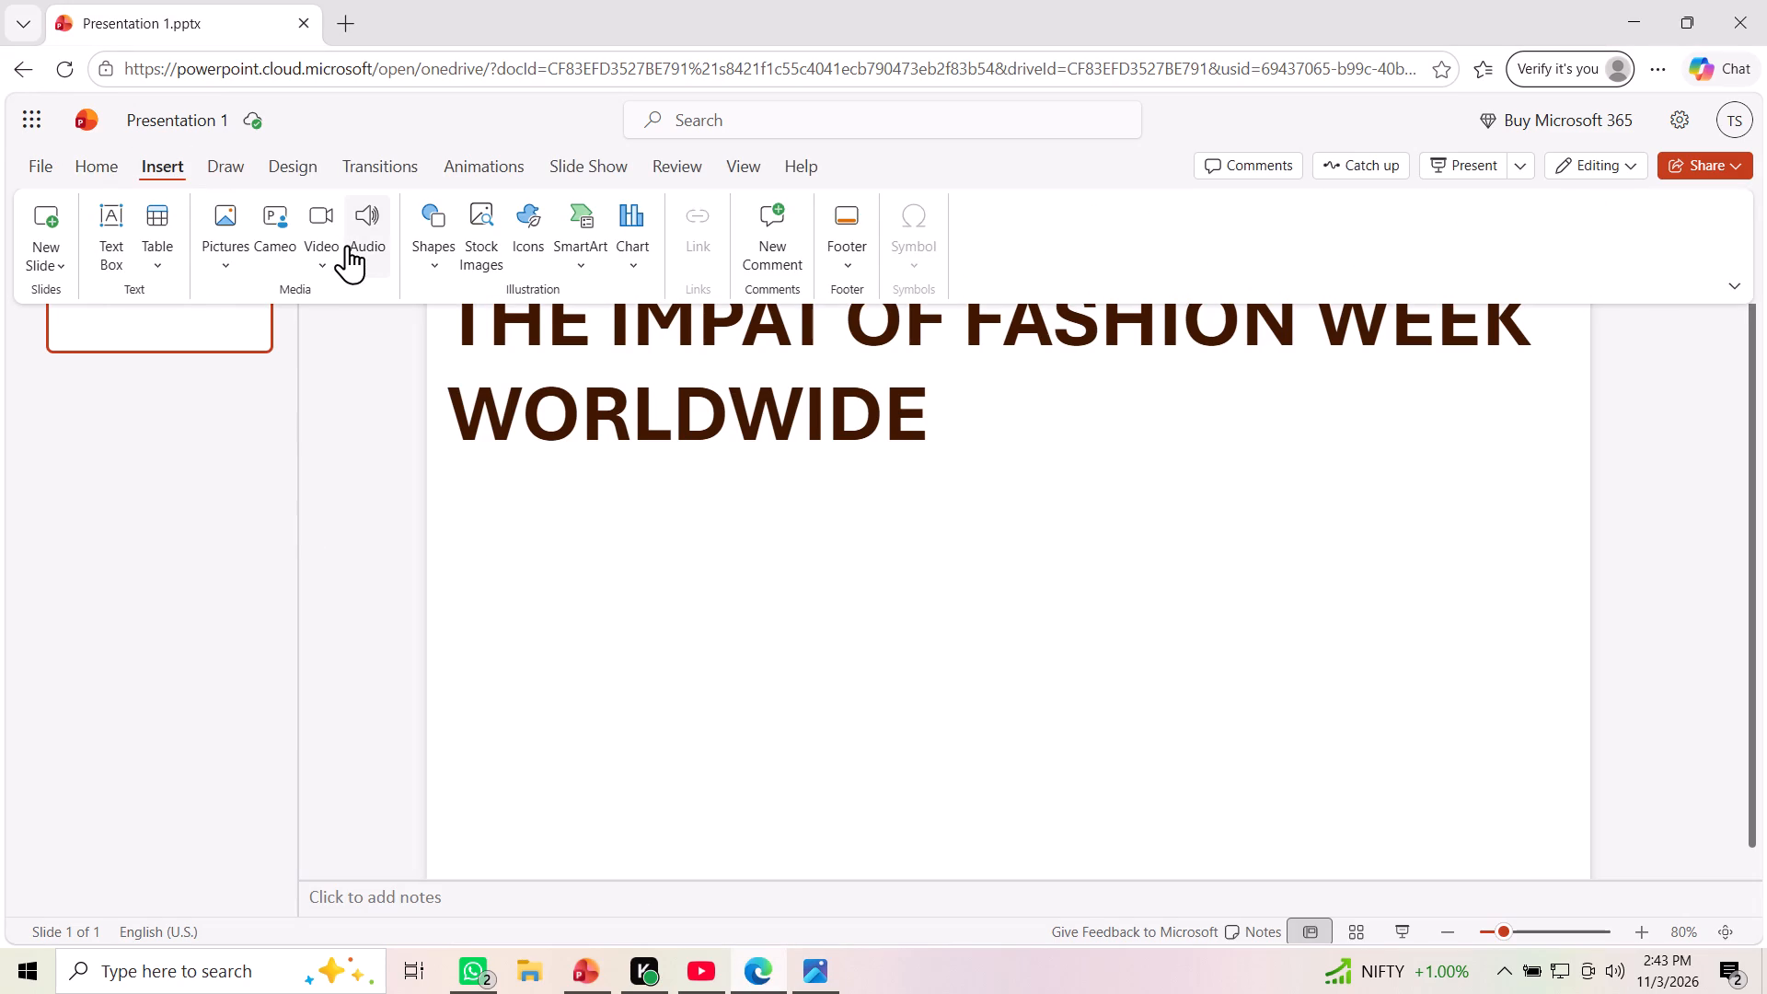
left_click(212, 226)
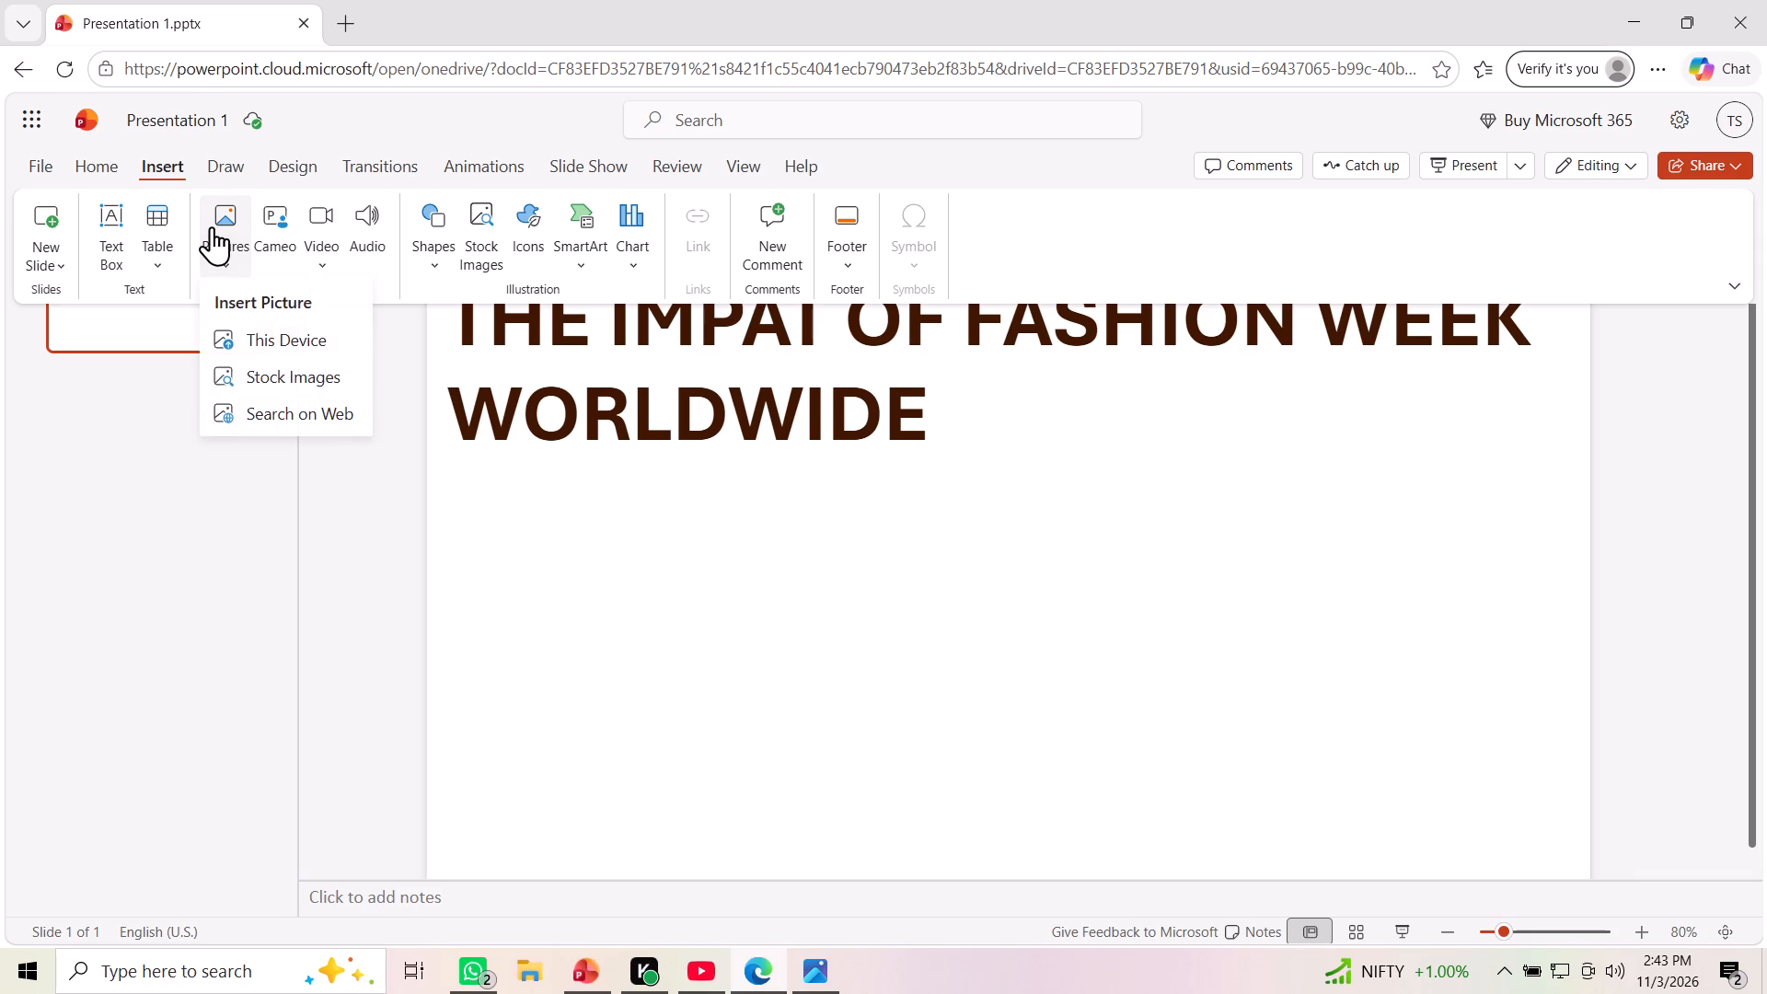
left_click(311, 379)
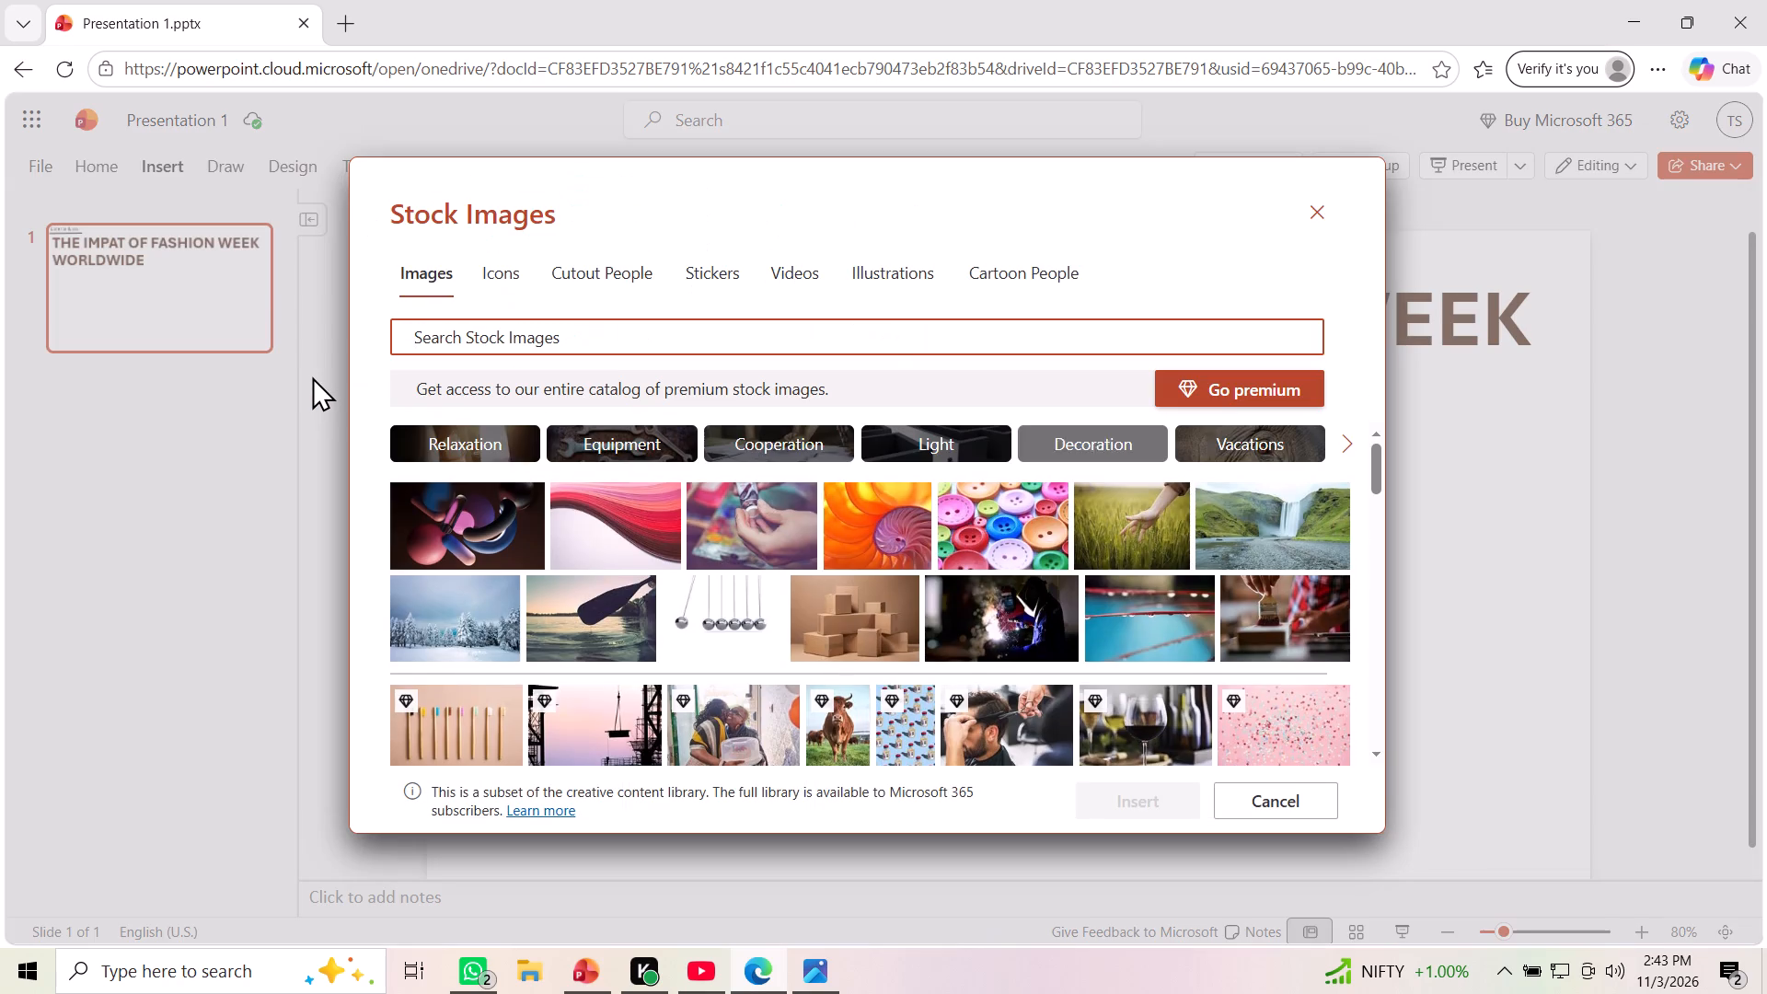
scroll(832, 577, "down", 1)
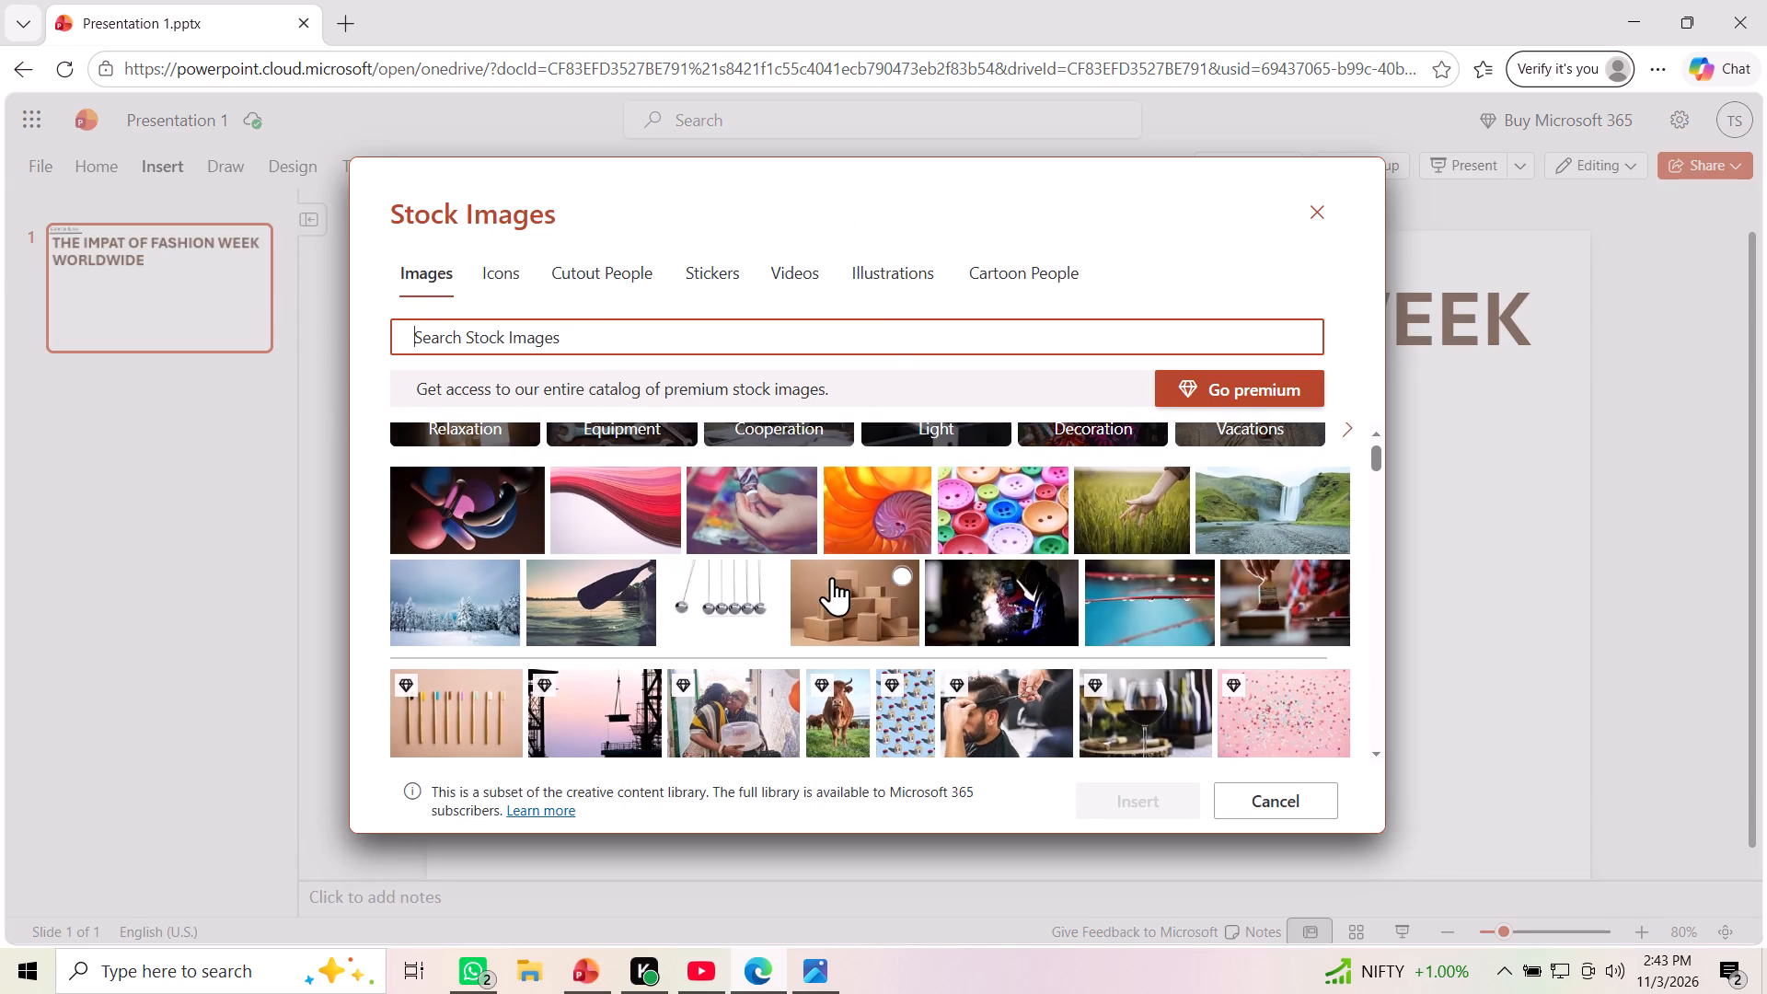
scroll(832, 577, "down", 2)
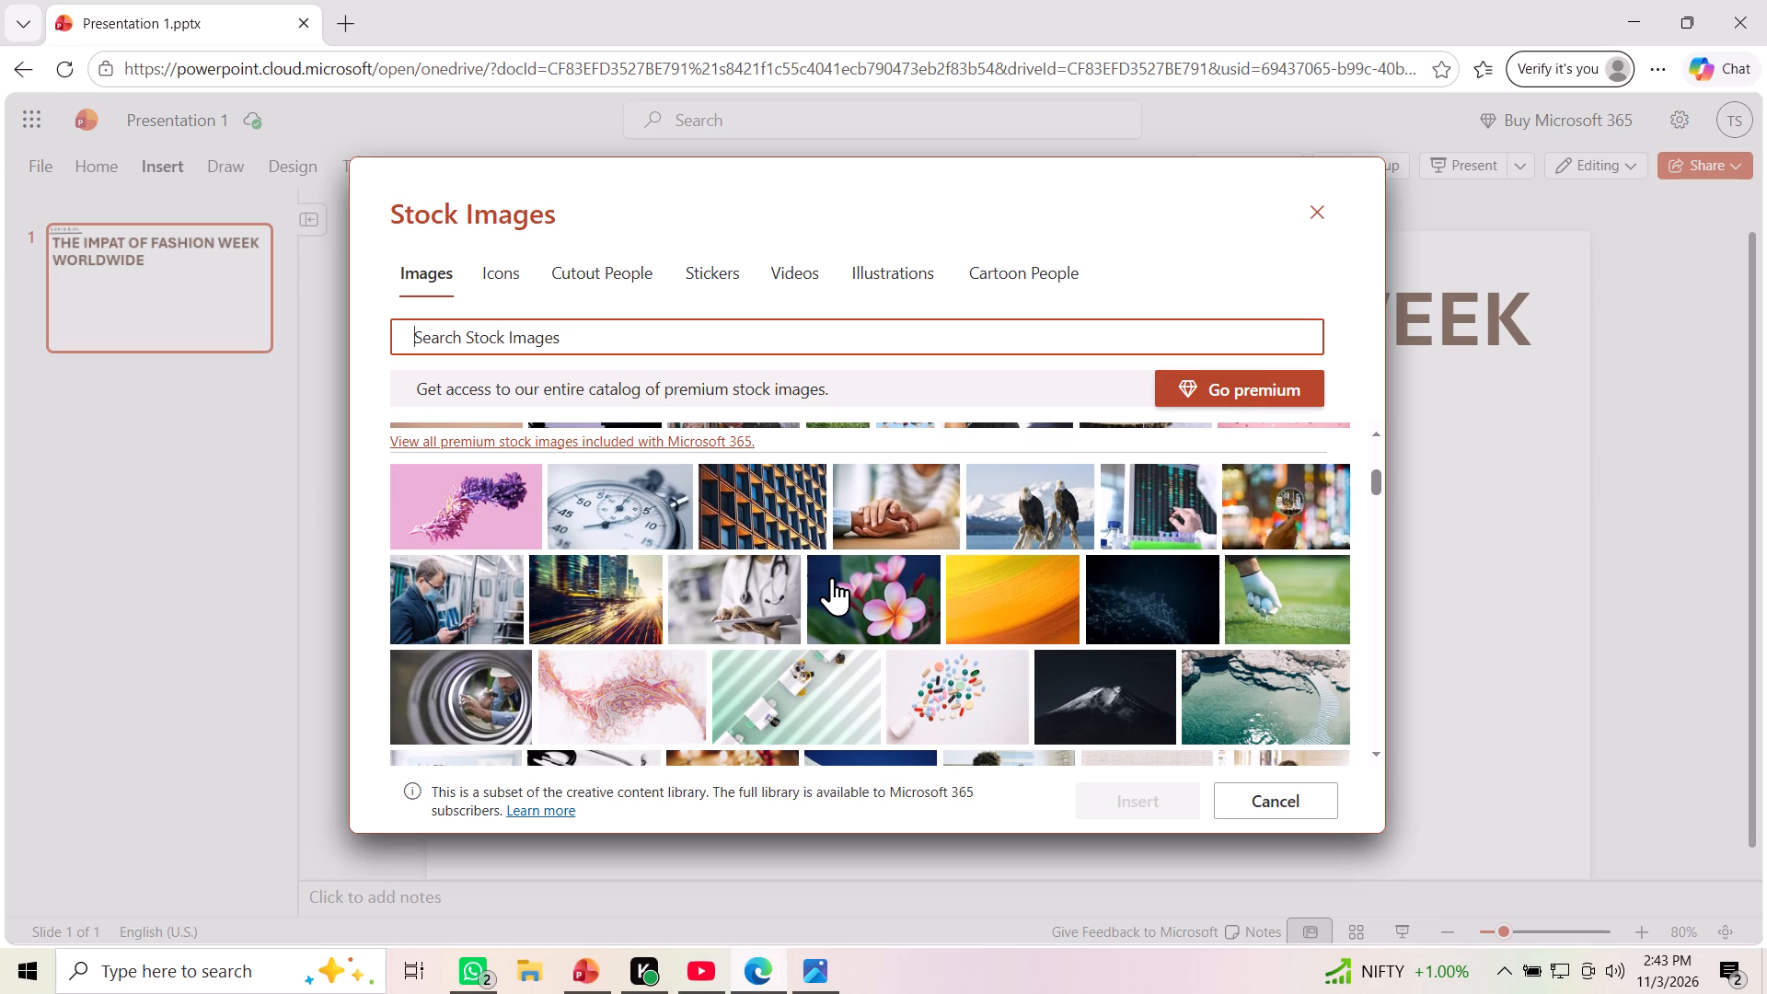
scroll(832, 577, "down", 2)
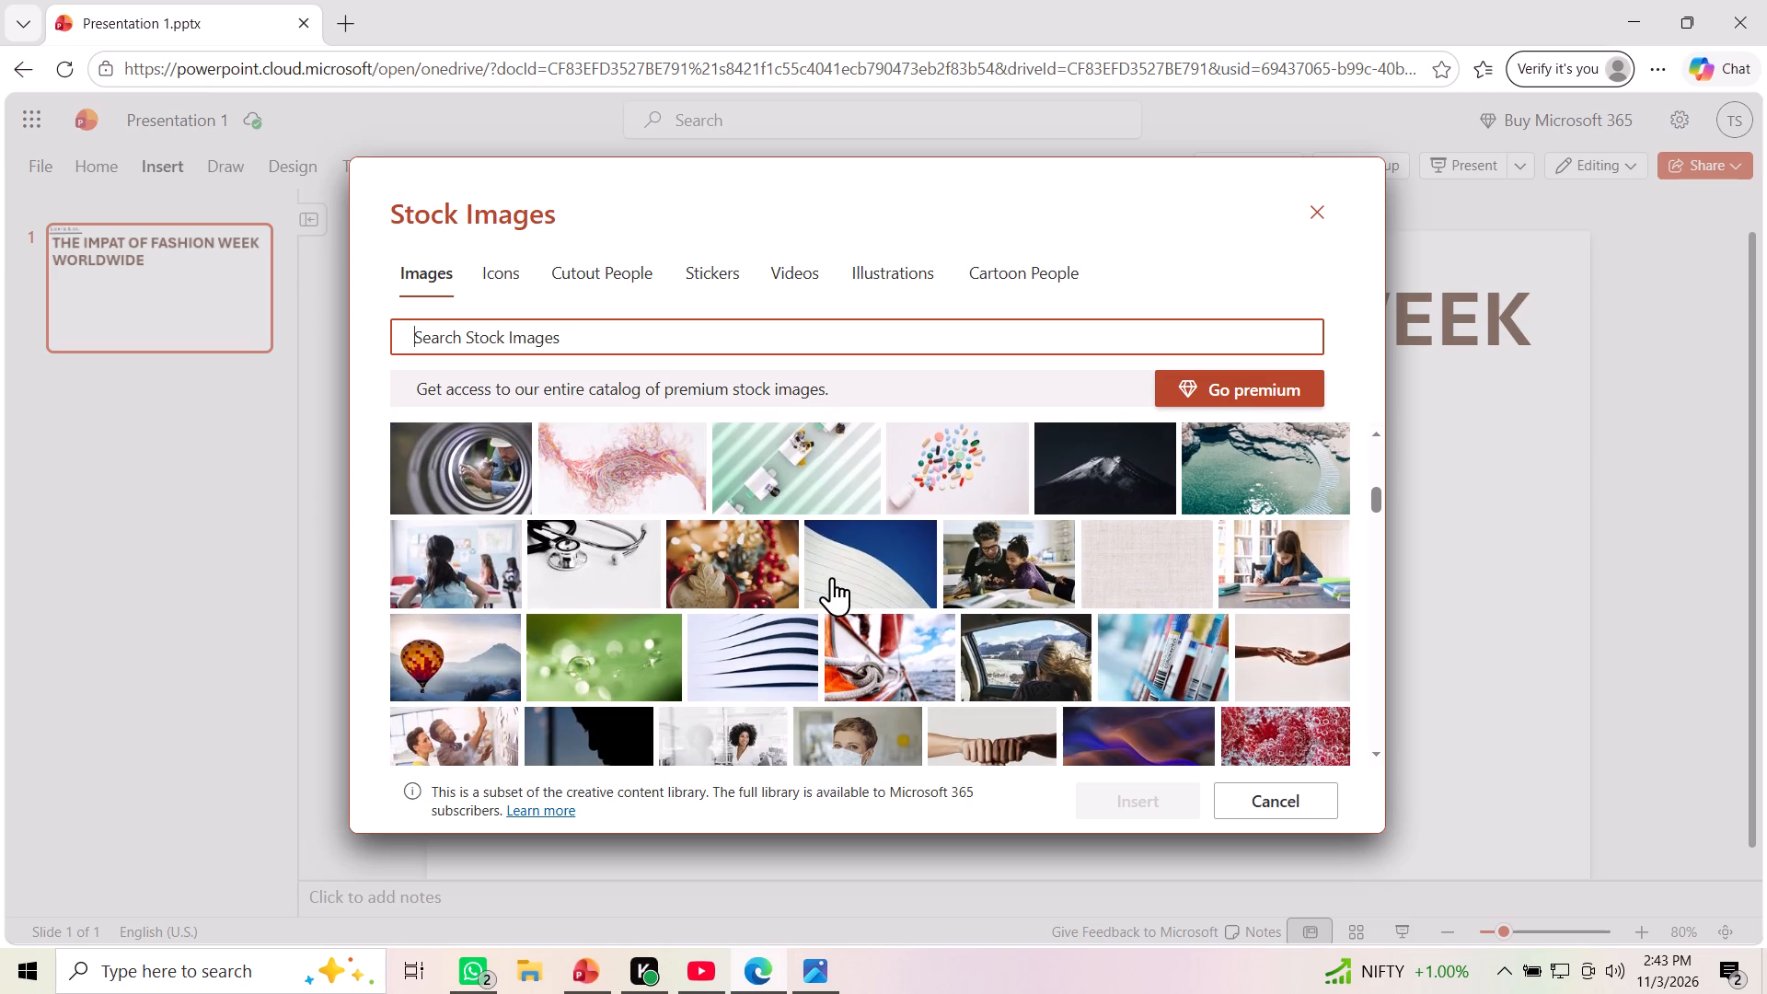
scroll(832, 577, "down", 2)
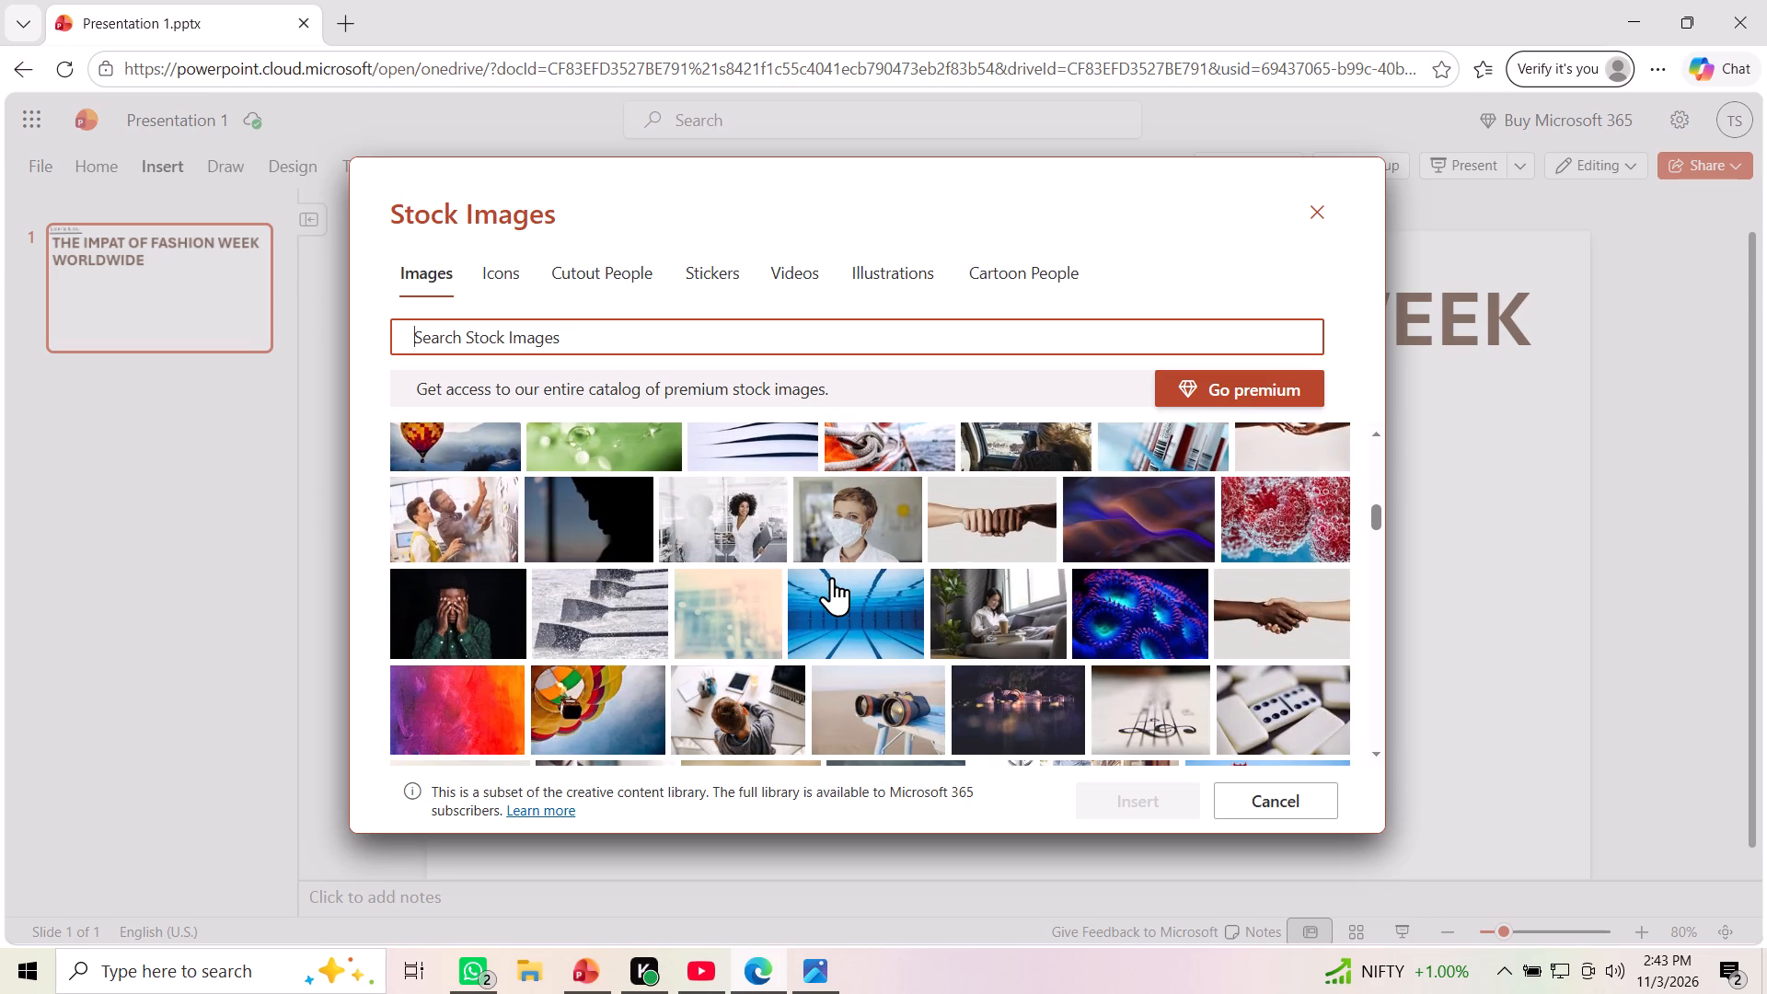
scroll(832, 577, "down", 2)
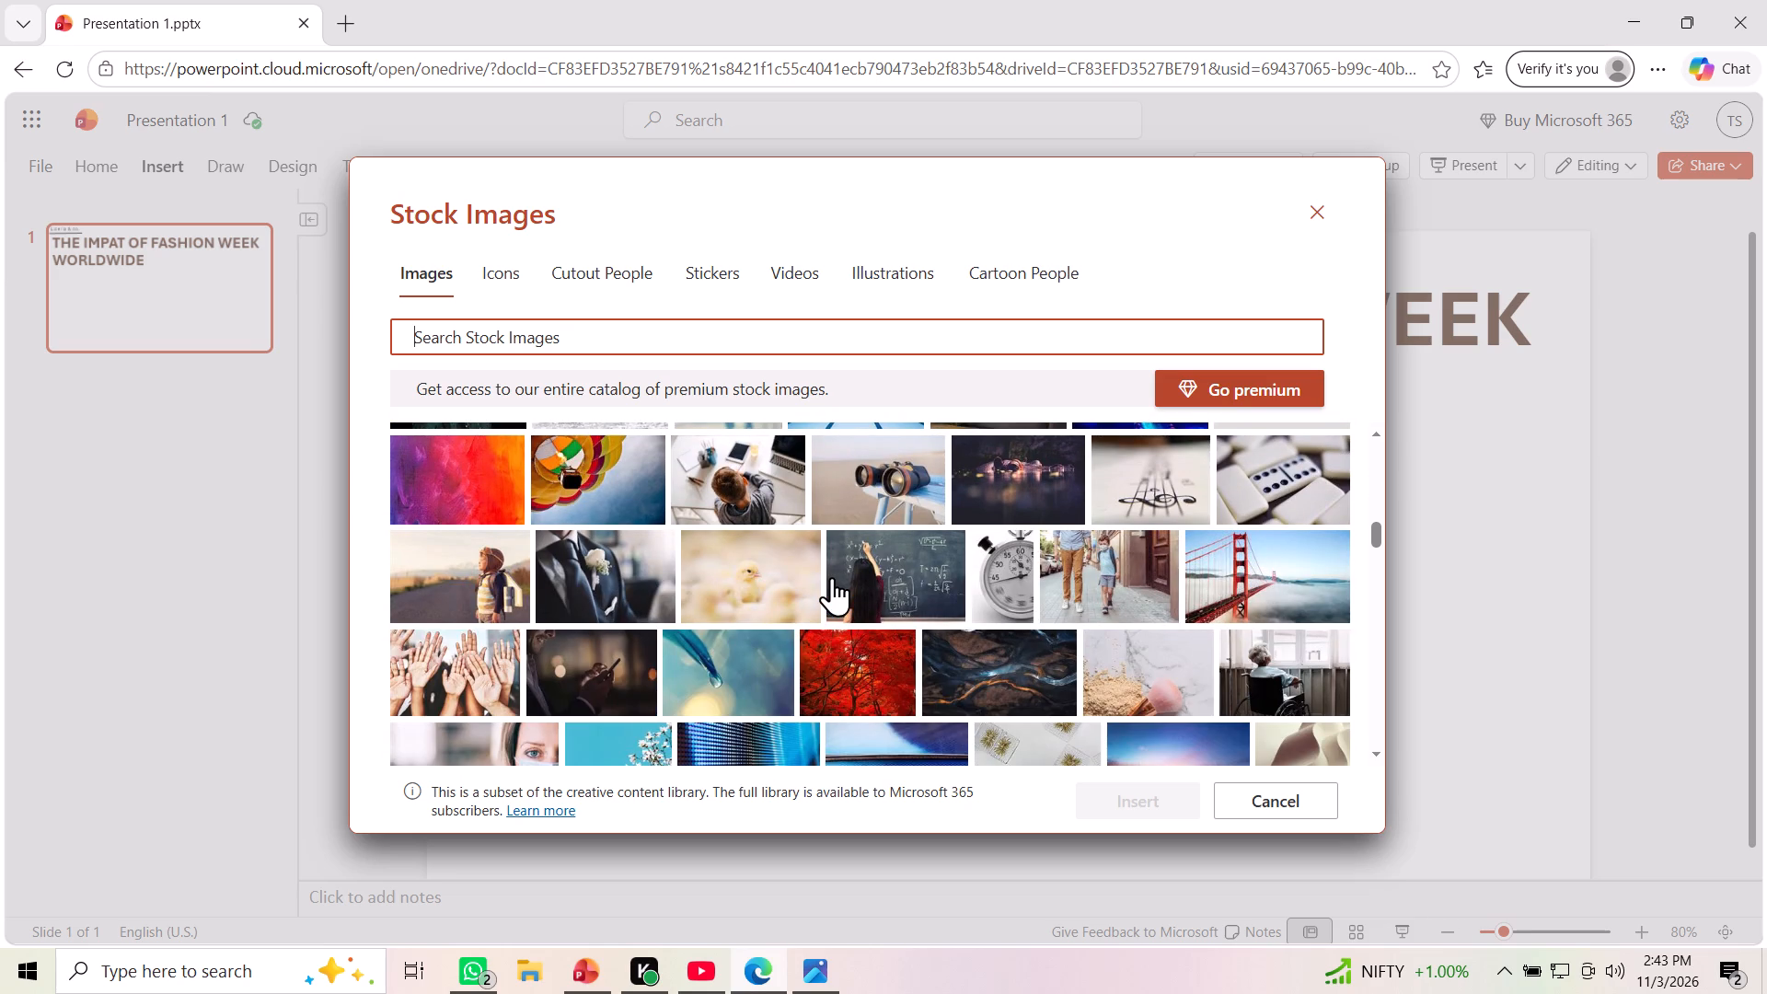
scroll(832, 577, "down", 2)
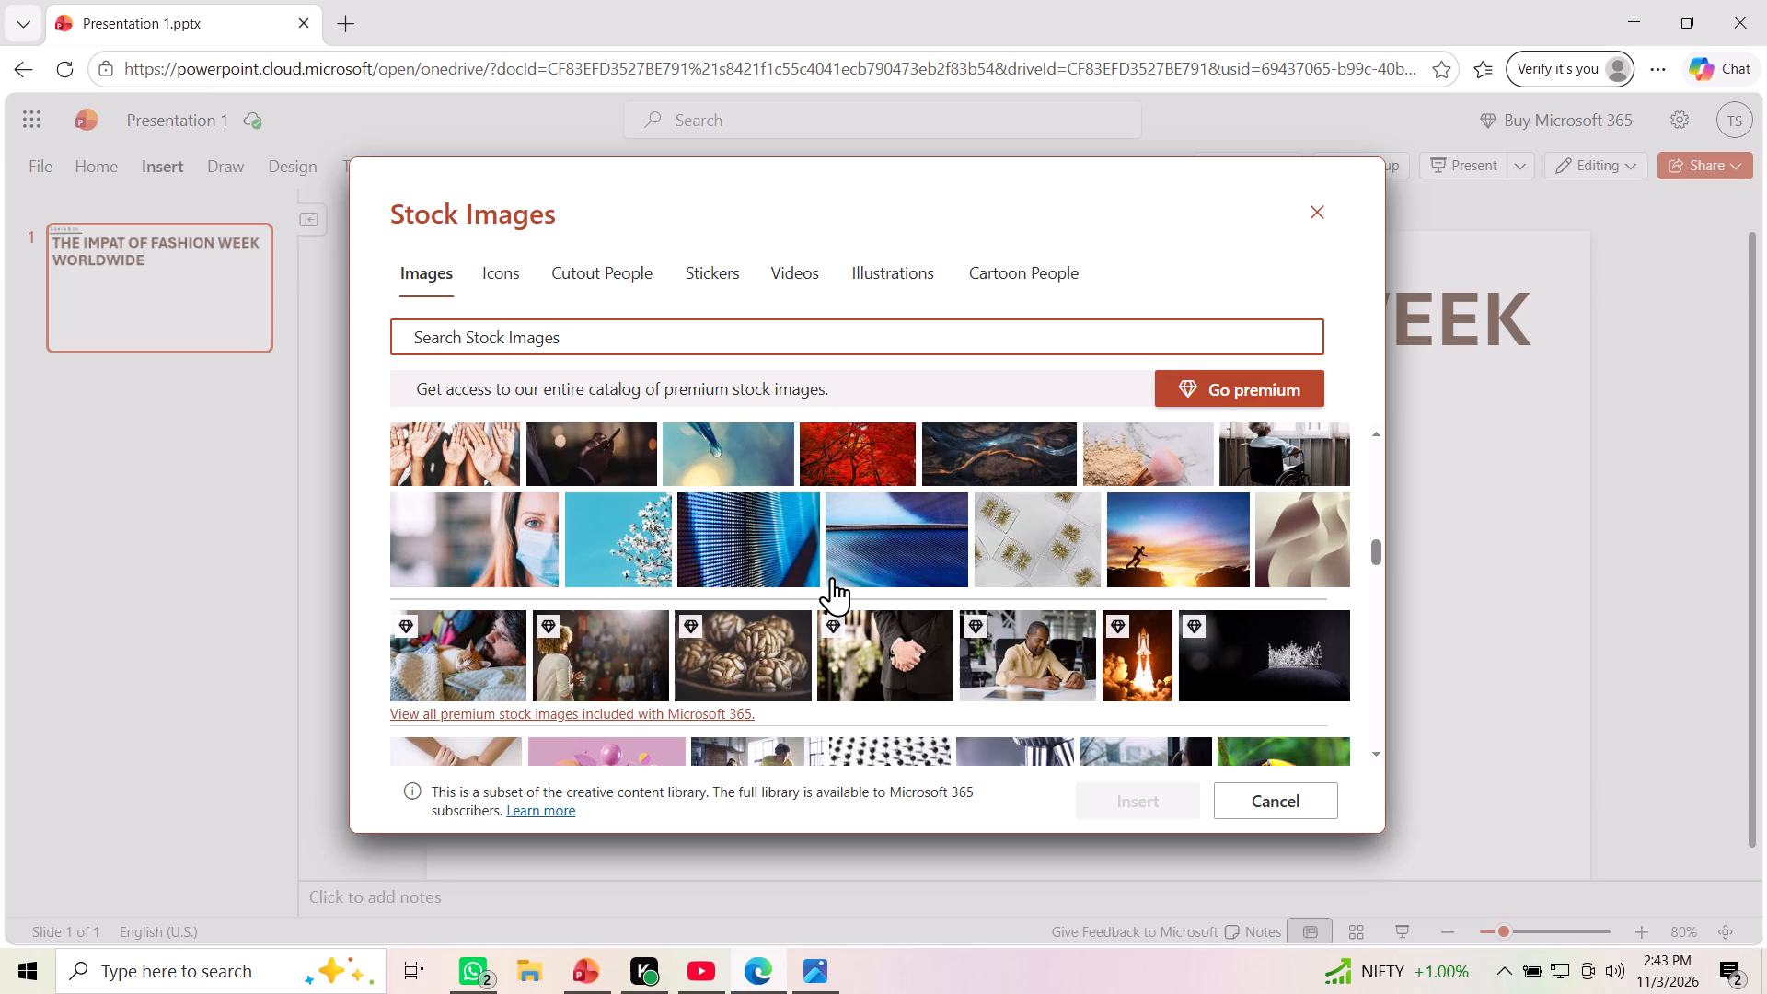
scroll(832, 577, "down", 2)
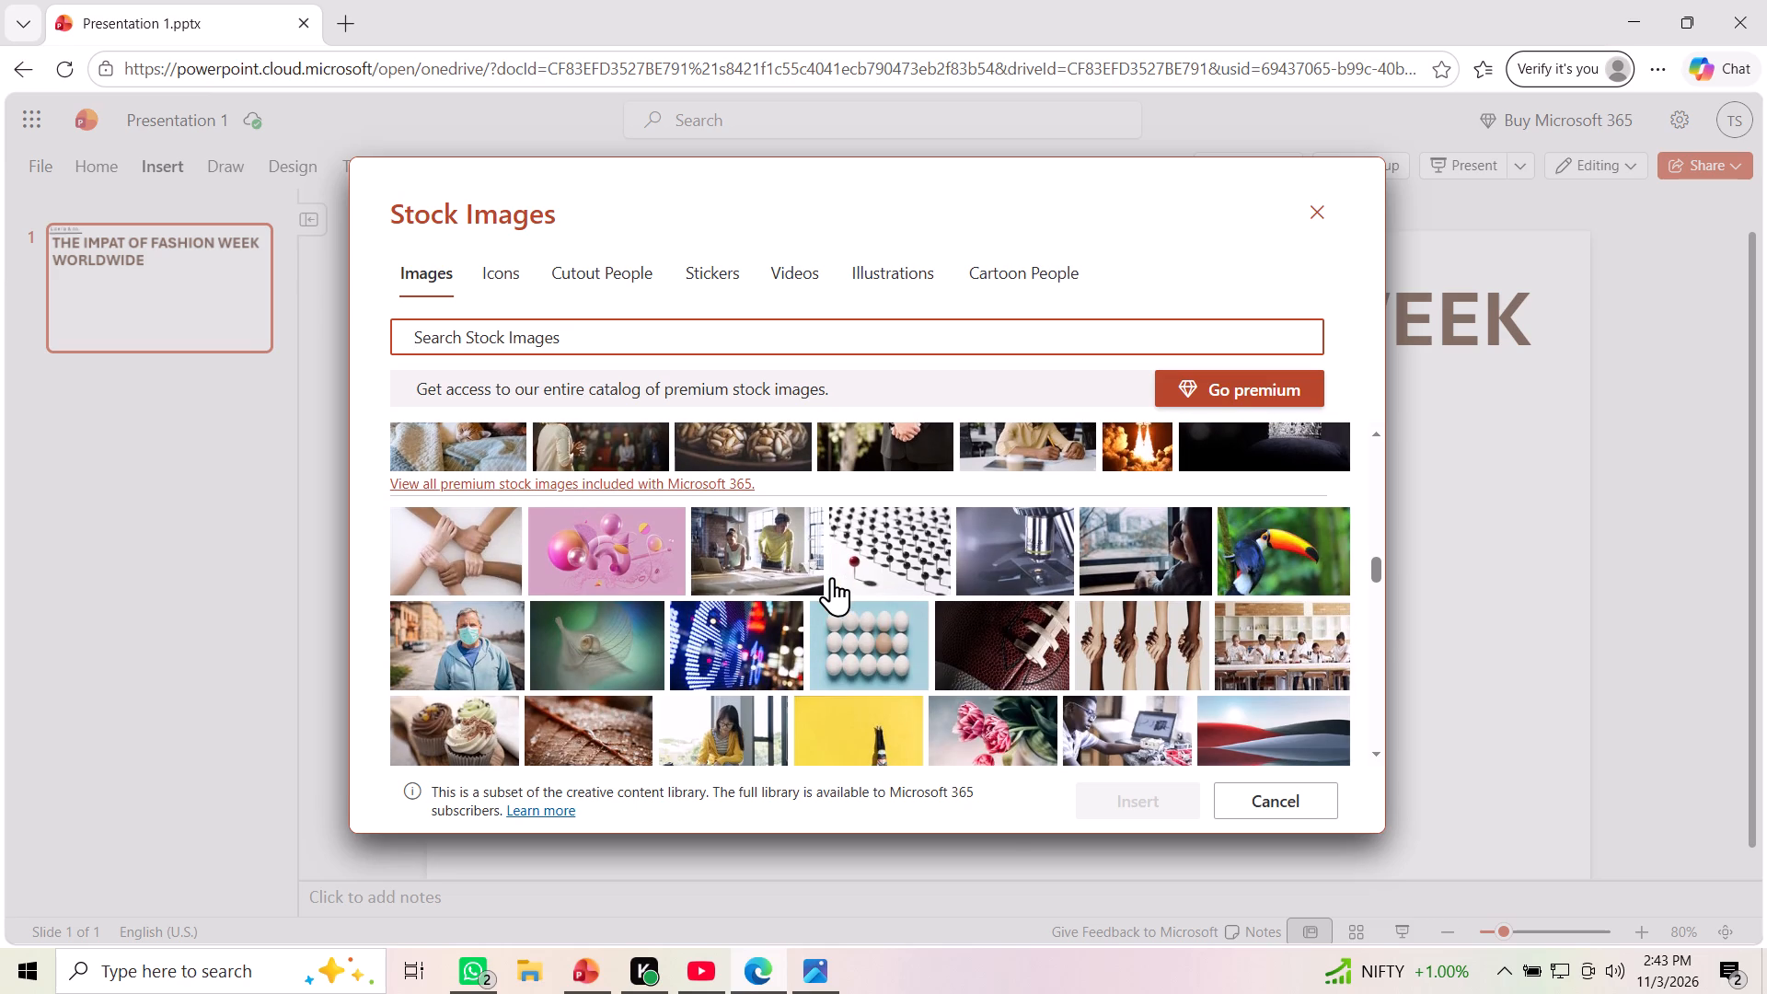
scroll(832, 577, "down", 1)
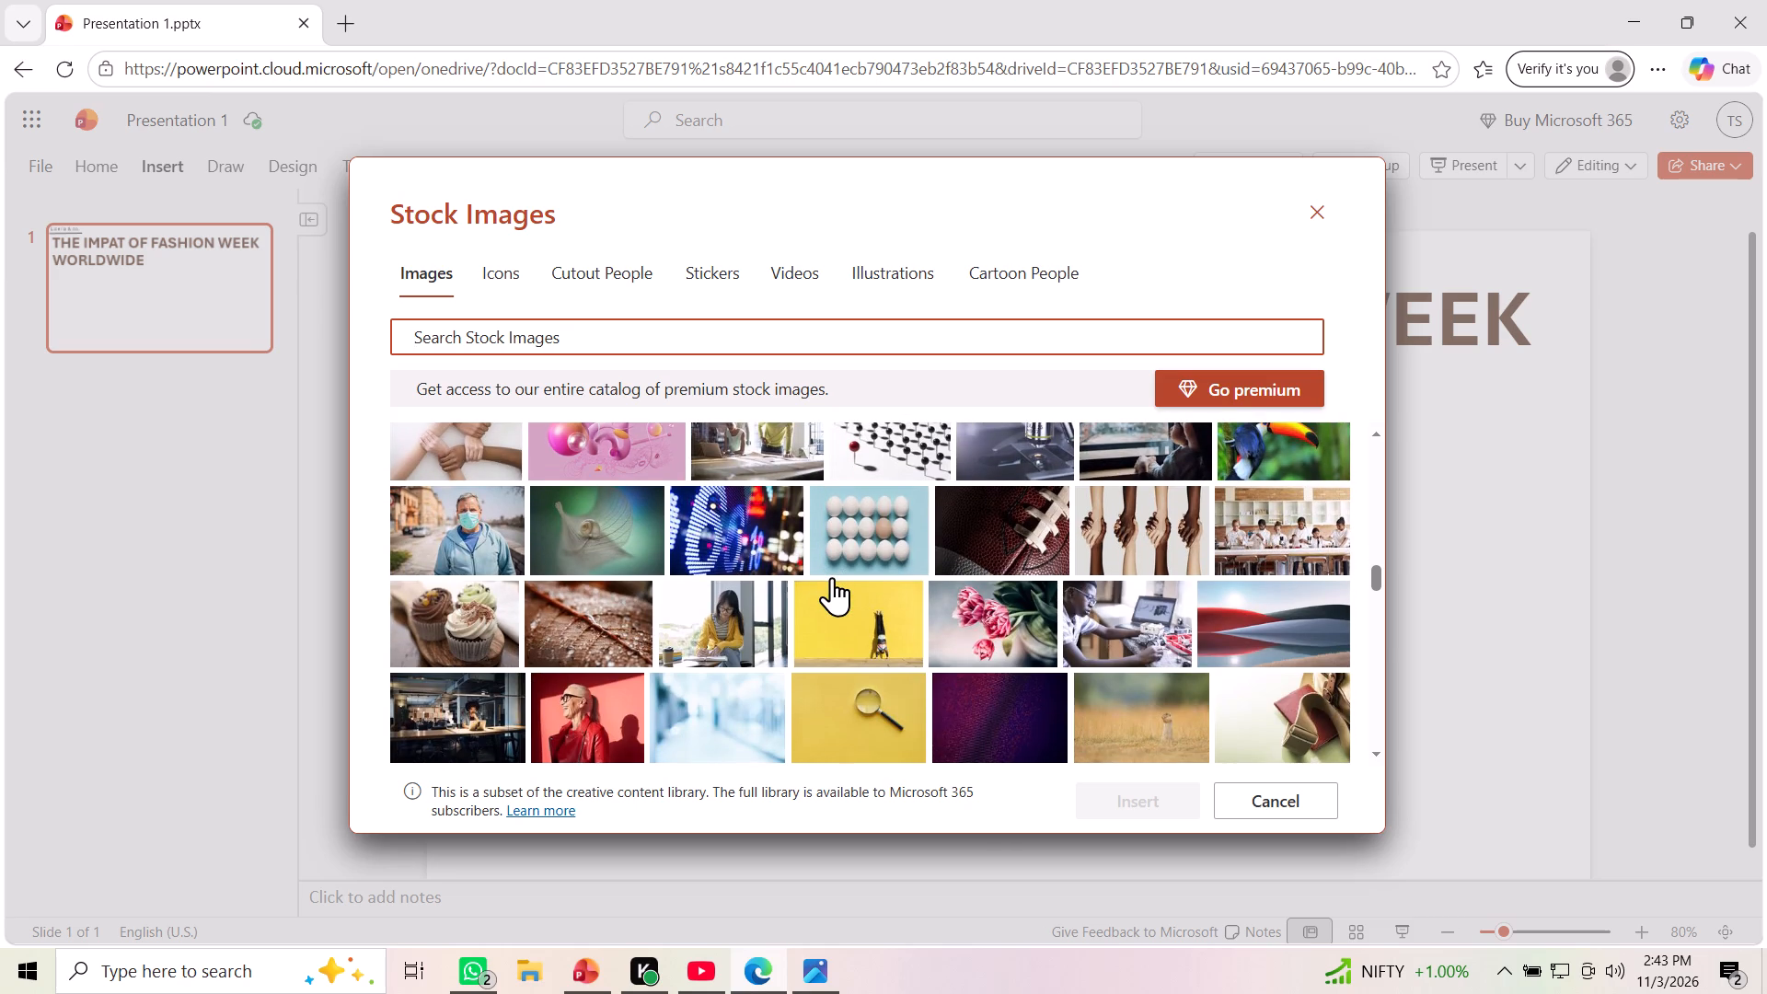
scroll(832, 577, "down", 1)
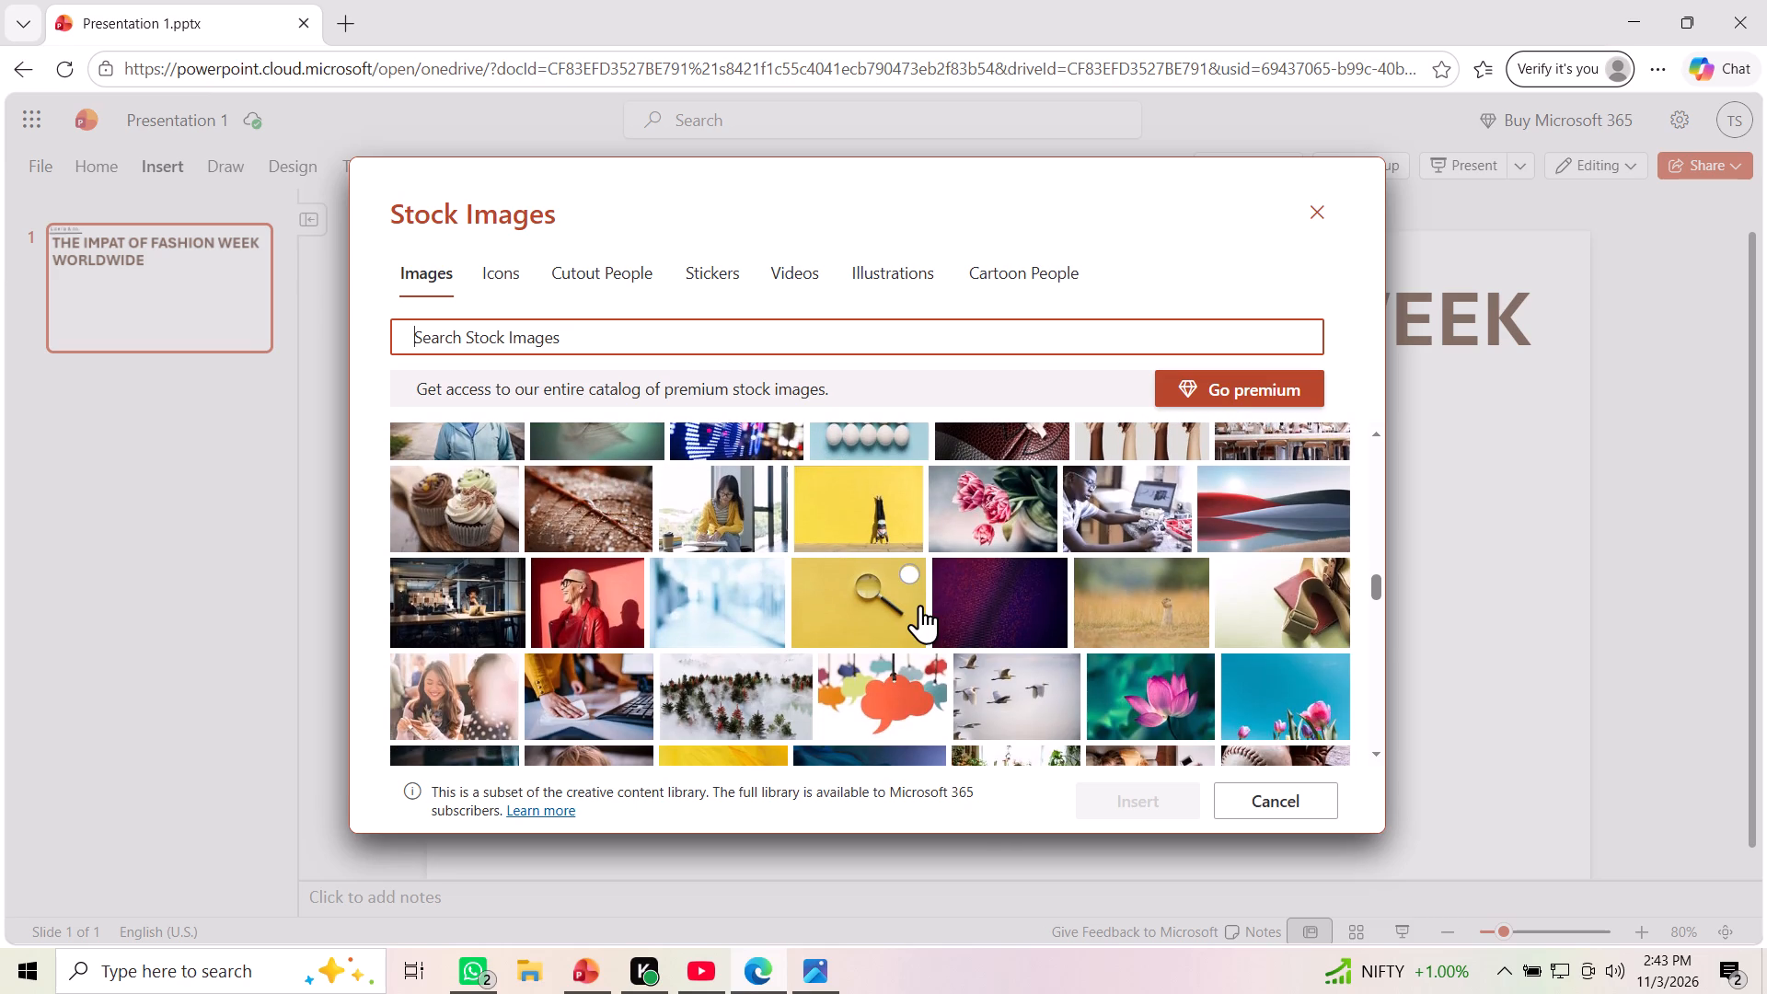
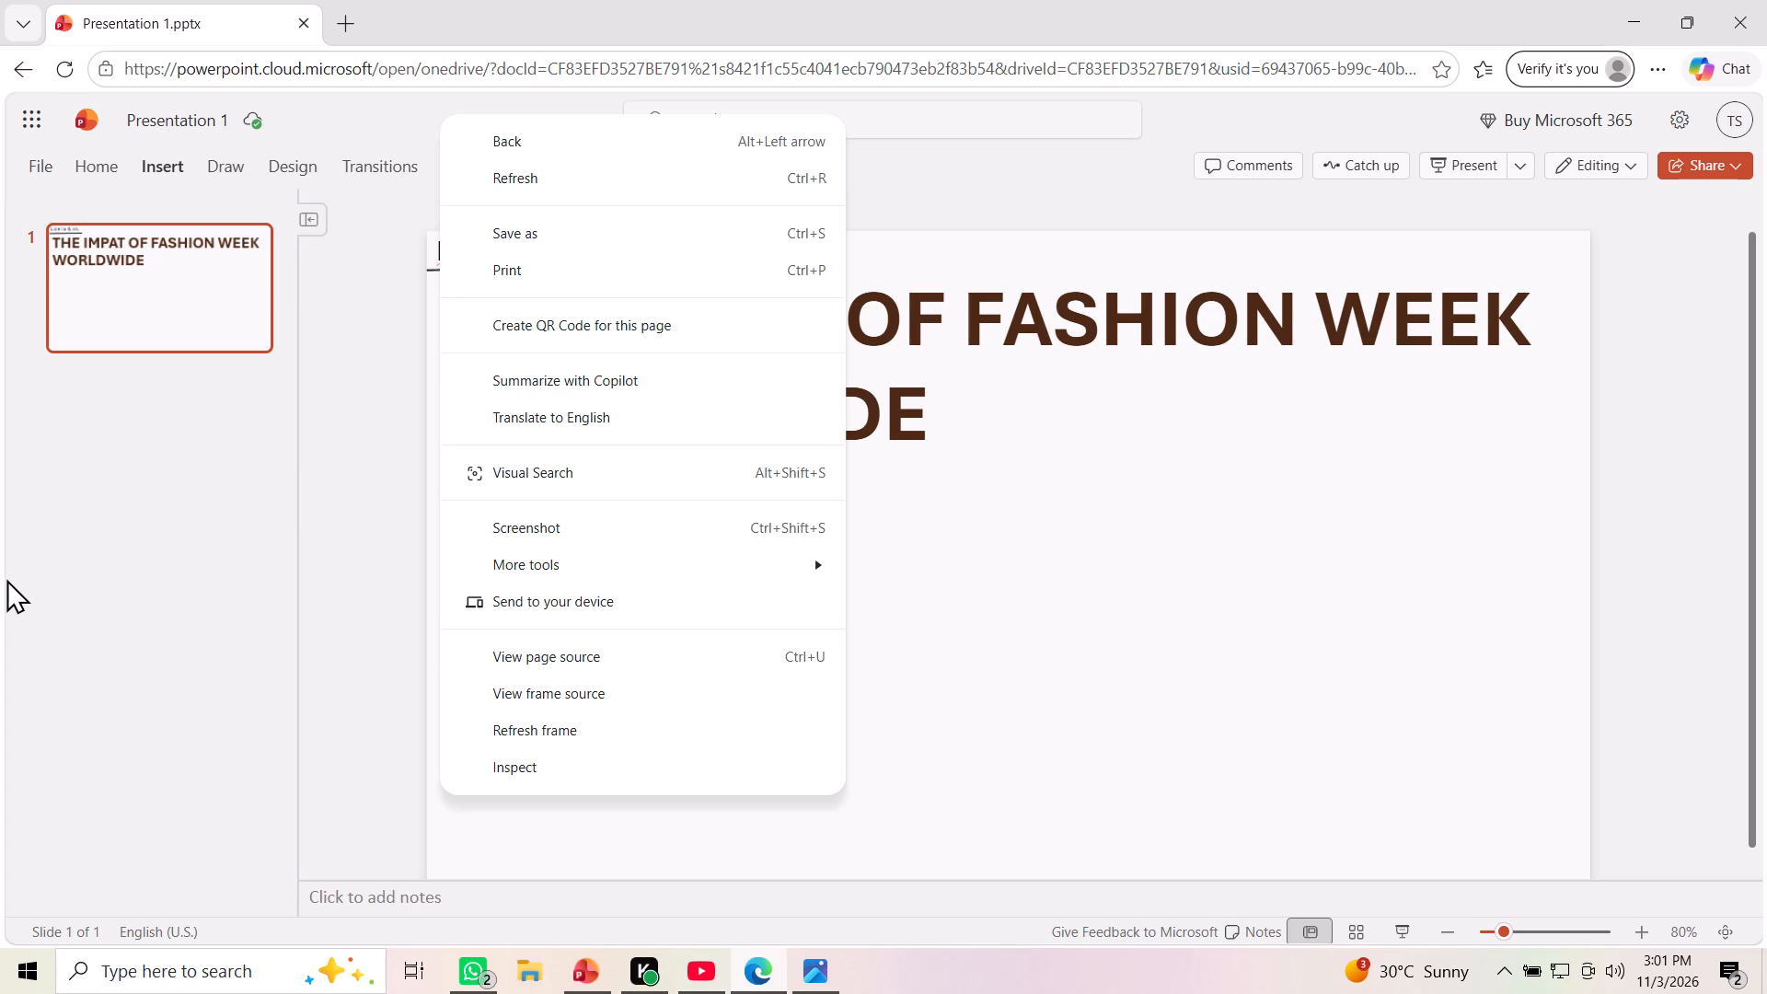
Check the reference image for the article photo's placement and proportions beside the text.
left_click(292, 434)
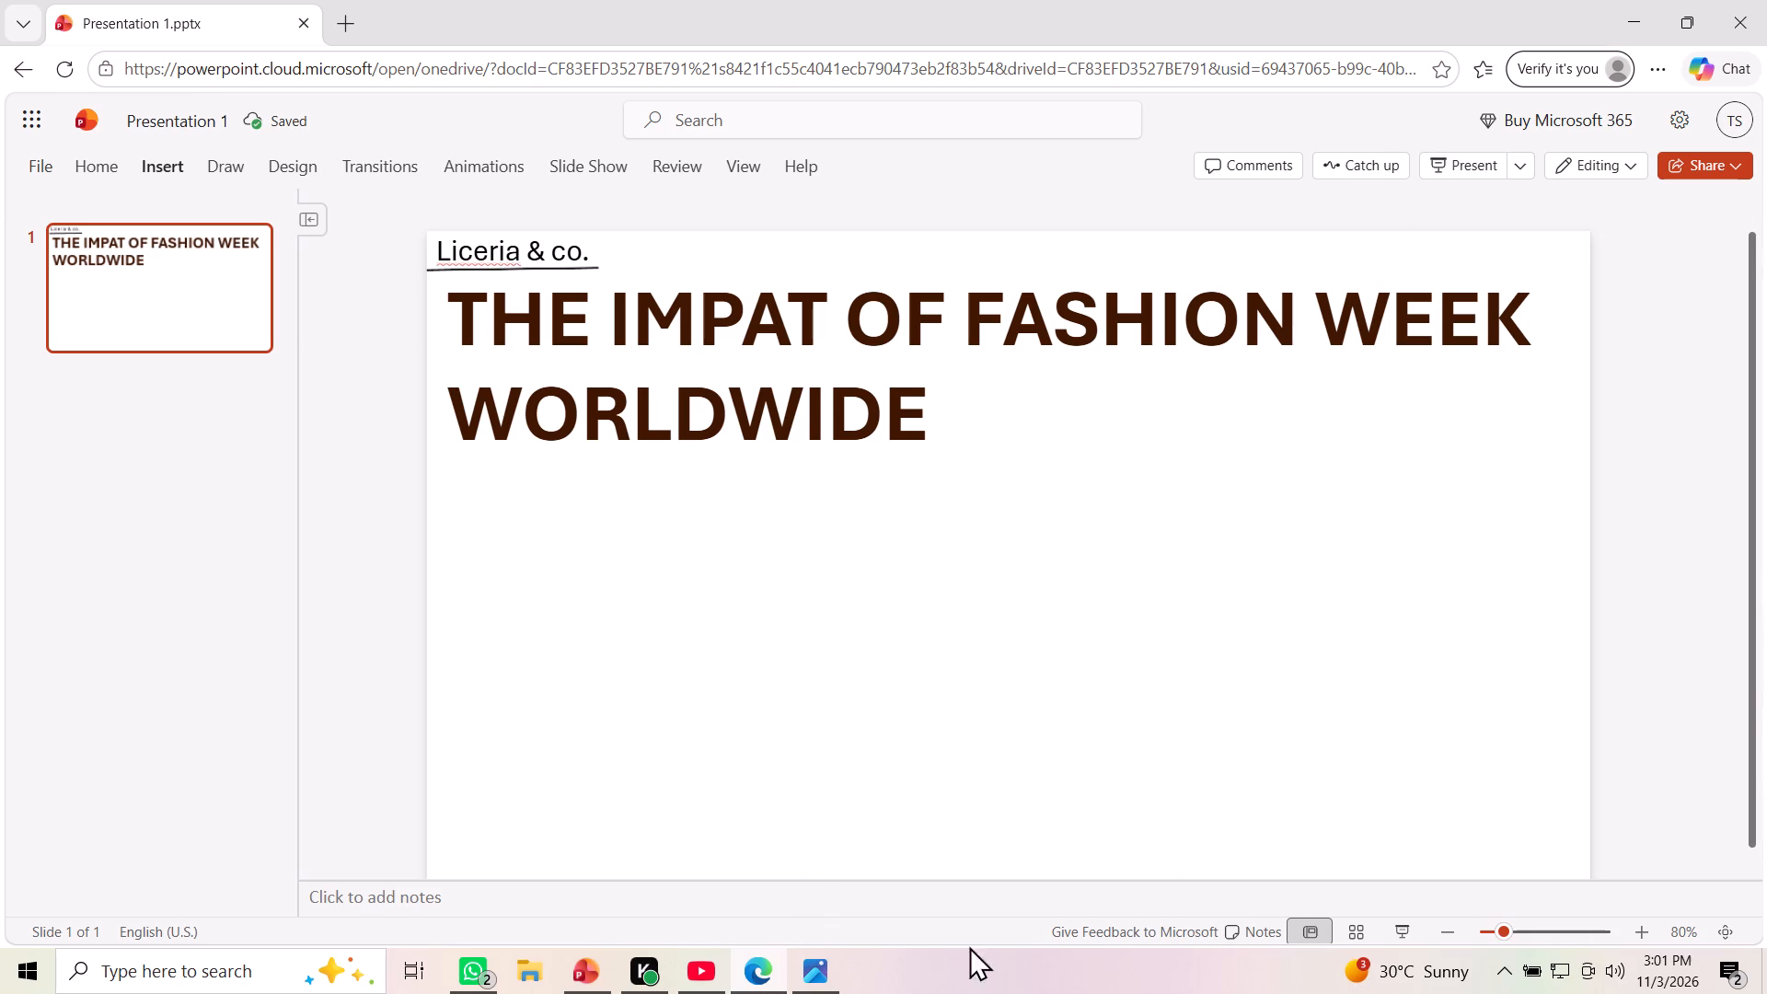
left_click(809, 983)
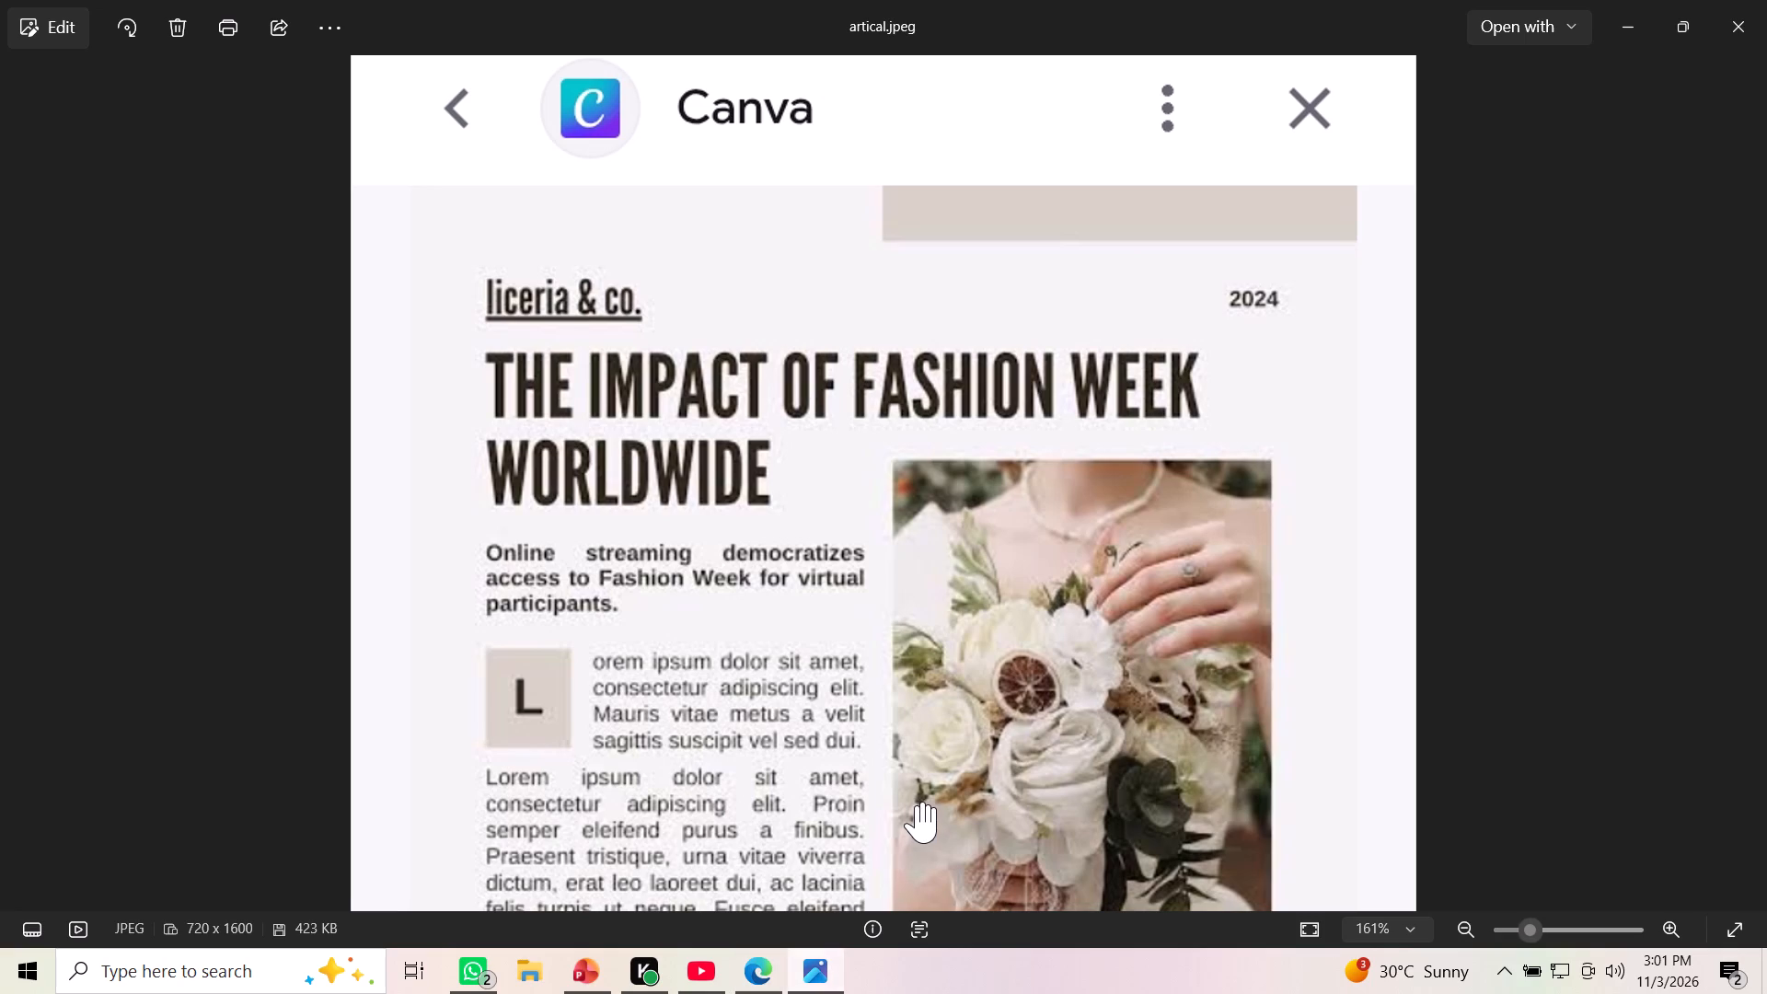
left_click(816, 975)
left_click(816, 975)
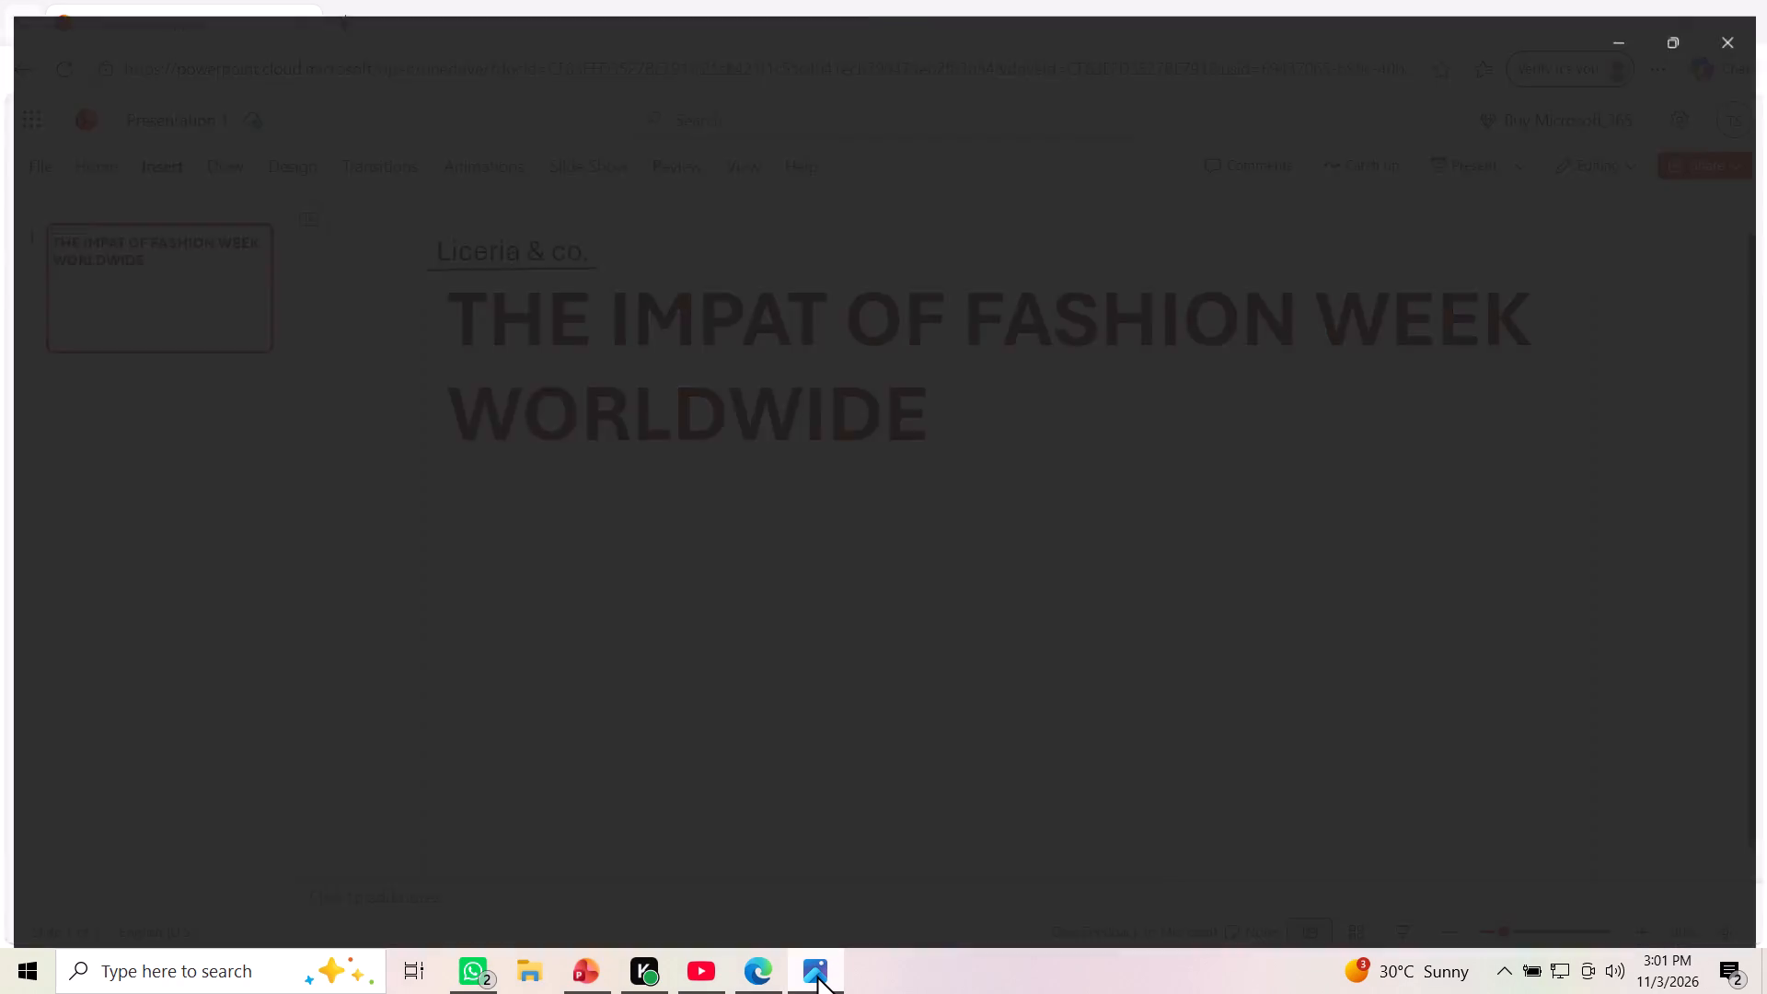
scroll(830, 756, "down", 1)
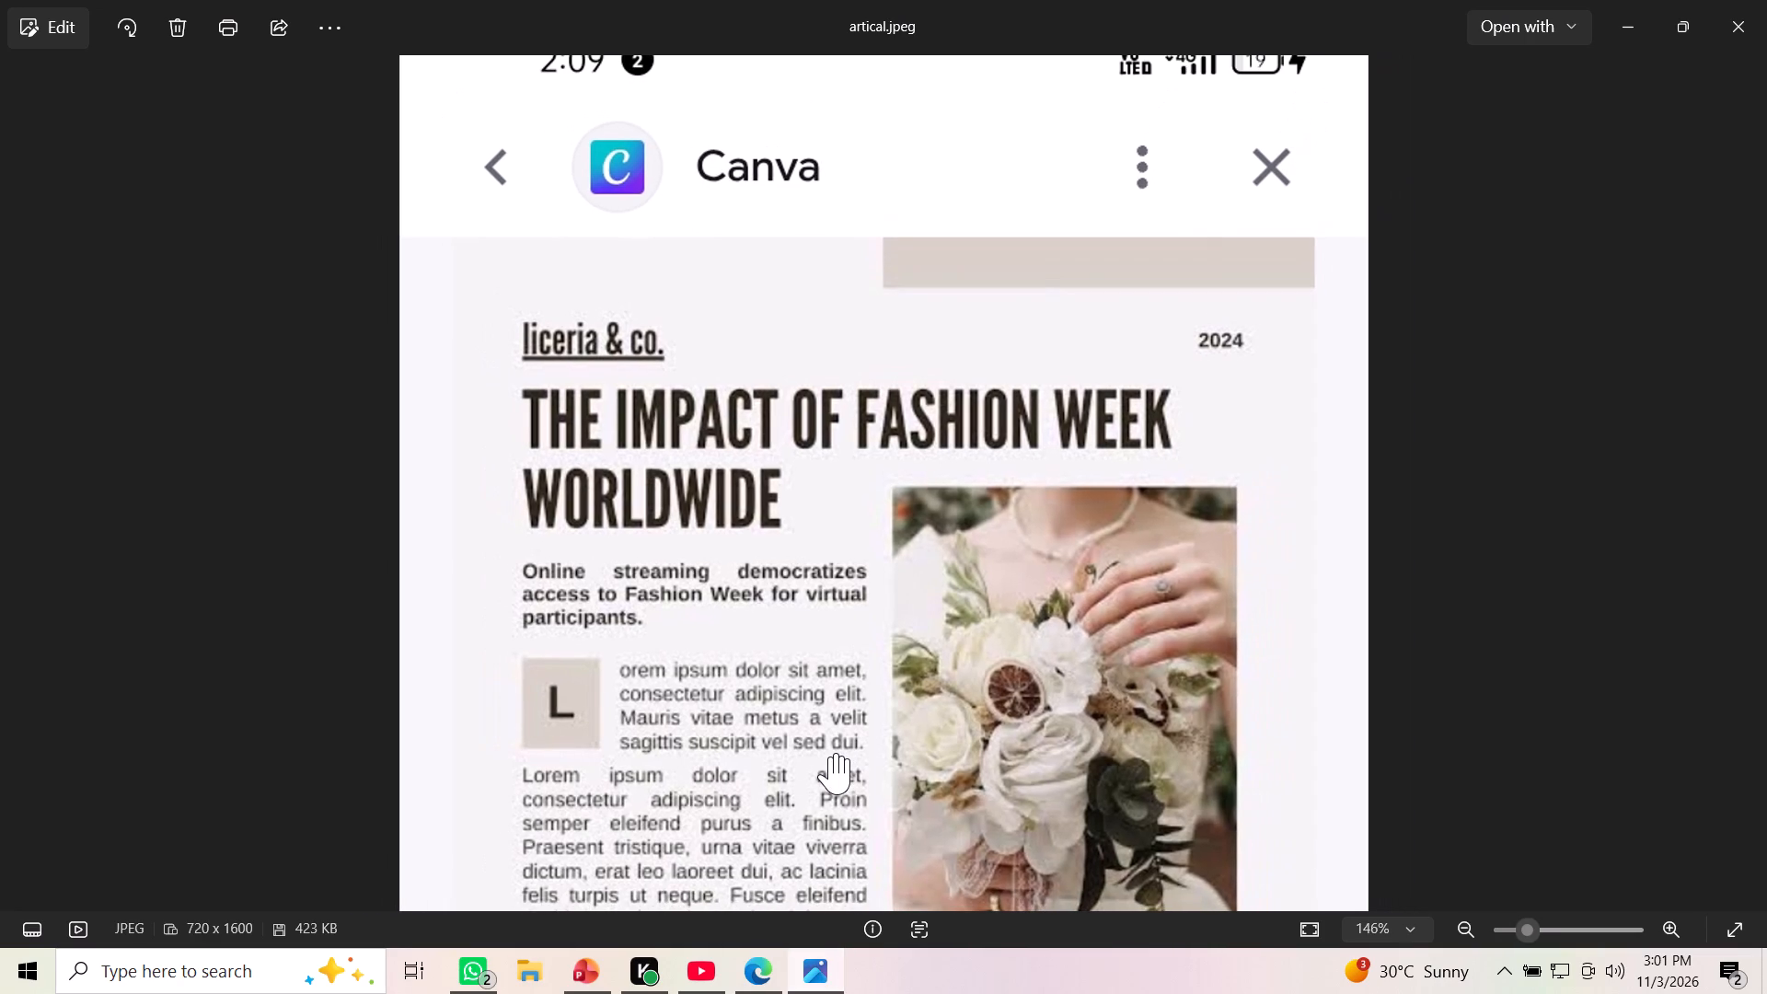
scroll(830, 756, "up", 1)
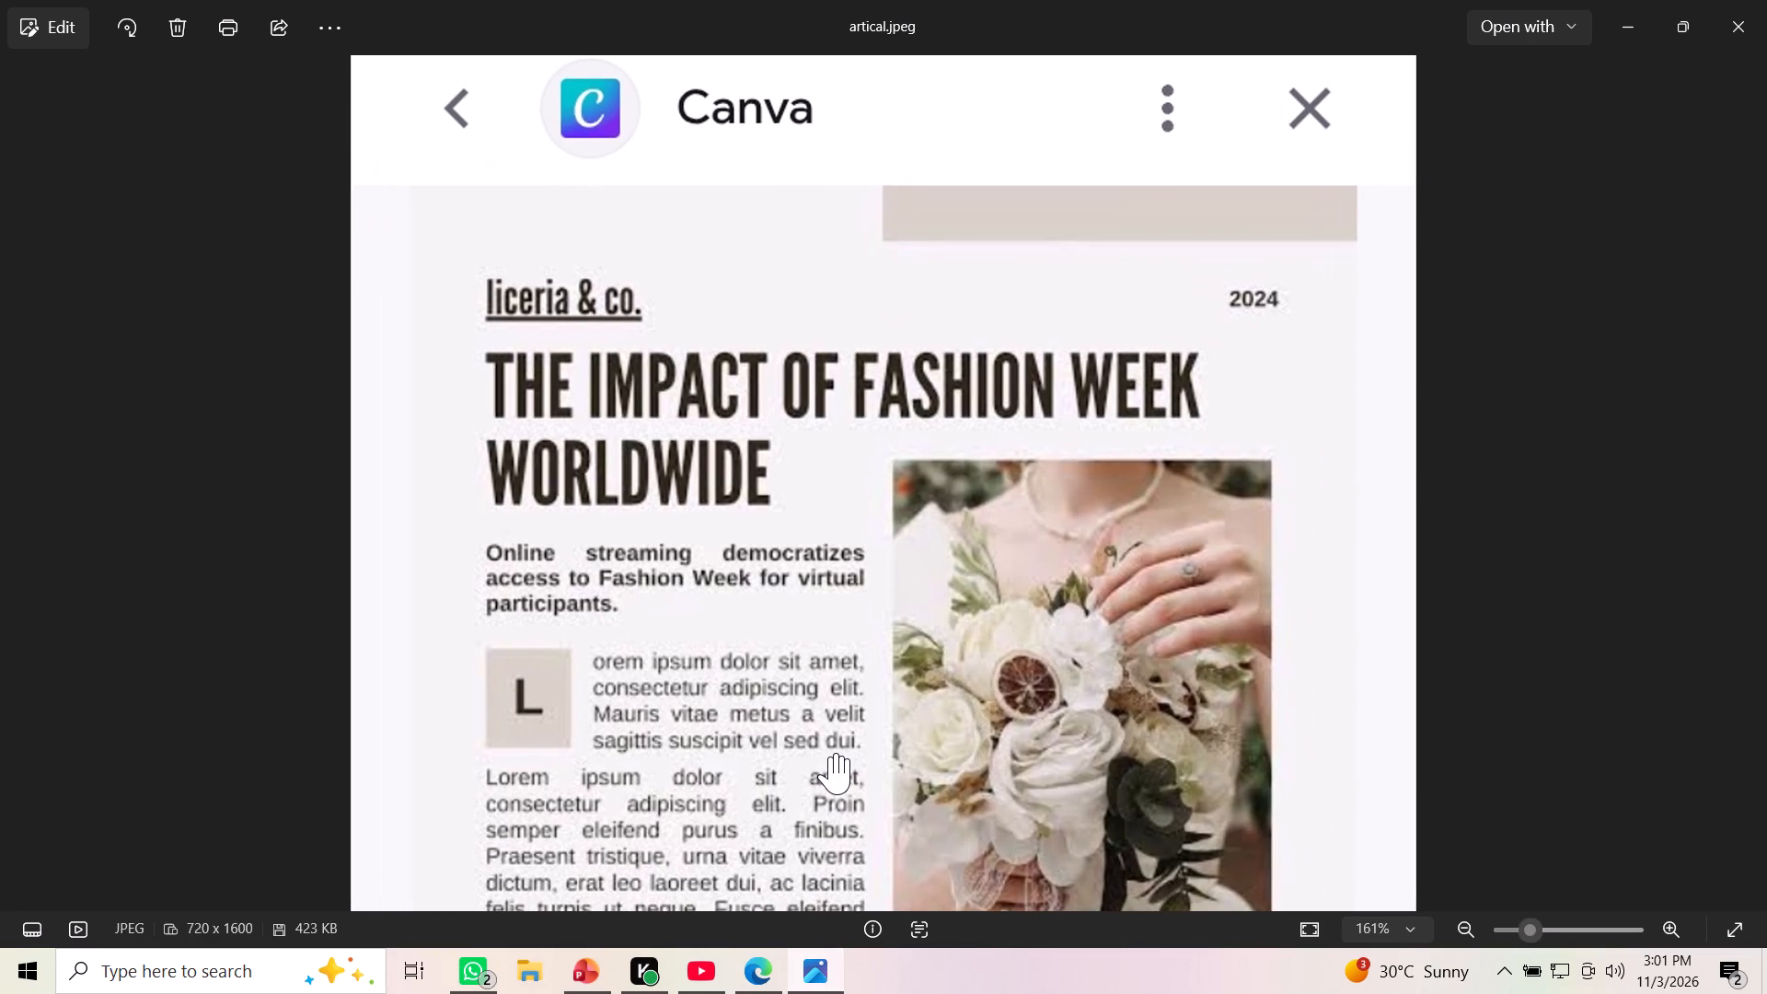
left_click(772, 982)
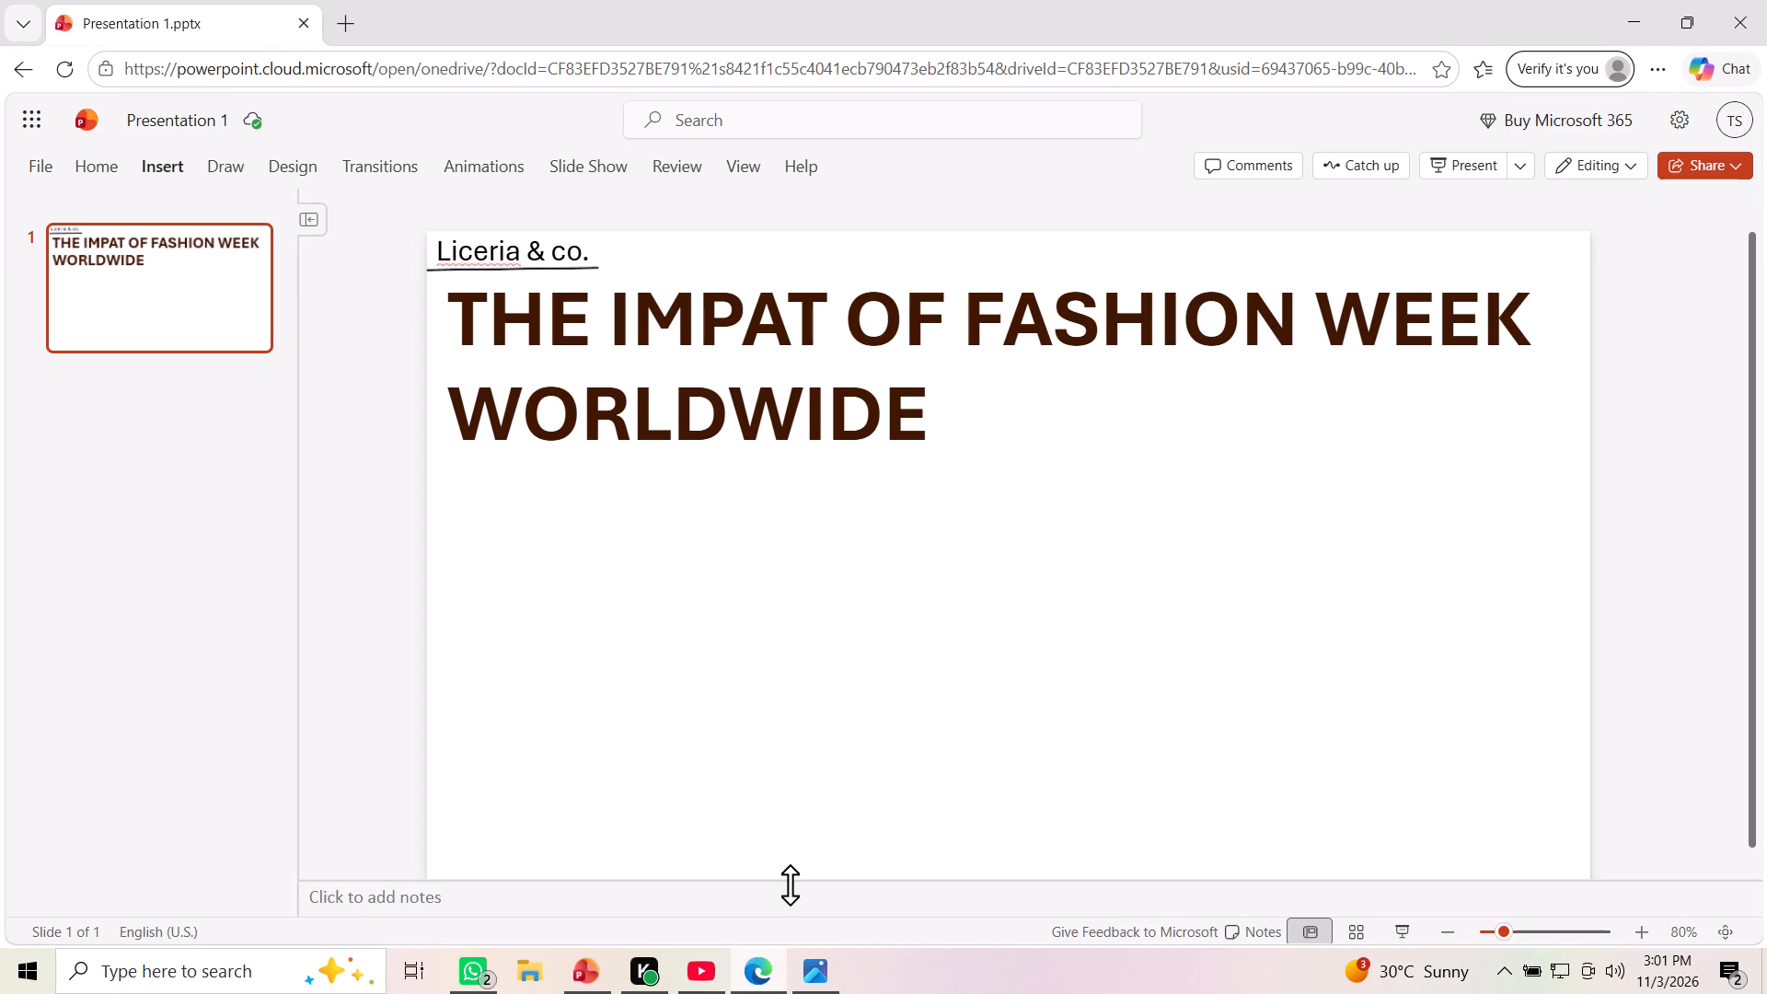
Browse the stock images and insert the photo of a smiling long-haired woman looking at a cellphone beside another woman.
left_click(156, 170)
left_click(225, 215)
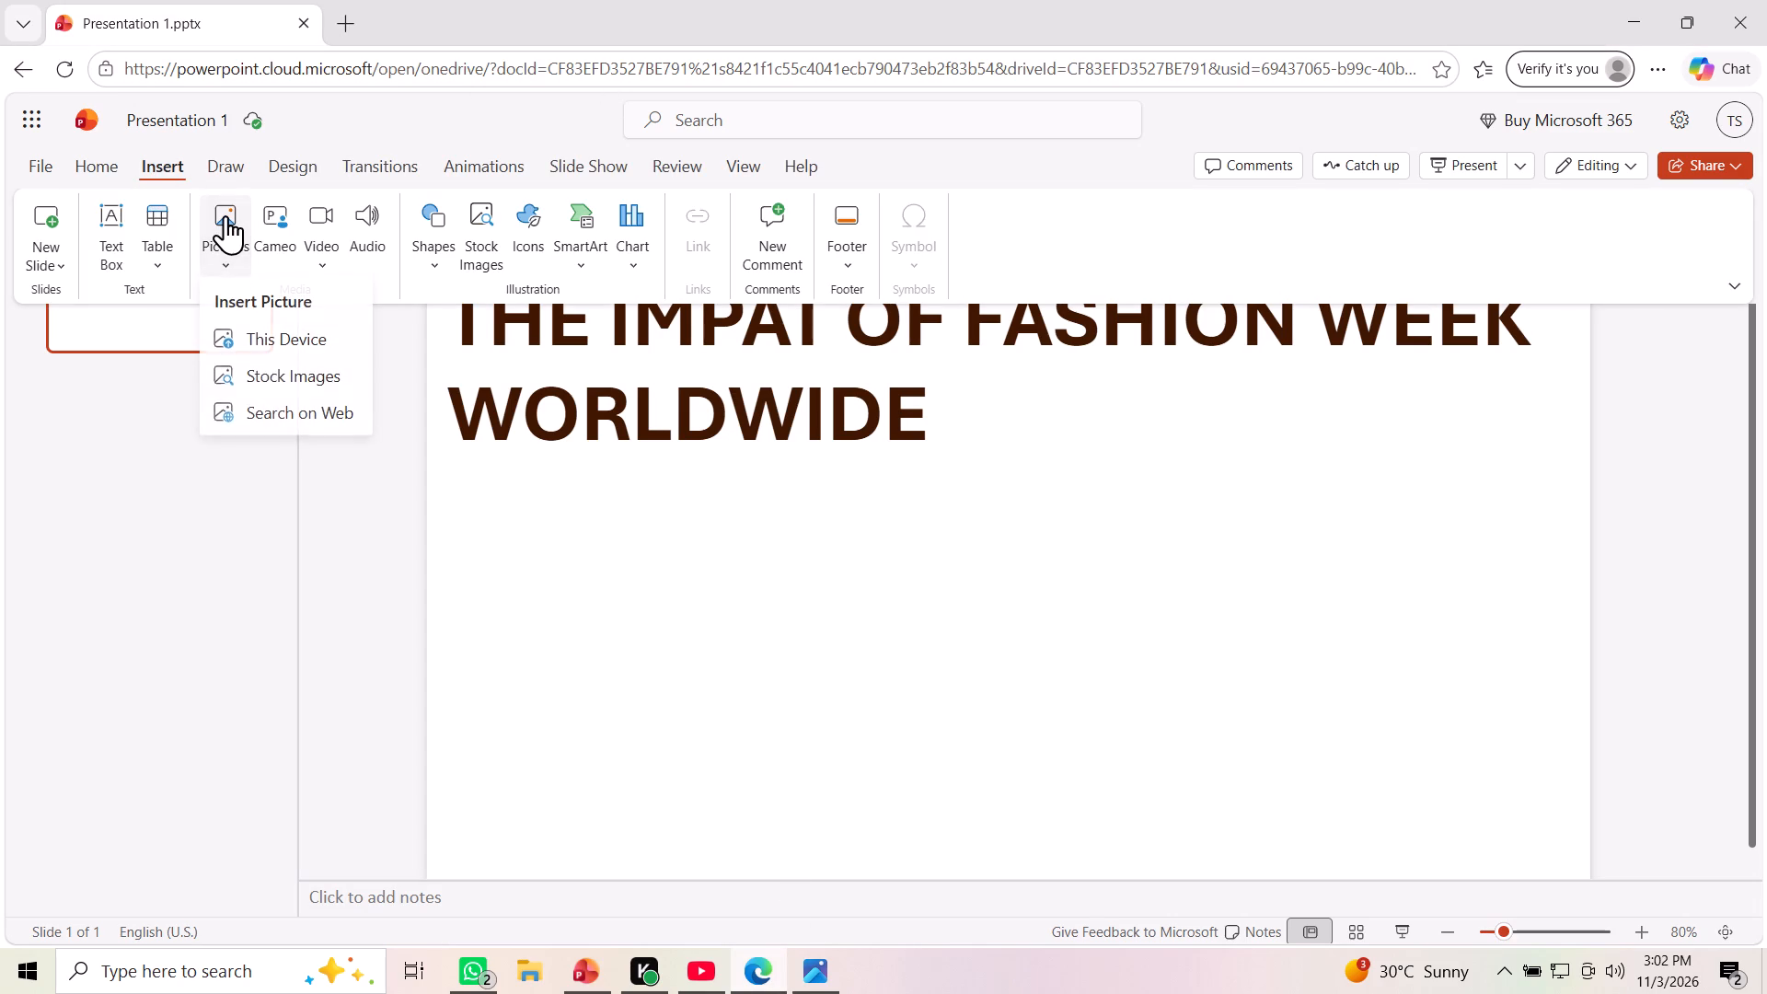
left_click(330, 381)
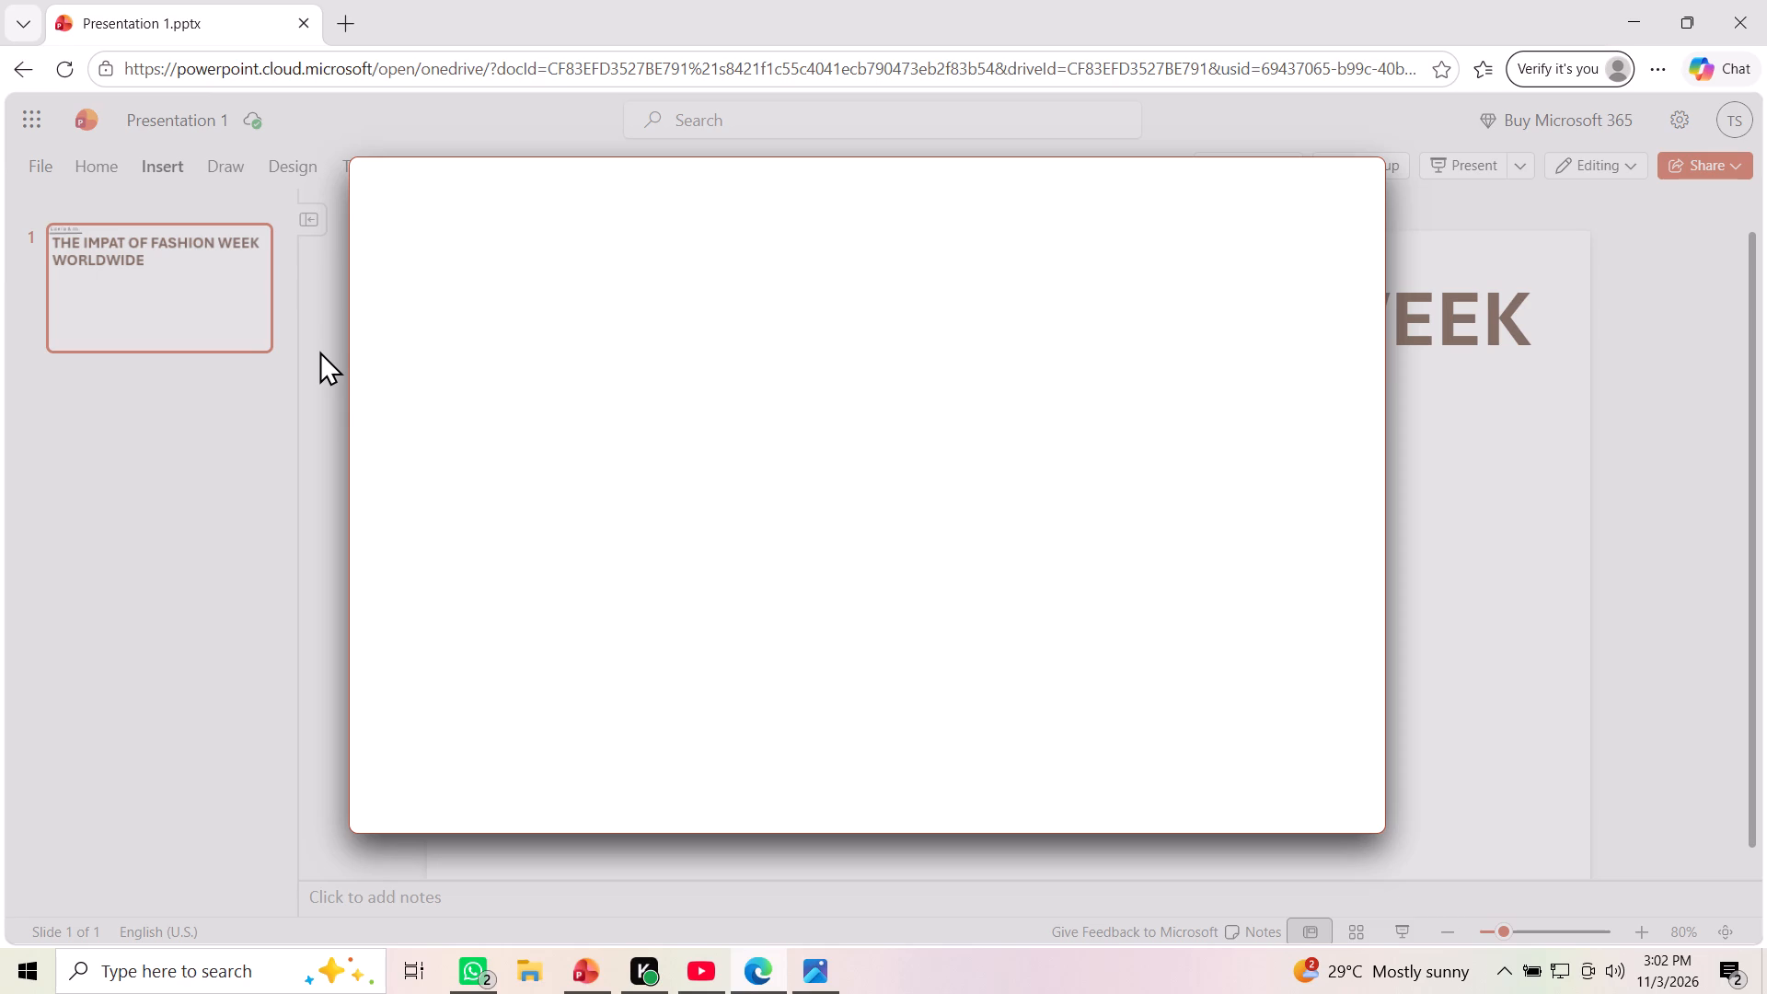
scroll(654, 598, "down", 1)
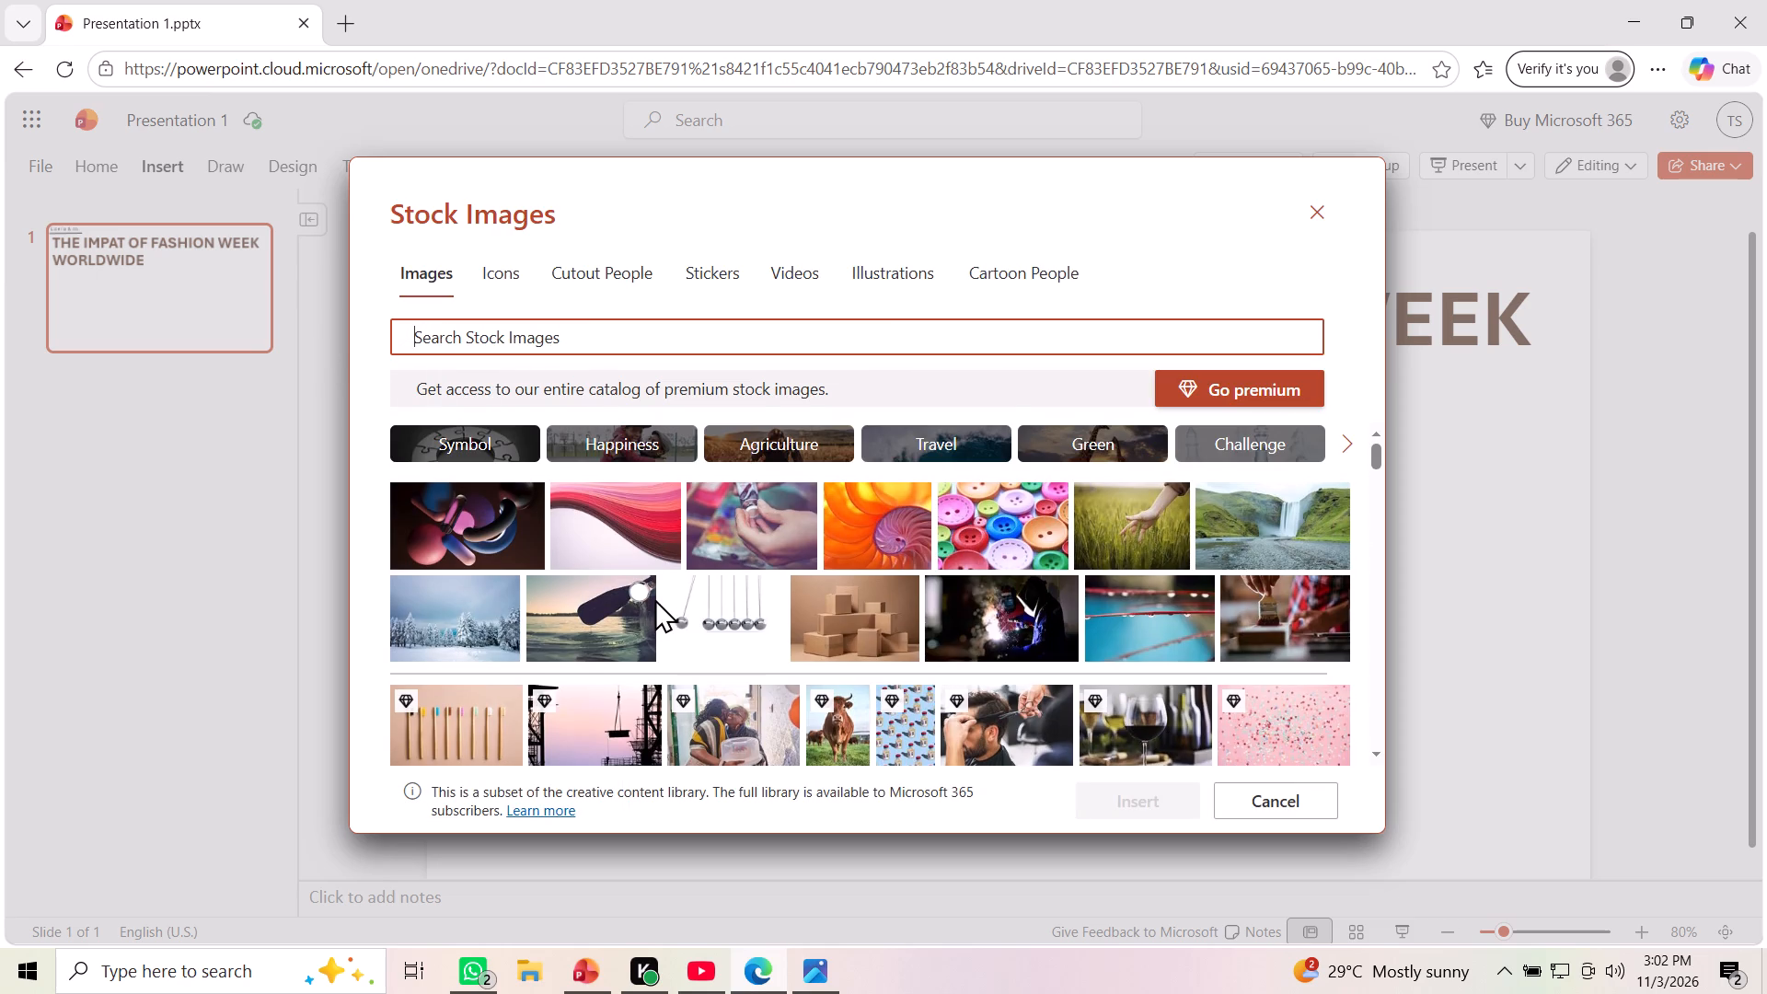
scroll(654, 598, "down", 1)
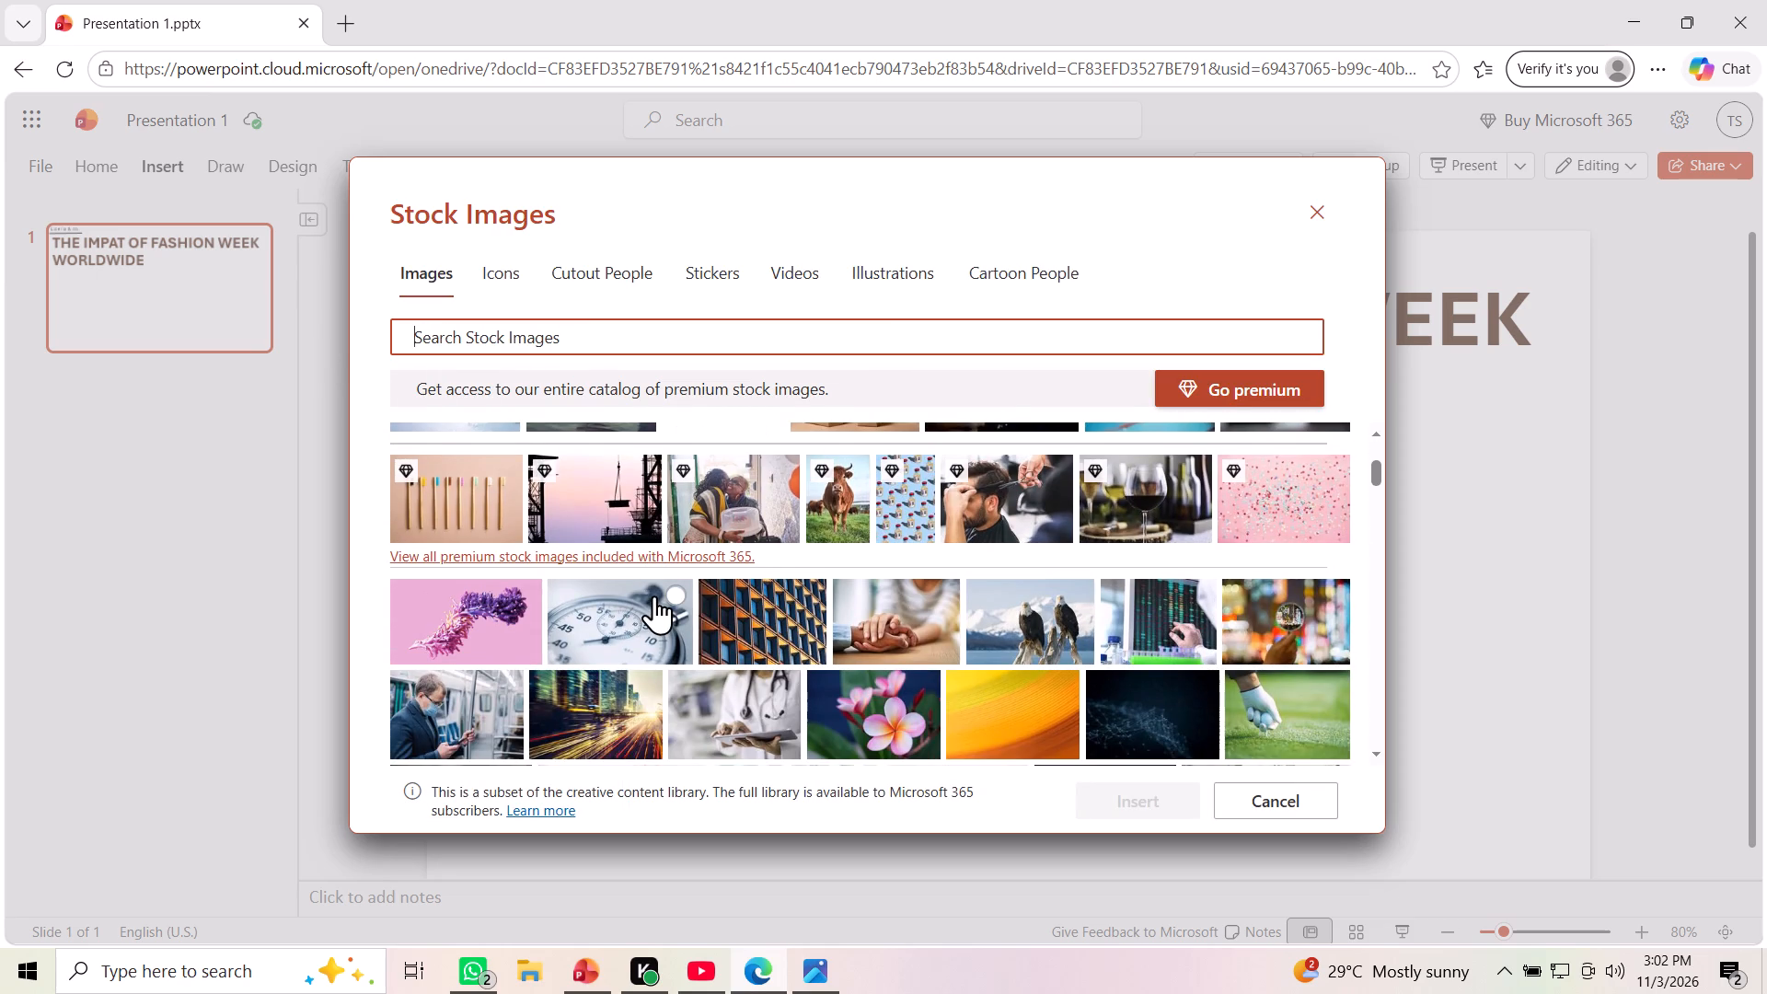
scroll(654, 595, "up", 3)
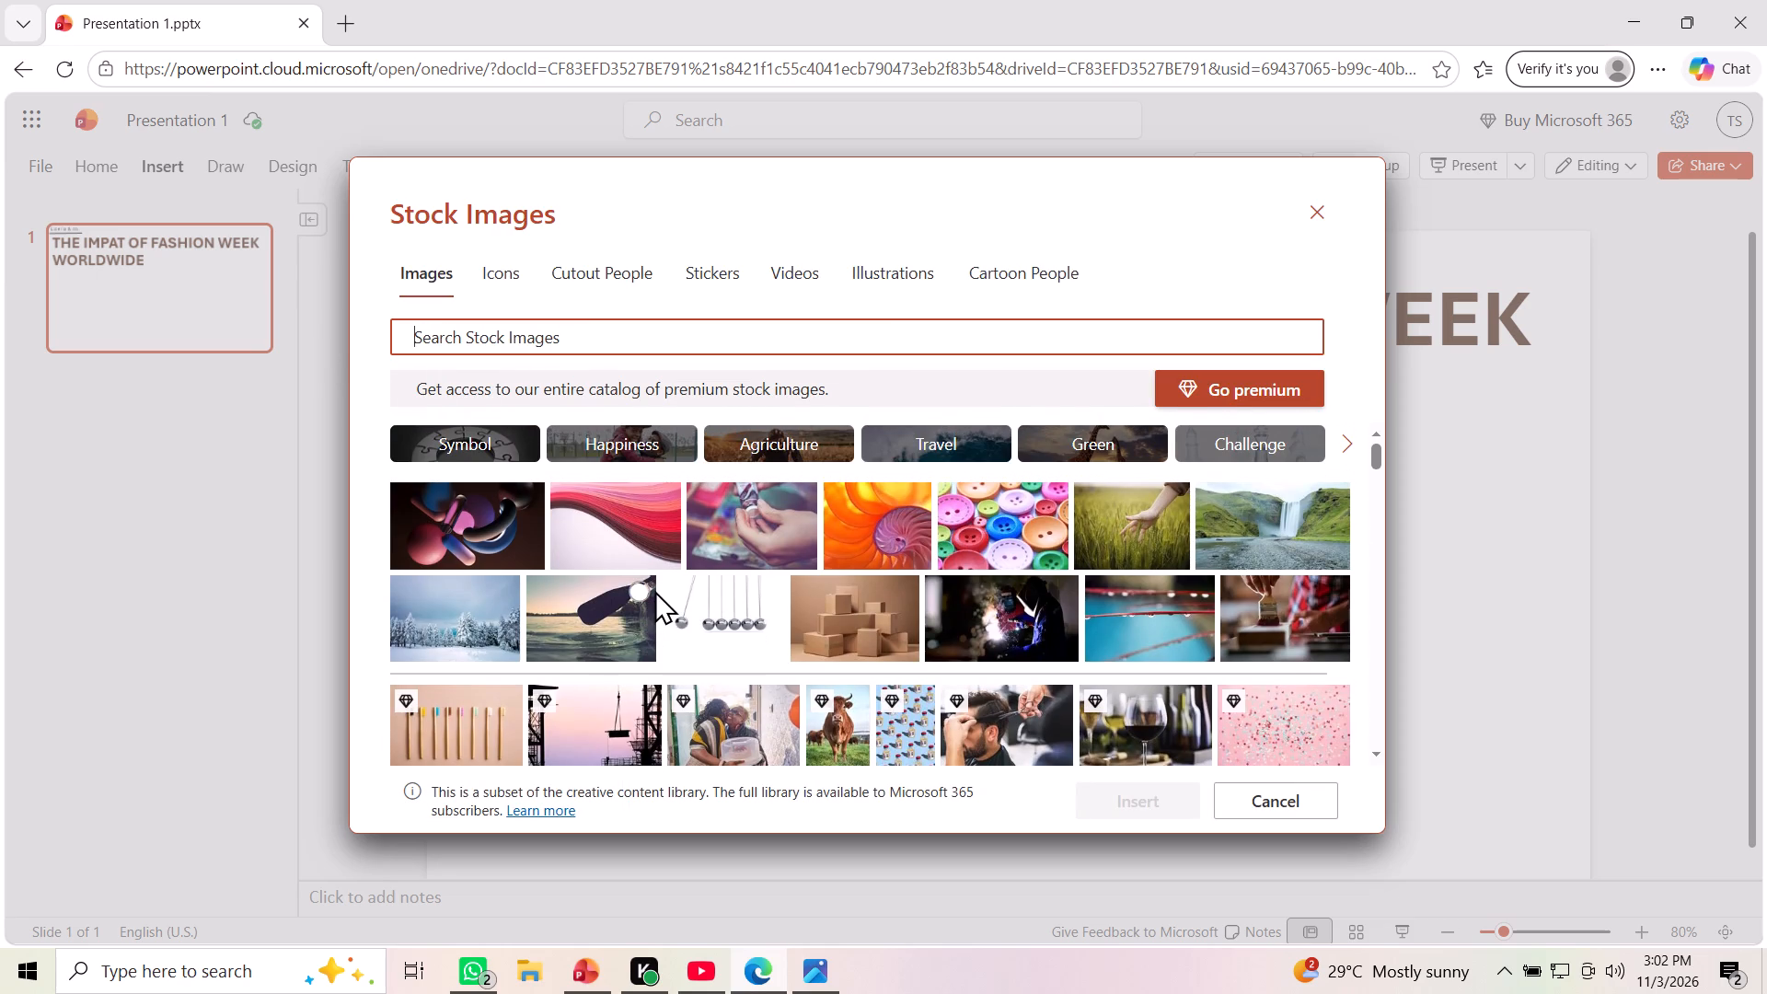
scroll(654, 590, "down", 1)
scroll(654, 585, "up", 1)
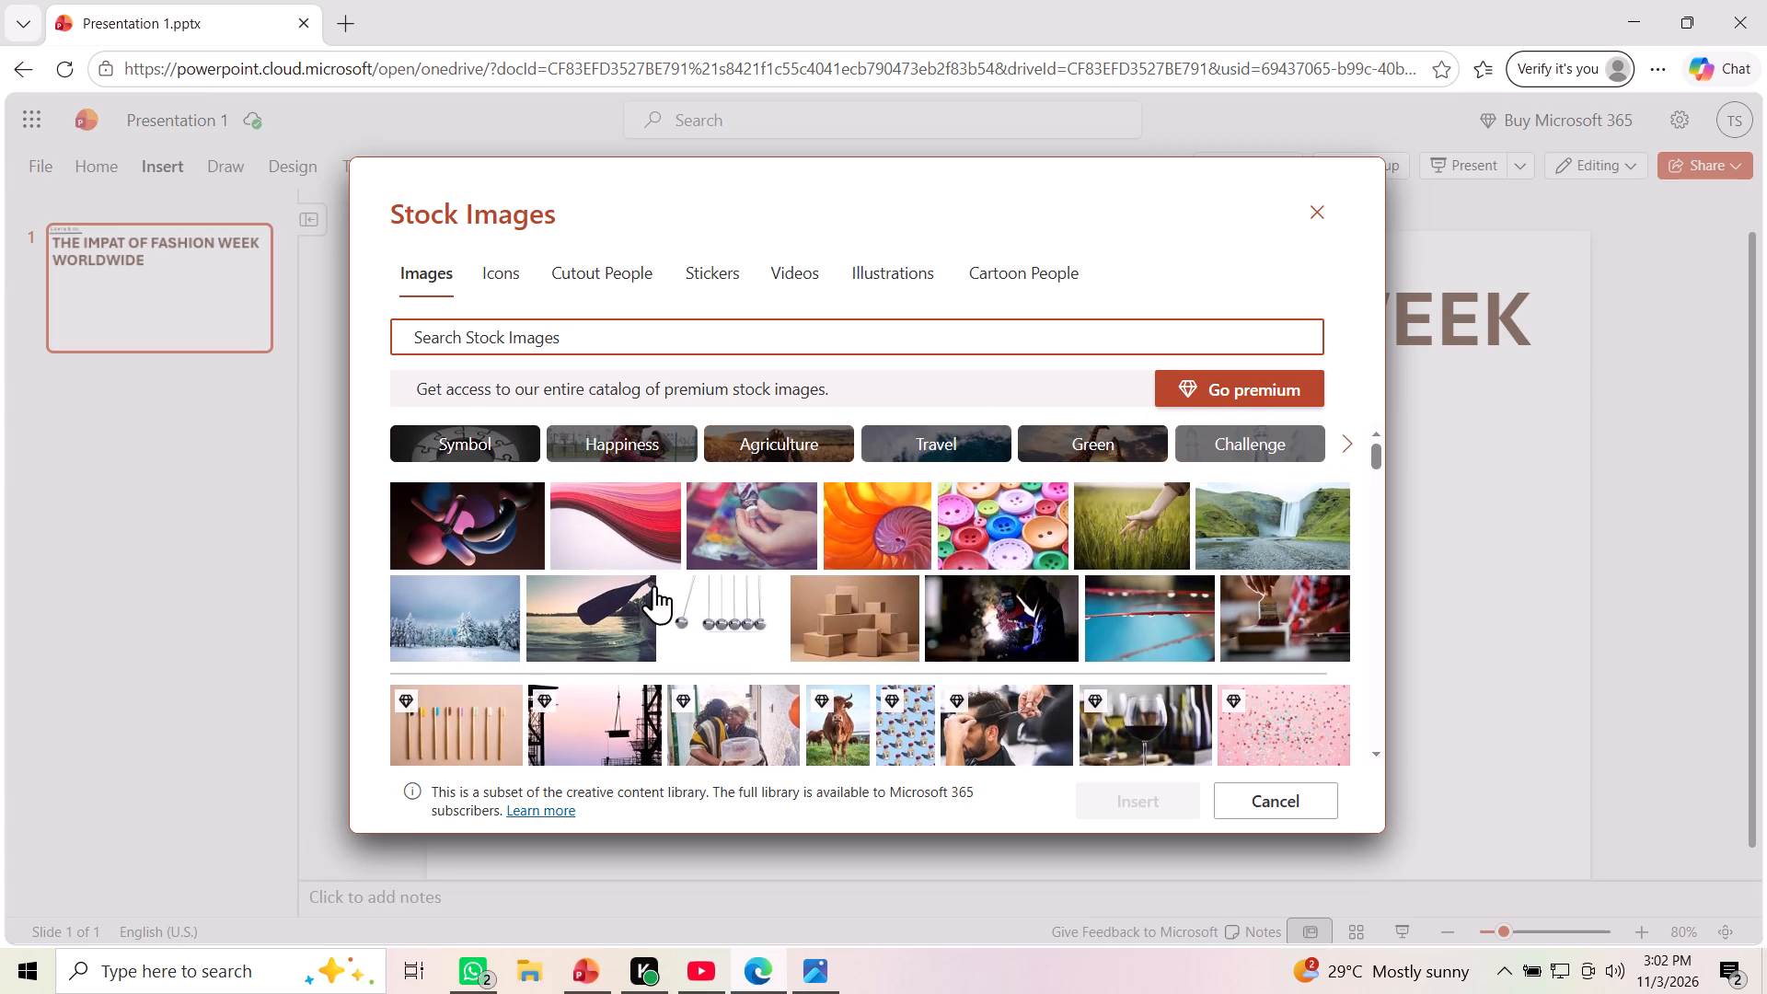
scroll(654, 585, "down", 4)
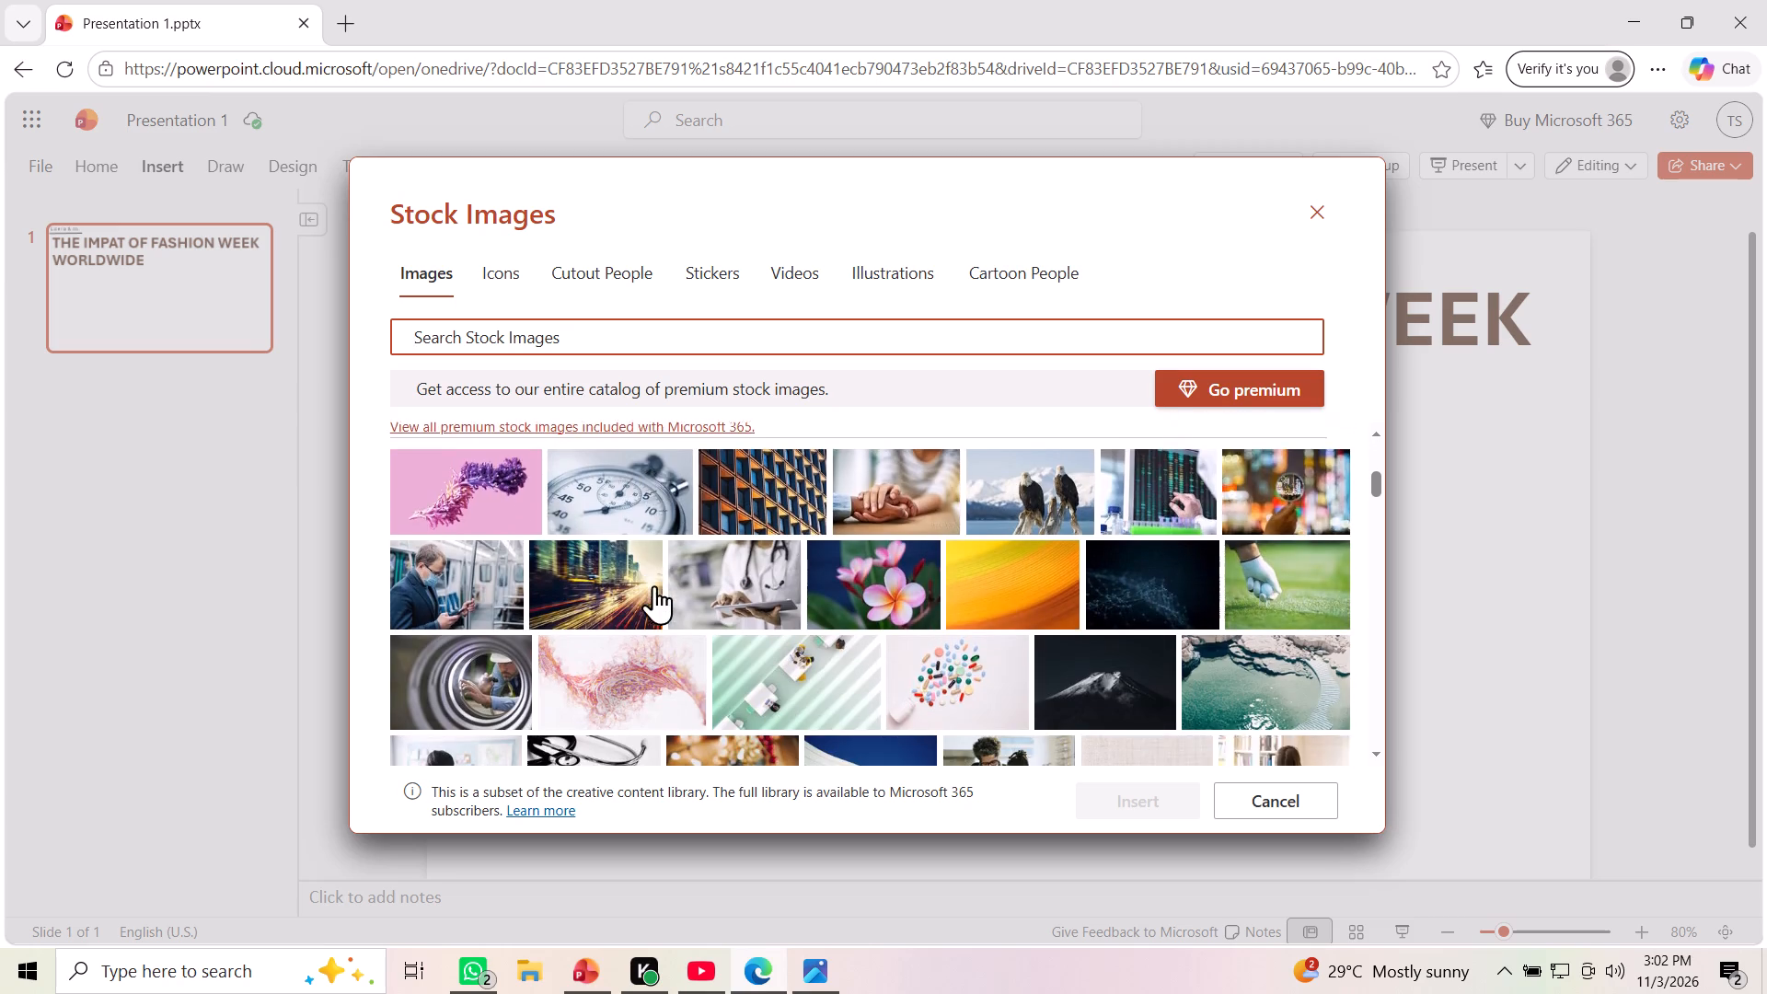
scroll(654, 585, "down", 5)
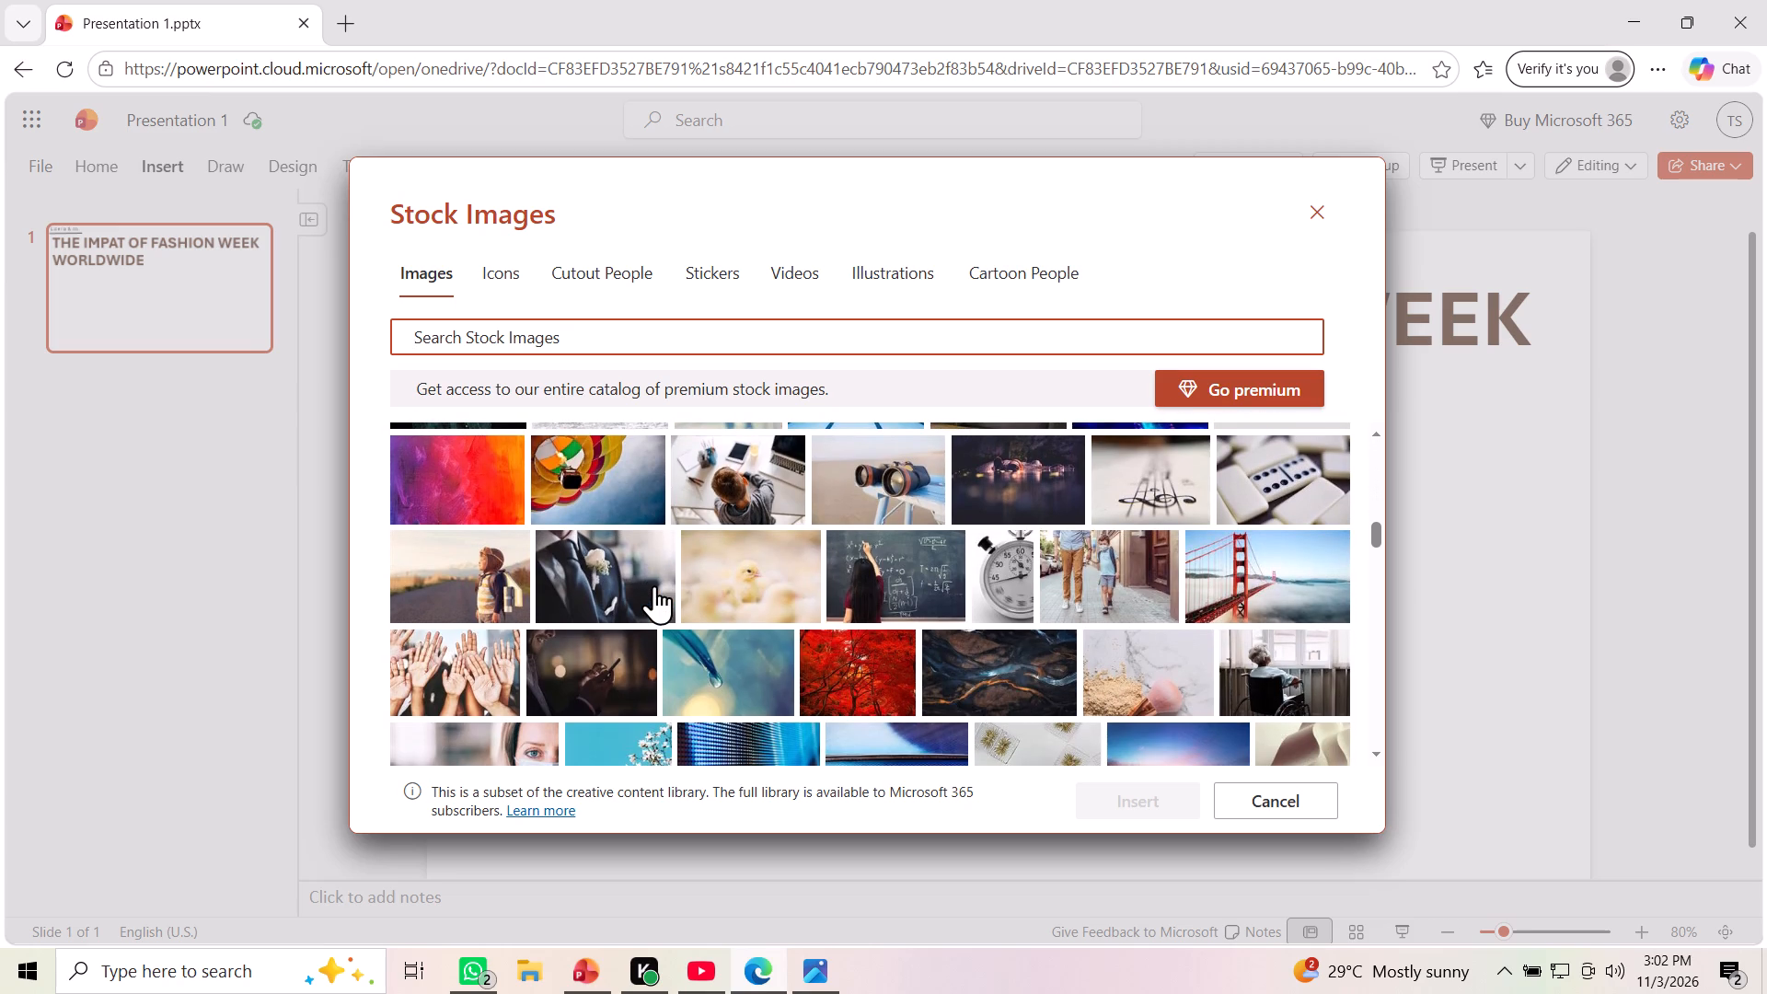
scroll(654, 585, "down", 2)
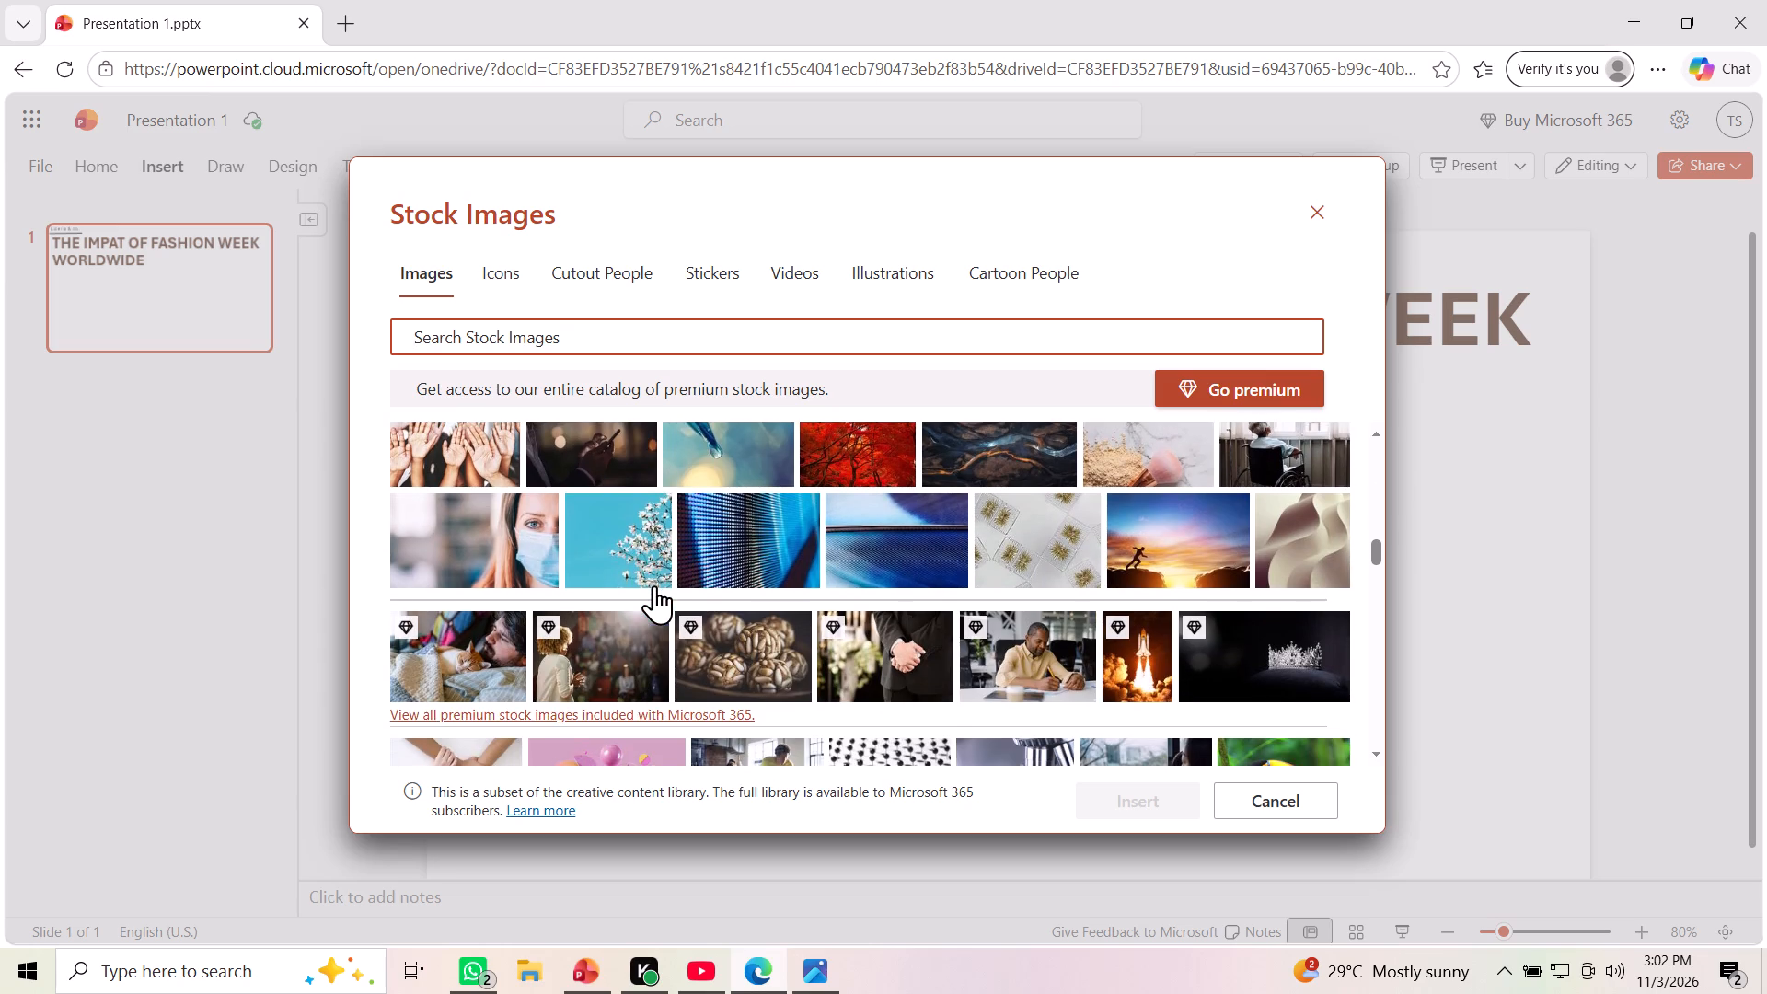
scroll(654, 585, "down", 2)
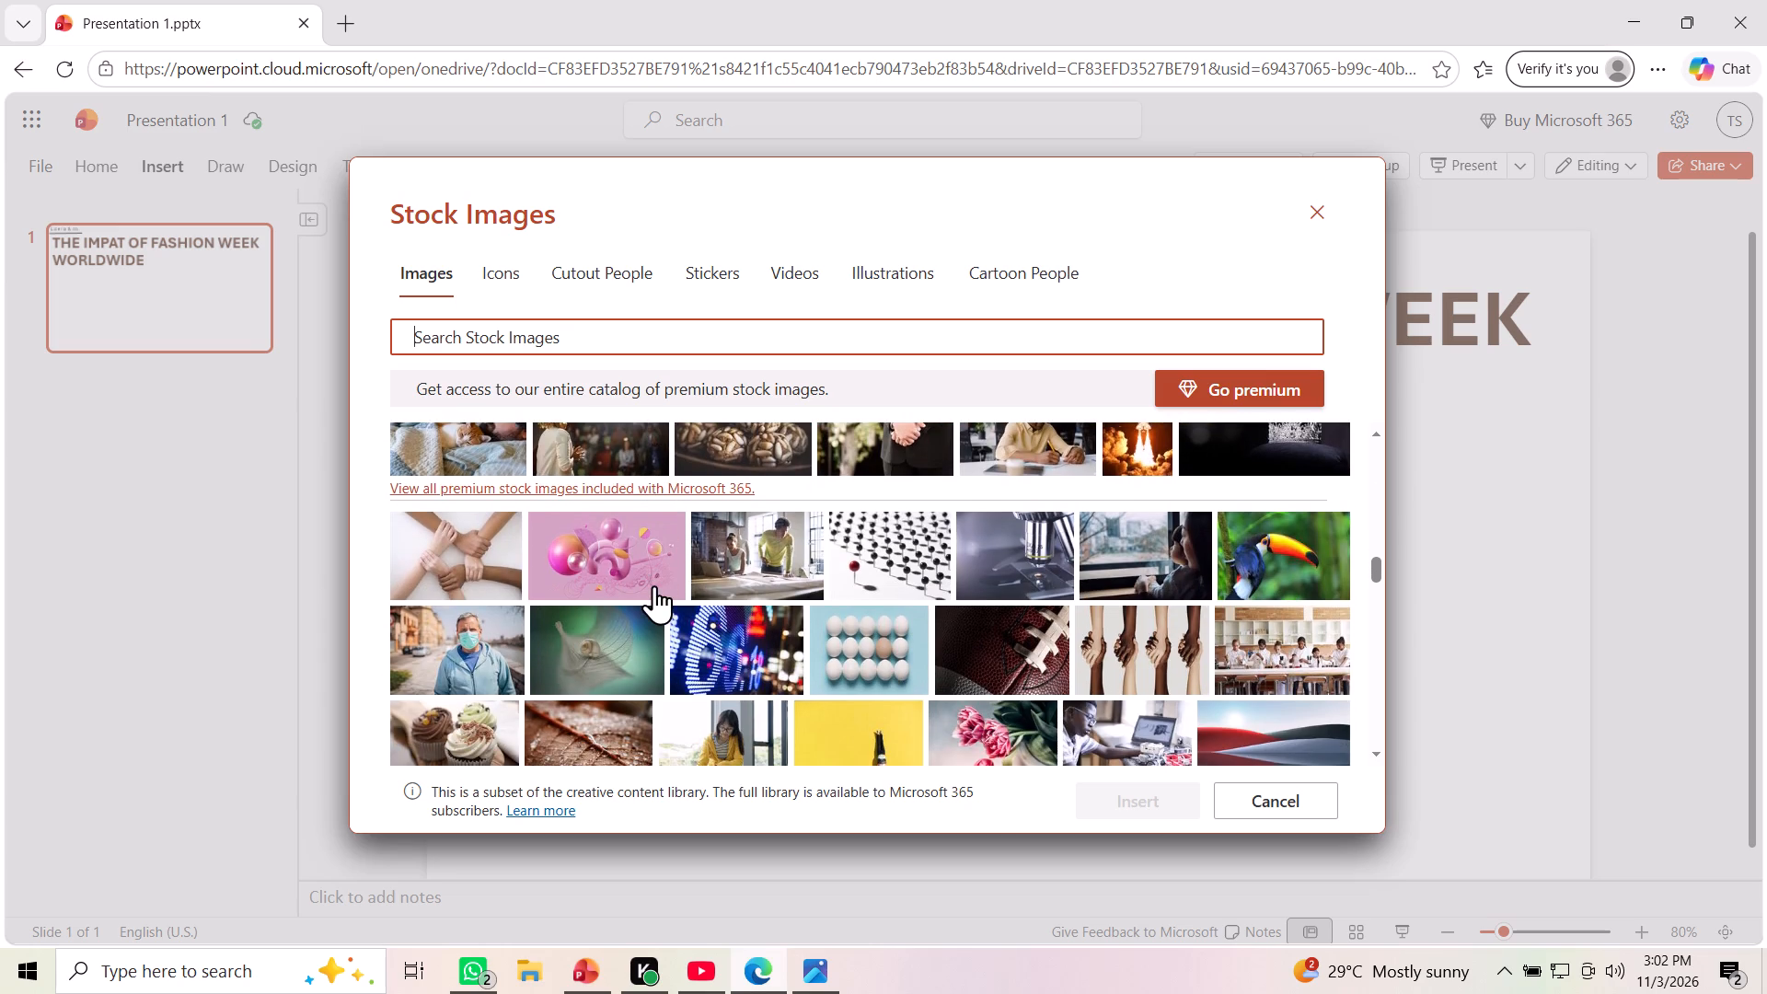
scroll(654, 585, "down", 1)
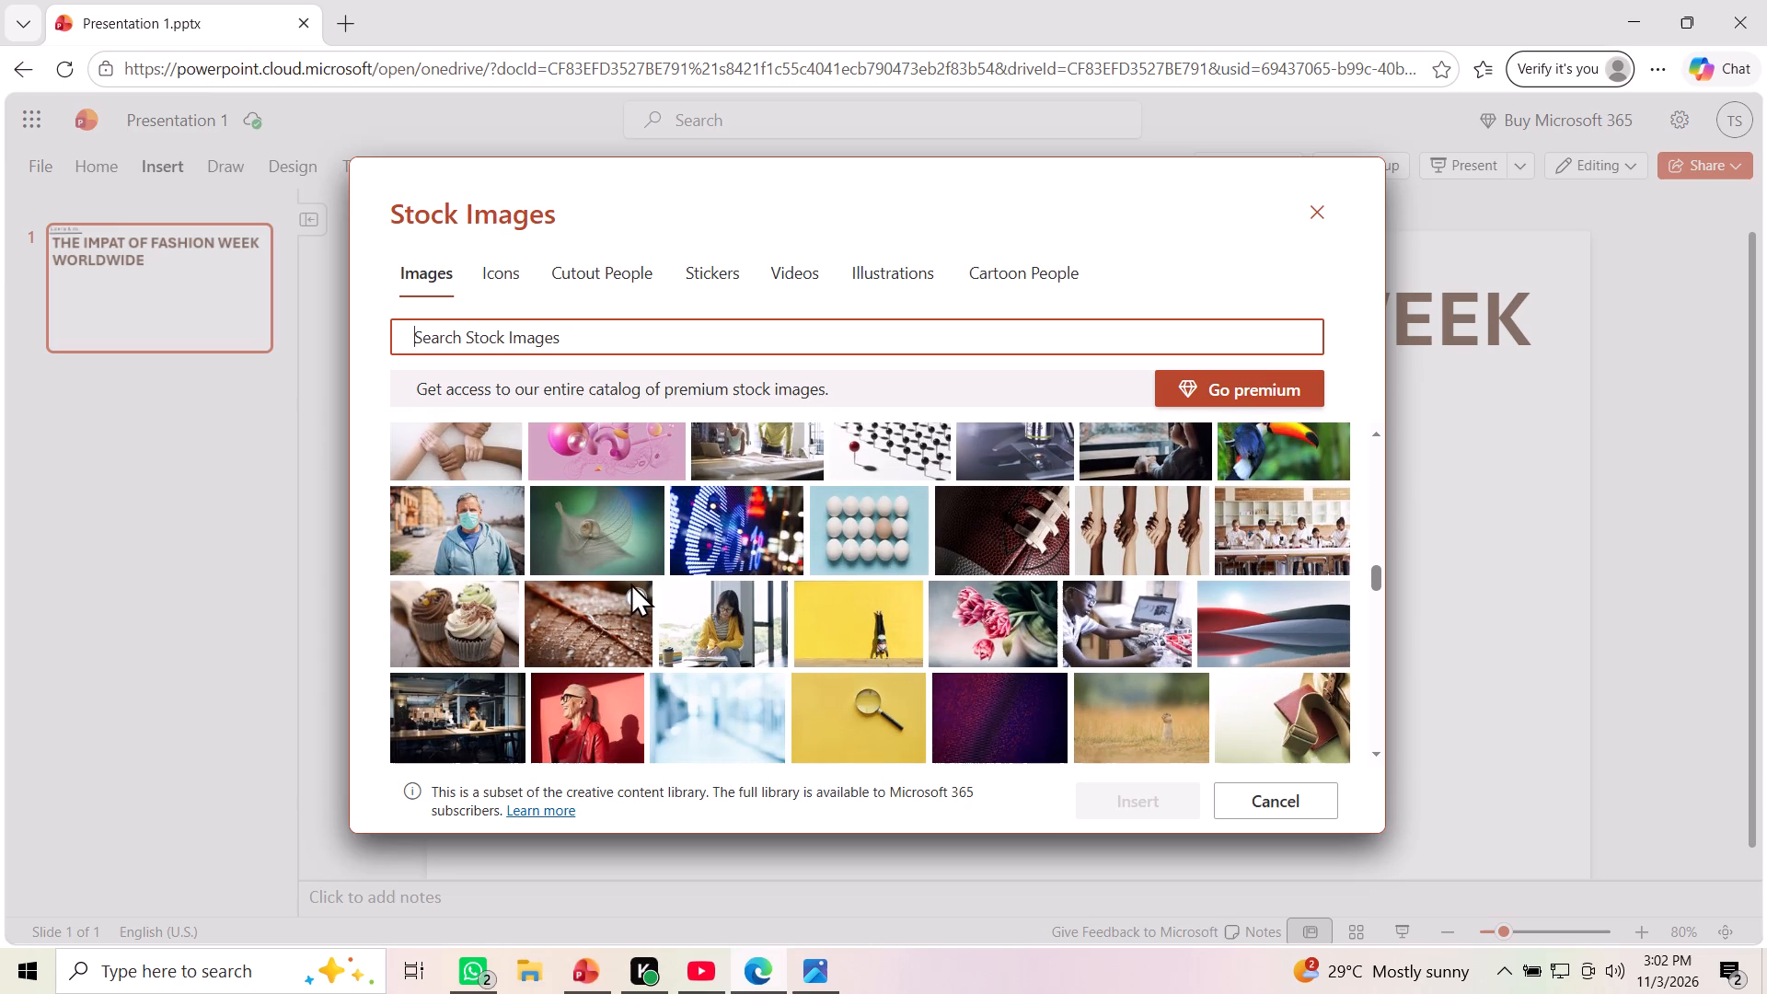
scroll(778, 604, "down", 2)
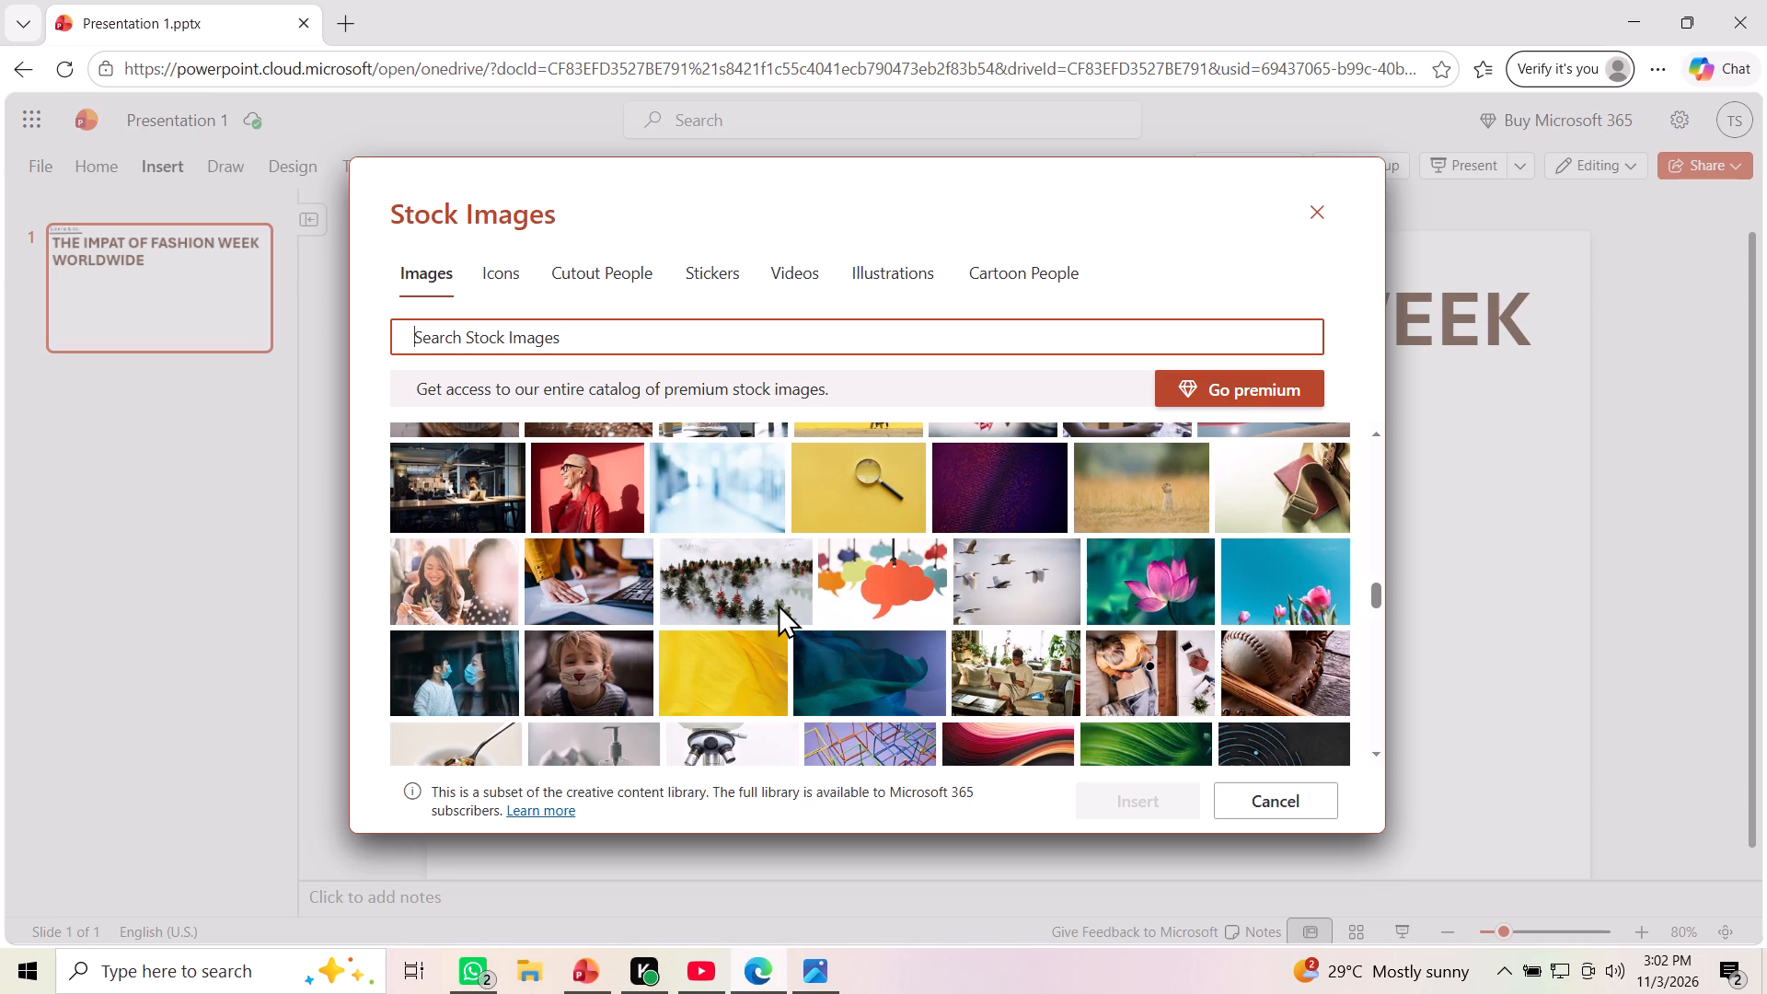
scroll(778, 604, "down", 1)
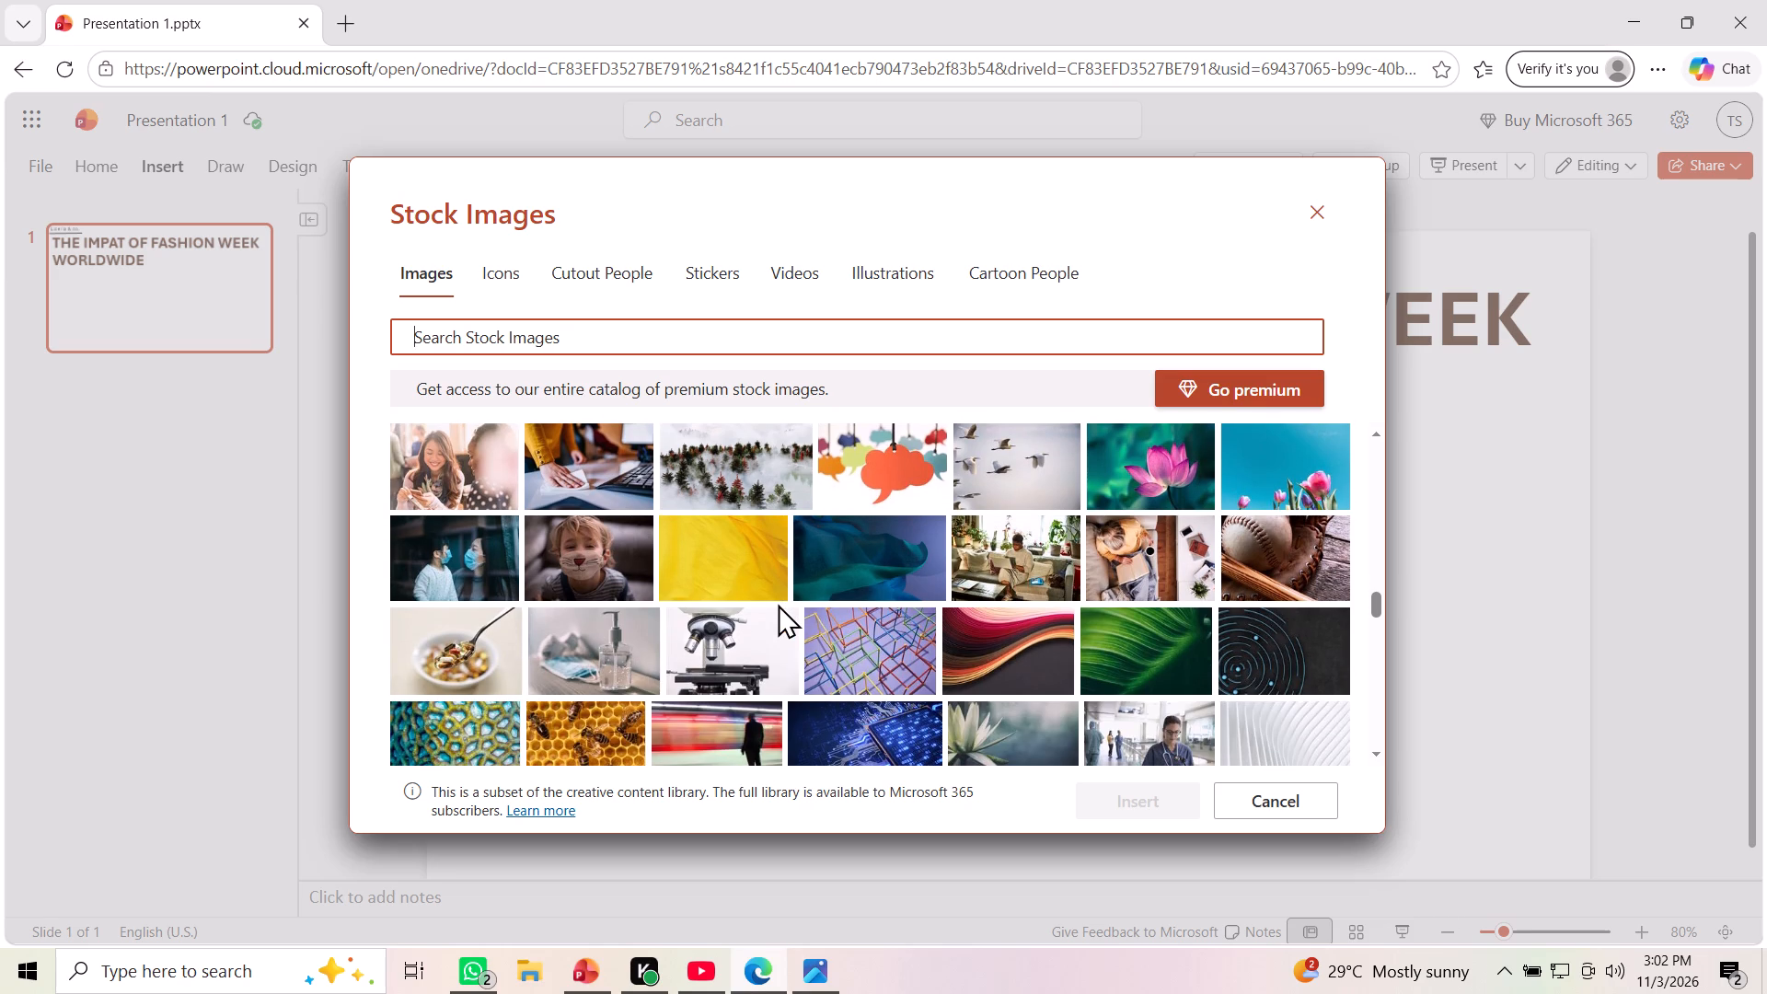
left_click(439, 463)
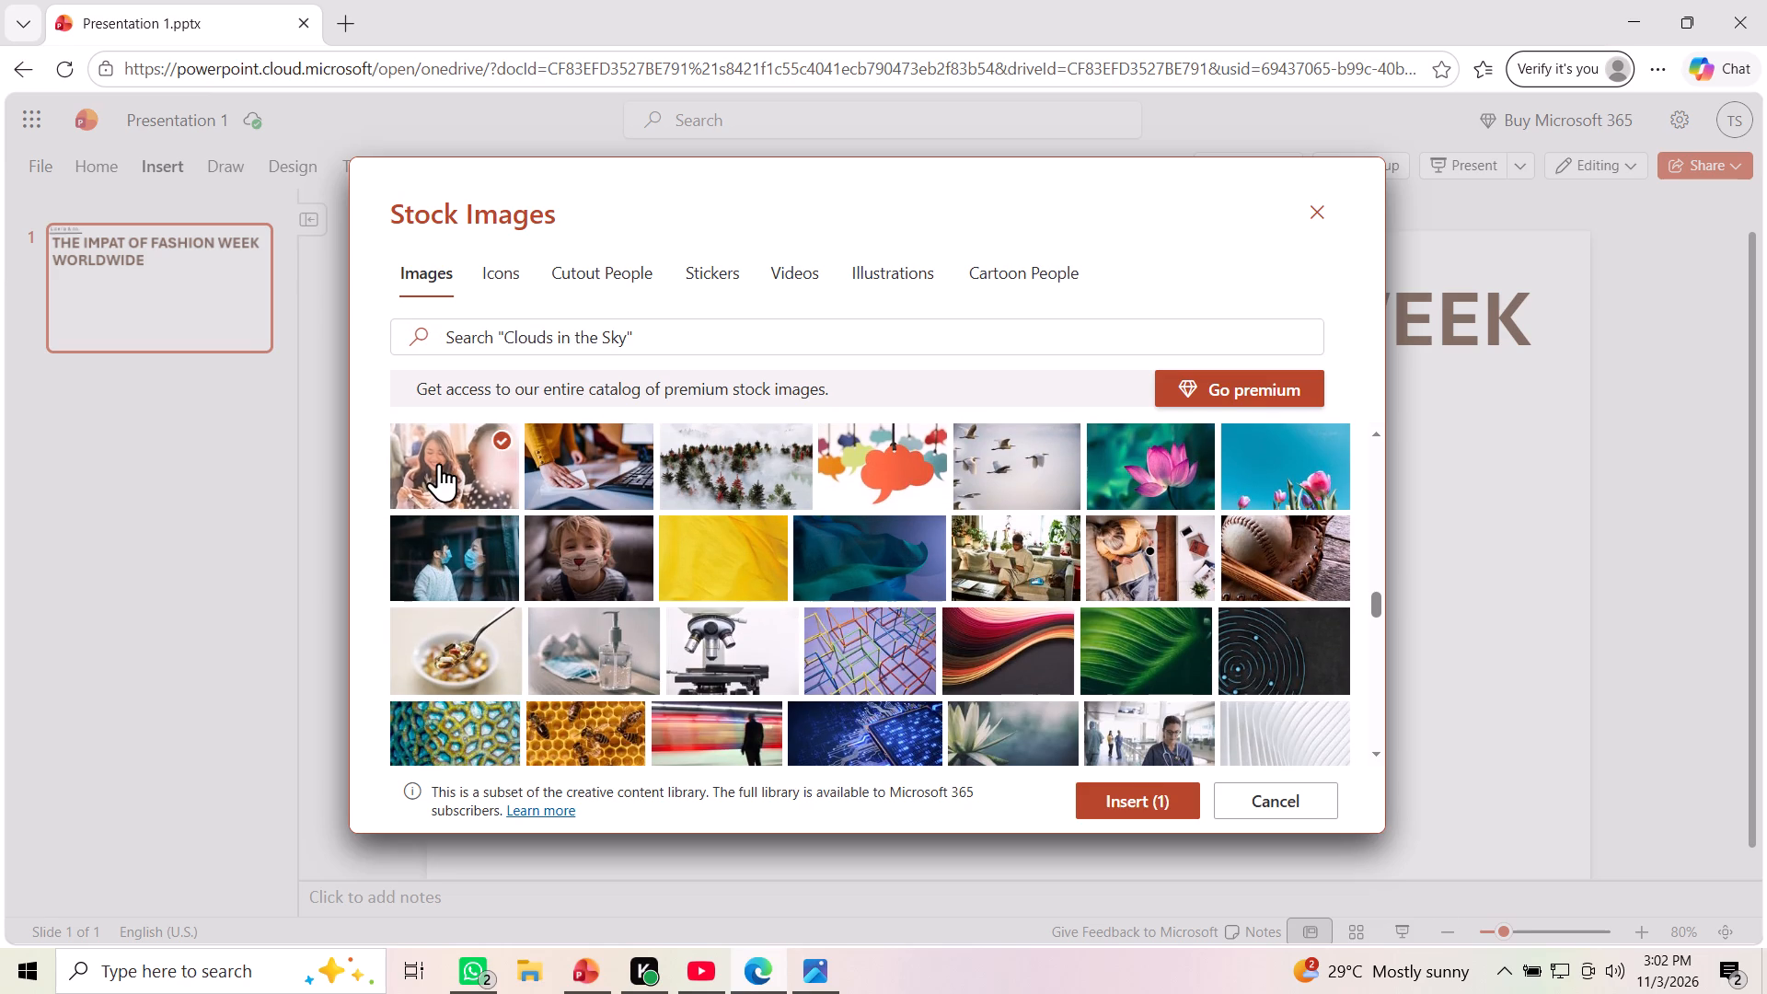
left_click(1144, 797)
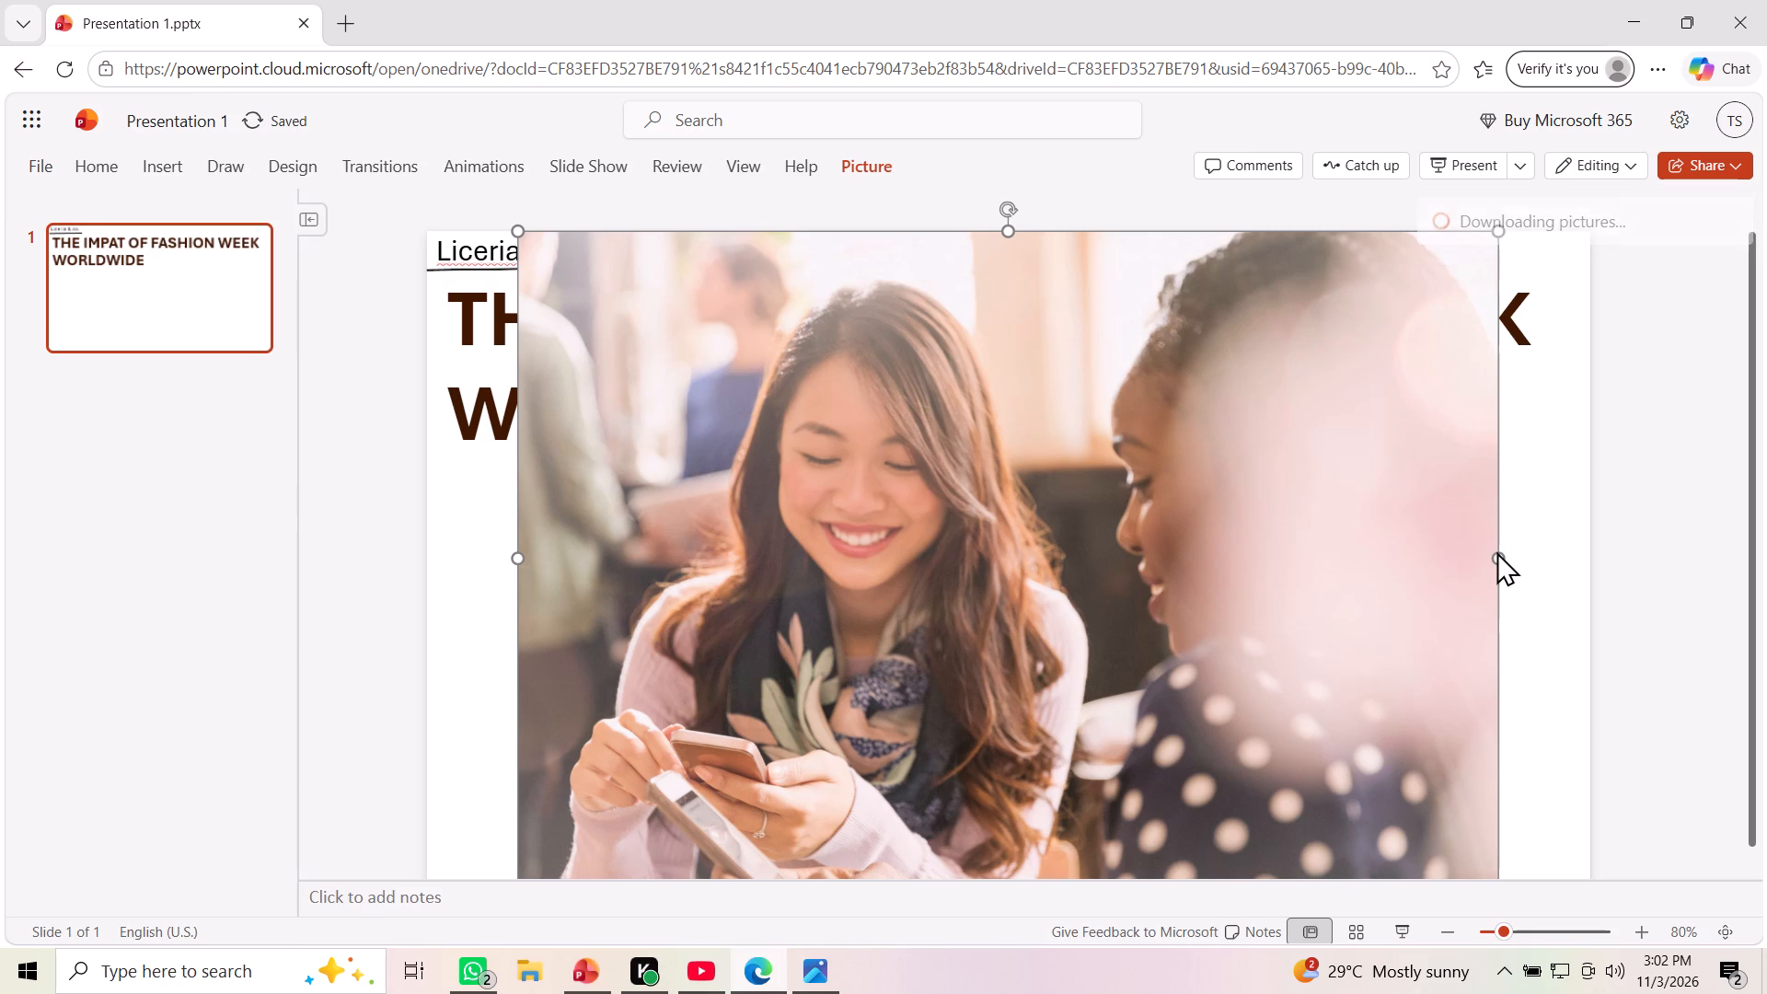
Shrink the inserted photo to about two-thirds of its width, and stretch it vertically into a taller shape.
left_click_drag(1496, 550, 1273, 539)
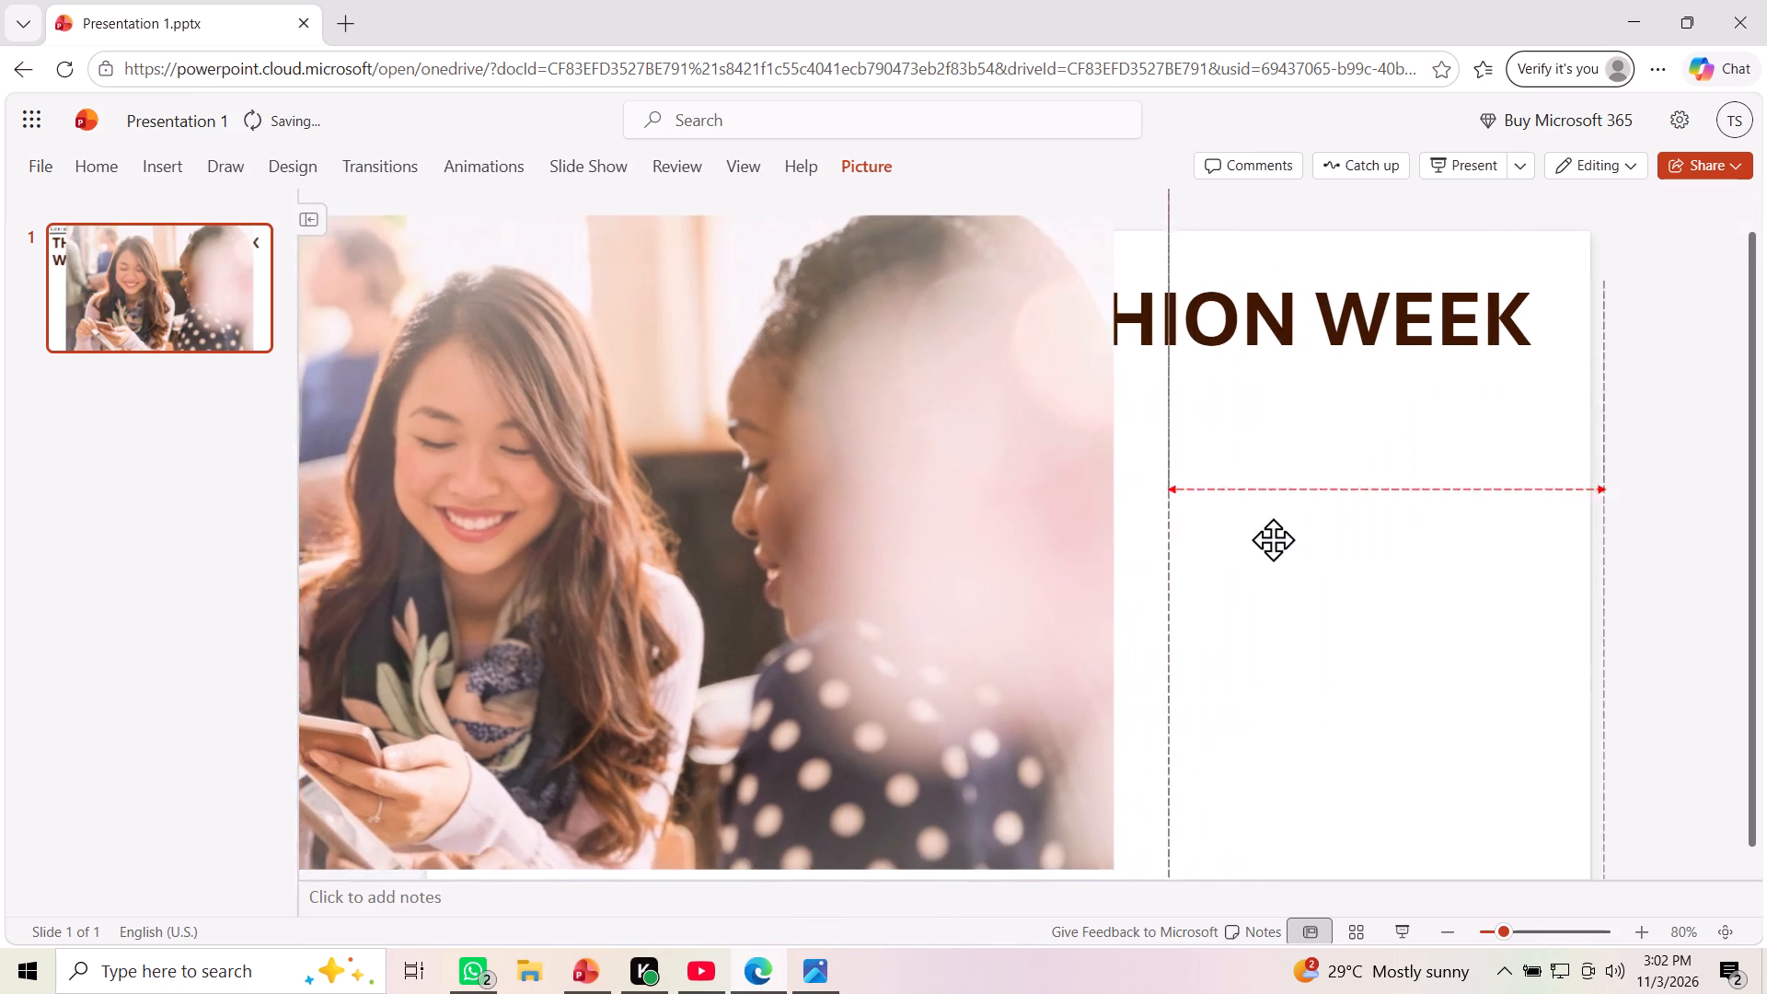
left_click_drag(1273, 539, 1307, 433)
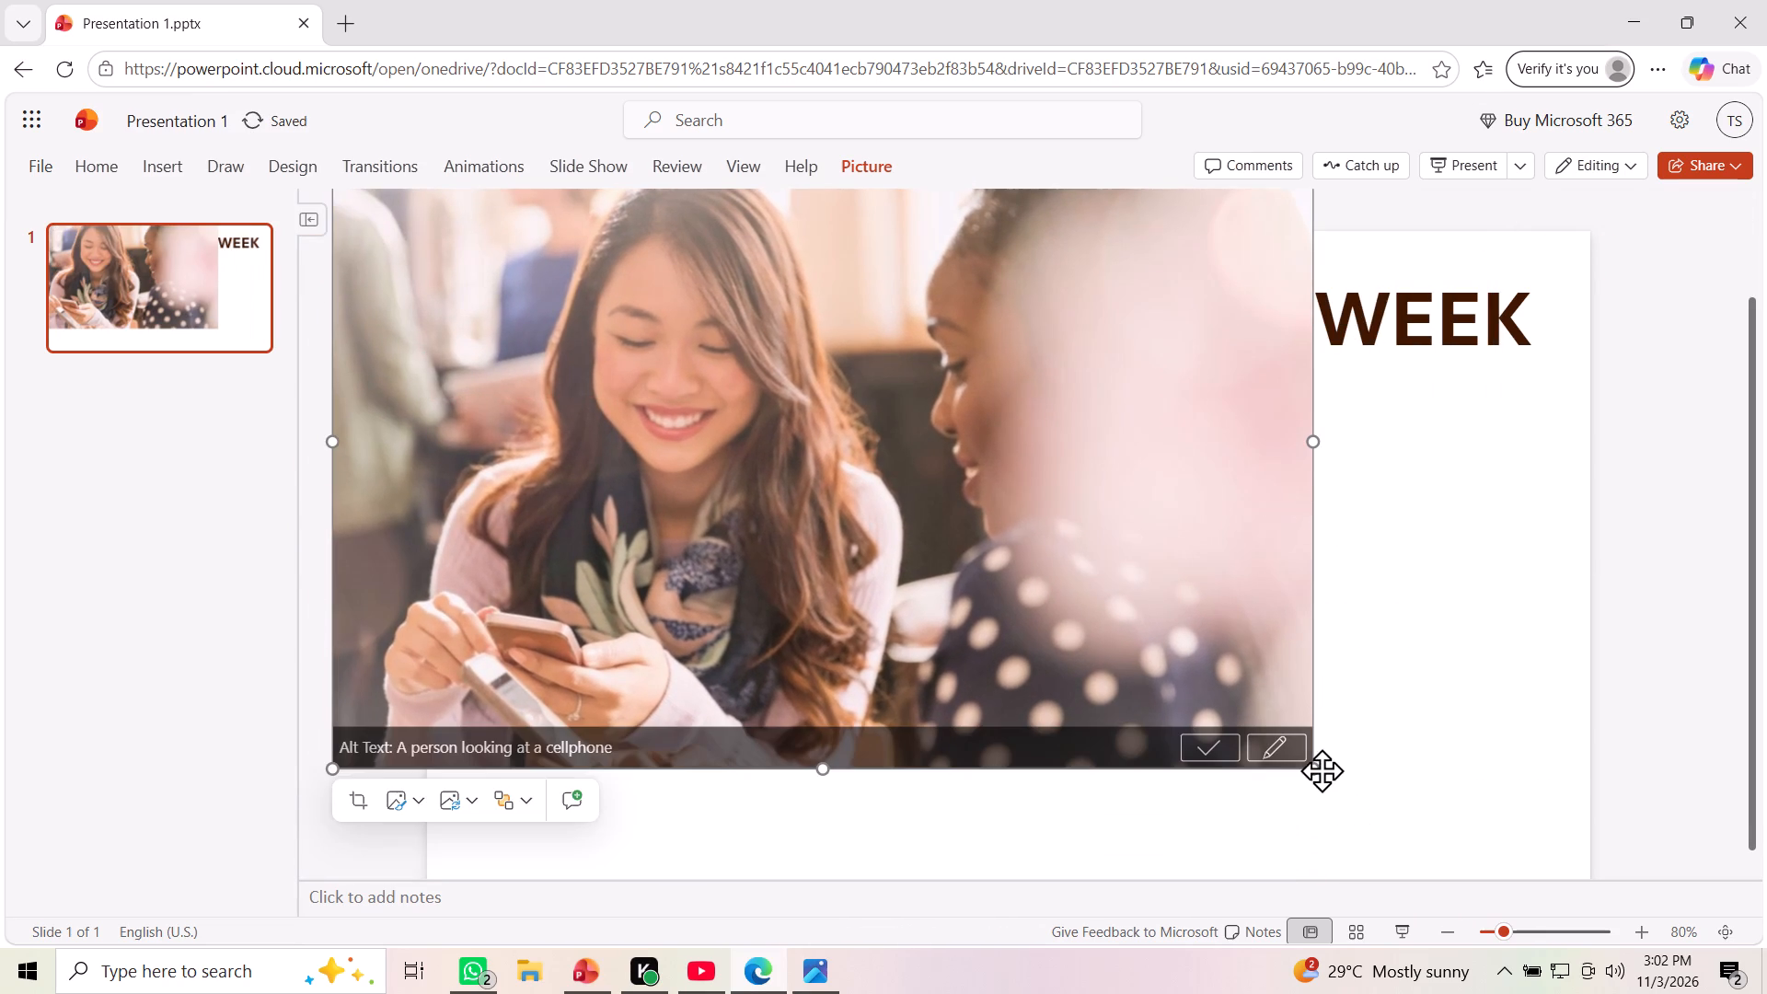
left_click_drag(1315, 768, 1030, 607)
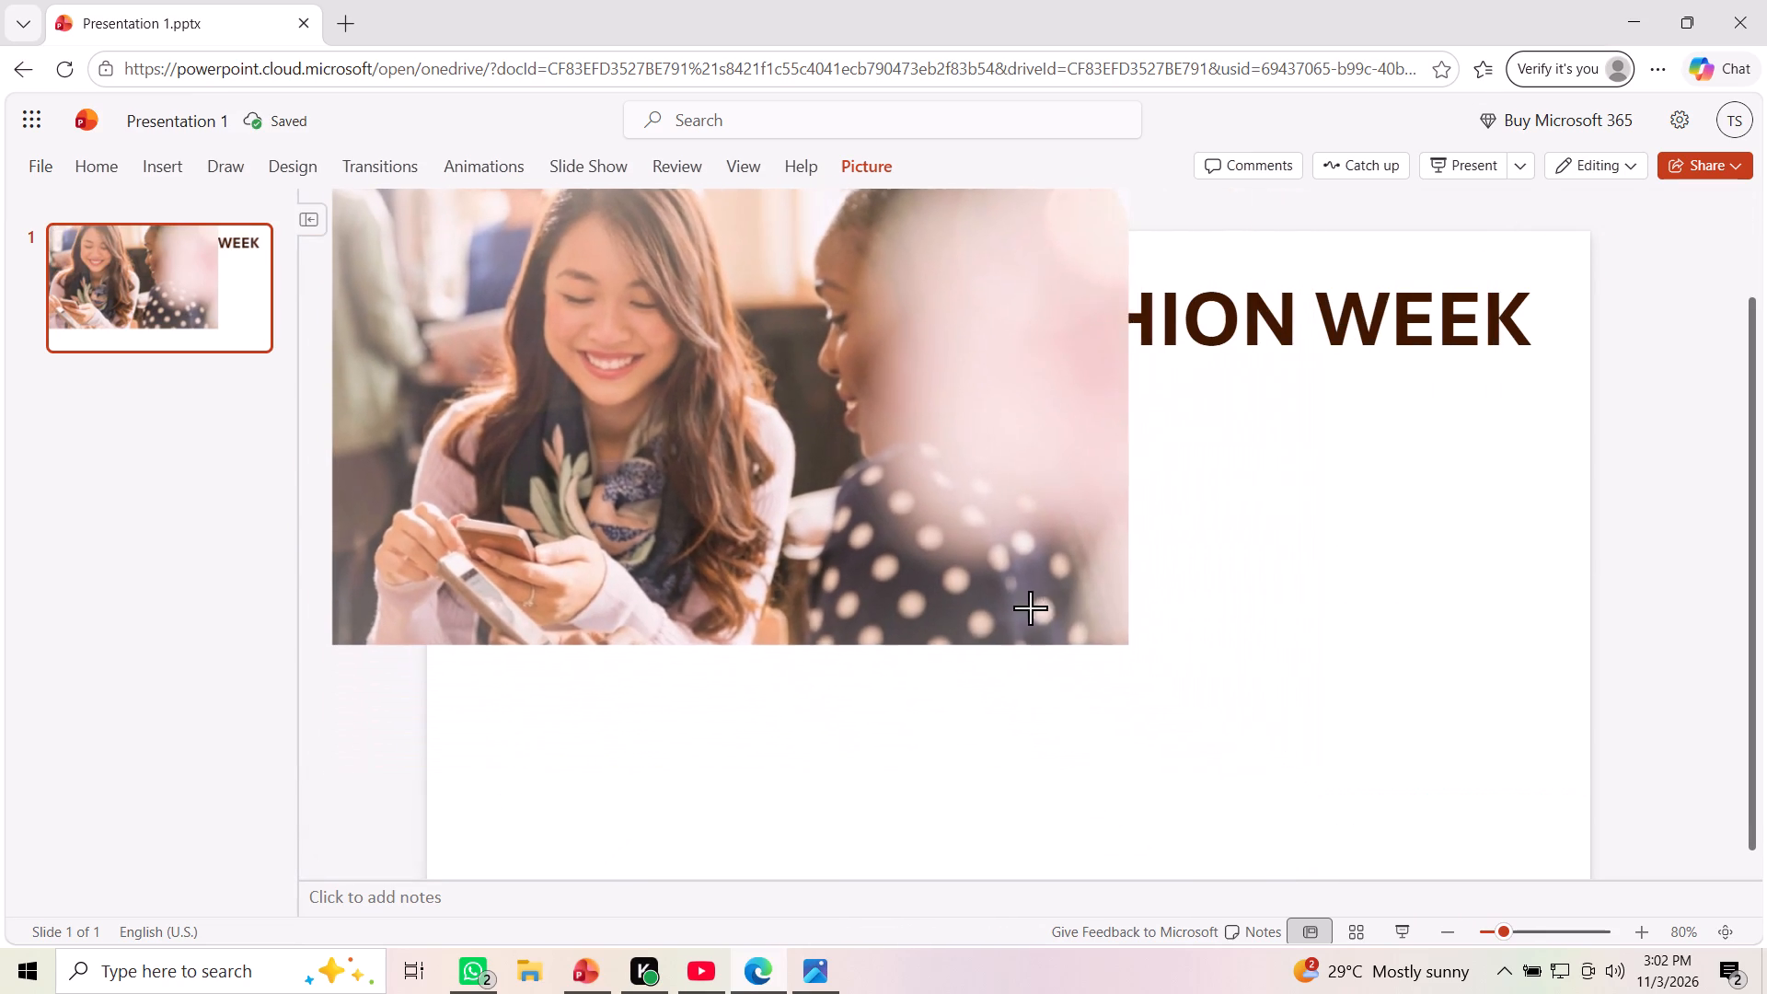
left_click_drag(1030, 607, 897, 545)
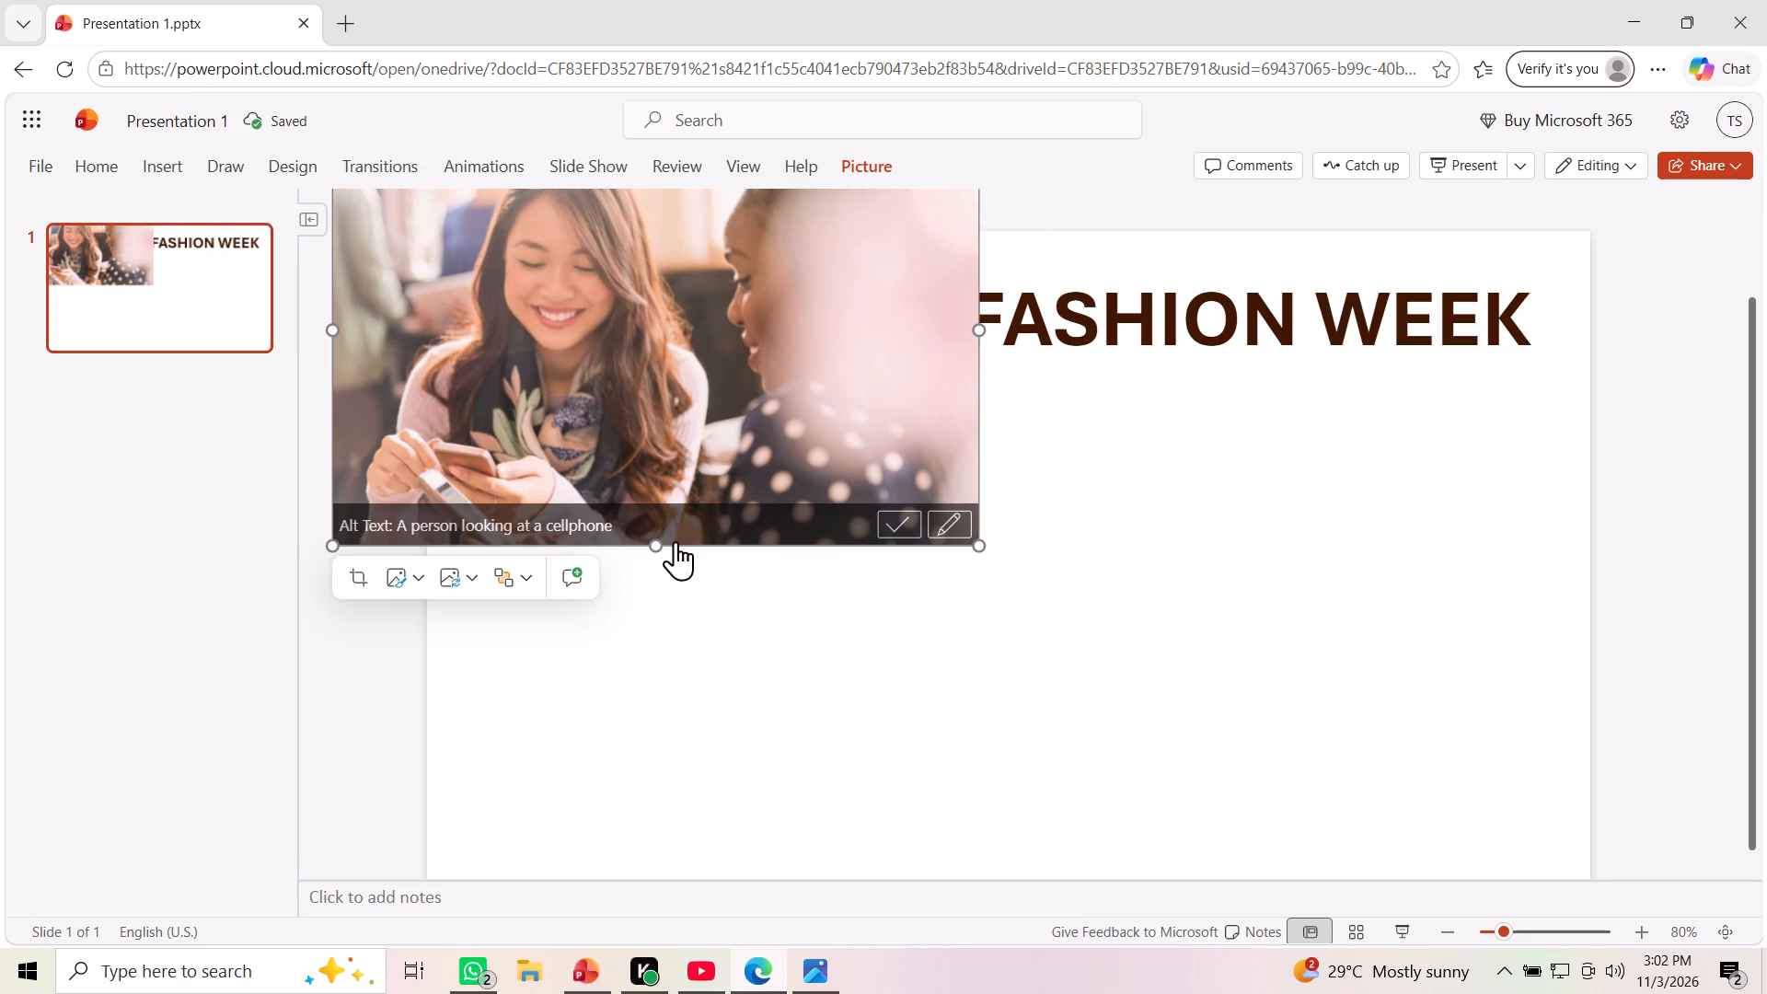
left_click_drag(653, 540, 645, 779)
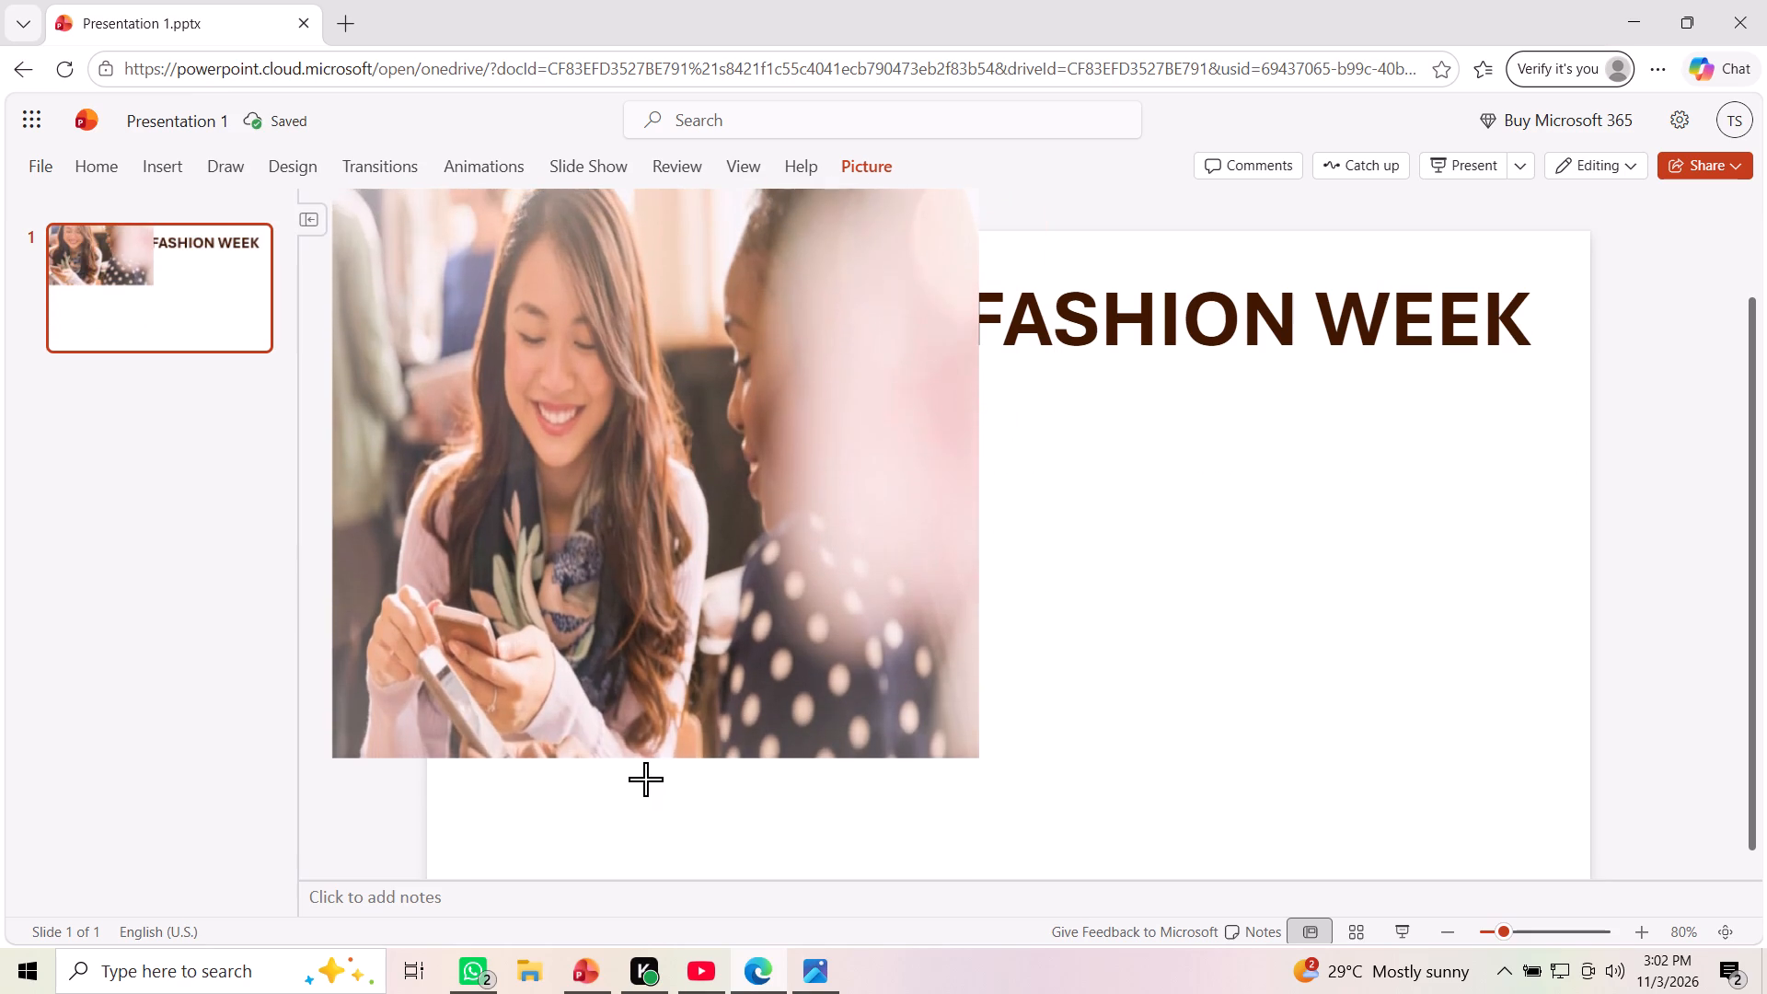
left_click_drag(645, 779, 645, 849)
Move the photo to the slide's right side, and scale it down towards the bottom-right corner to about two-thirds of its size.
left_click_drag(671, 572, 996, 665)
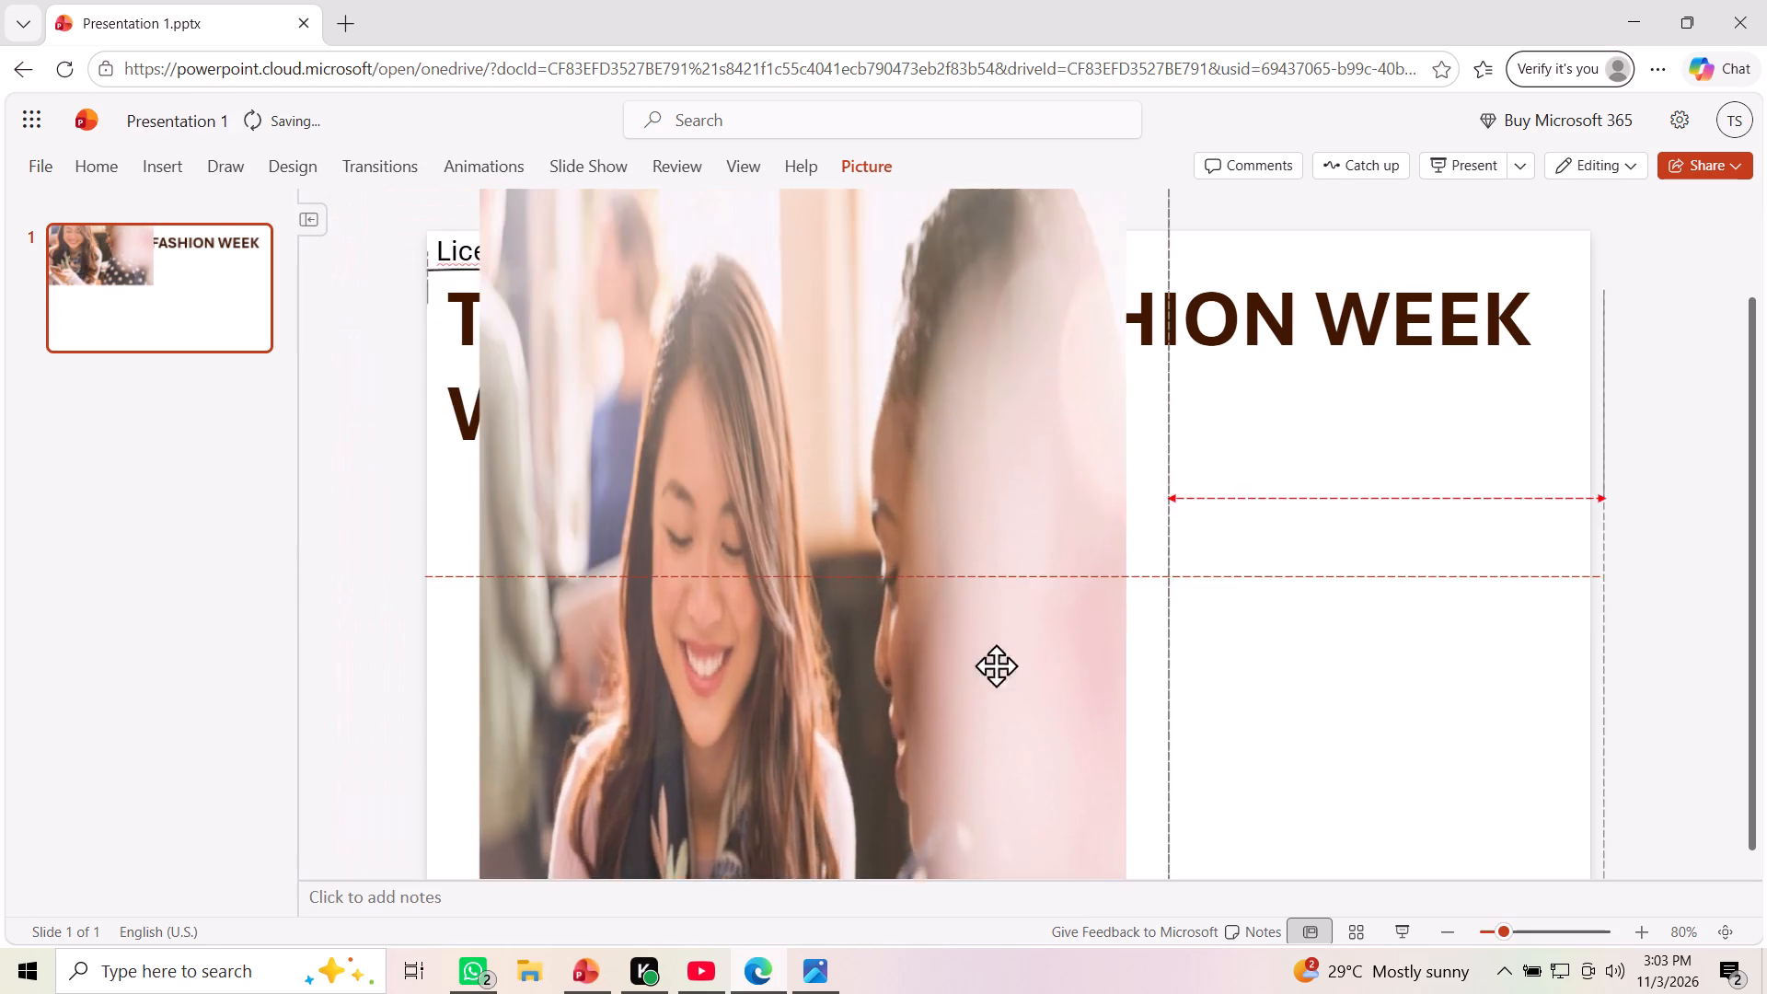
left_click_drag(996, 665, 1288, 732)
left_click_drag(944, 272, 1141, 526)
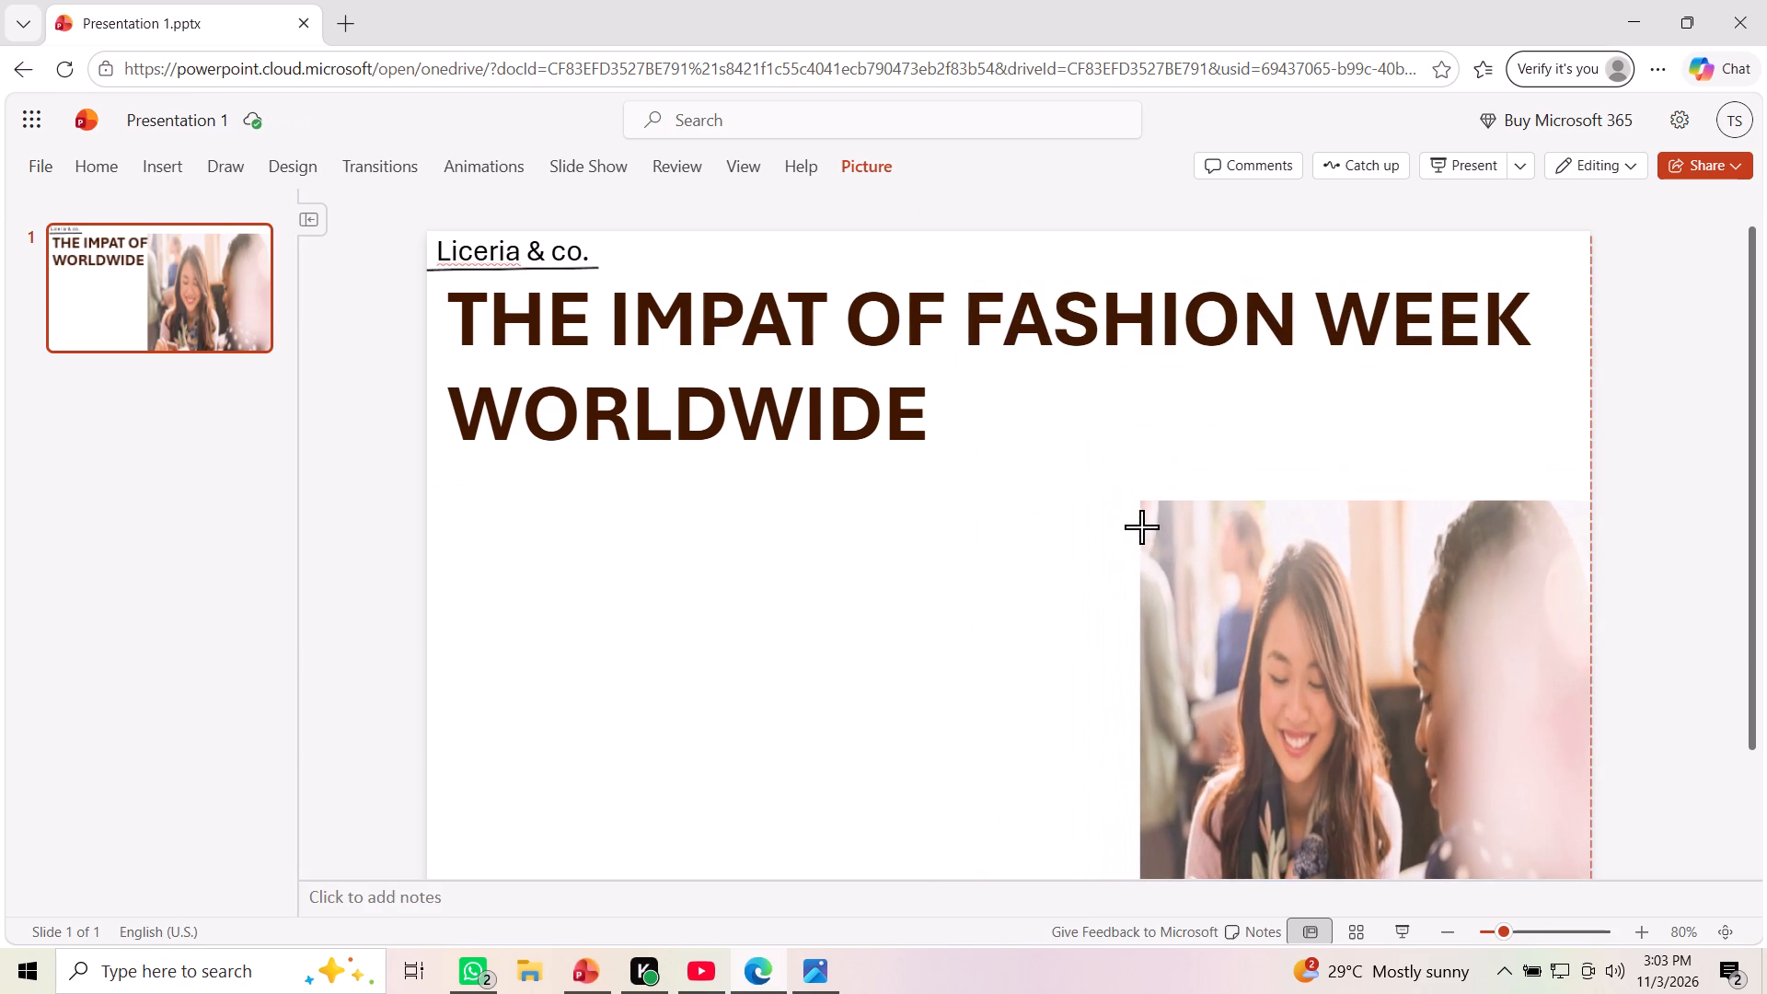
left_click_drag(1141, 526, 1204, 517)
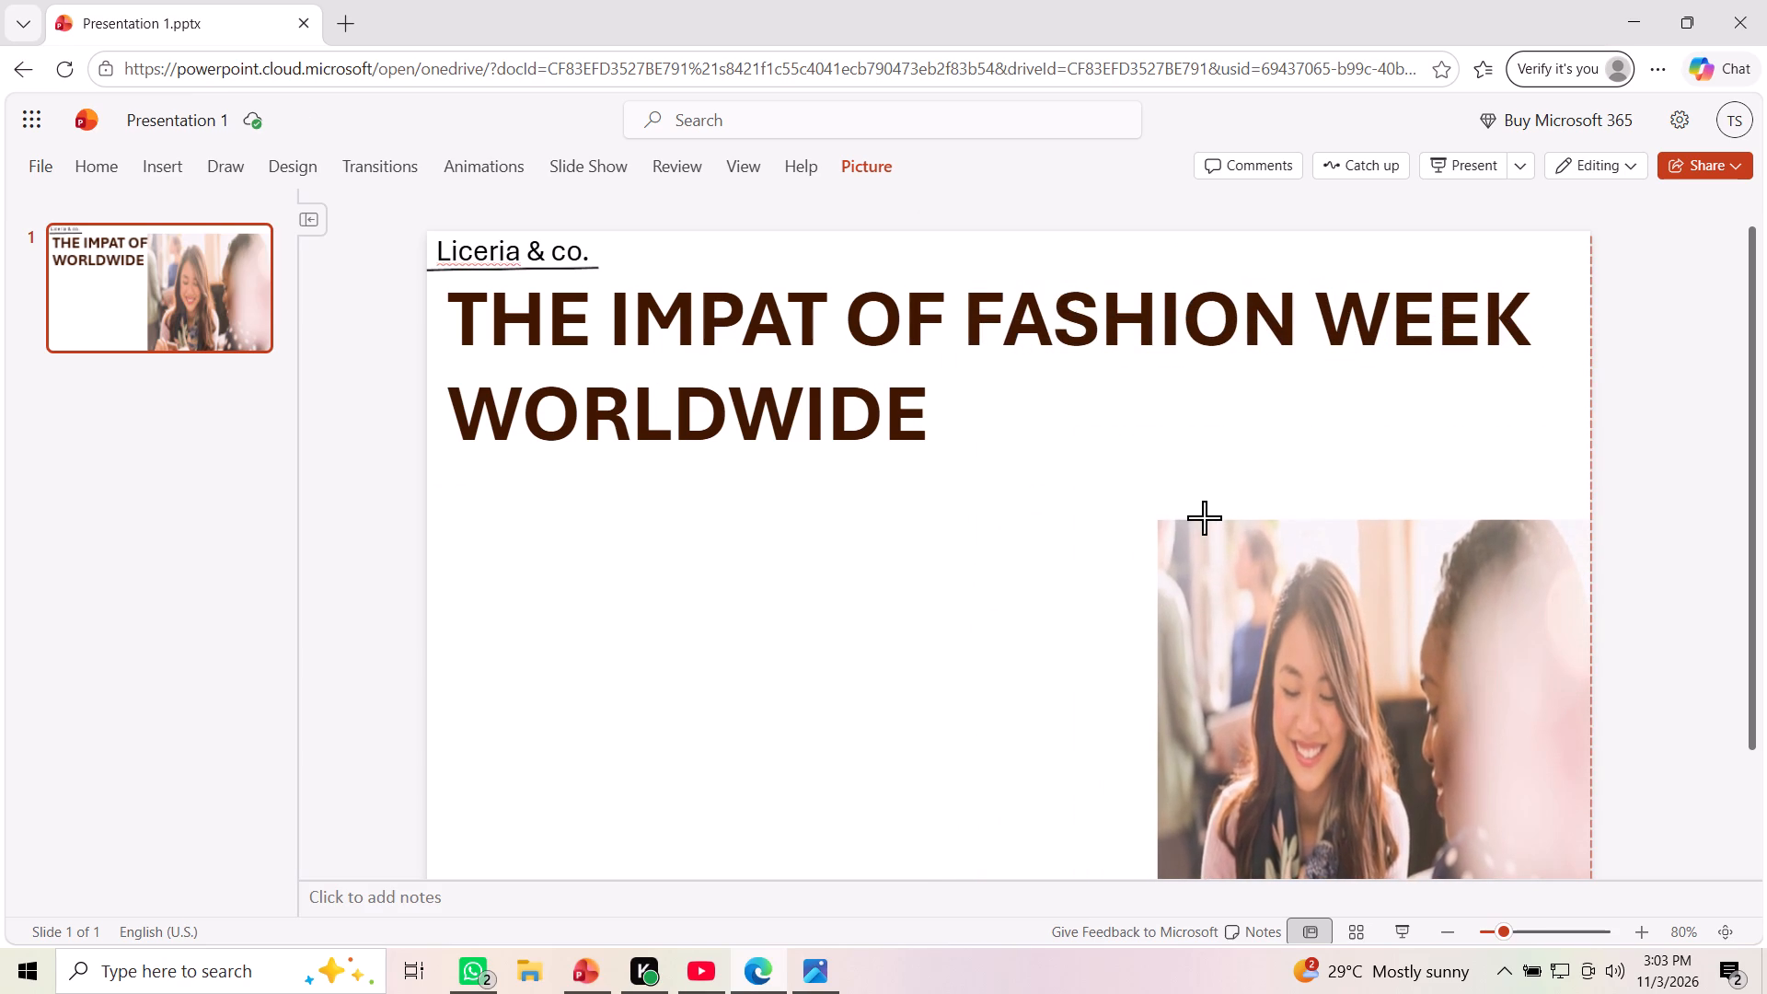
left_click_drag(1204, 517, 1203, 517)
Reposition the photo just under "FASHION WEEK" on the slide's right side, to the right of "WORLDWIDE".
left_click_drag(1217, 622, 1278, 653)
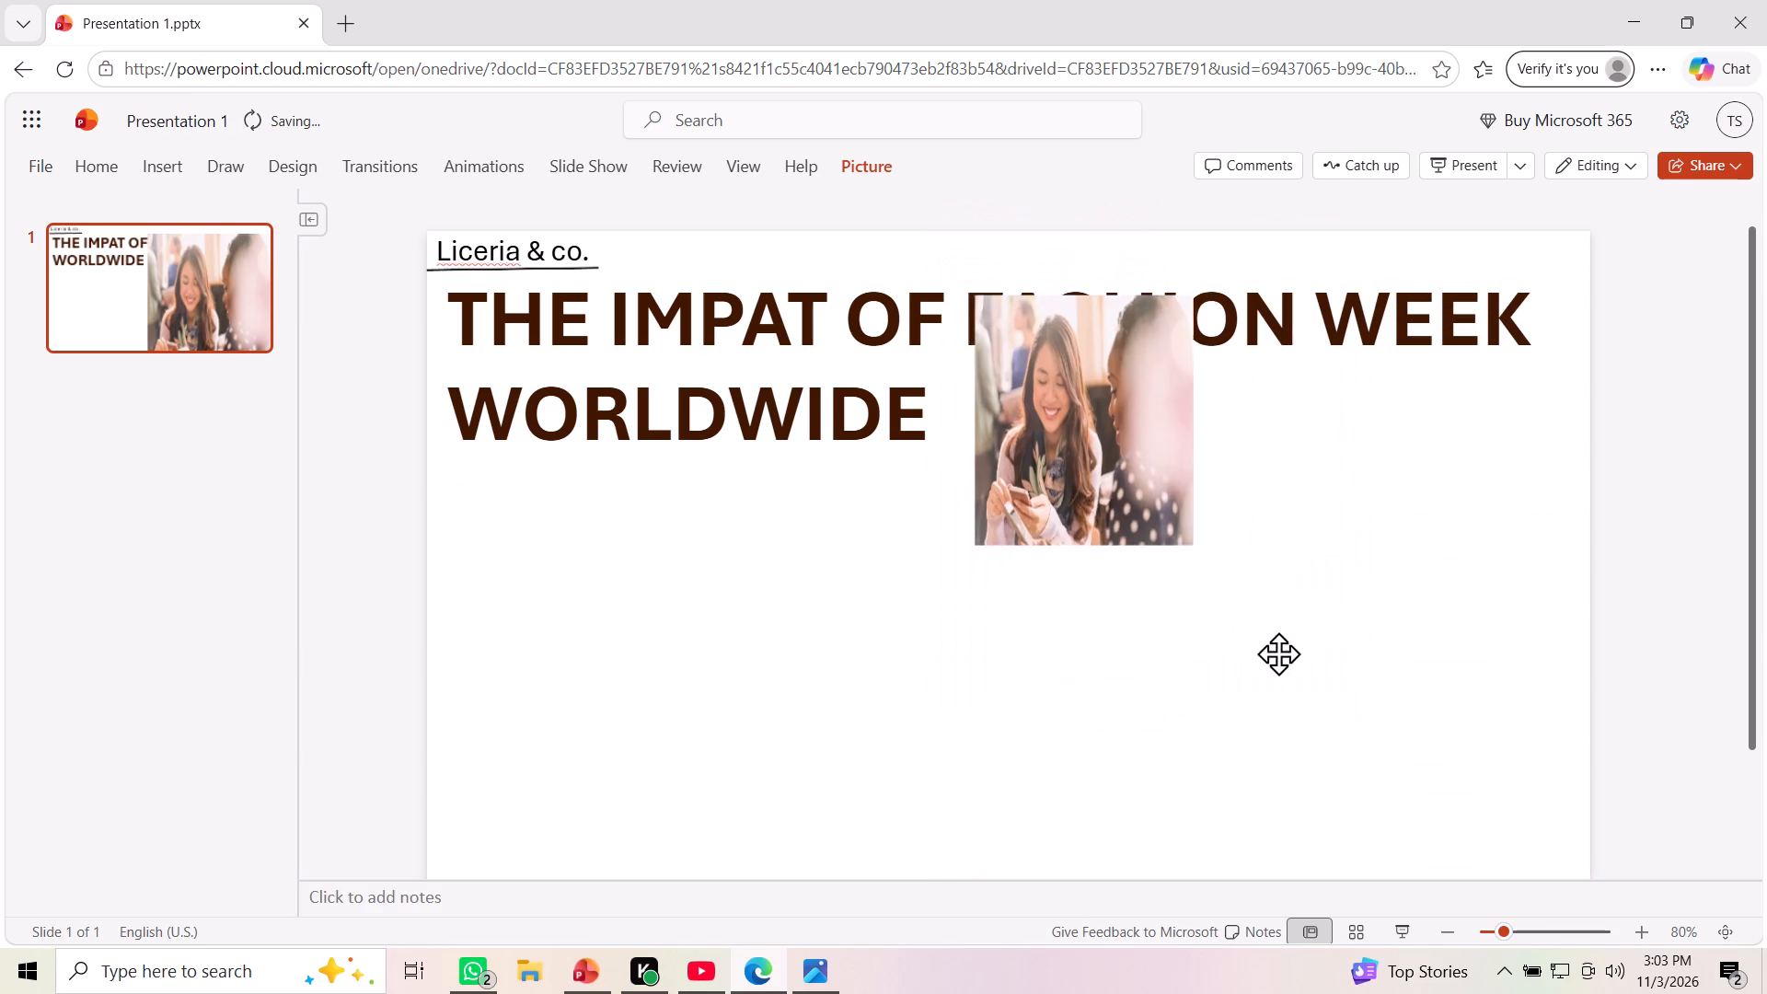
left_click_drag(1278, 653, 1416, 711)
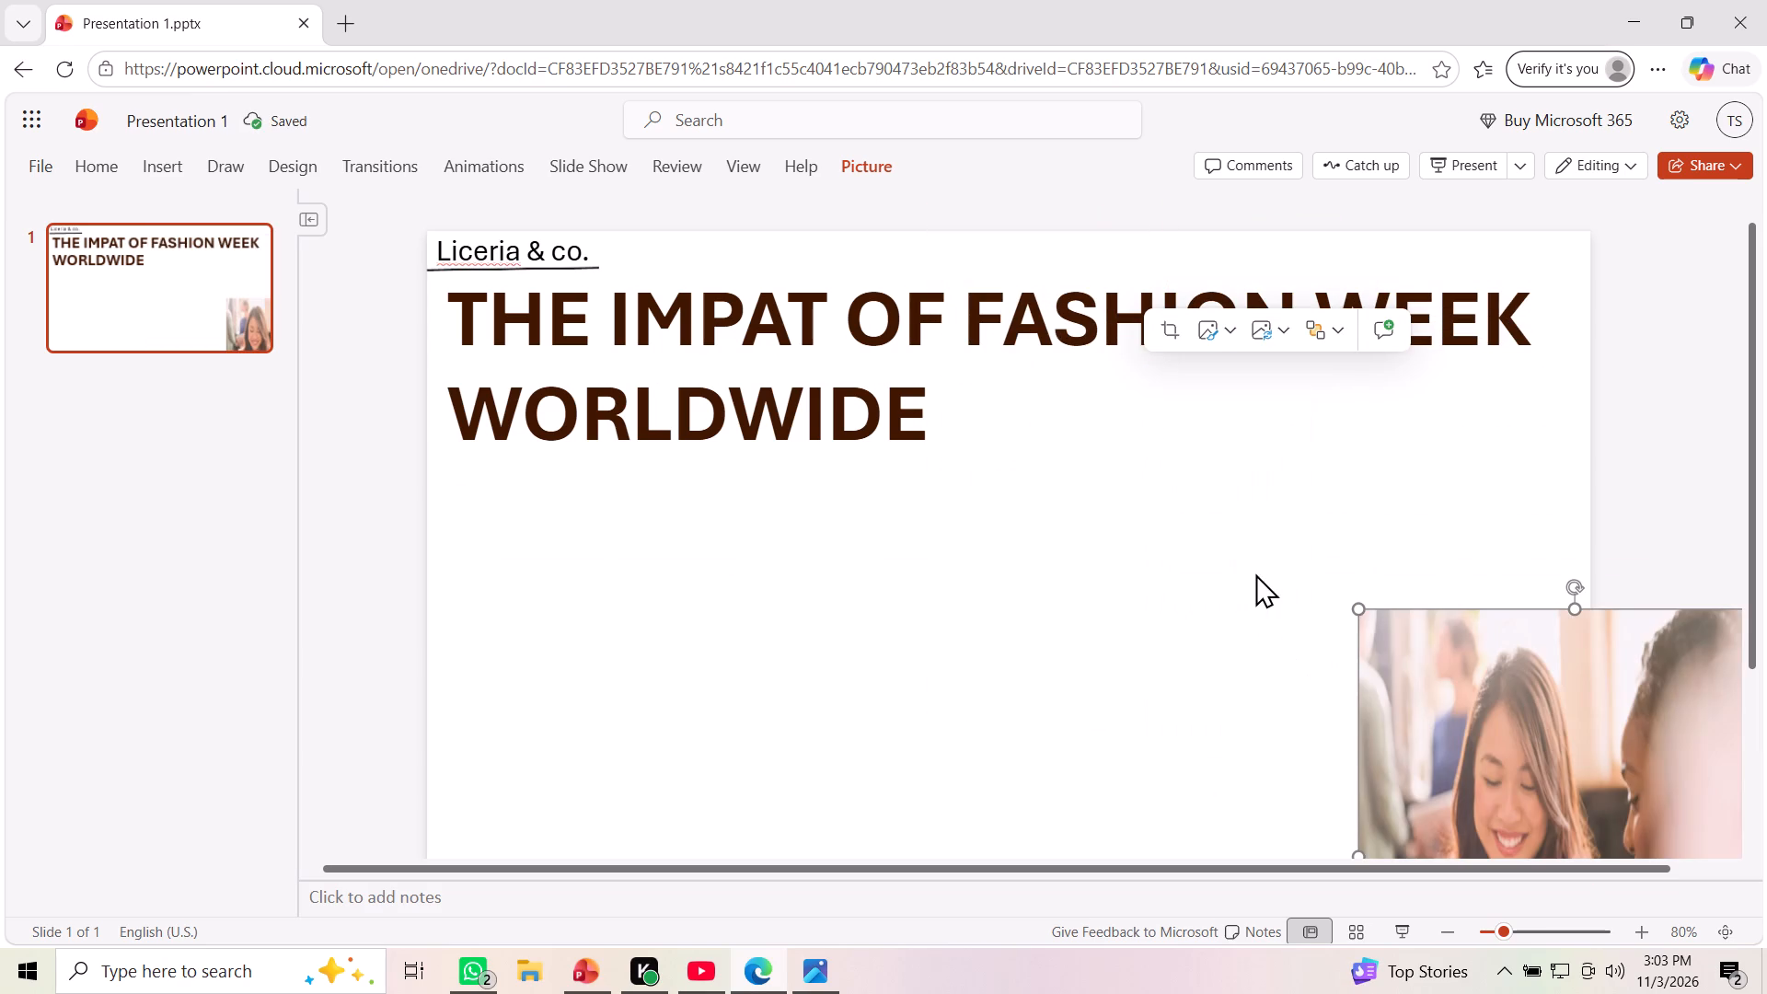
left_click_drag(1511, 693, 1271, 445)
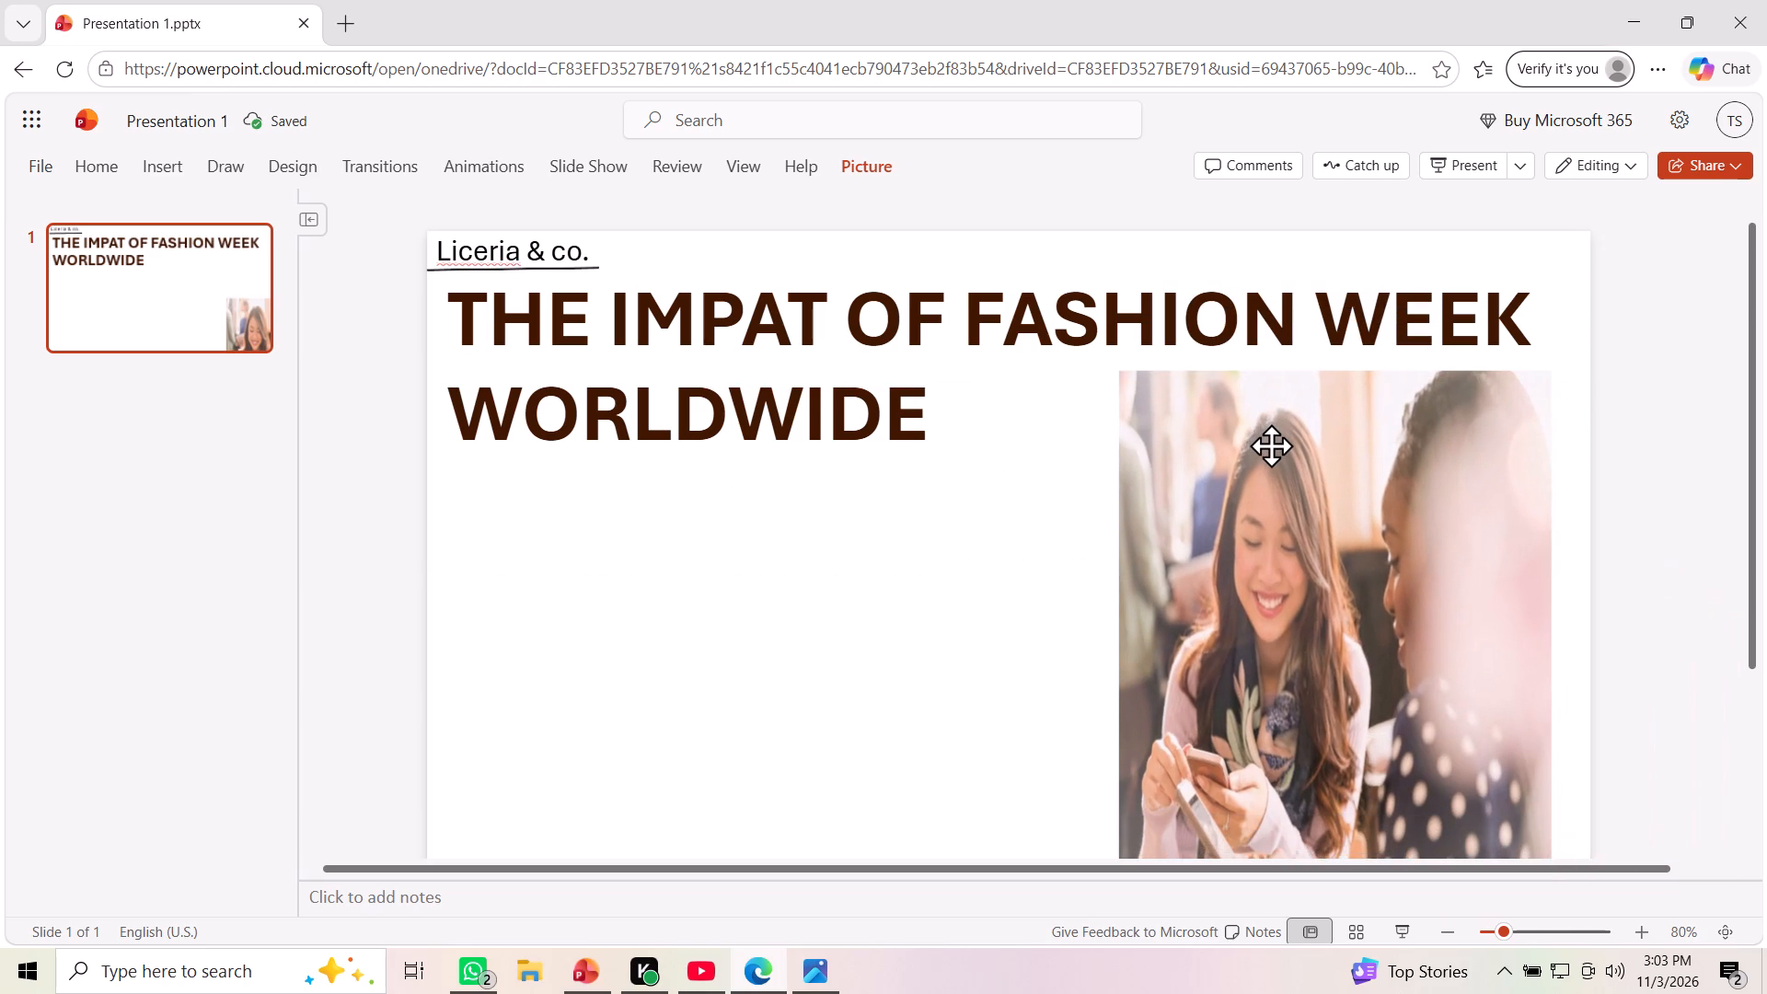
left_click_drag(1271, 445, 1271, 444)
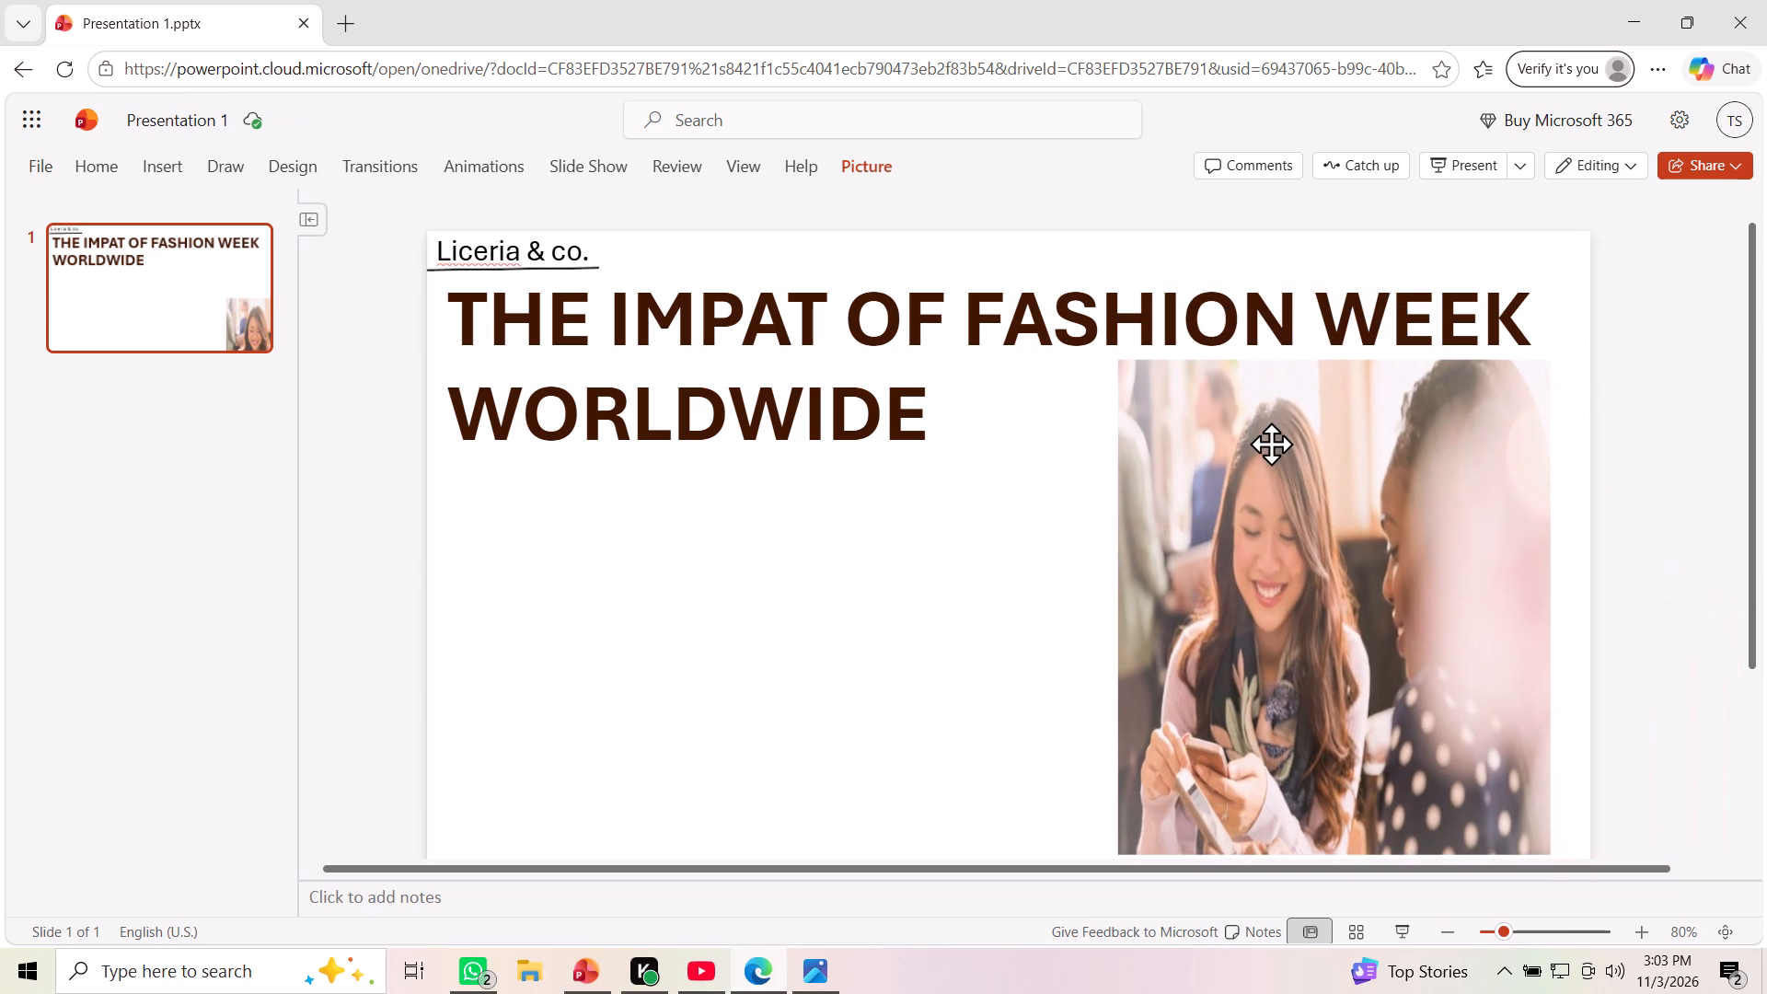
left_click_drag(1271, 444, 1276, 439)
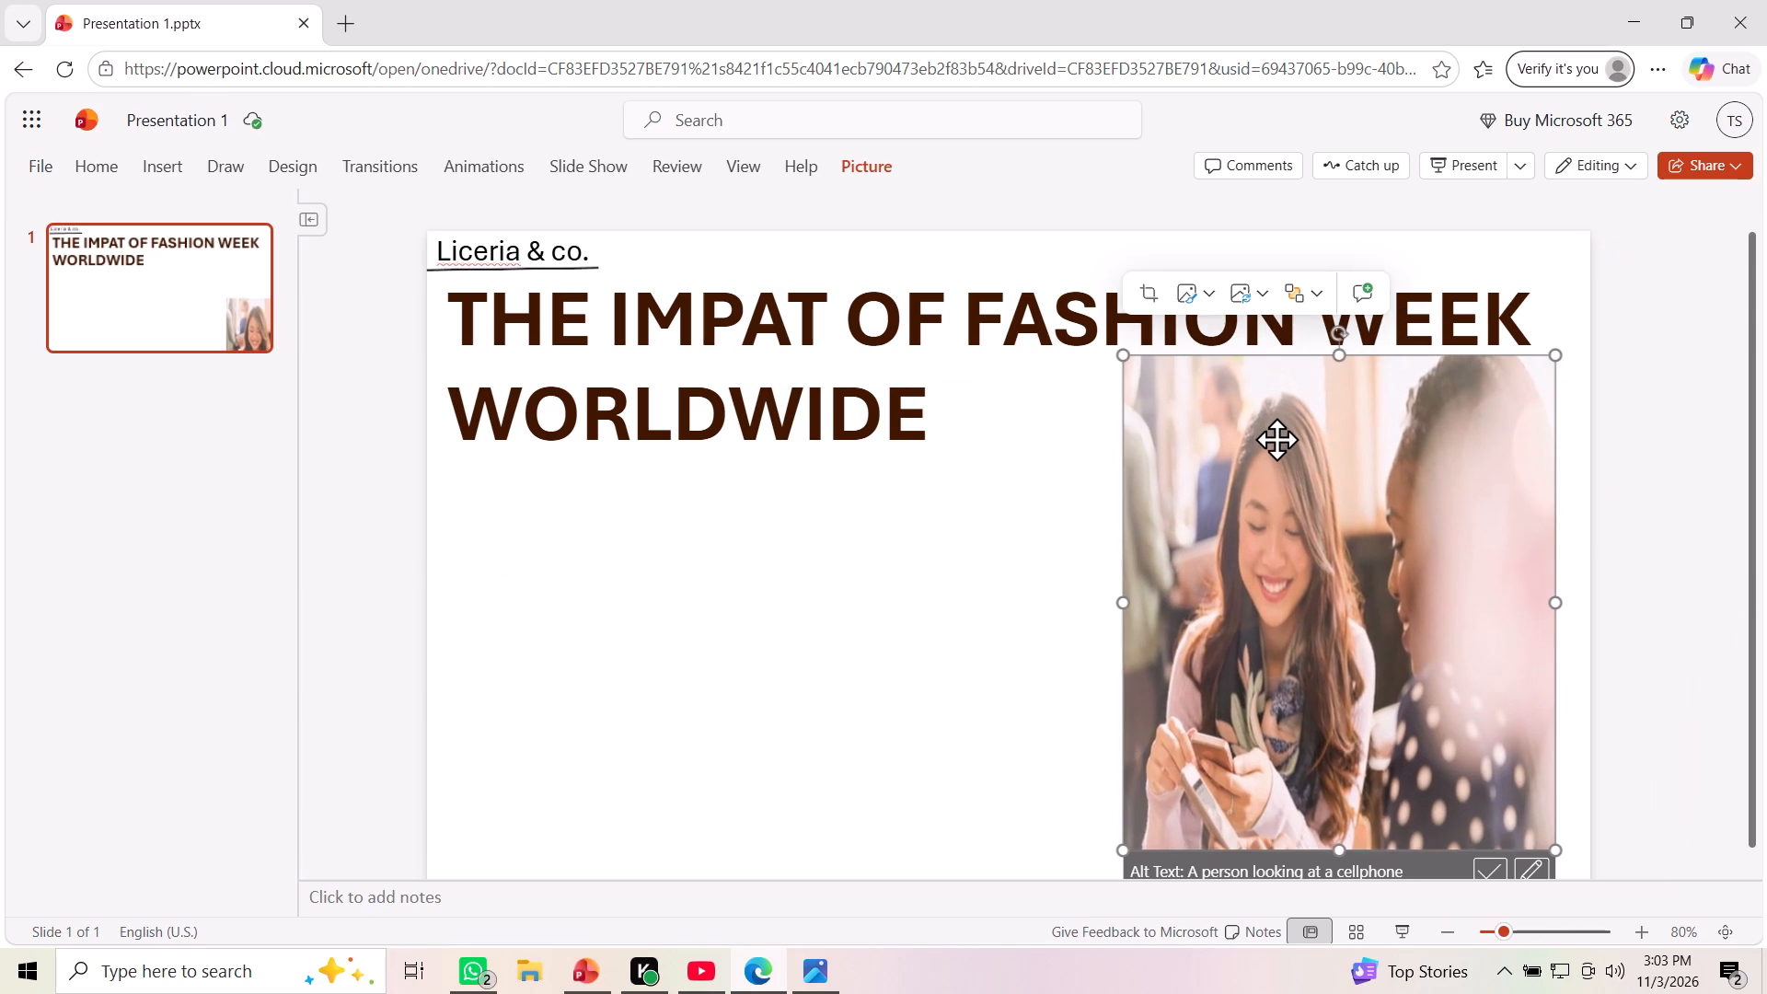
left_click(1254, 562)
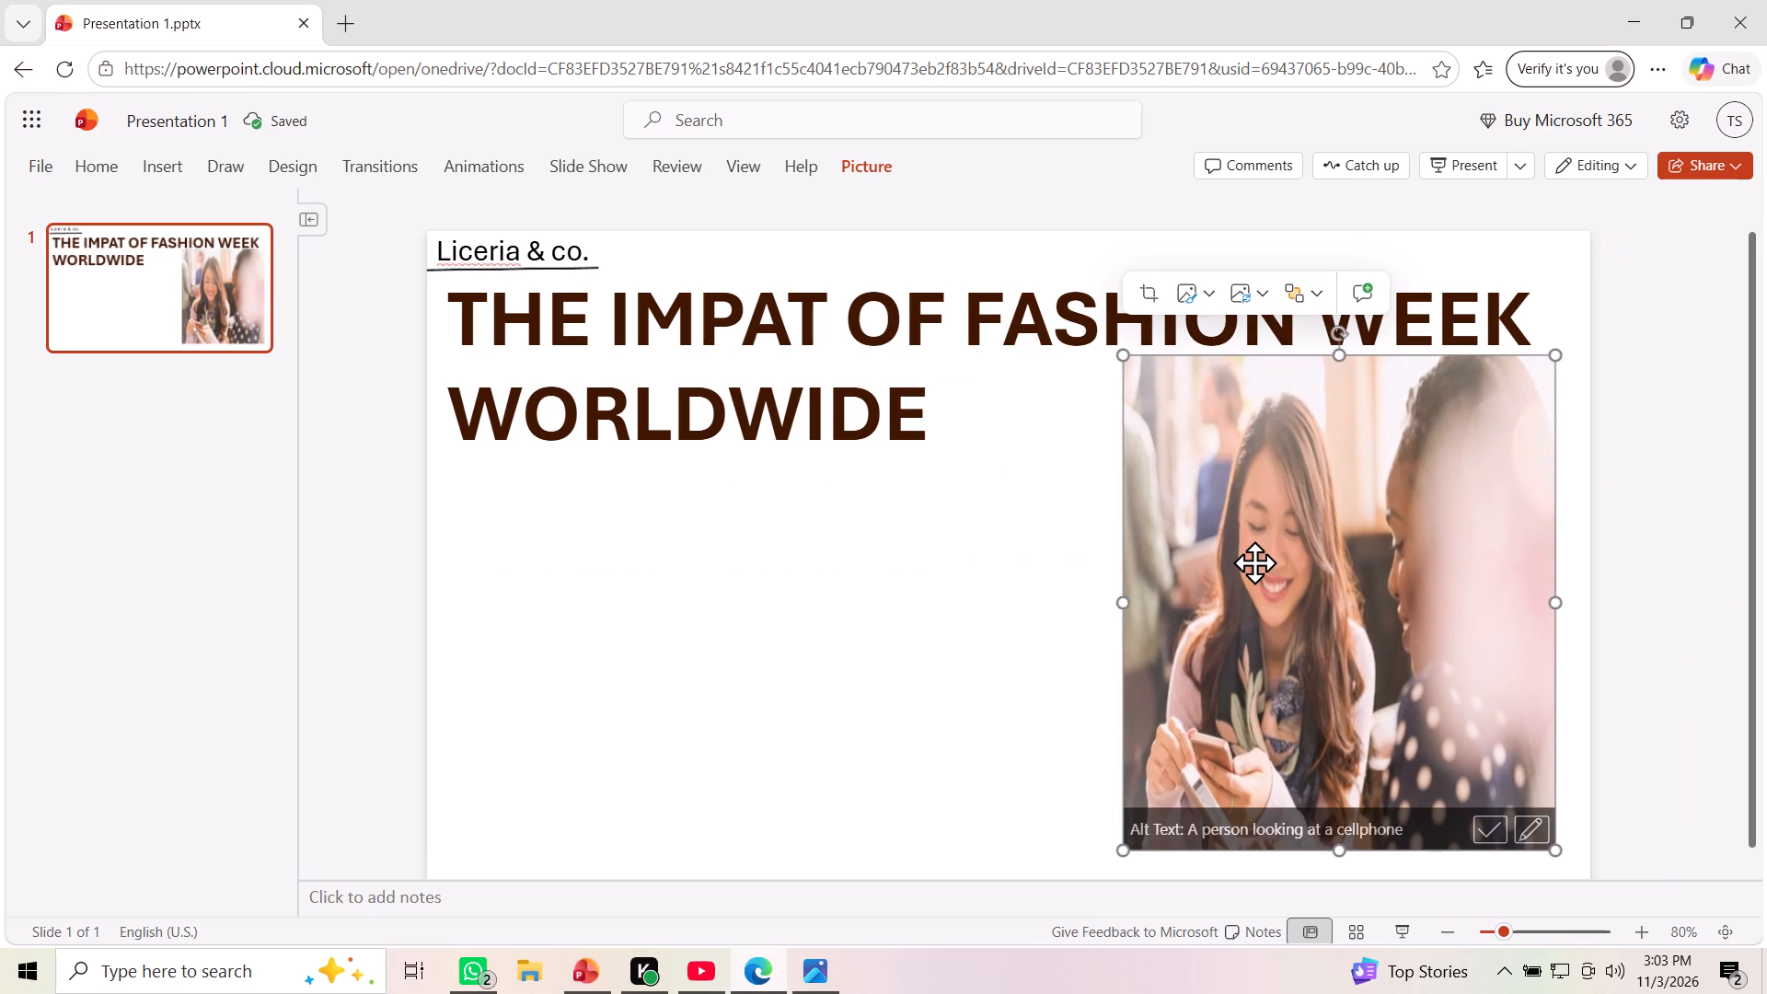
left_click(940, 548)
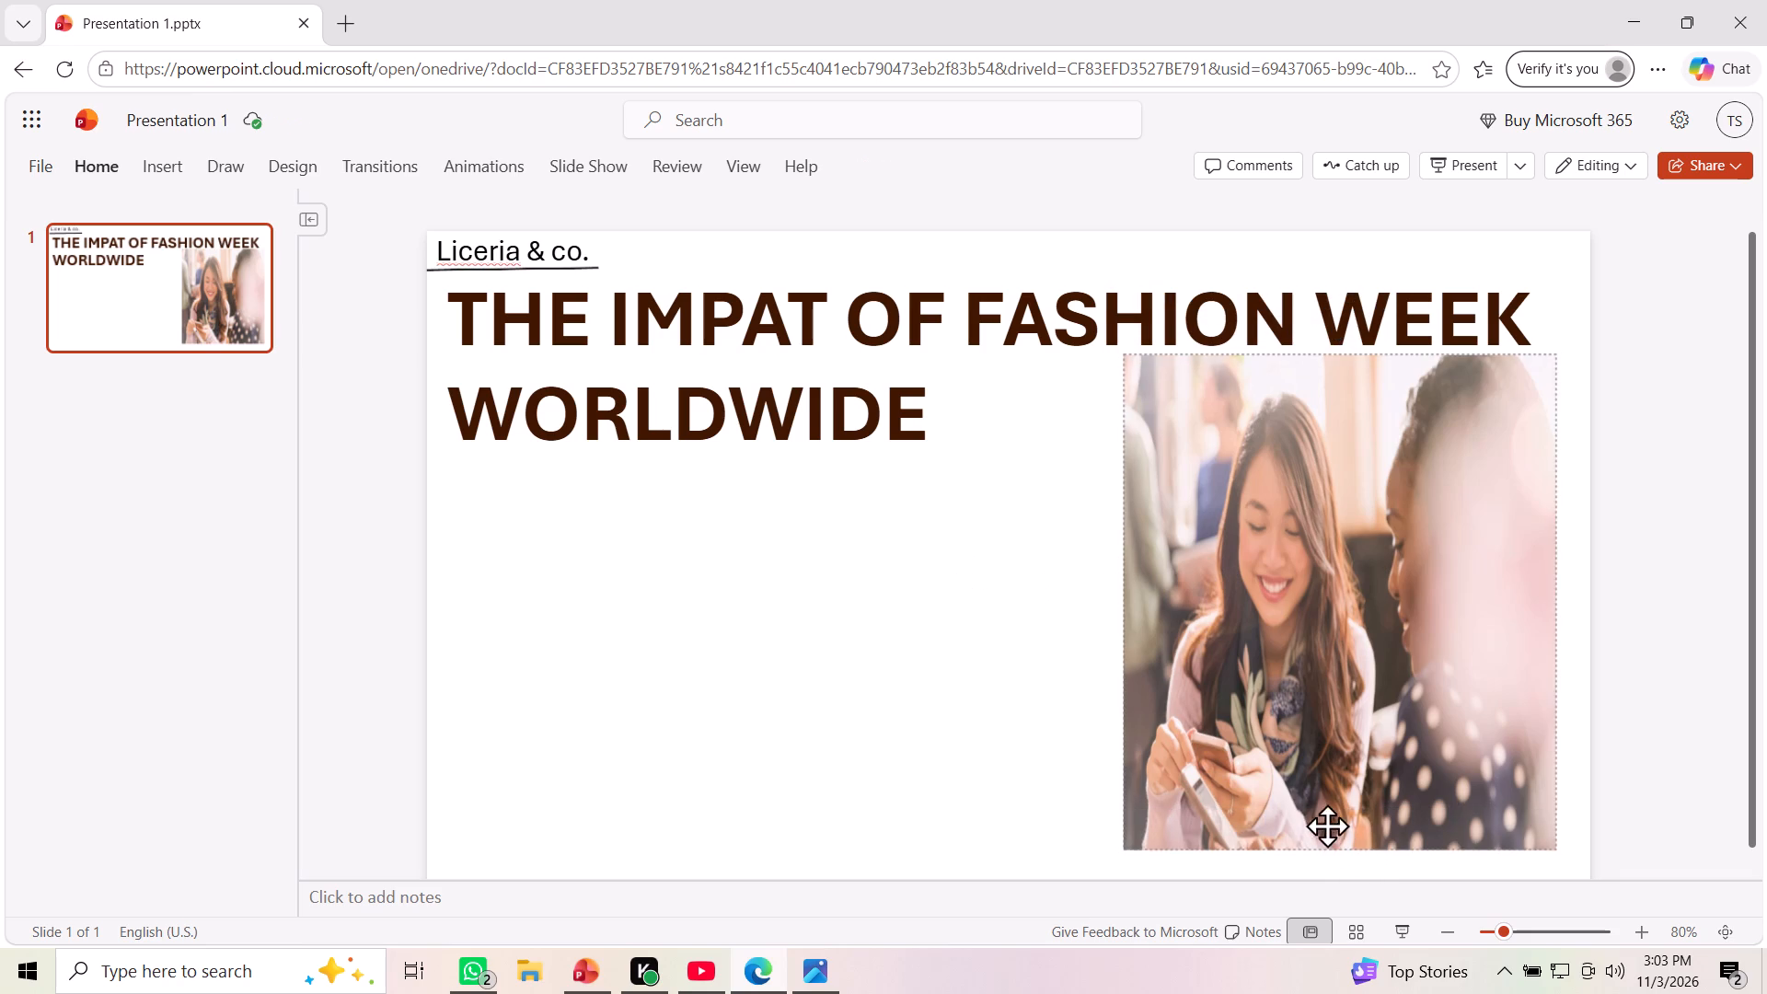
Stretch the photo's bottom edge slightly further down the slide, keeping its top edge just under the heading's first line.
left_click(1329, 794)
left_click_drag(1340, 852, 1337, 852)
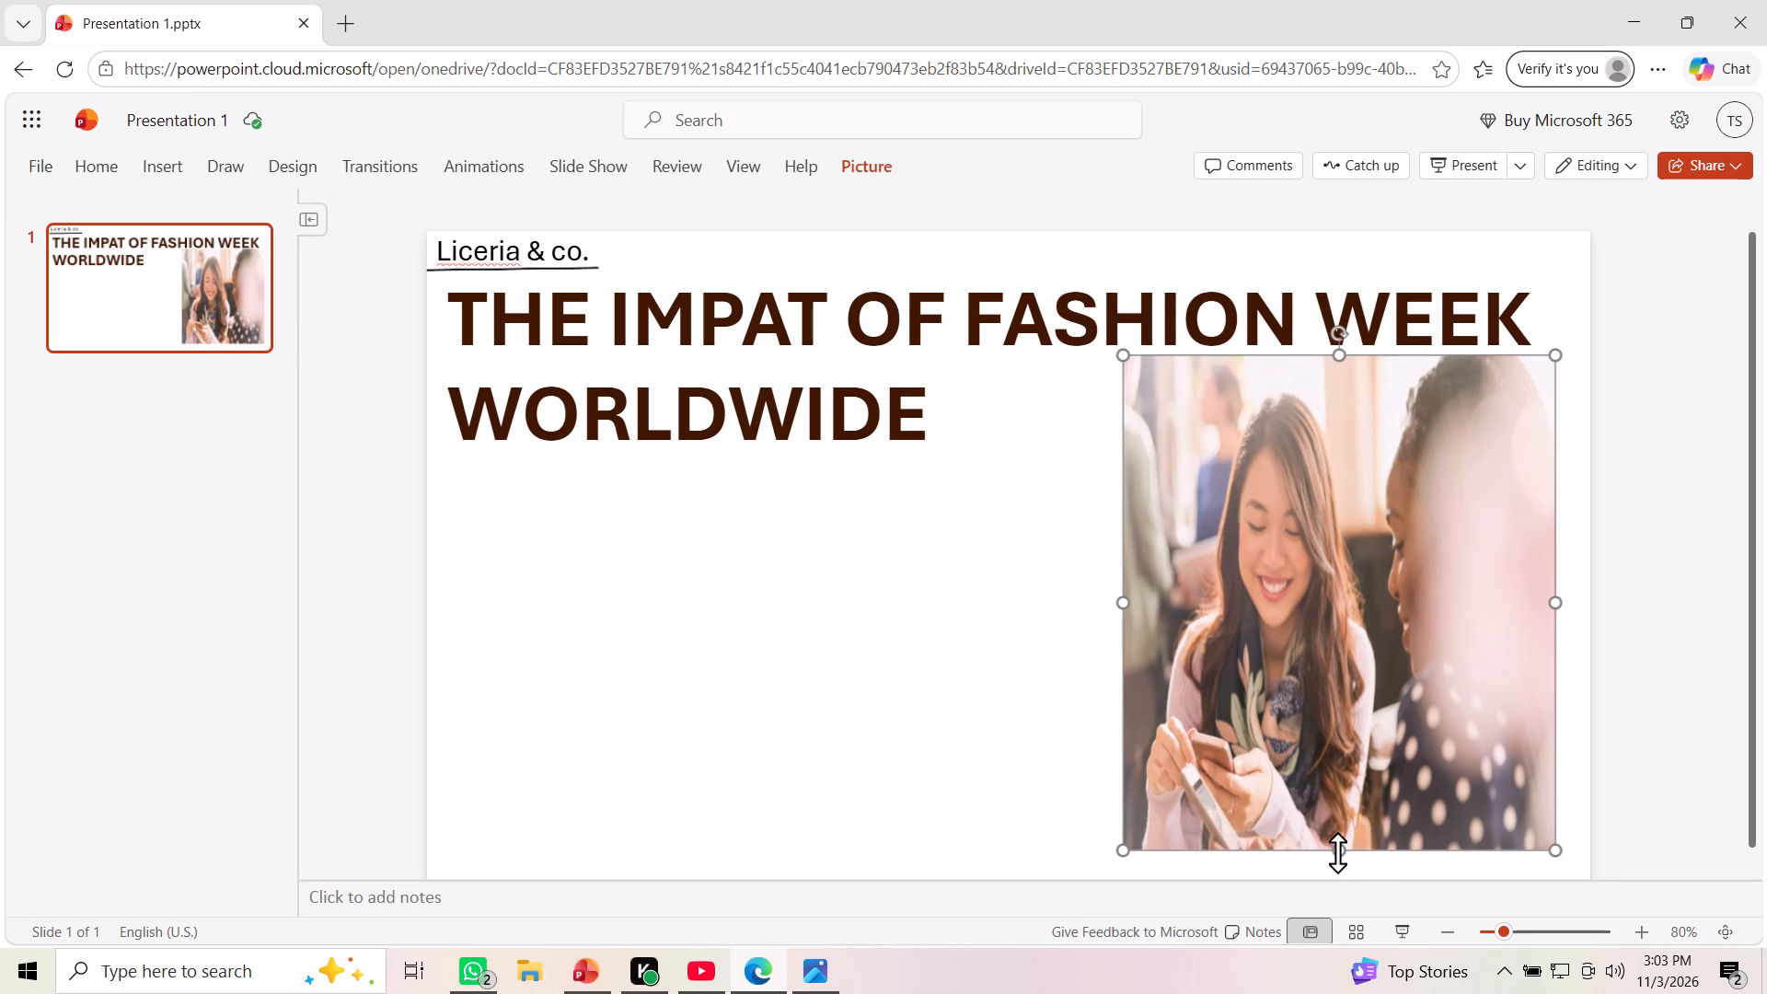
left_click_drag(1337, 852, 1338, 884)
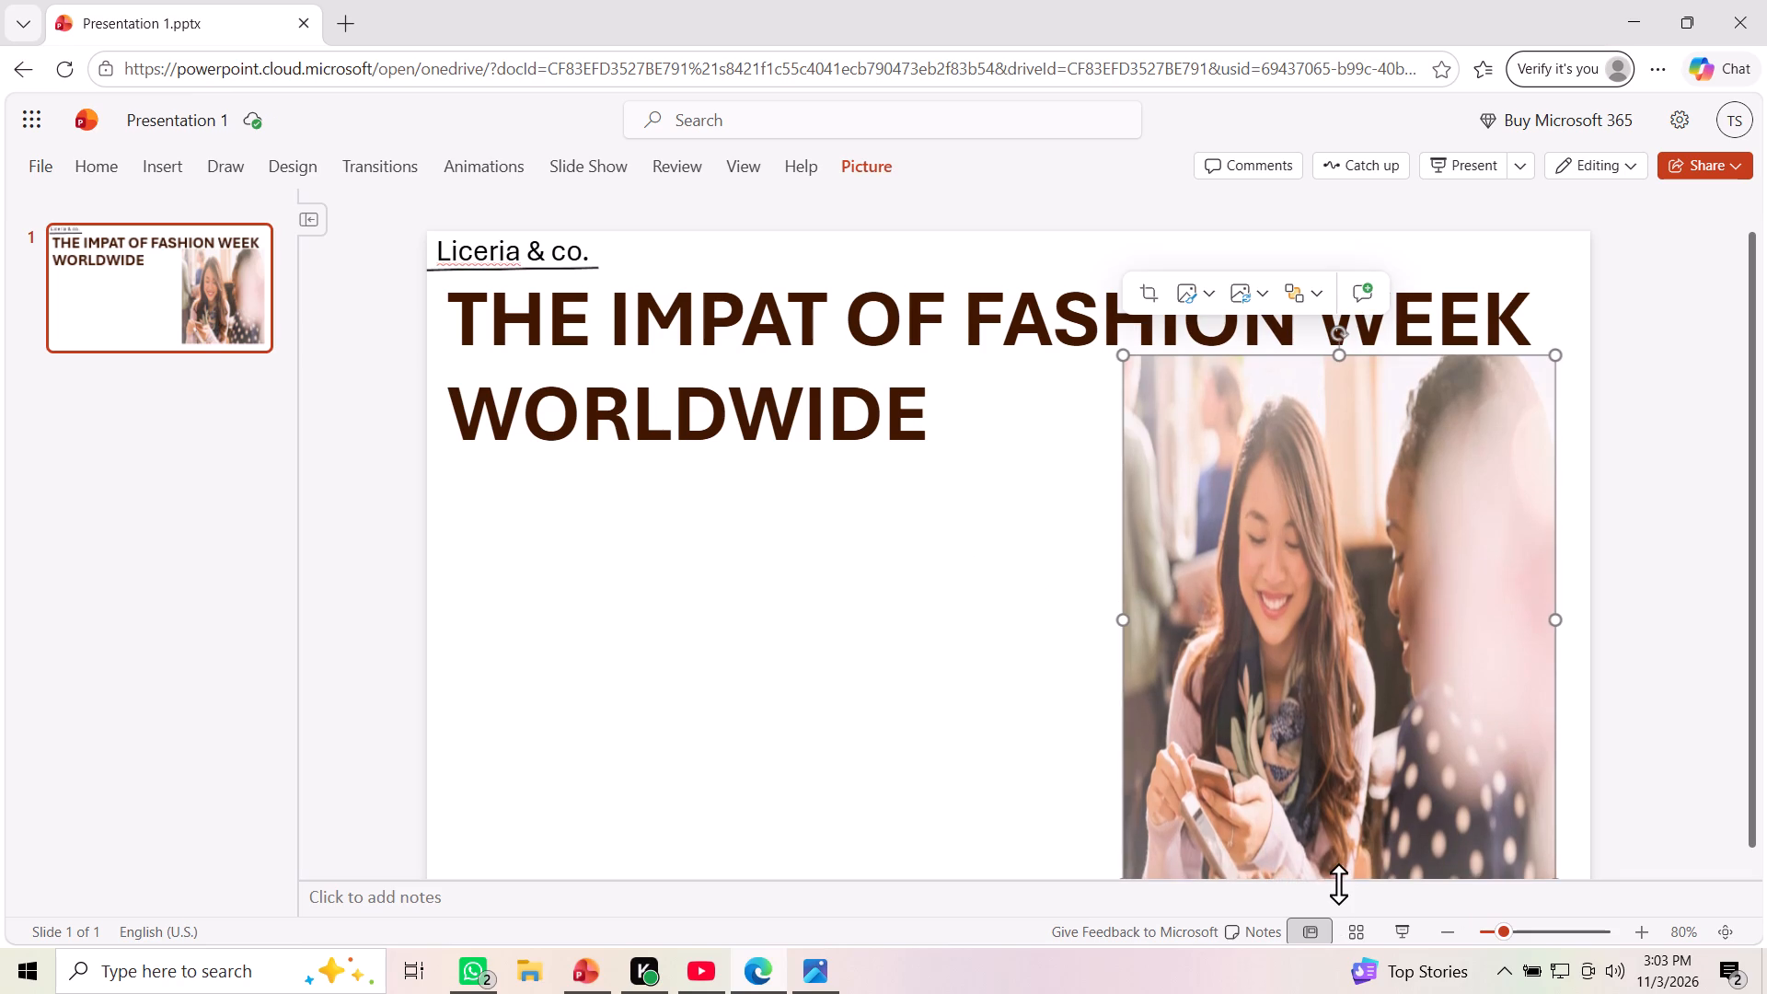
left_click(1388, 686)
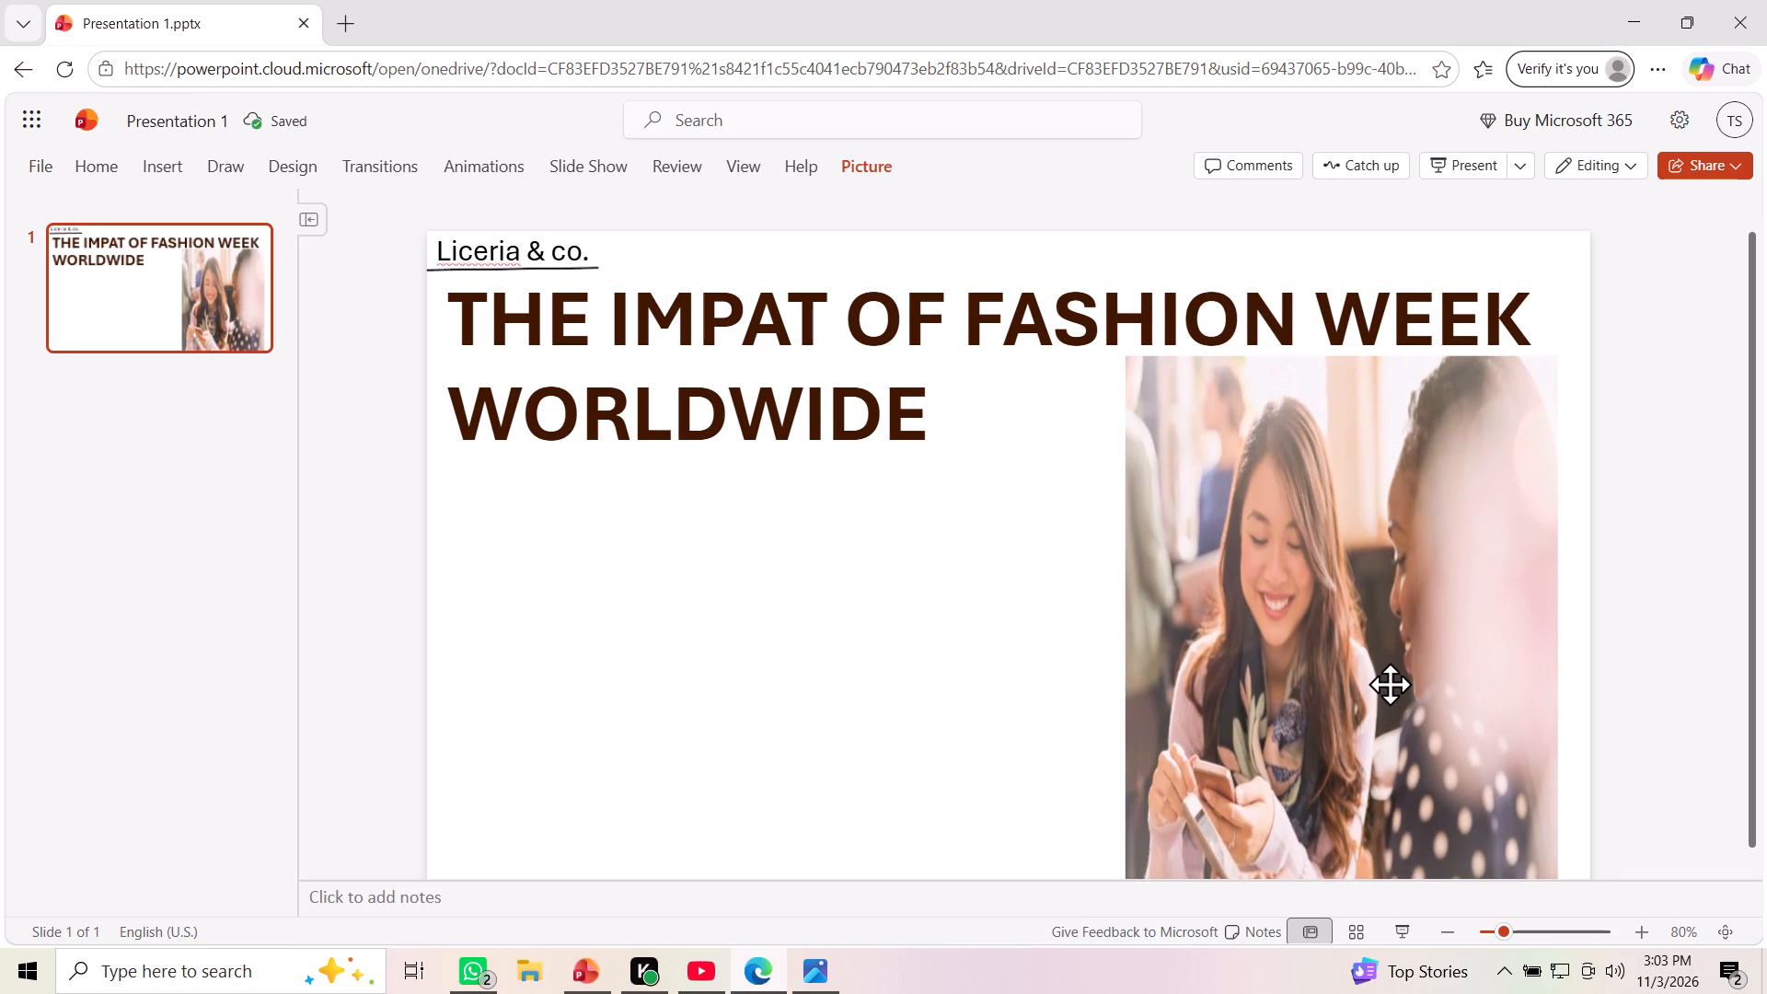
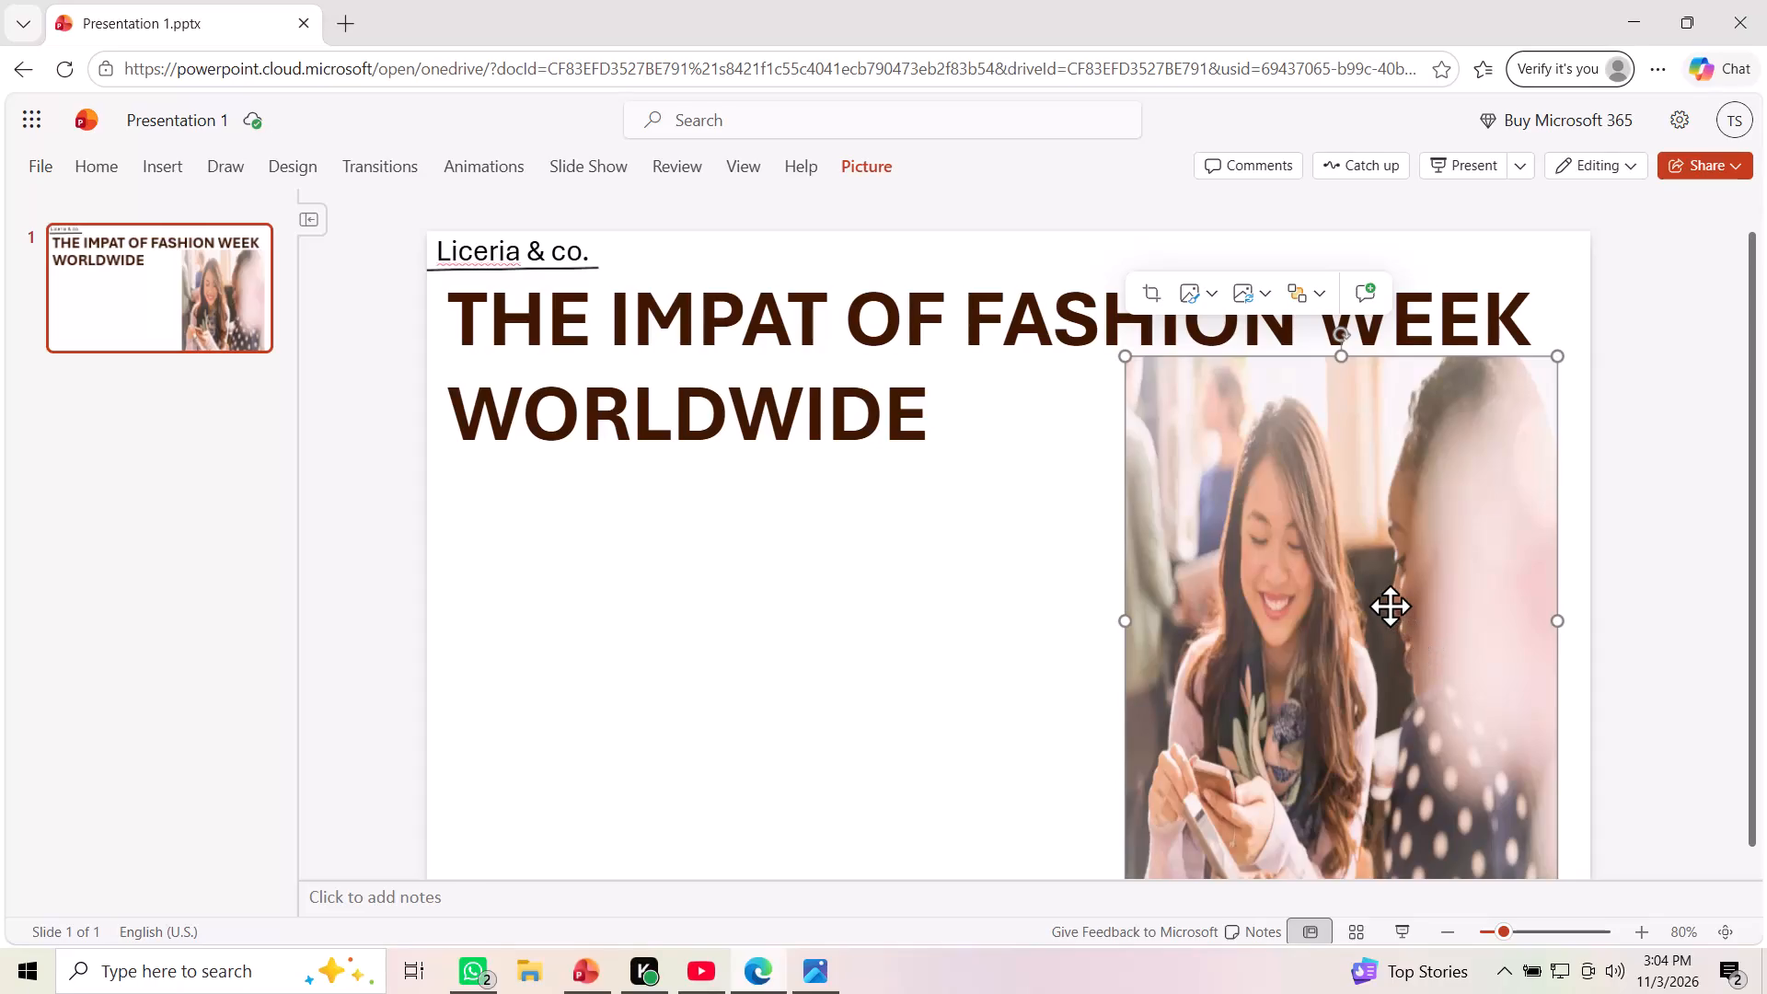
Nudge the photo slightly right, leaving a narrow margin to the slide's right edge, and deselect it.
left_click(1388, 605)
left_click(1388, 605)
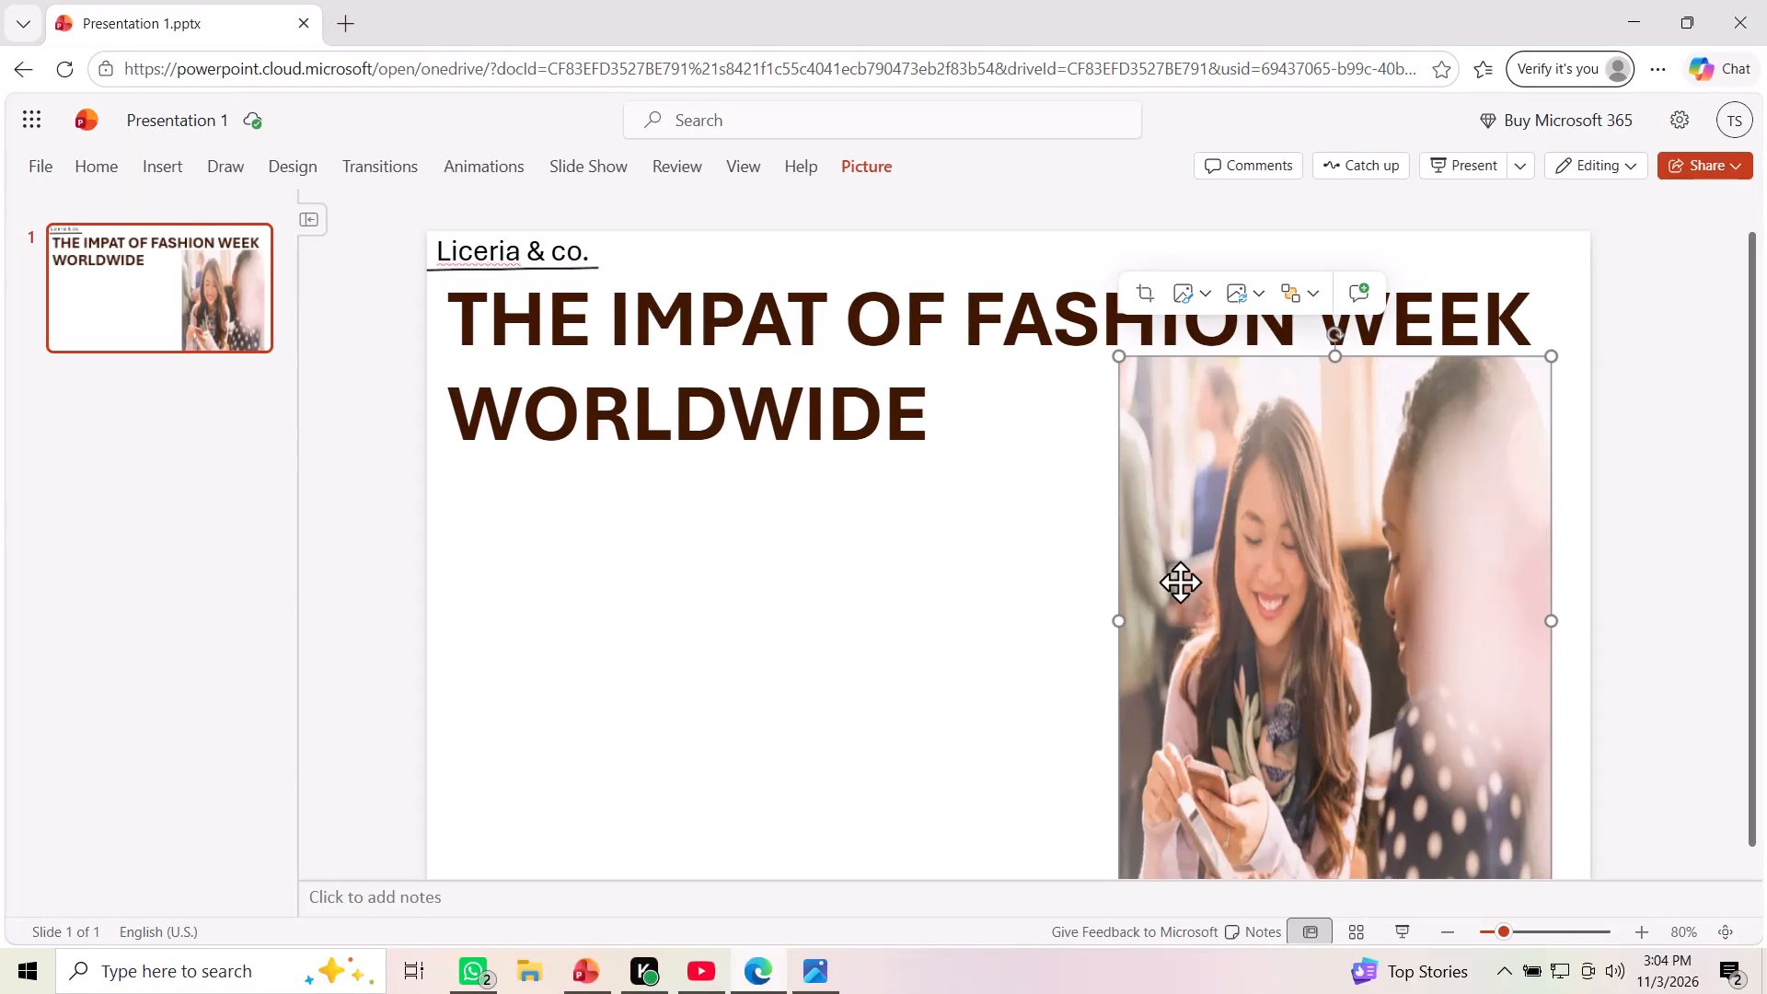
left_click_drag(1299, 588, 1318, 582)
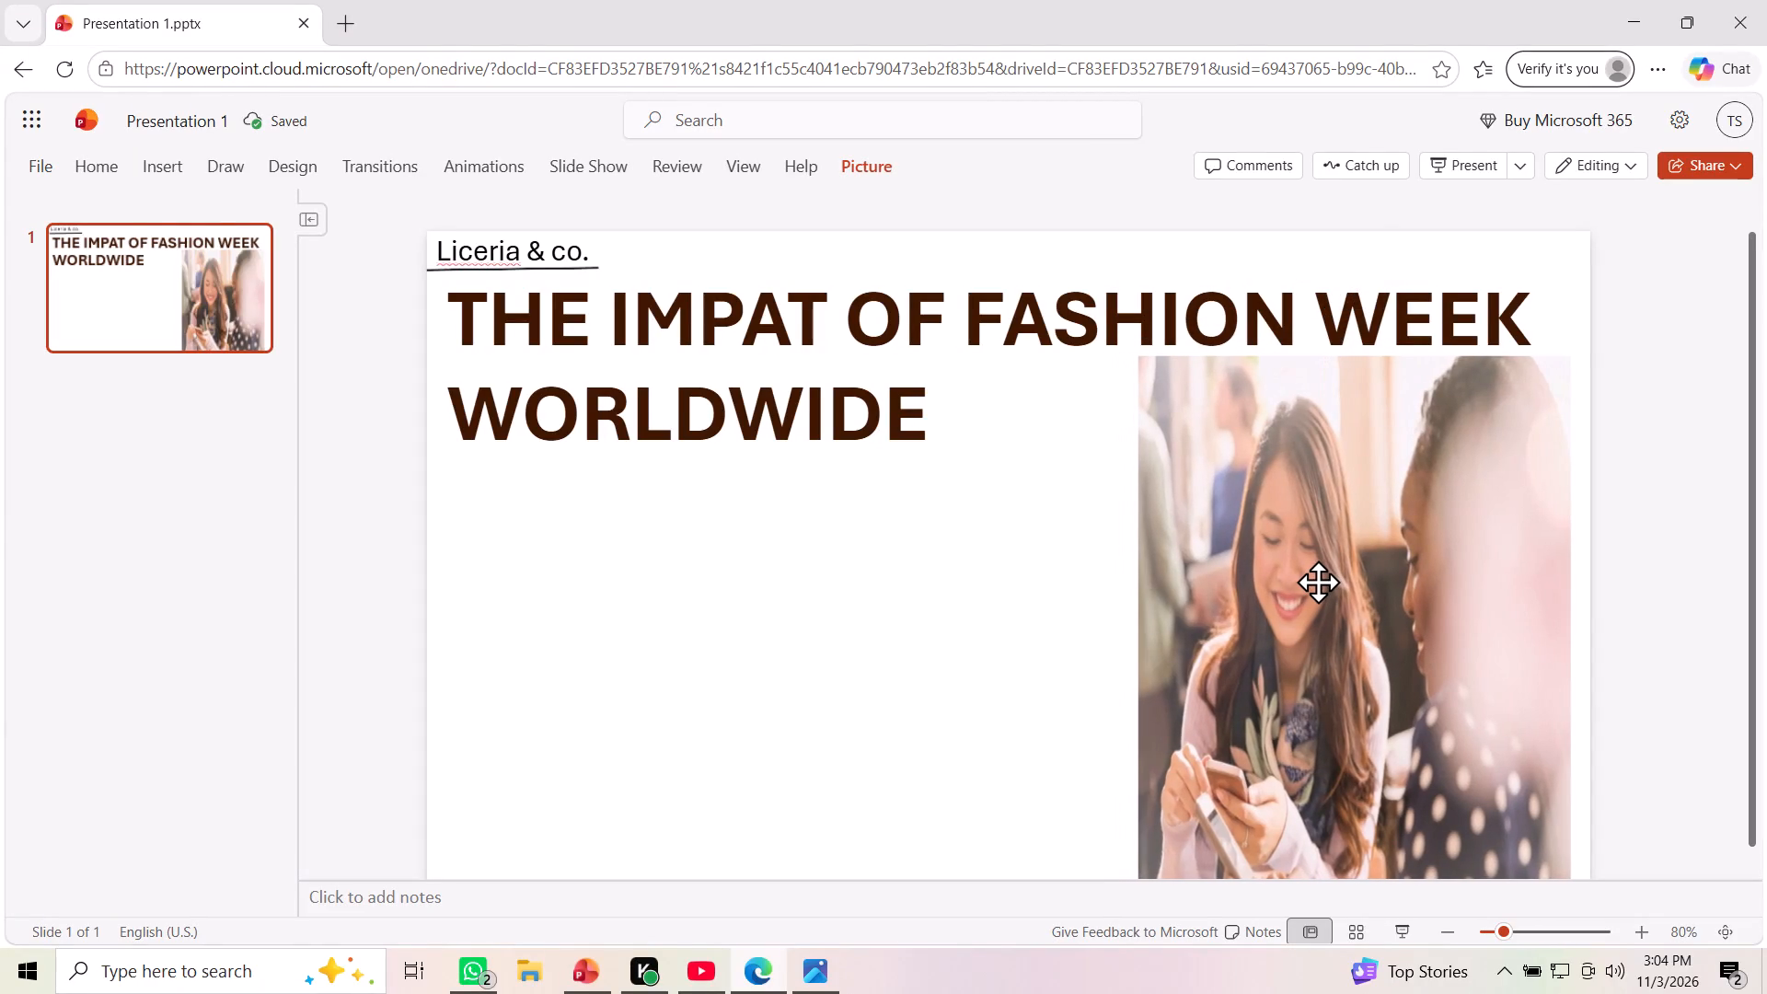
left_click_drag(1318, 582, 1318, 577)
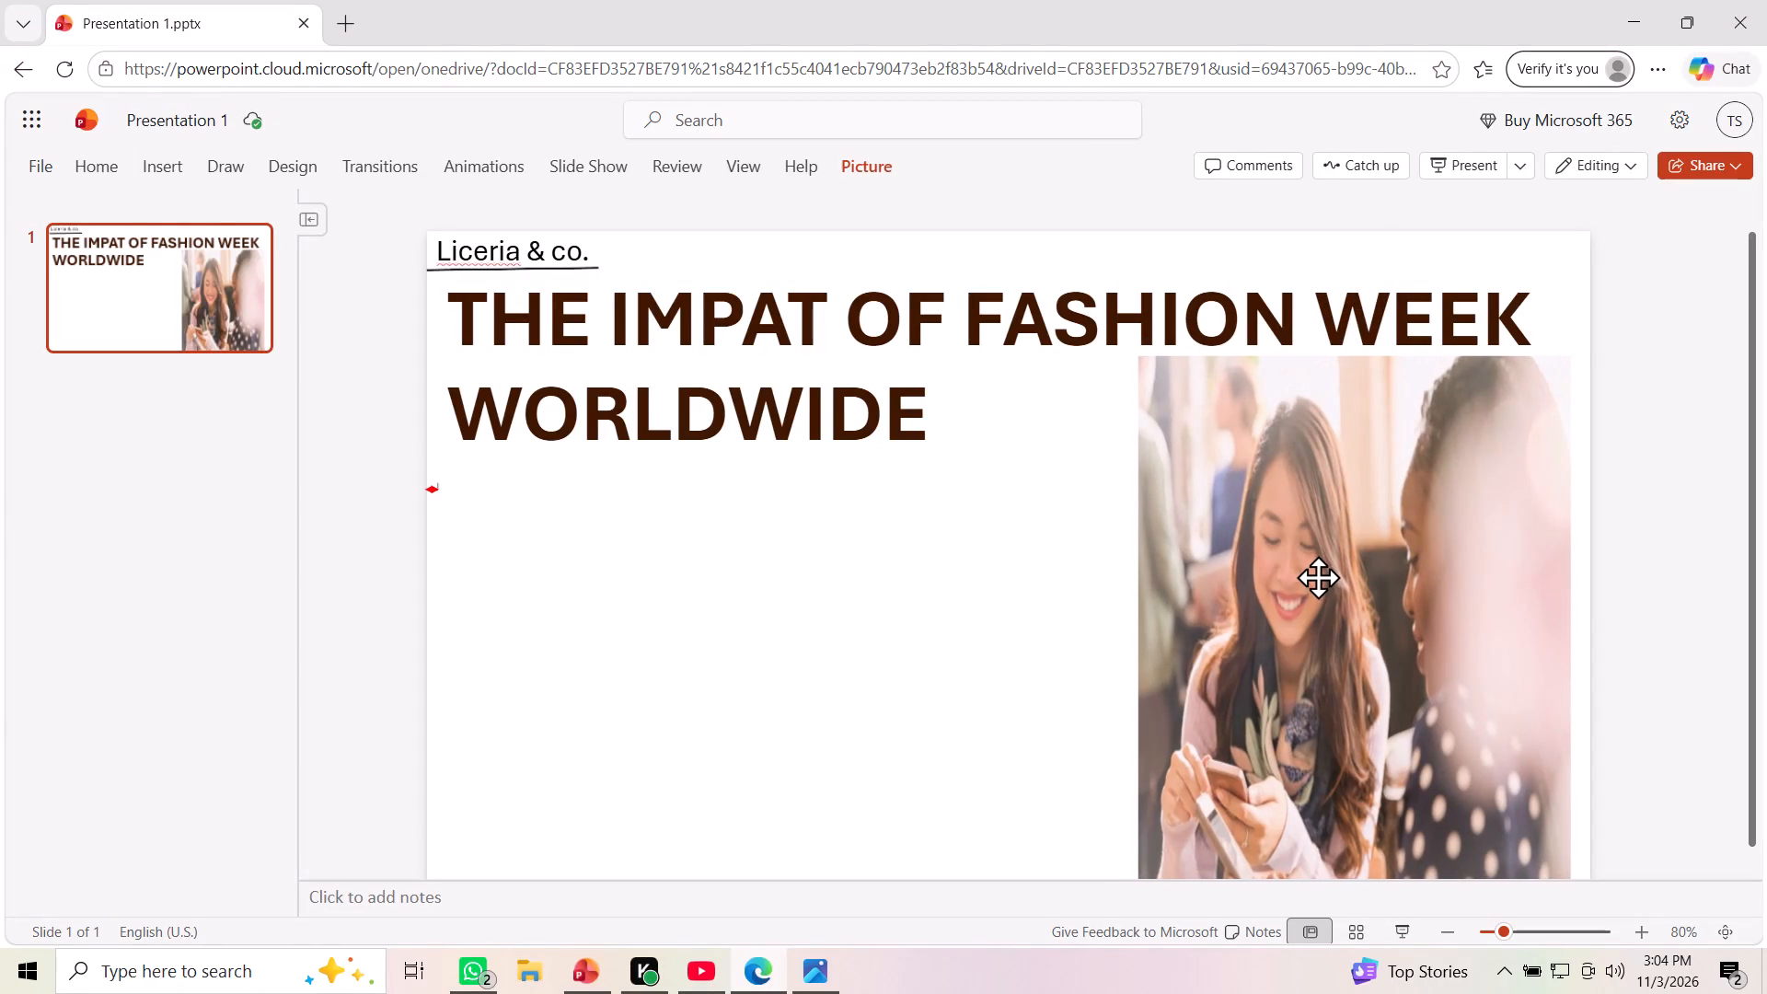
left_click_drag(1318, 577, 1320, 582)
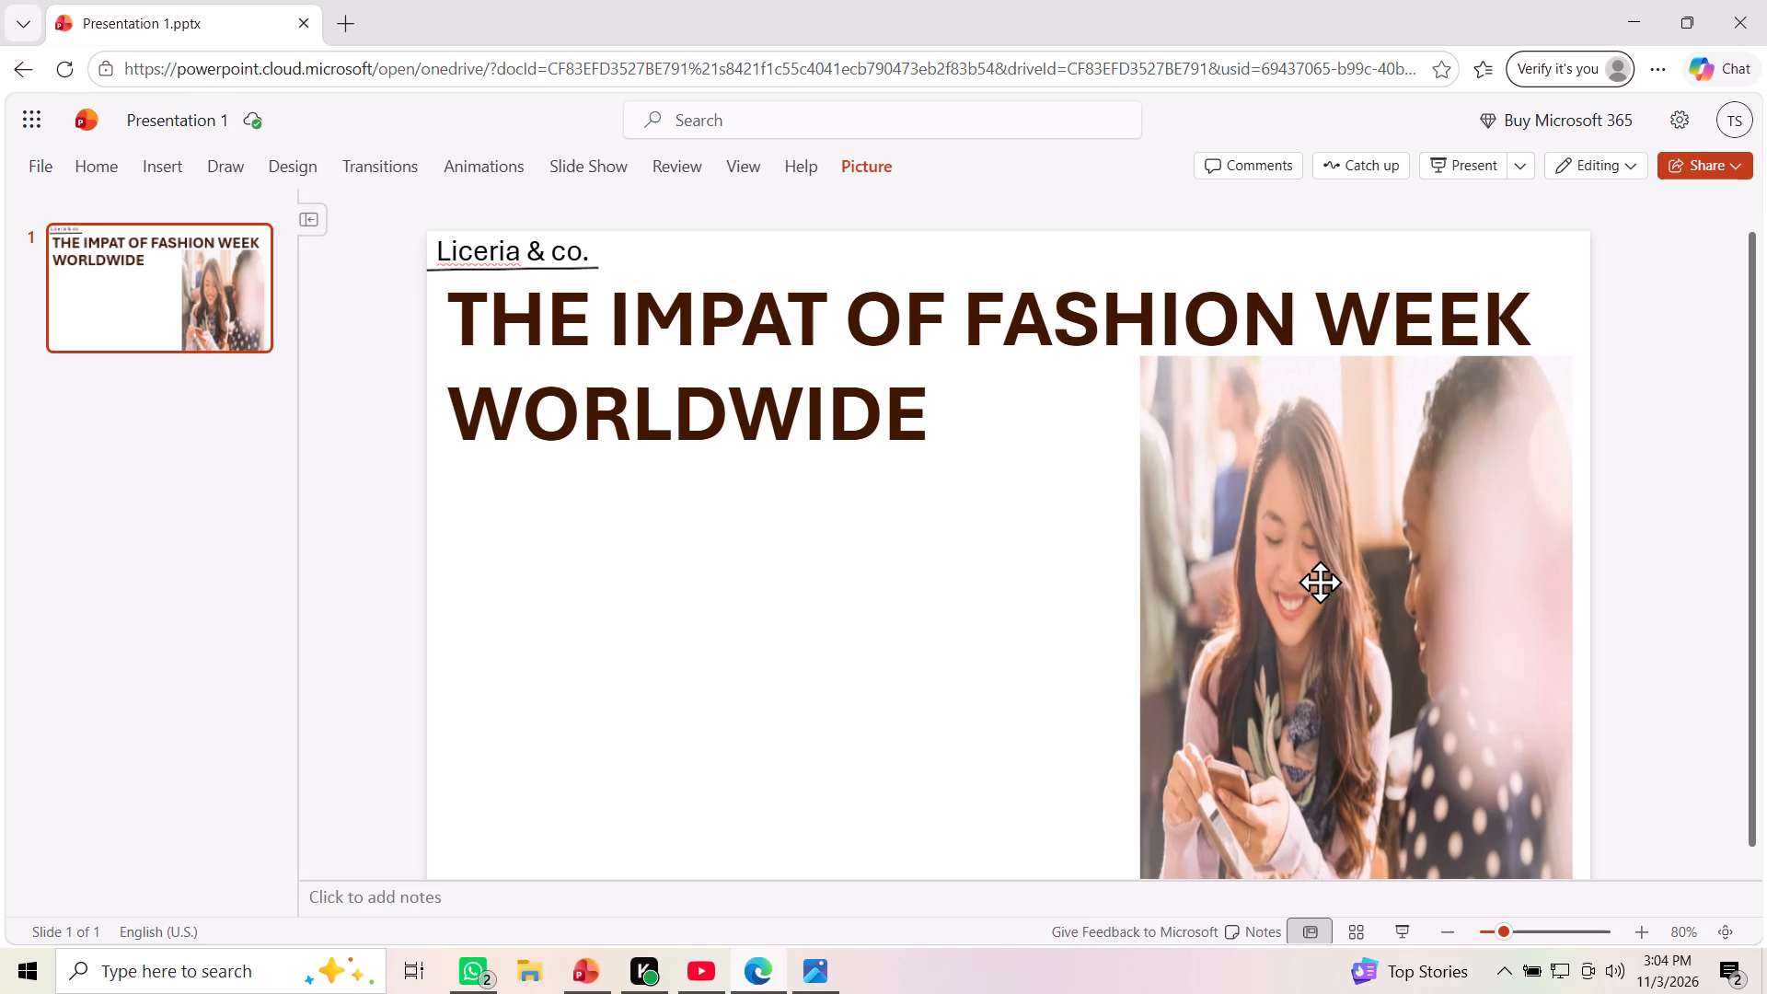
left_click_drag(1320, 582, 1322, 582)
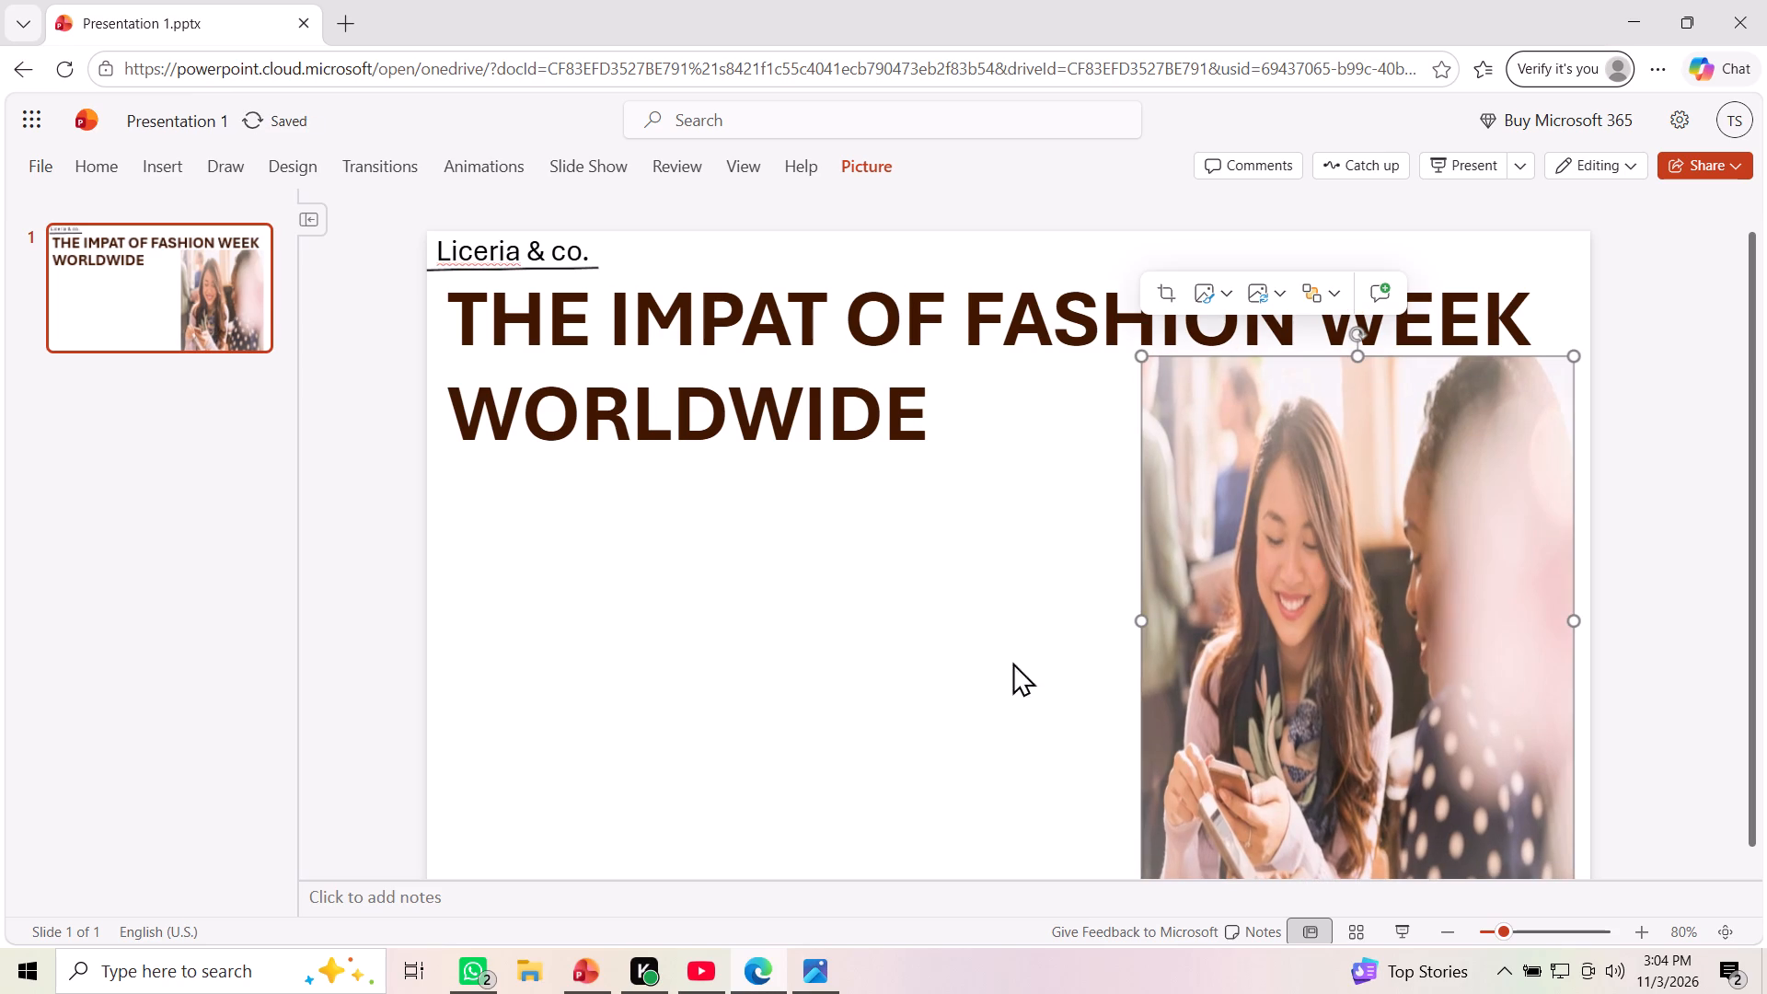
left_click(898, 656)
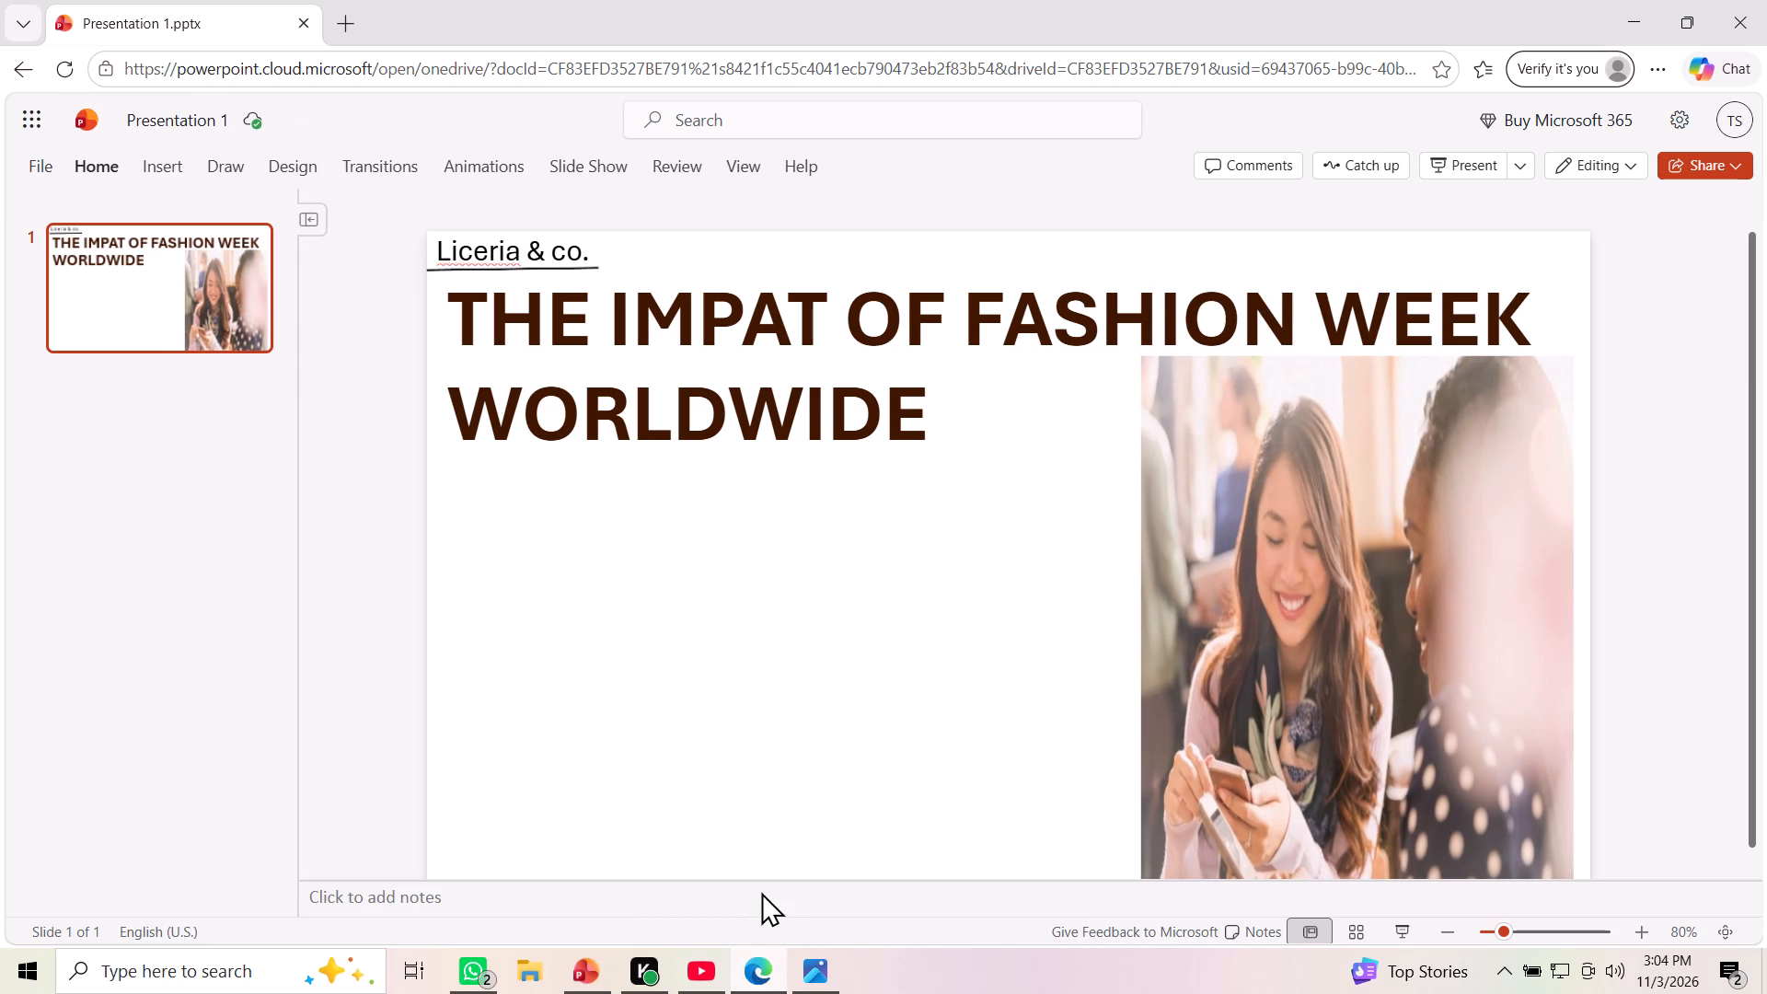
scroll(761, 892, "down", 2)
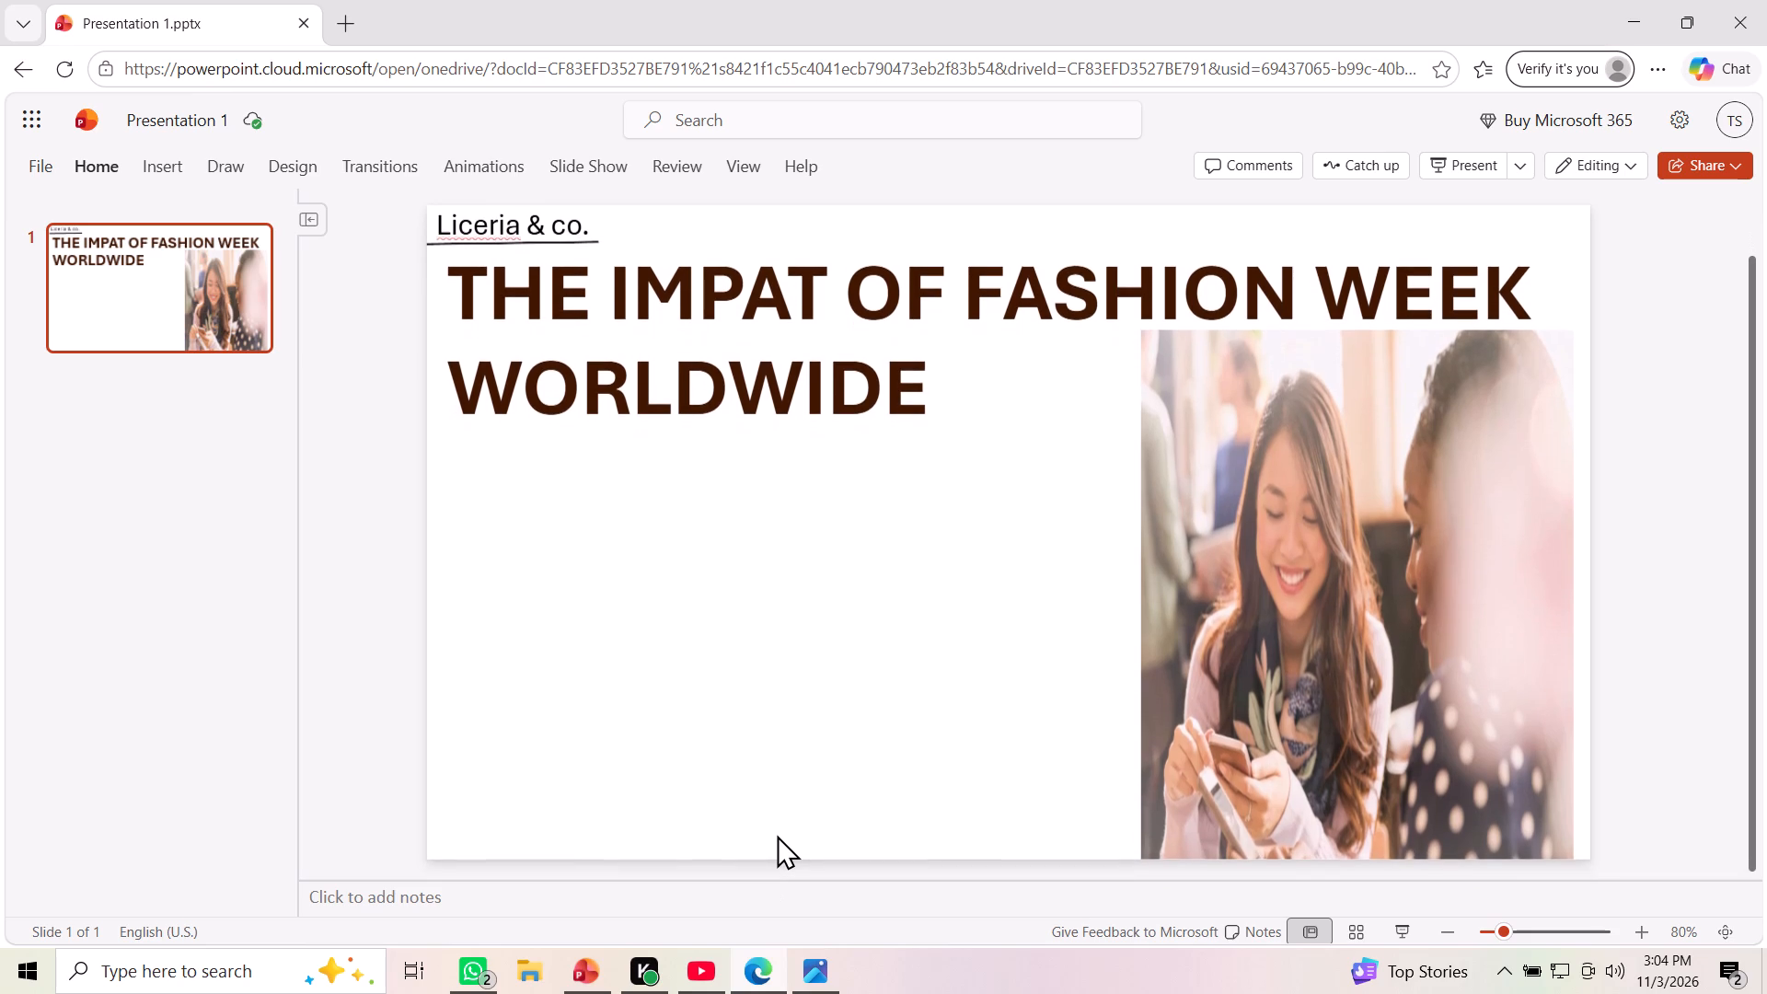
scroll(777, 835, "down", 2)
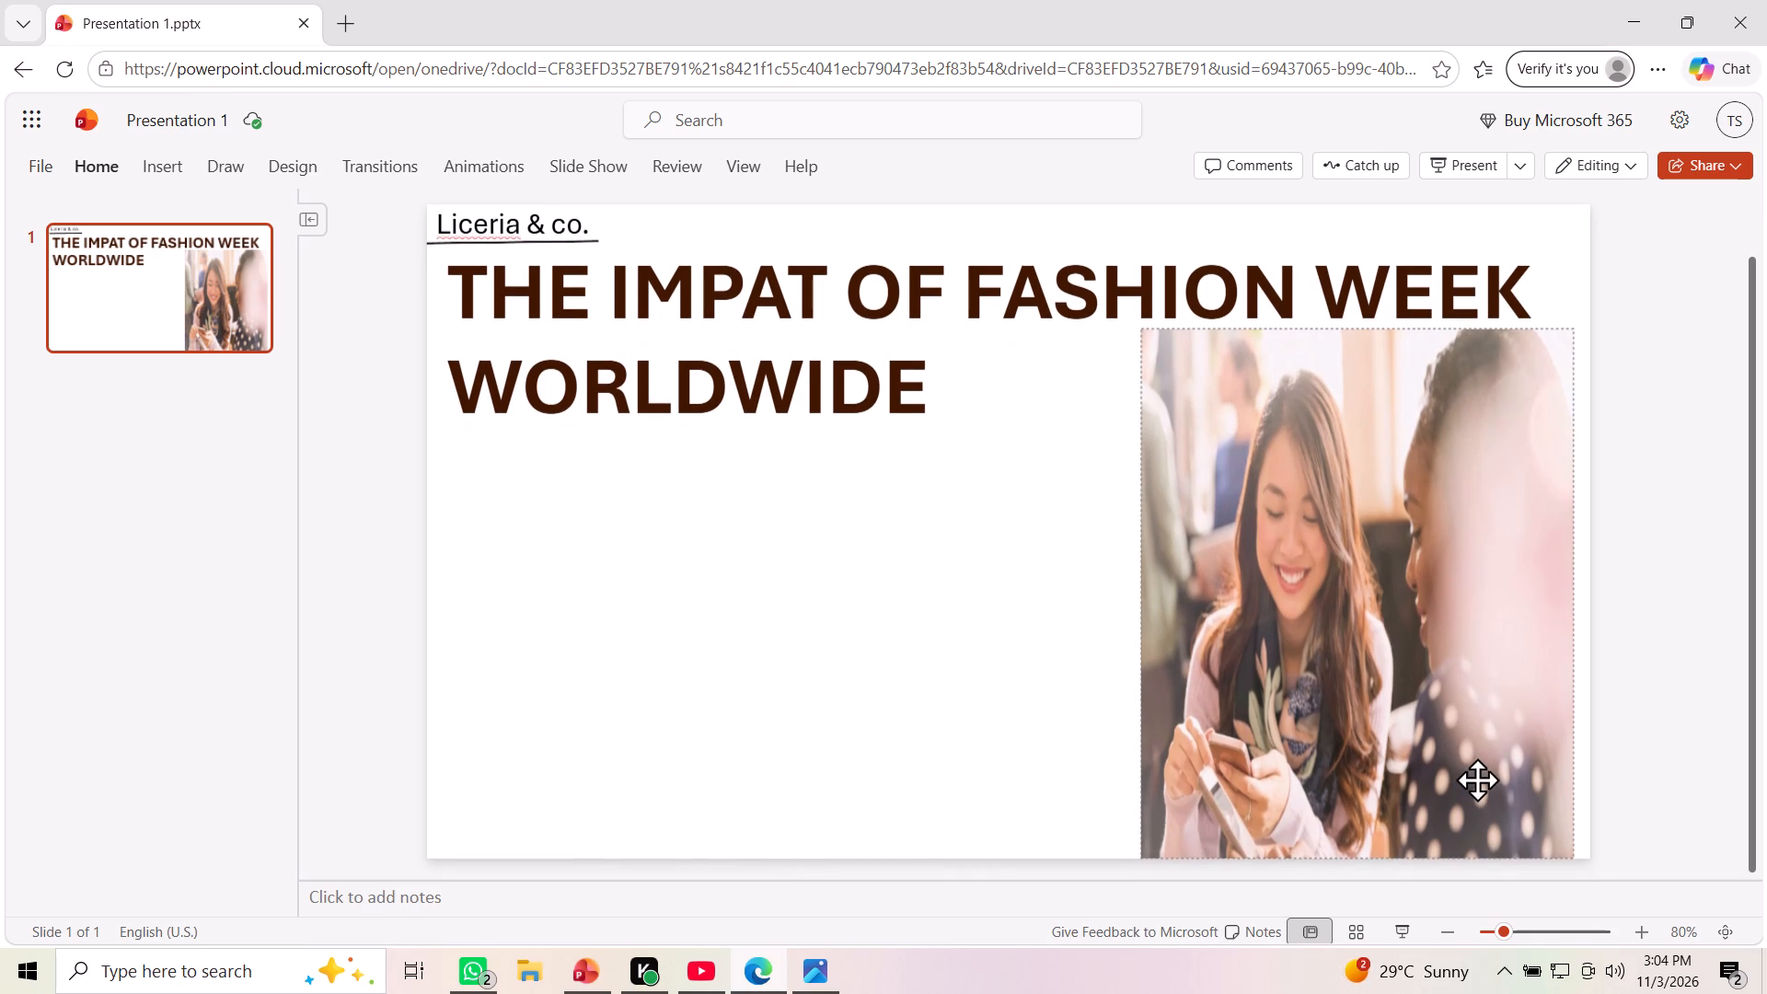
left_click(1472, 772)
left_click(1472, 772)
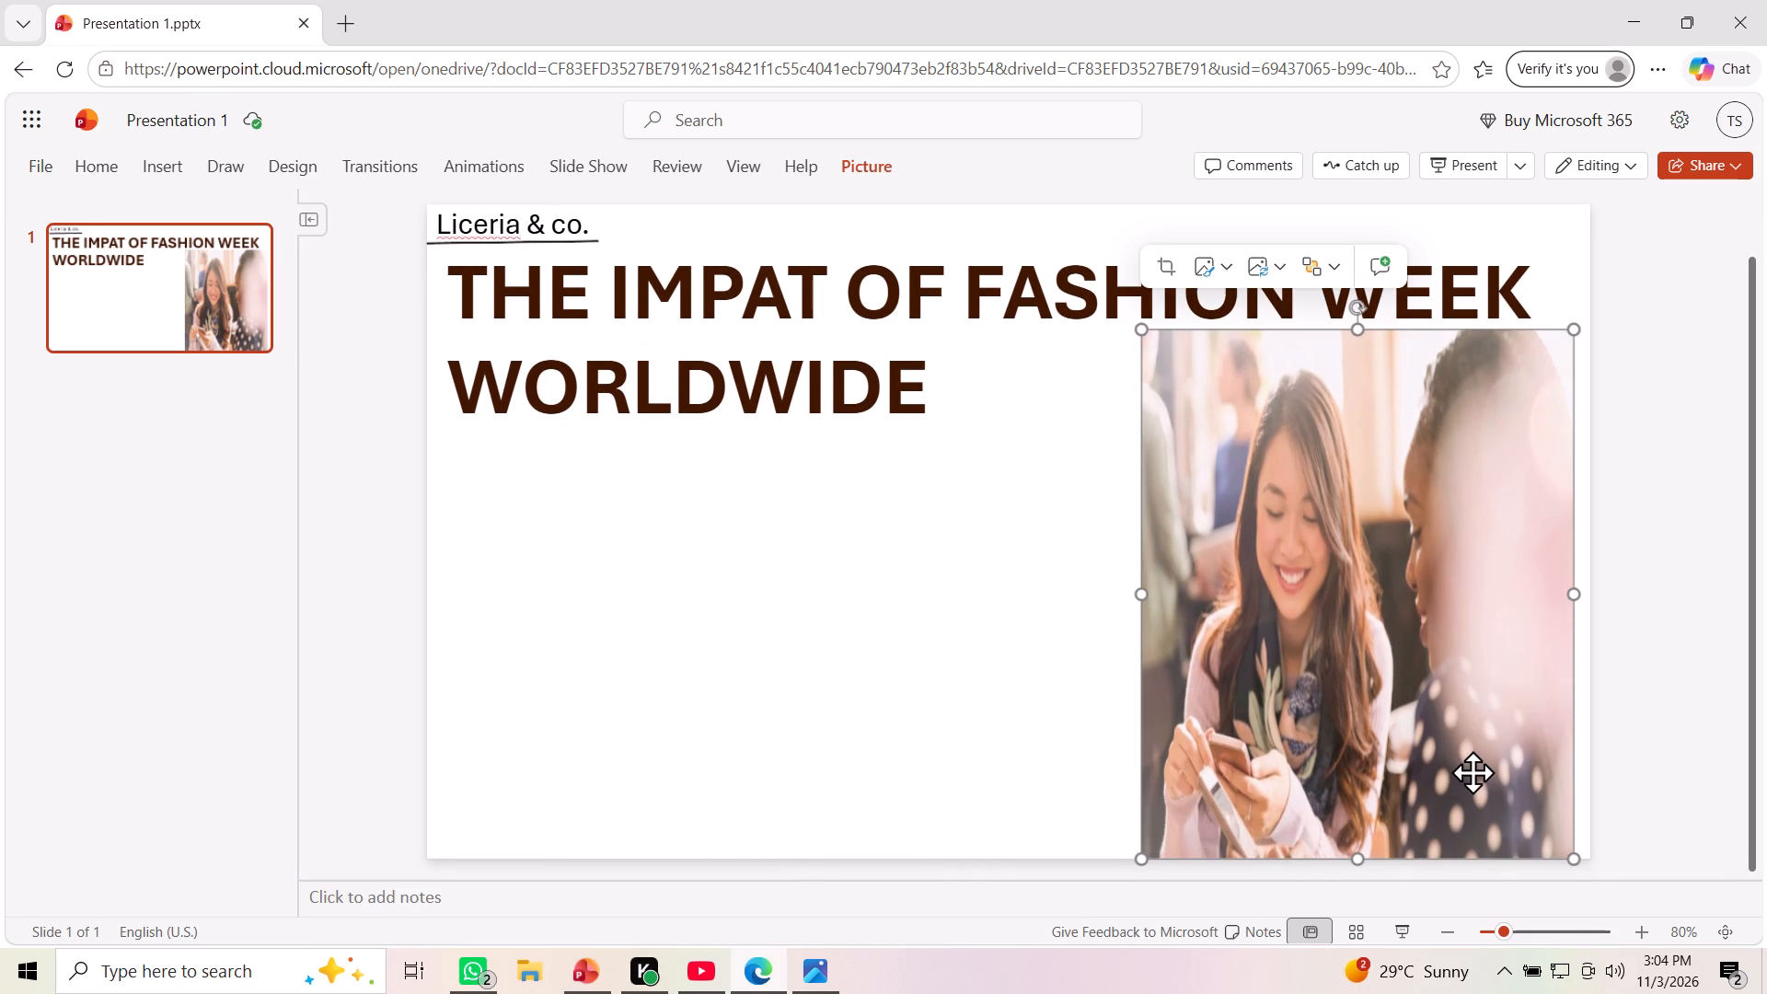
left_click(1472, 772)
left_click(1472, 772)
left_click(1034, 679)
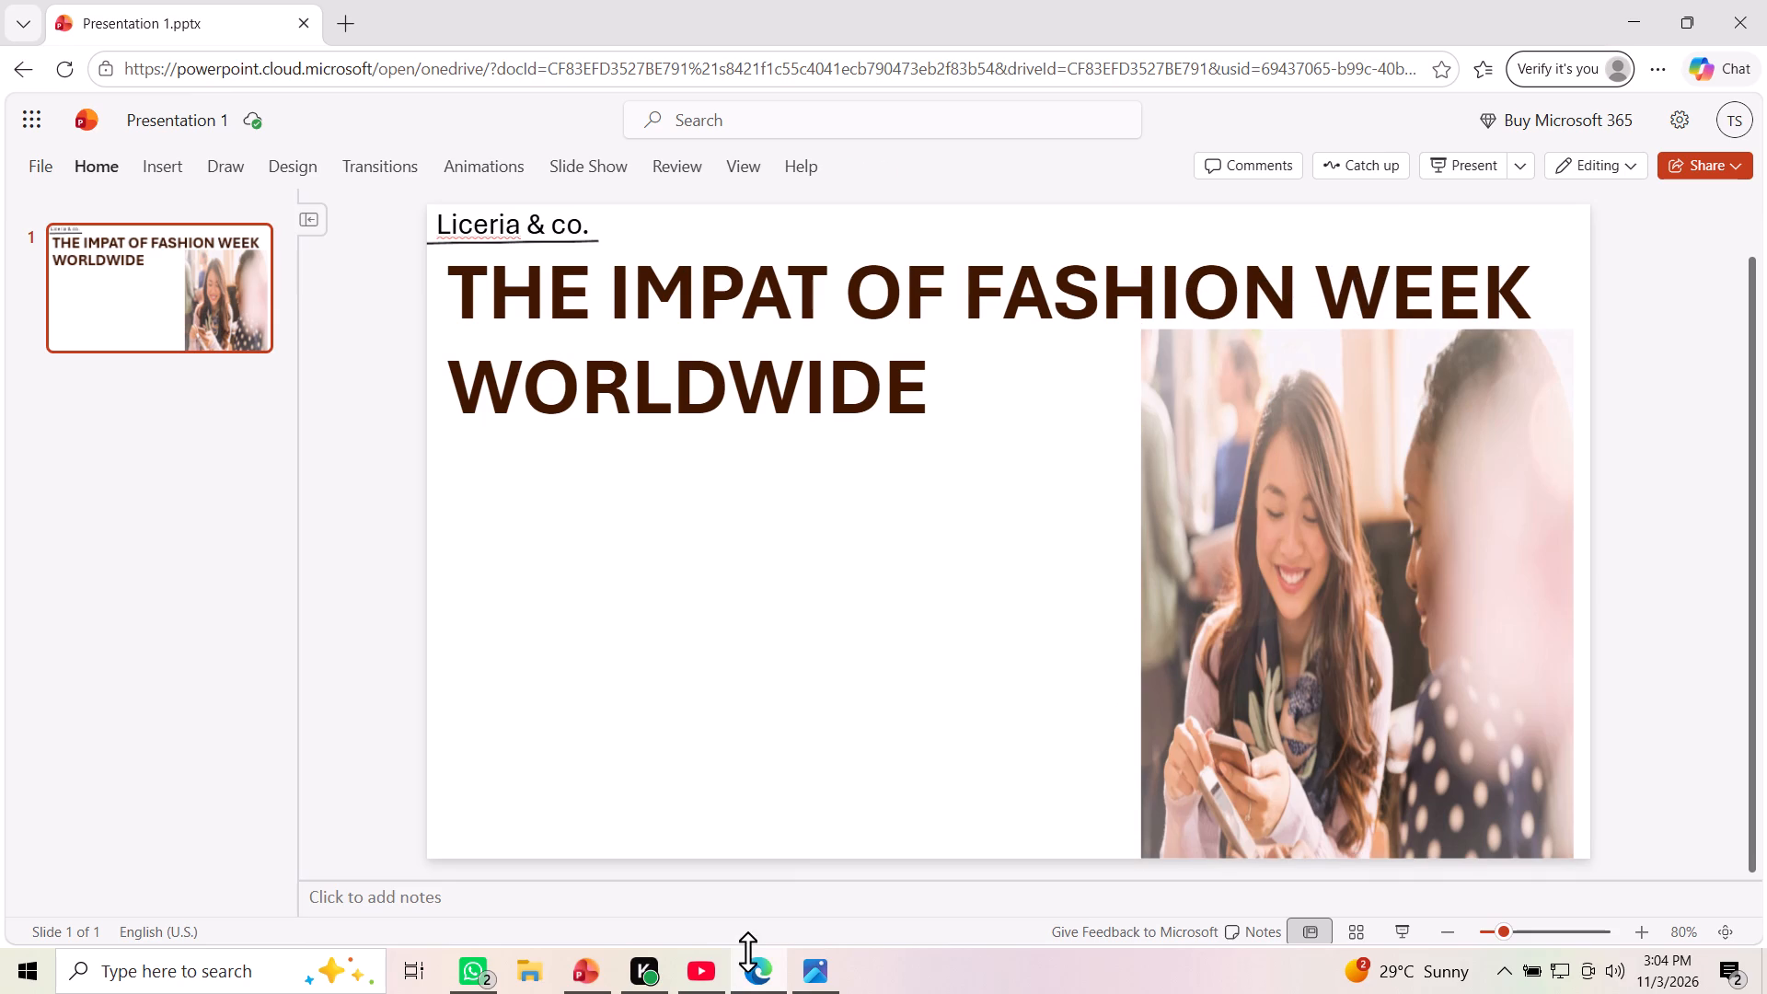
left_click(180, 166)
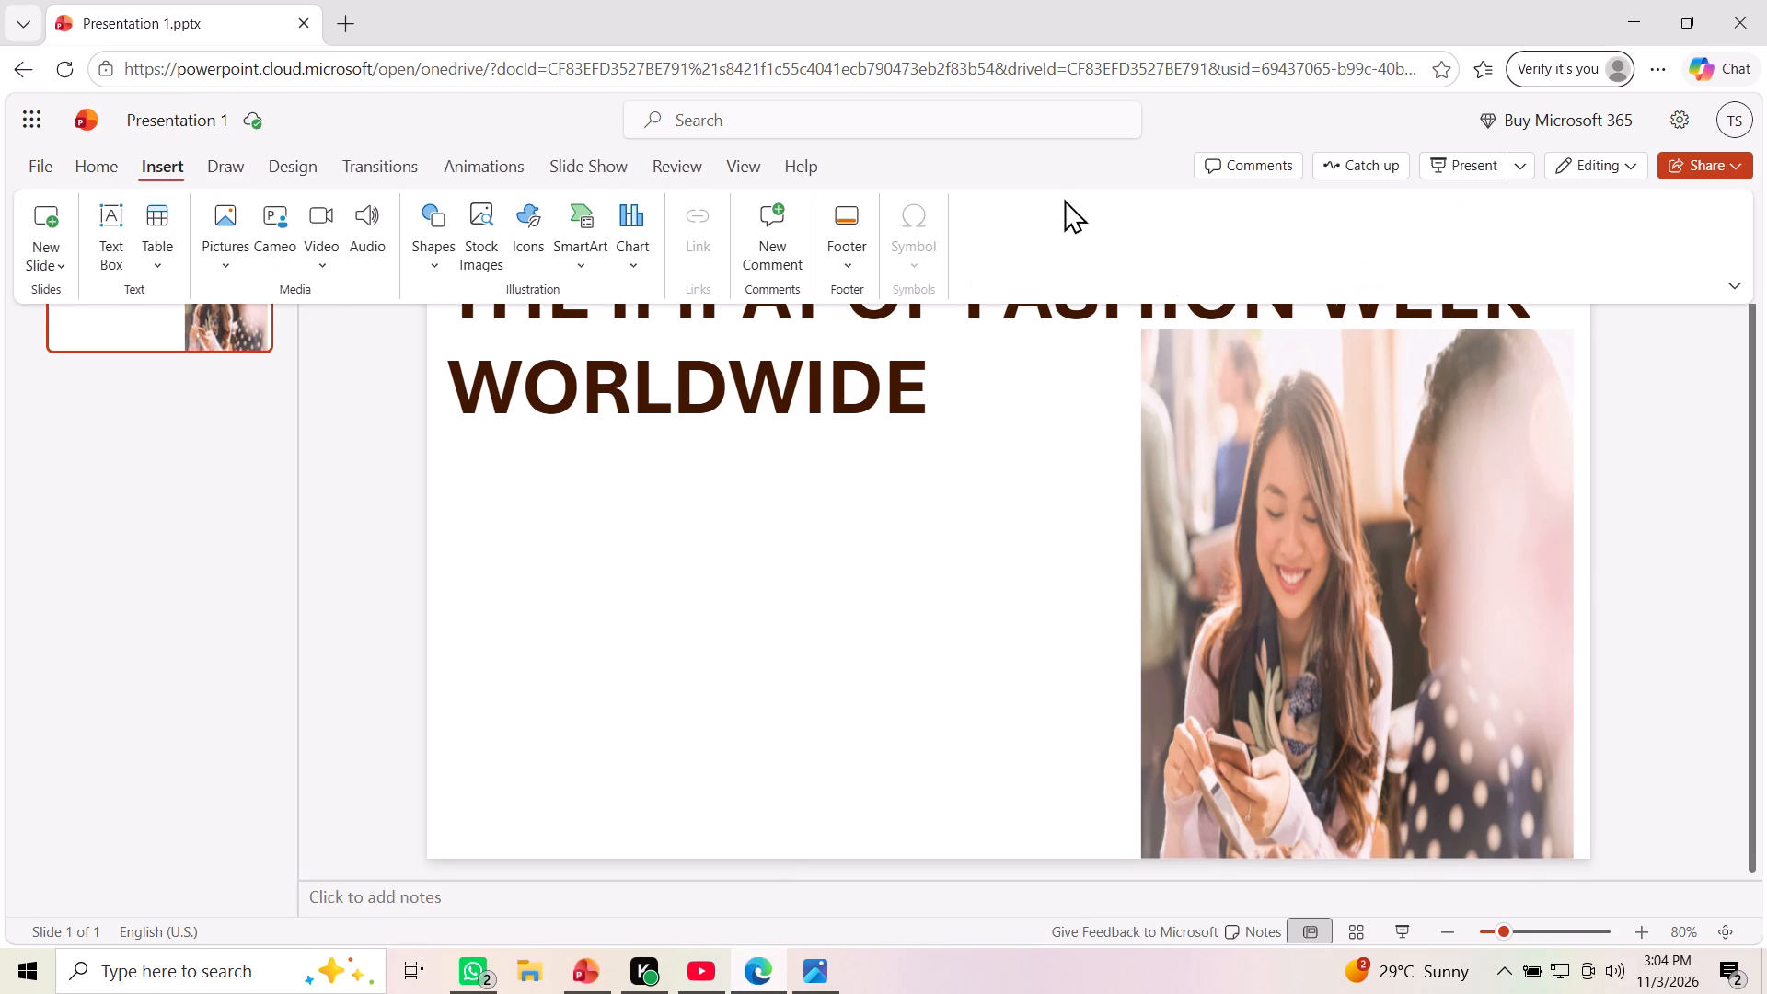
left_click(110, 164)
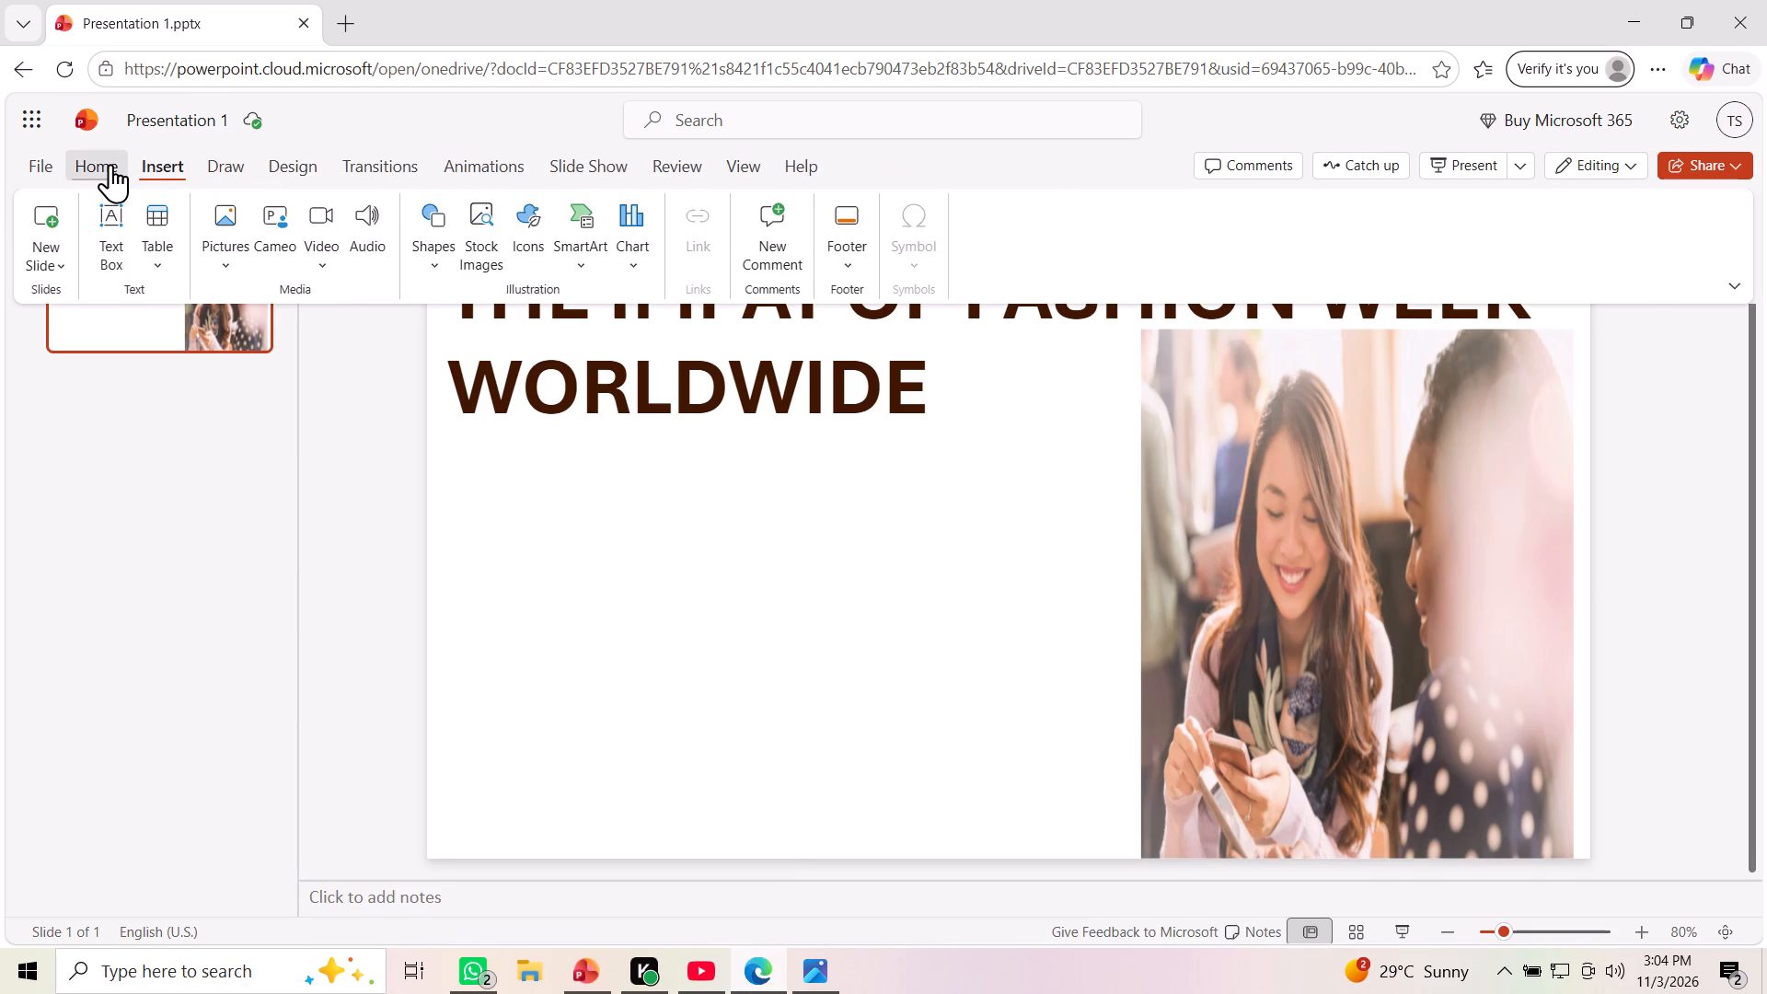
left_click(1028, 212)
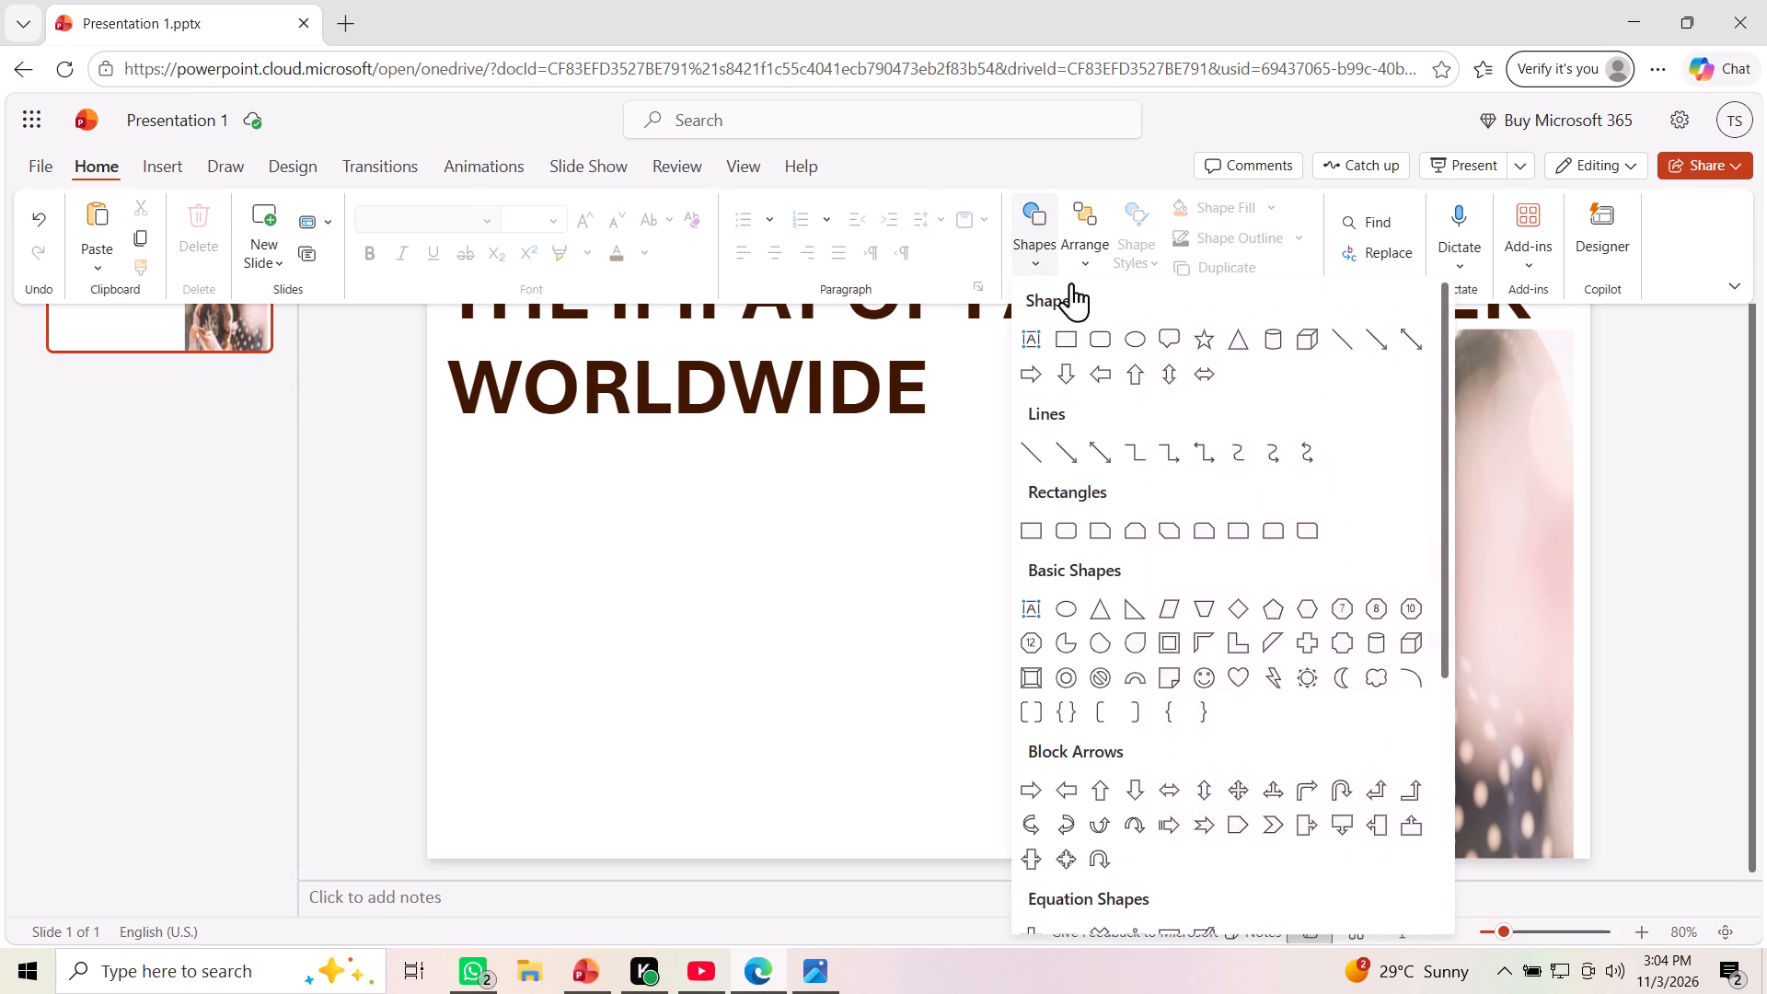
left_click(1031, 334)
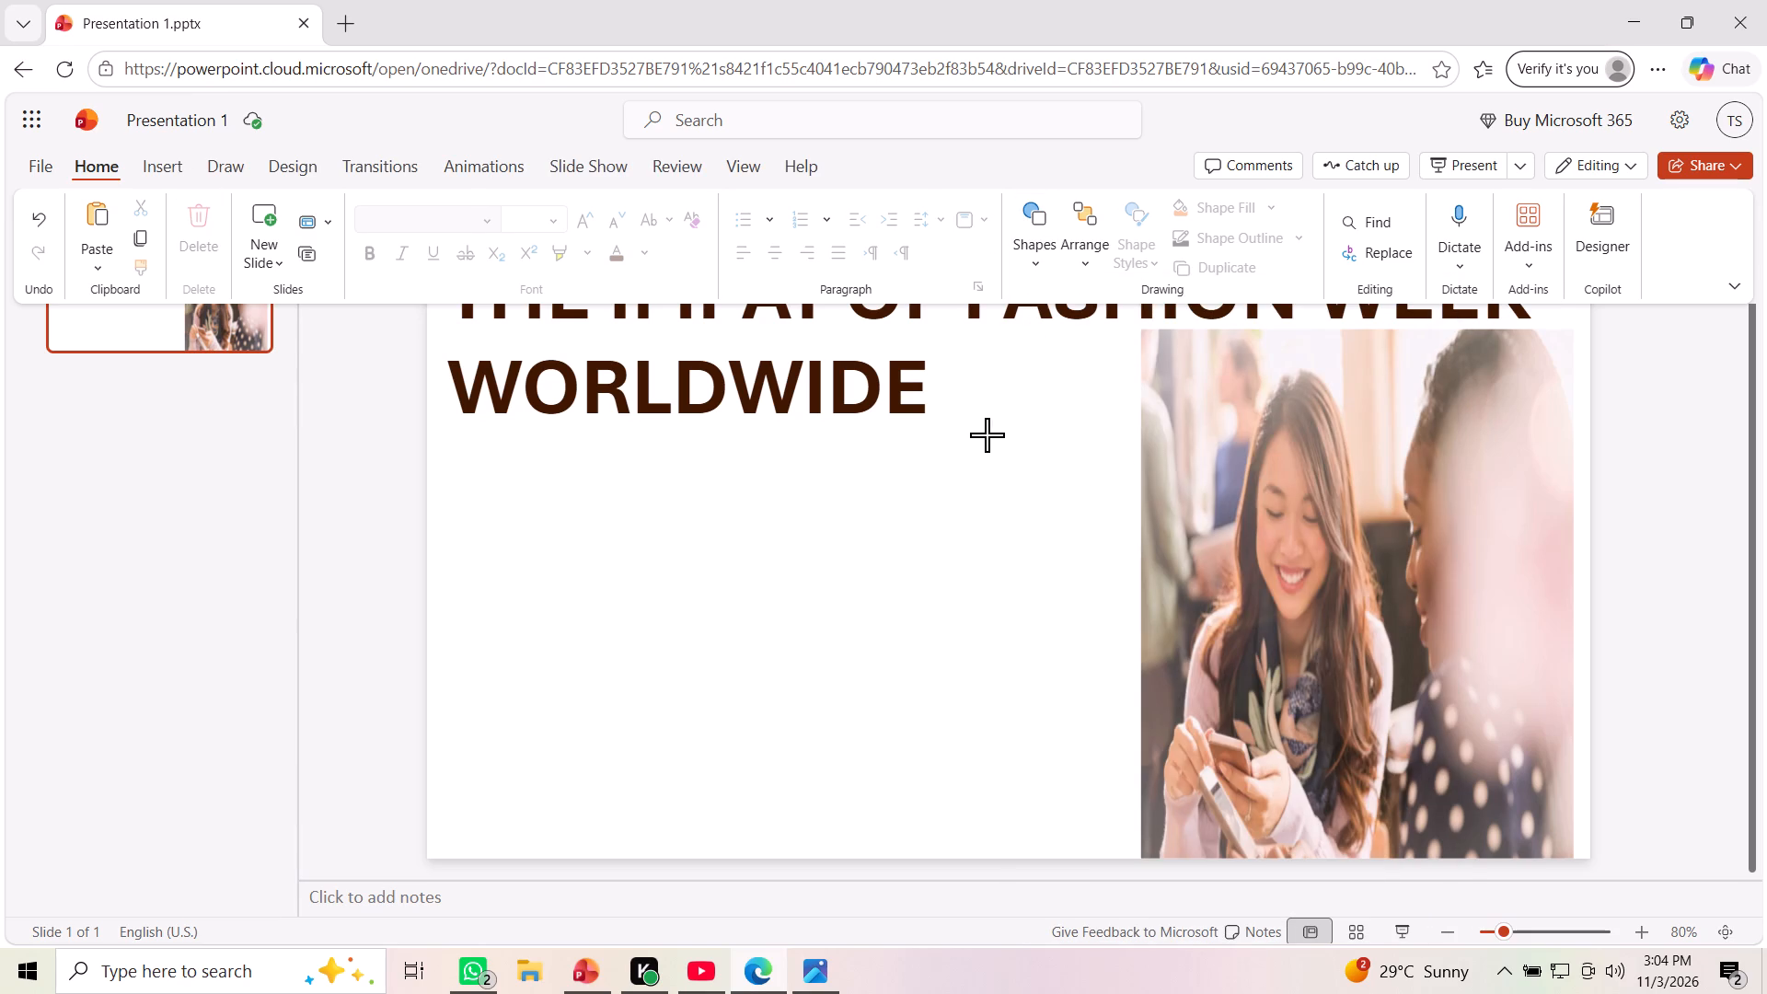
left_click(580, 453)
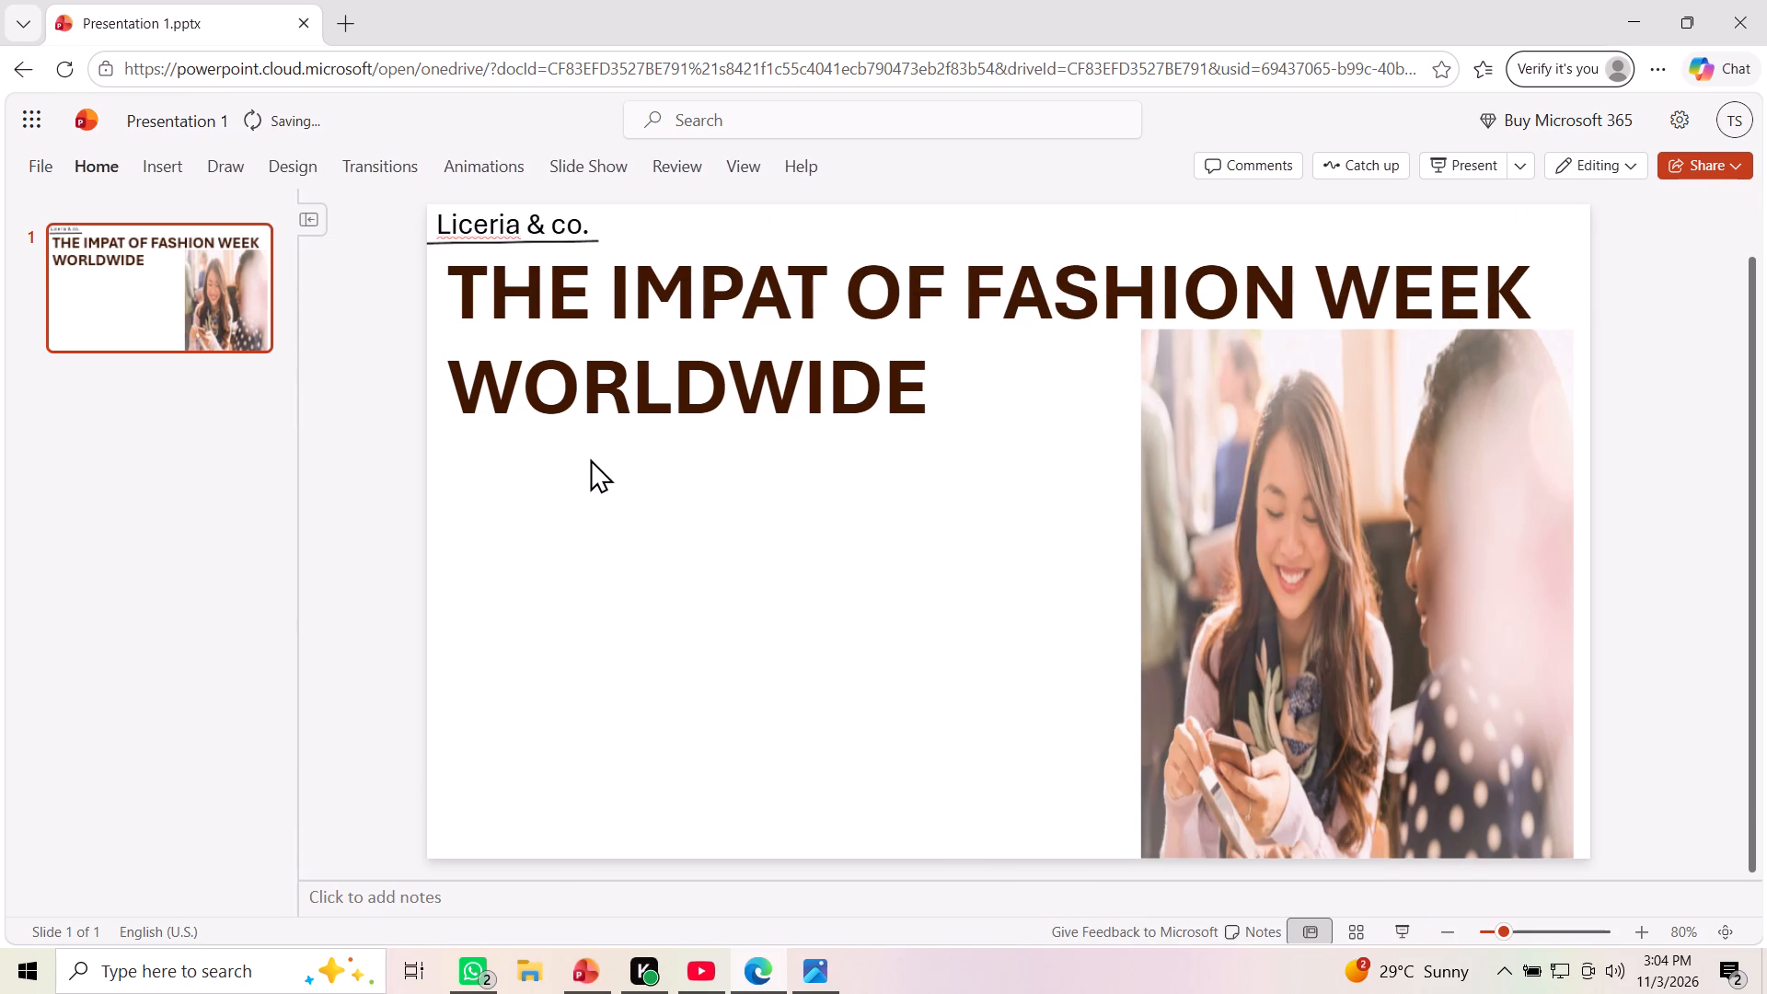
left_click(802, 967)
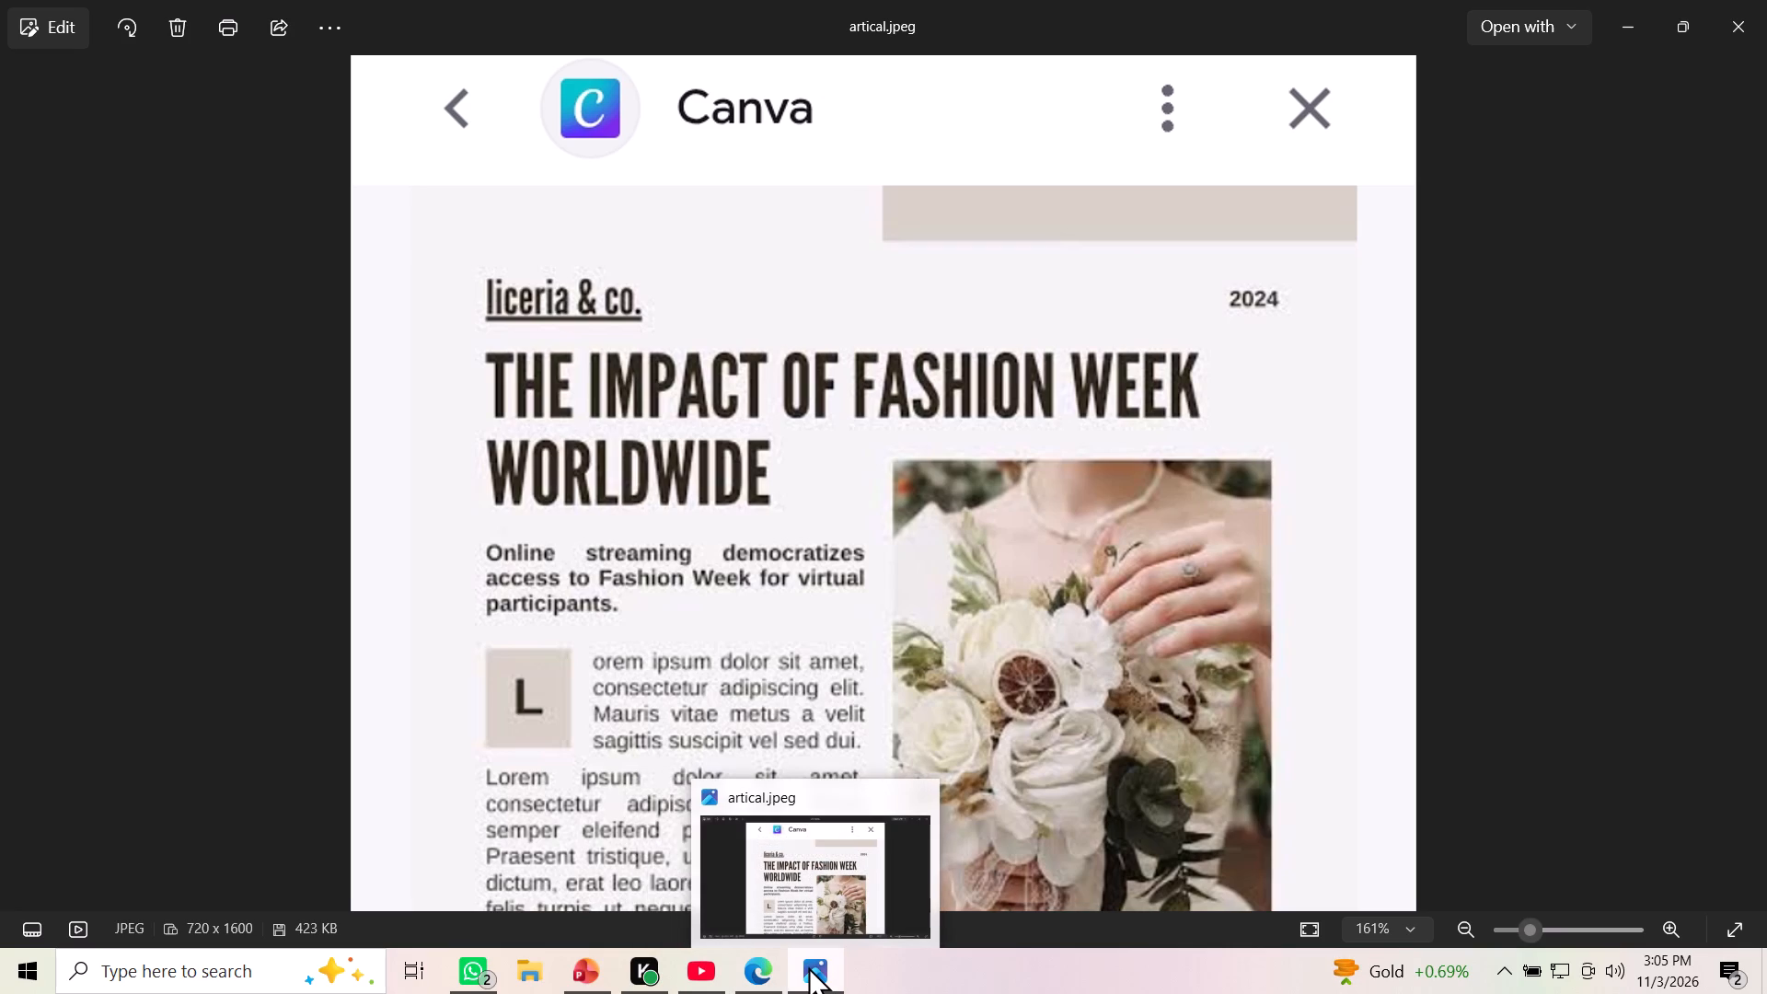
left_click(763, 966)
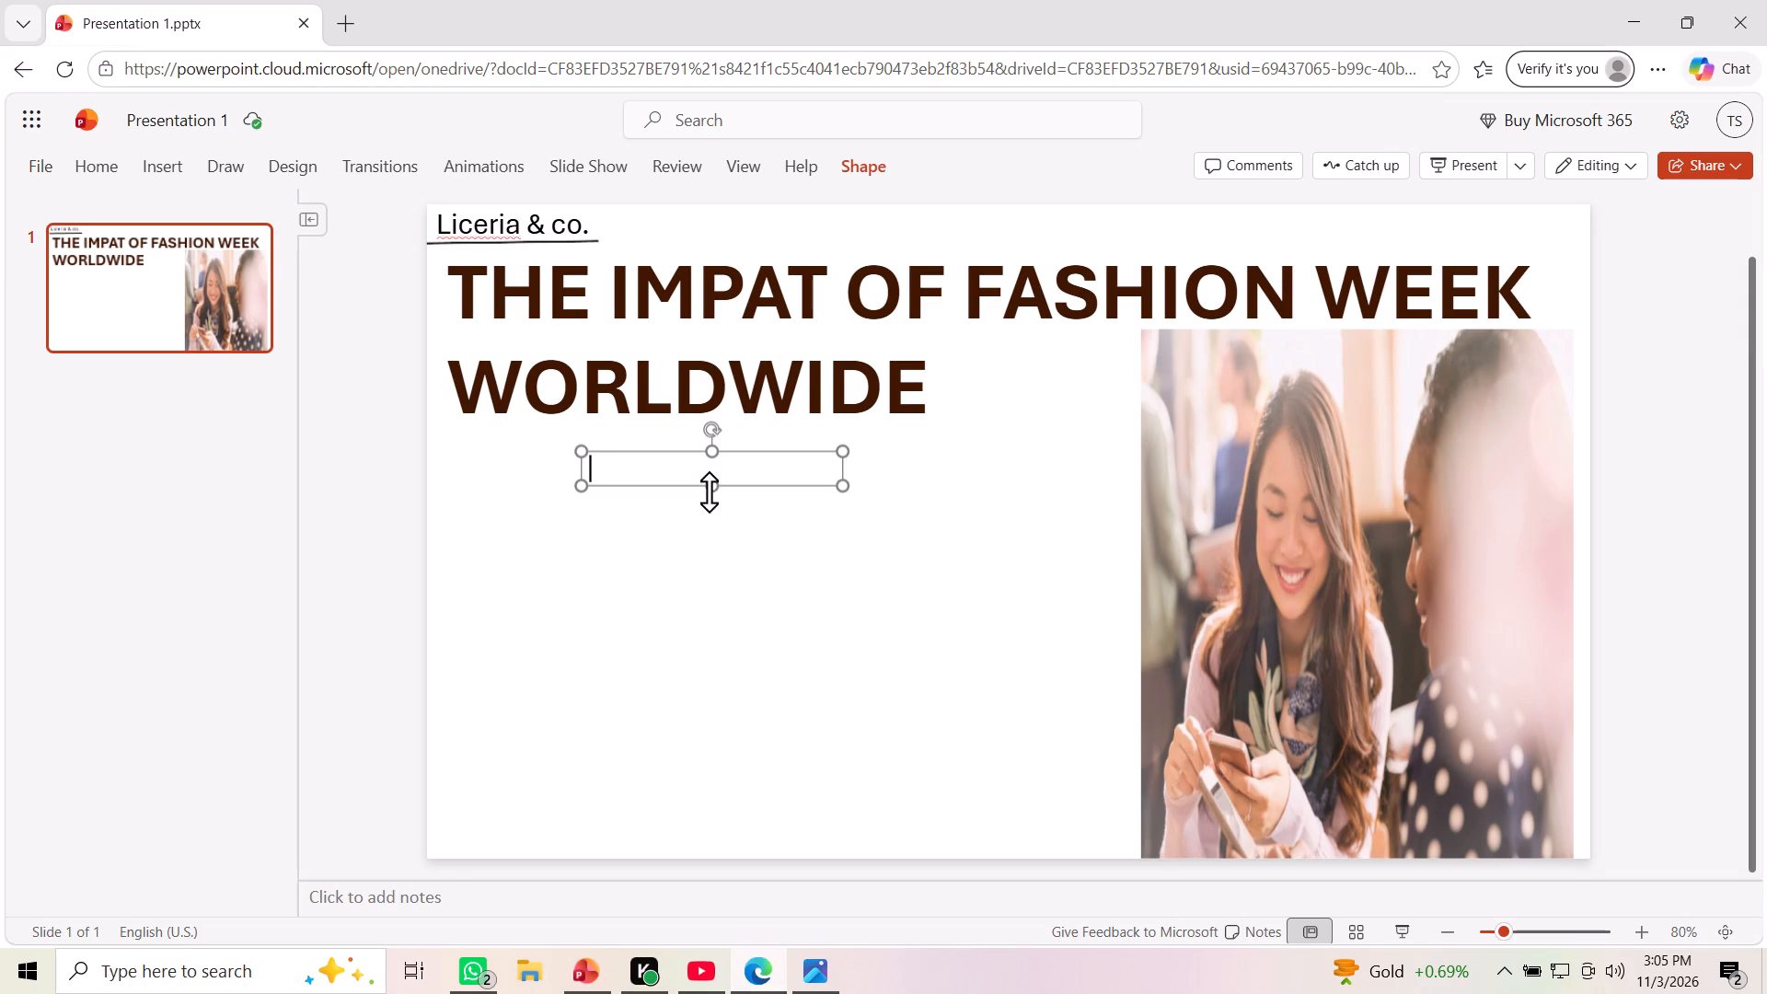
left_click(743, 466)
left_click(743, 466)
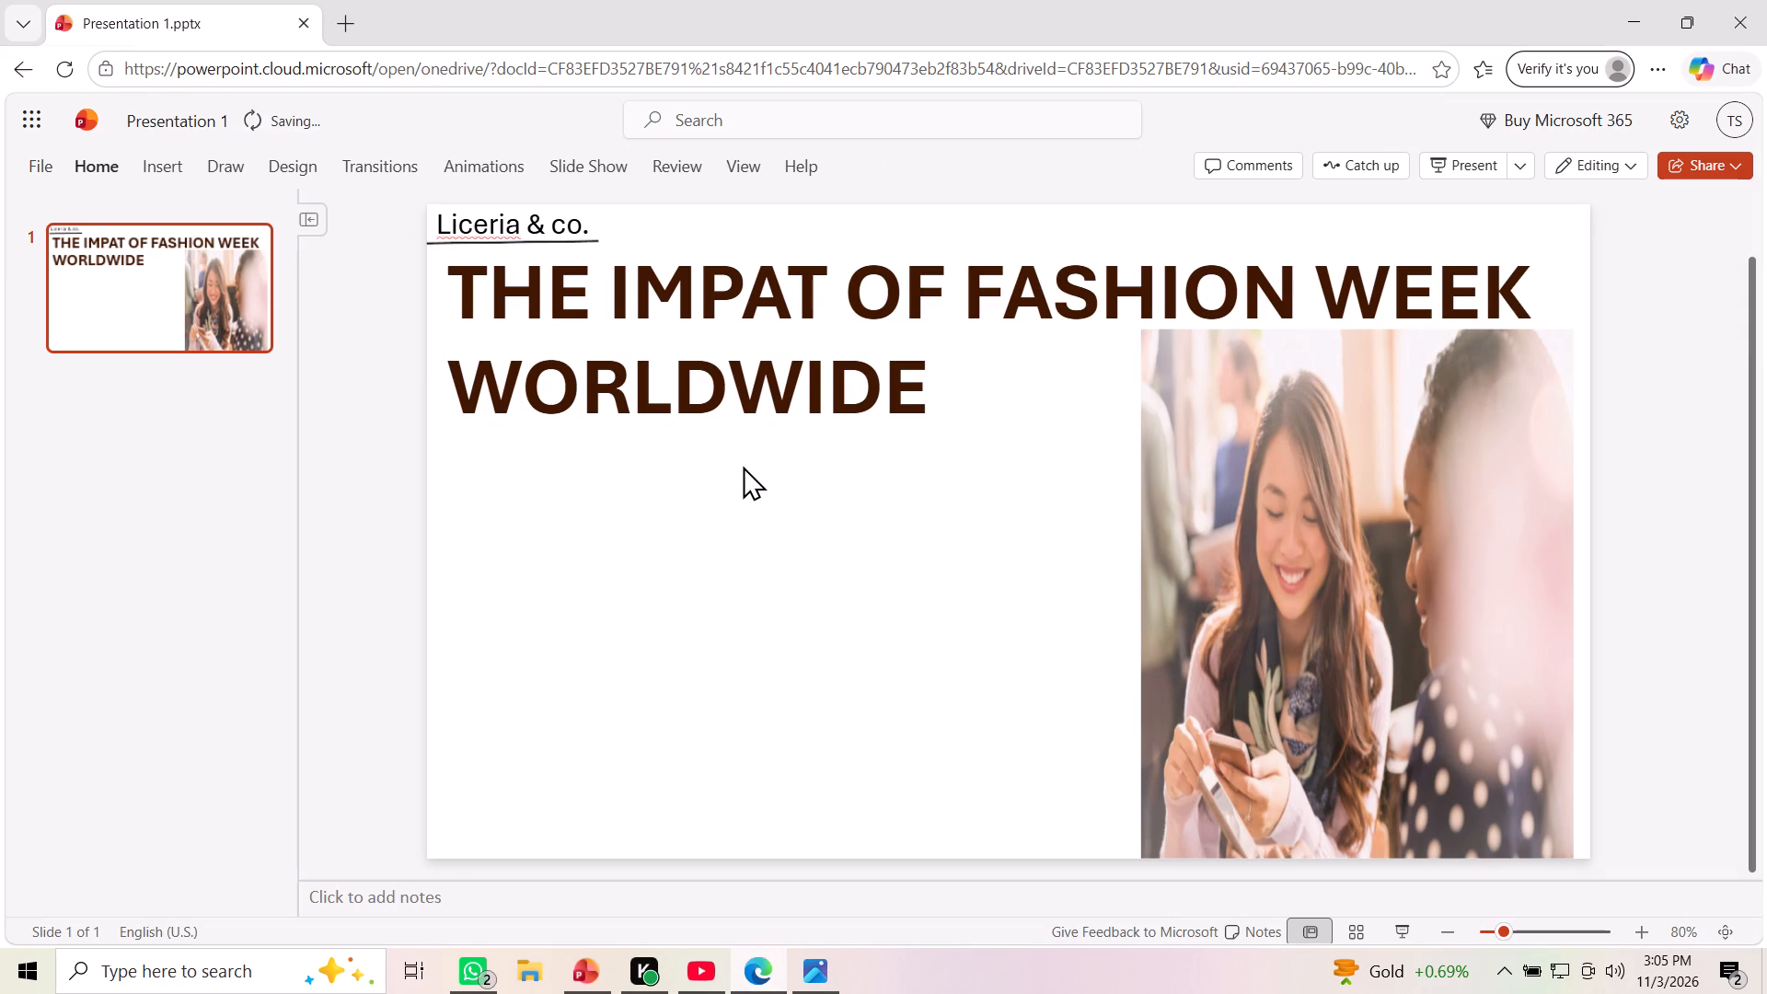
Insert a text box in the blank area below "WORLDWIDE", to the left of the photo, ready for text entry.
left_click(92, 168)
left_click(165, 163)
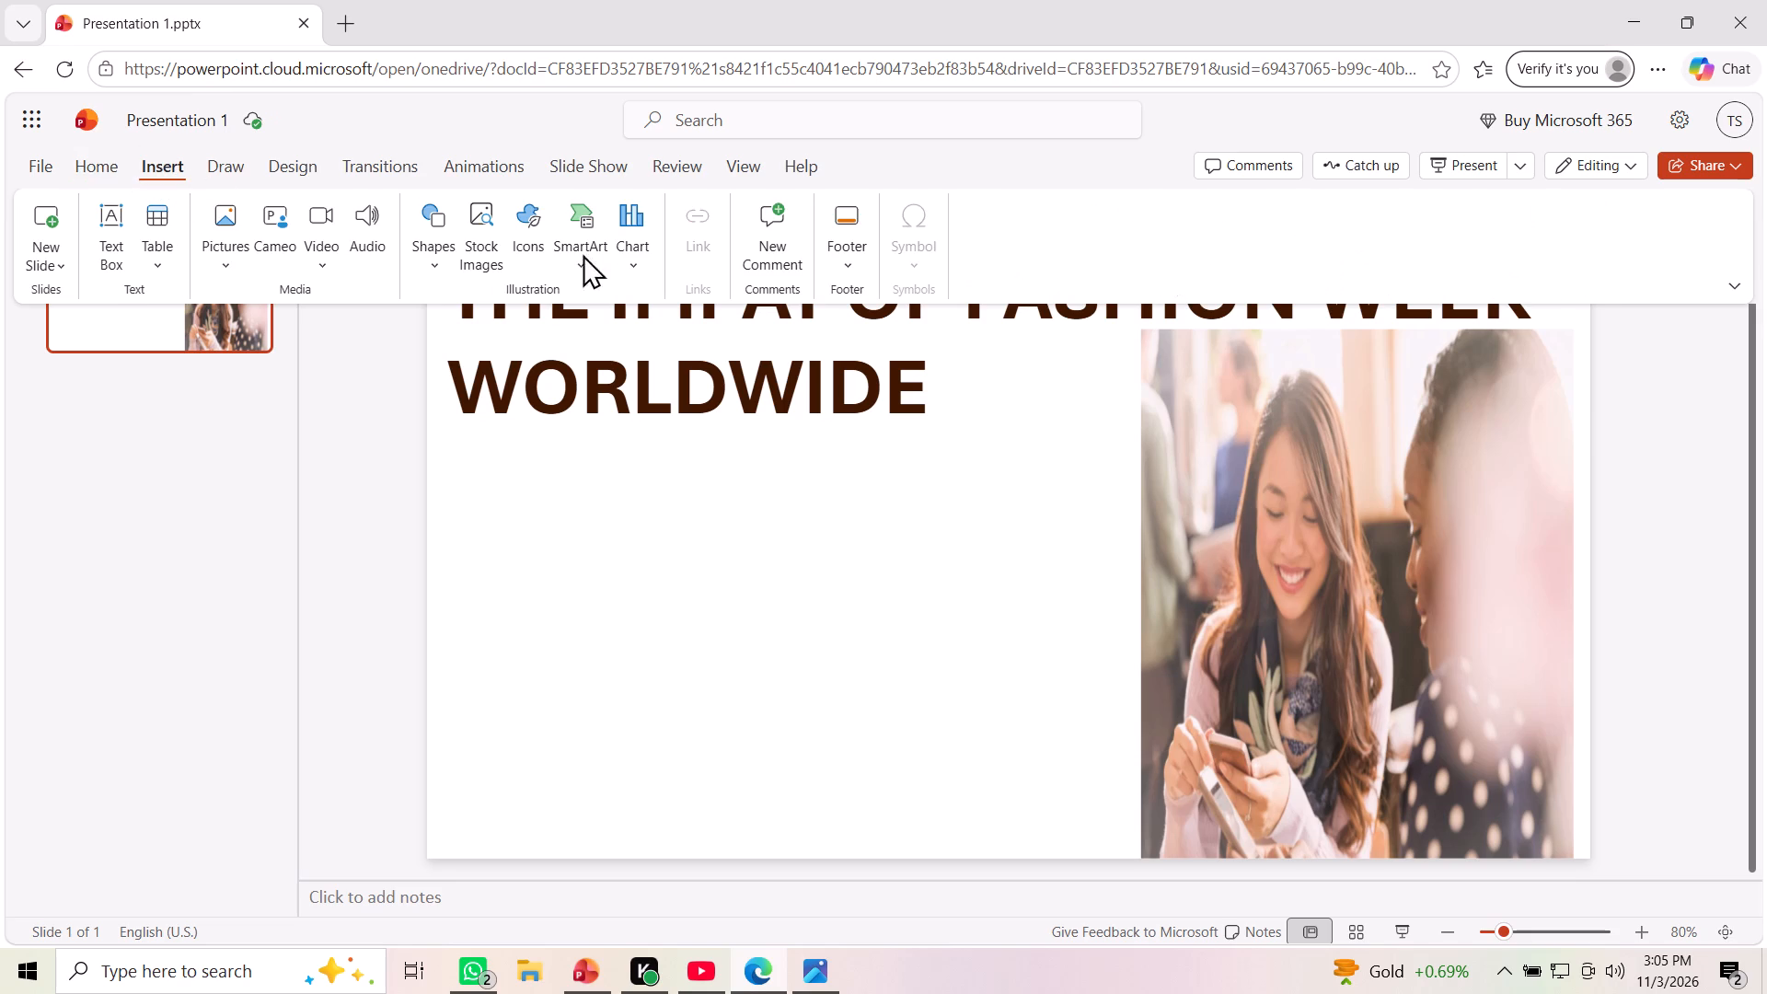
left_click(433, 216)
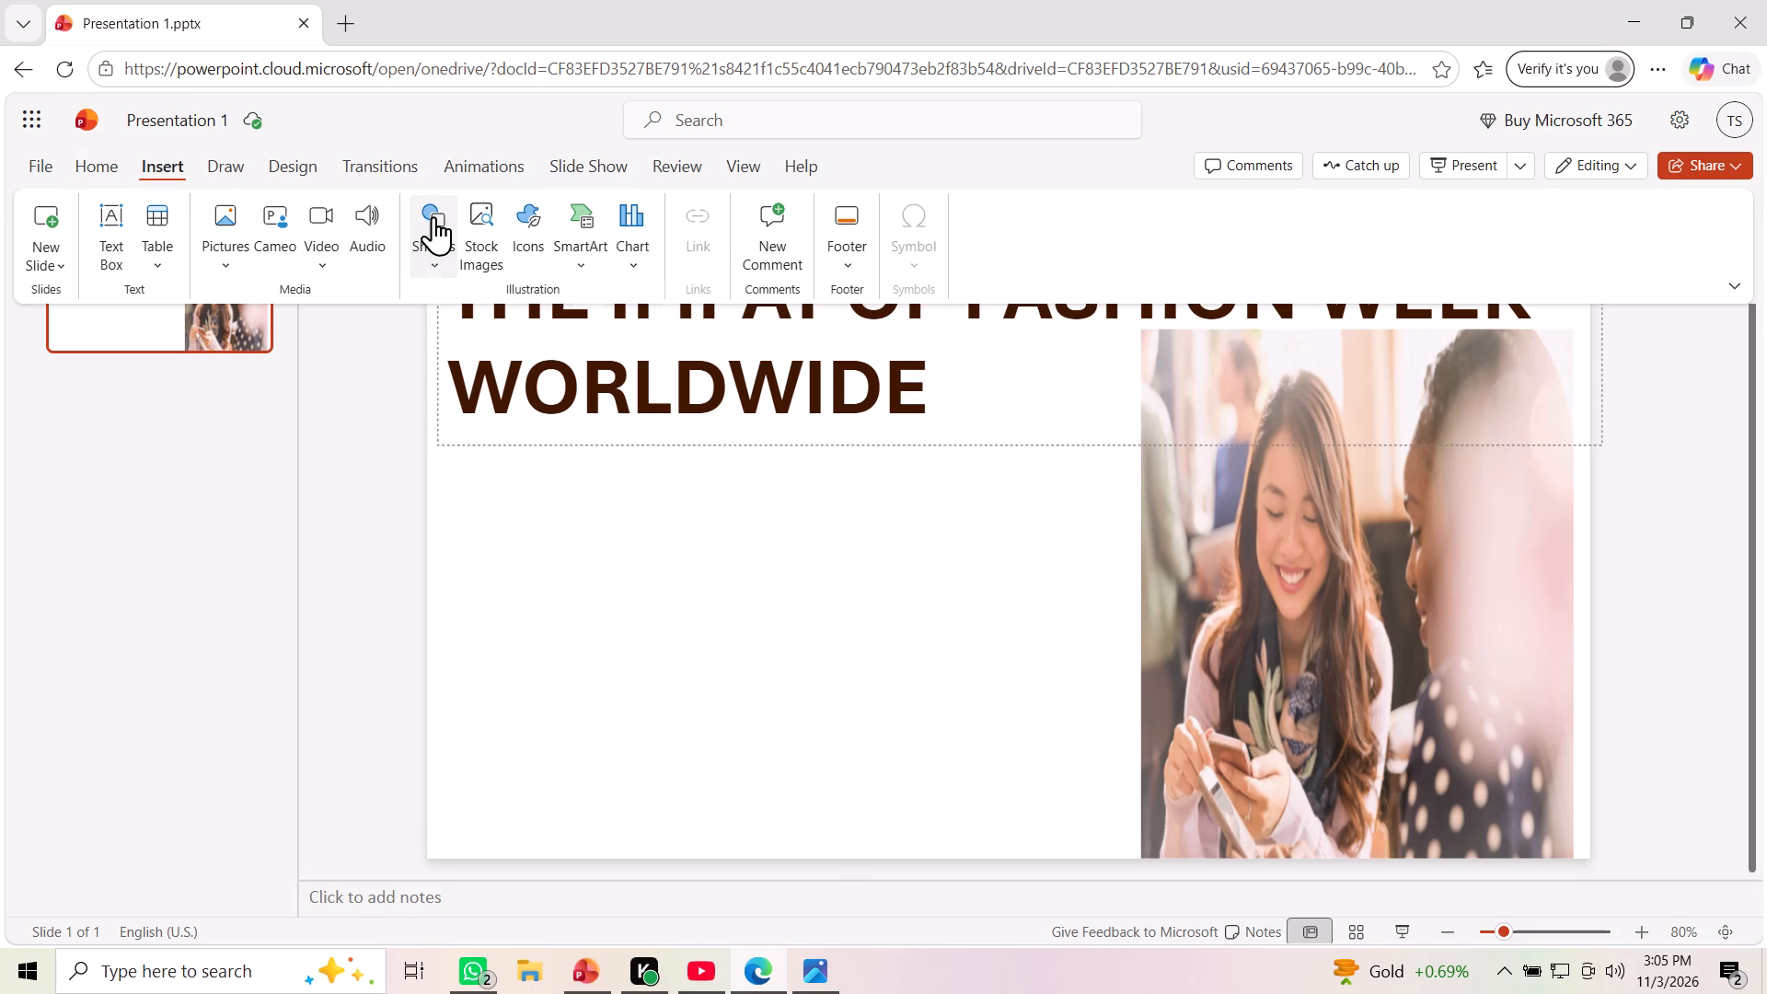
left_click(432, 333)
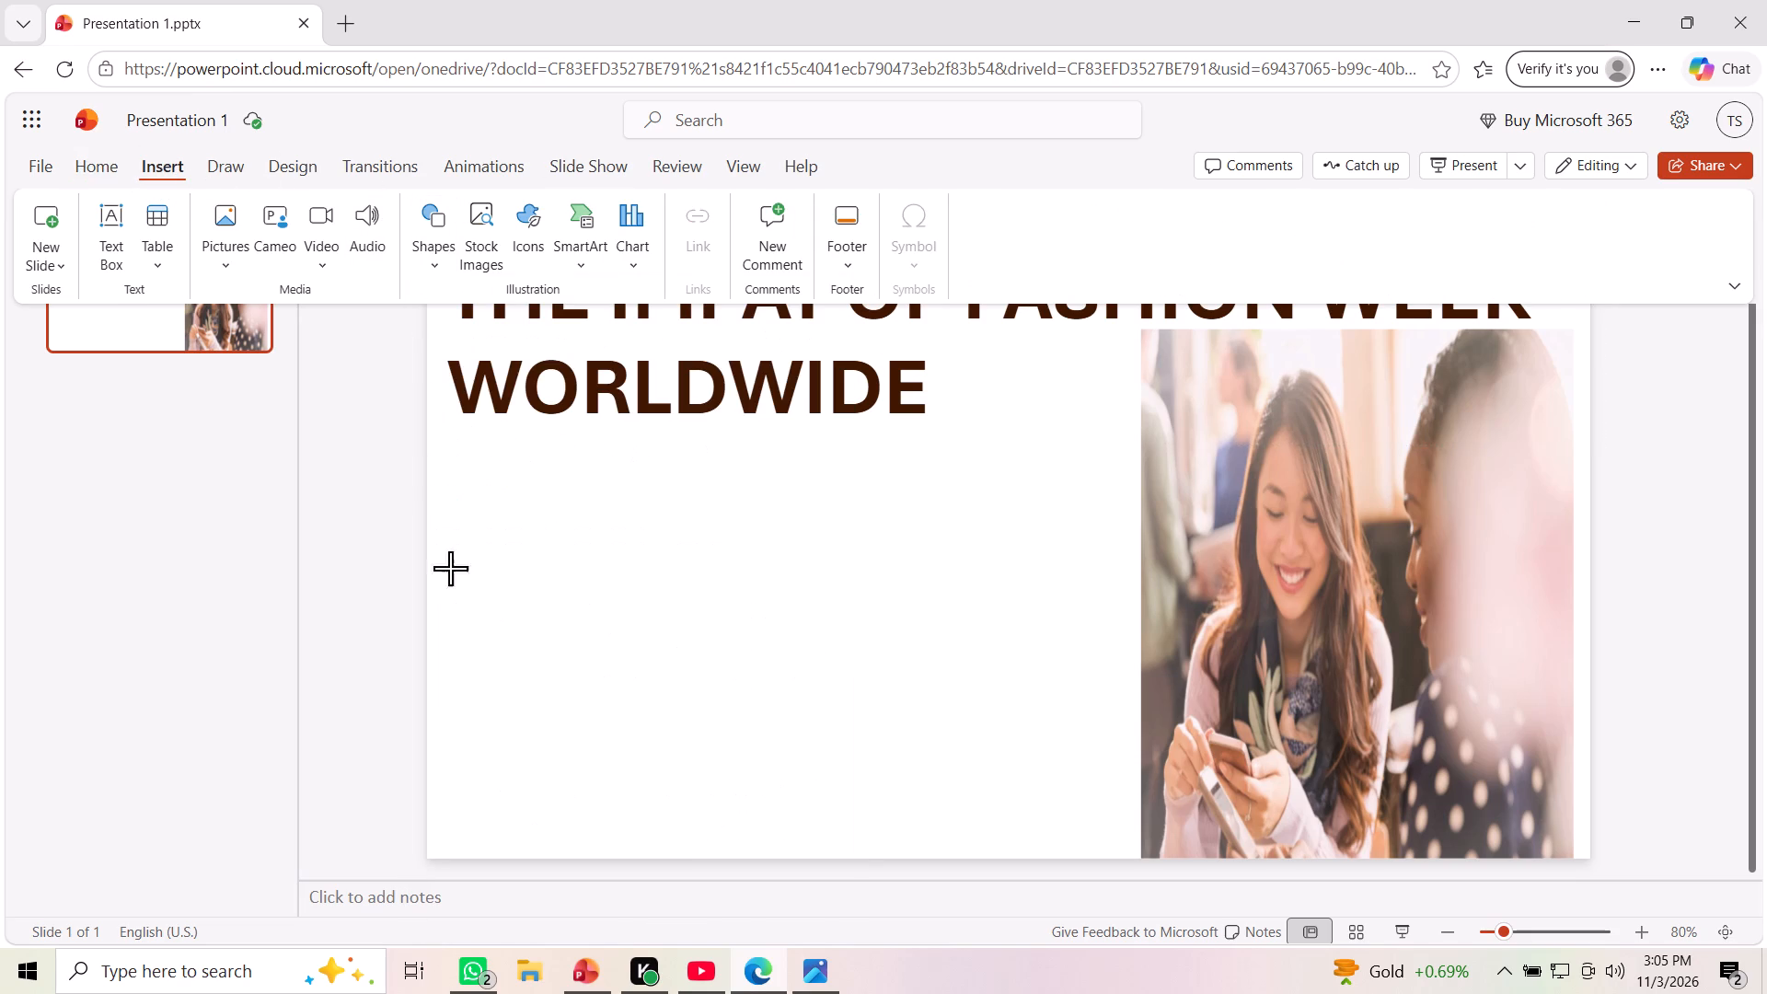
left_click(516, 514)
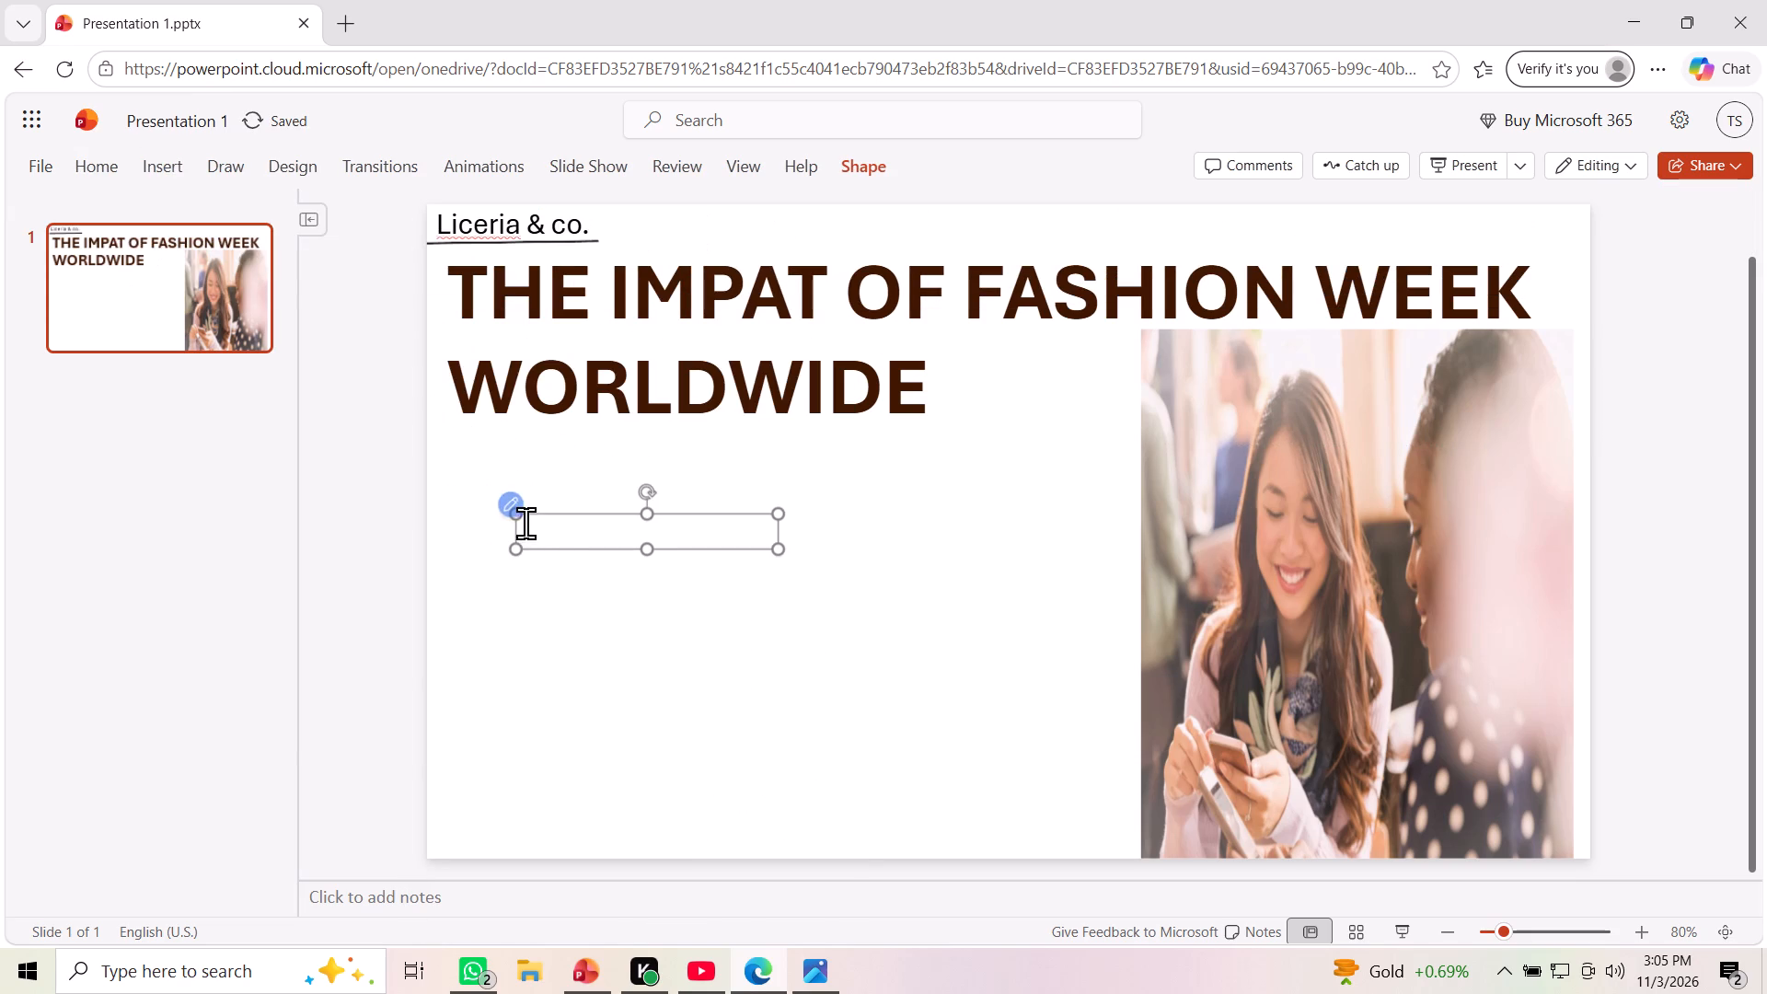
double_click(553, 523)
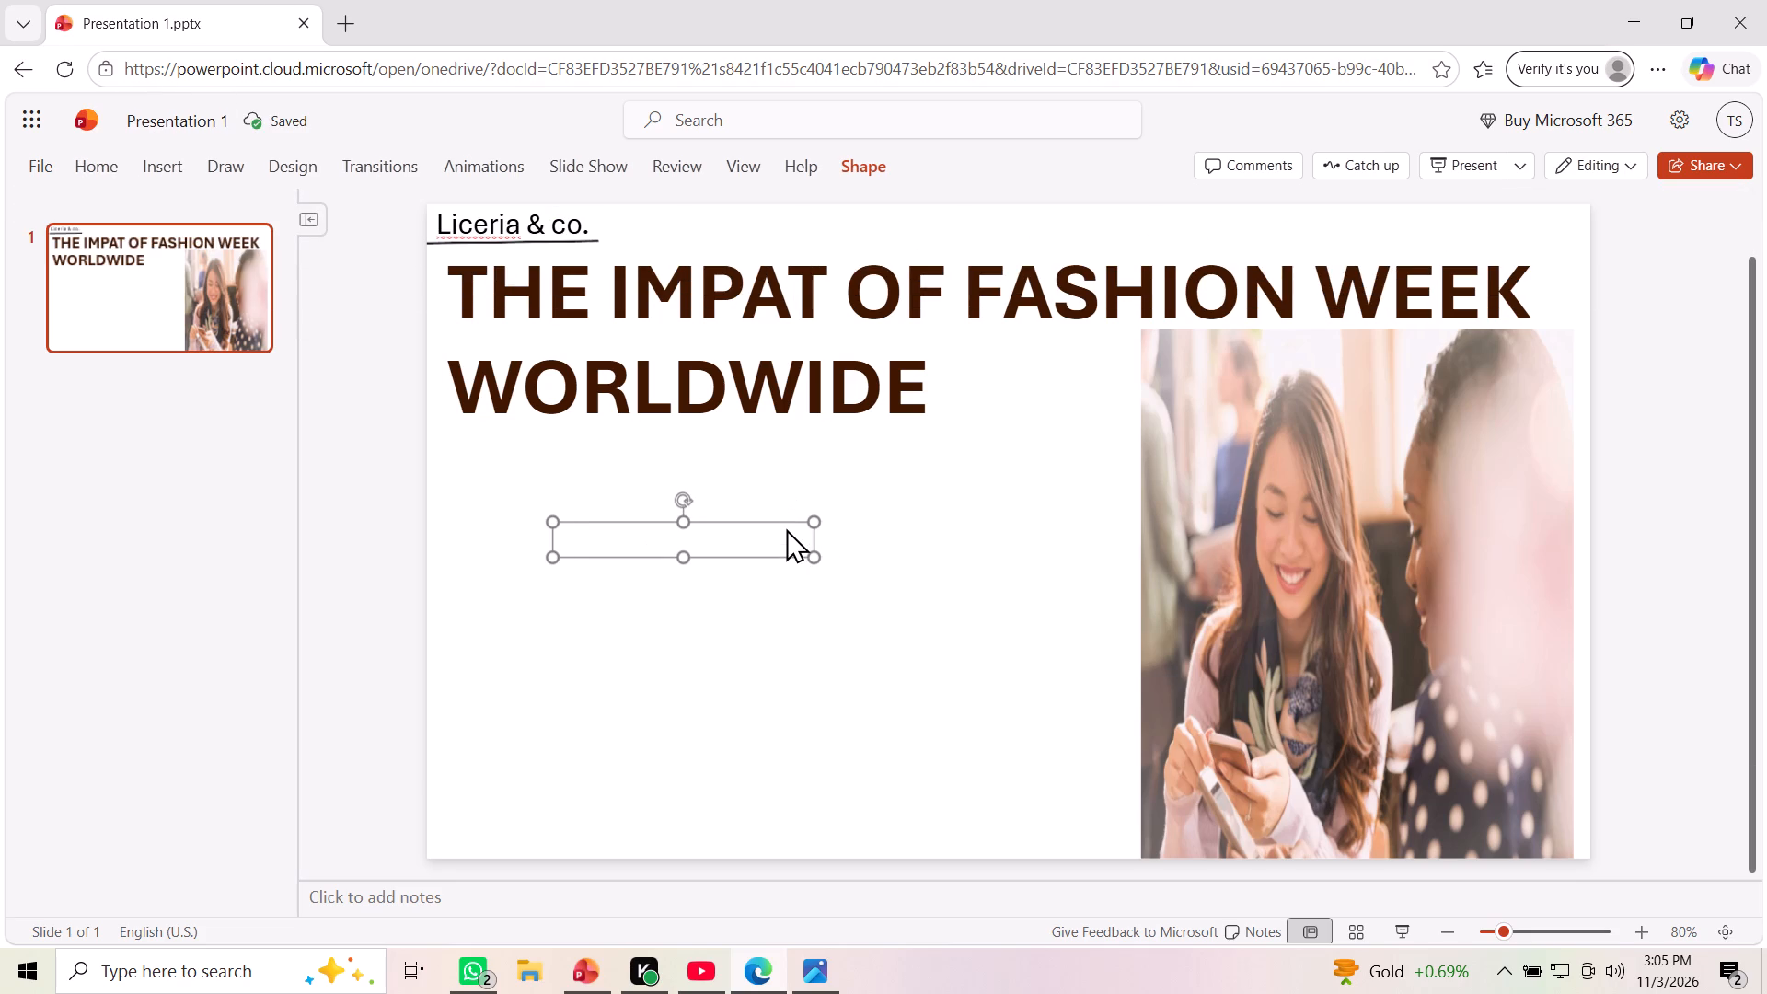
key("o")
left_click(786, 529)
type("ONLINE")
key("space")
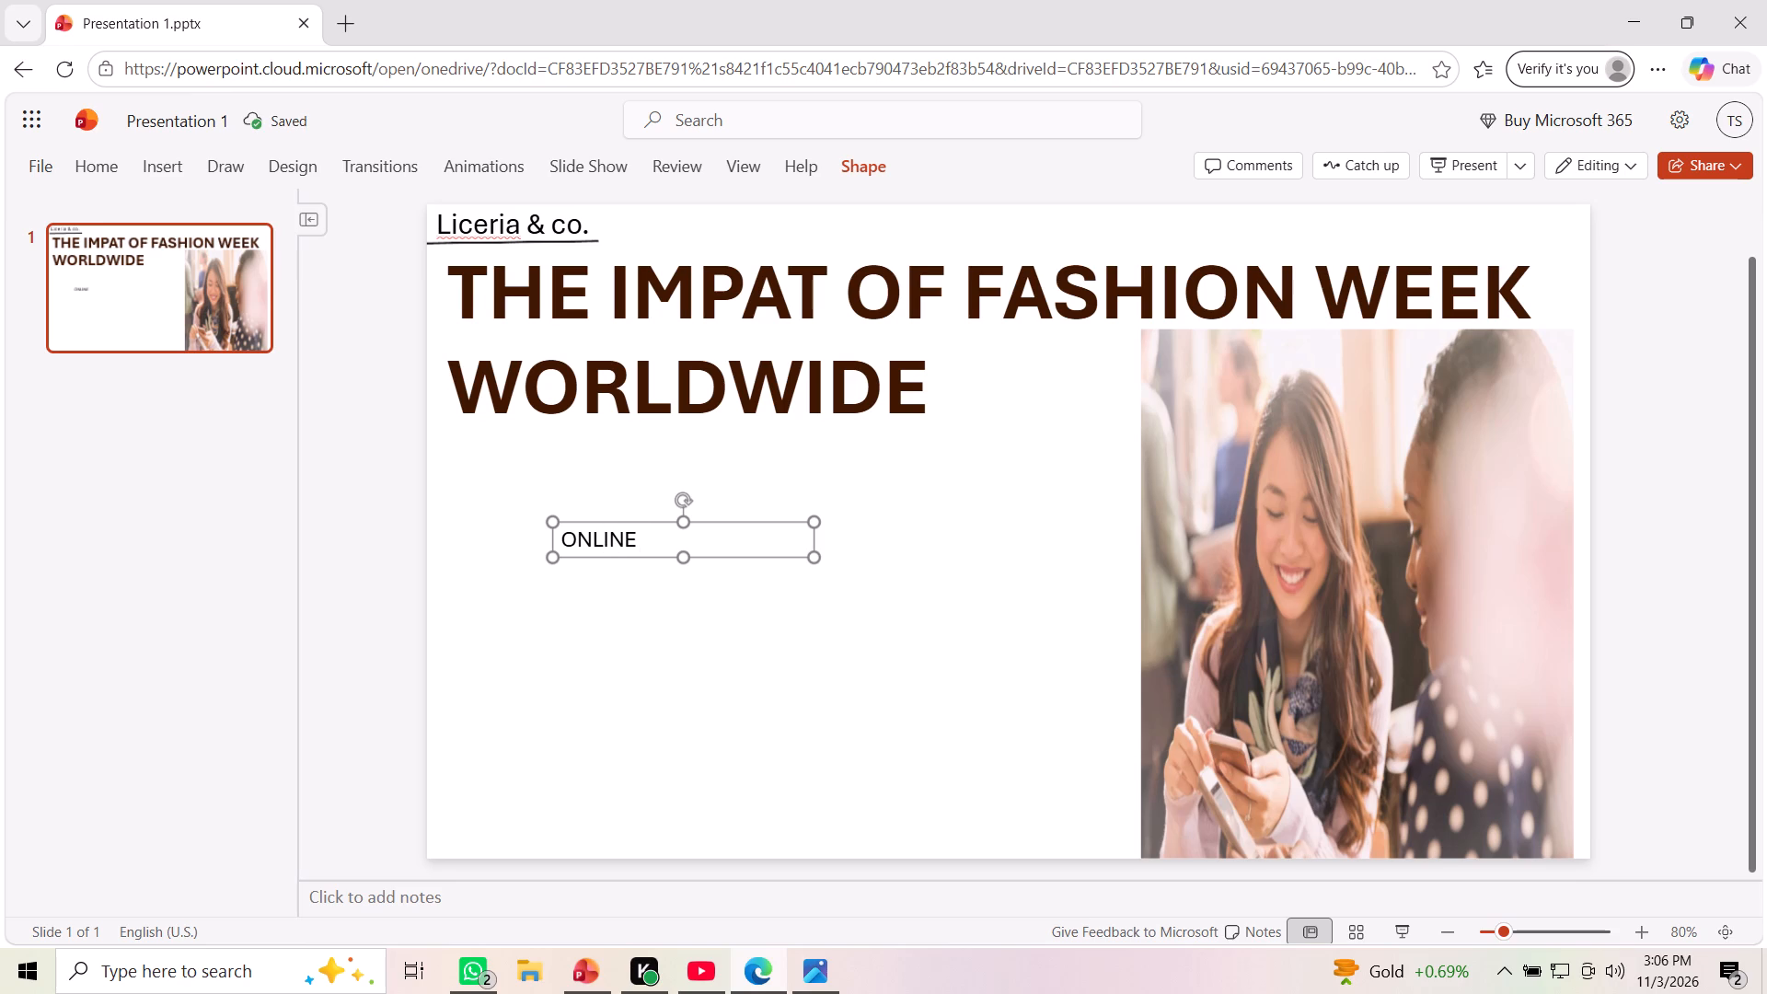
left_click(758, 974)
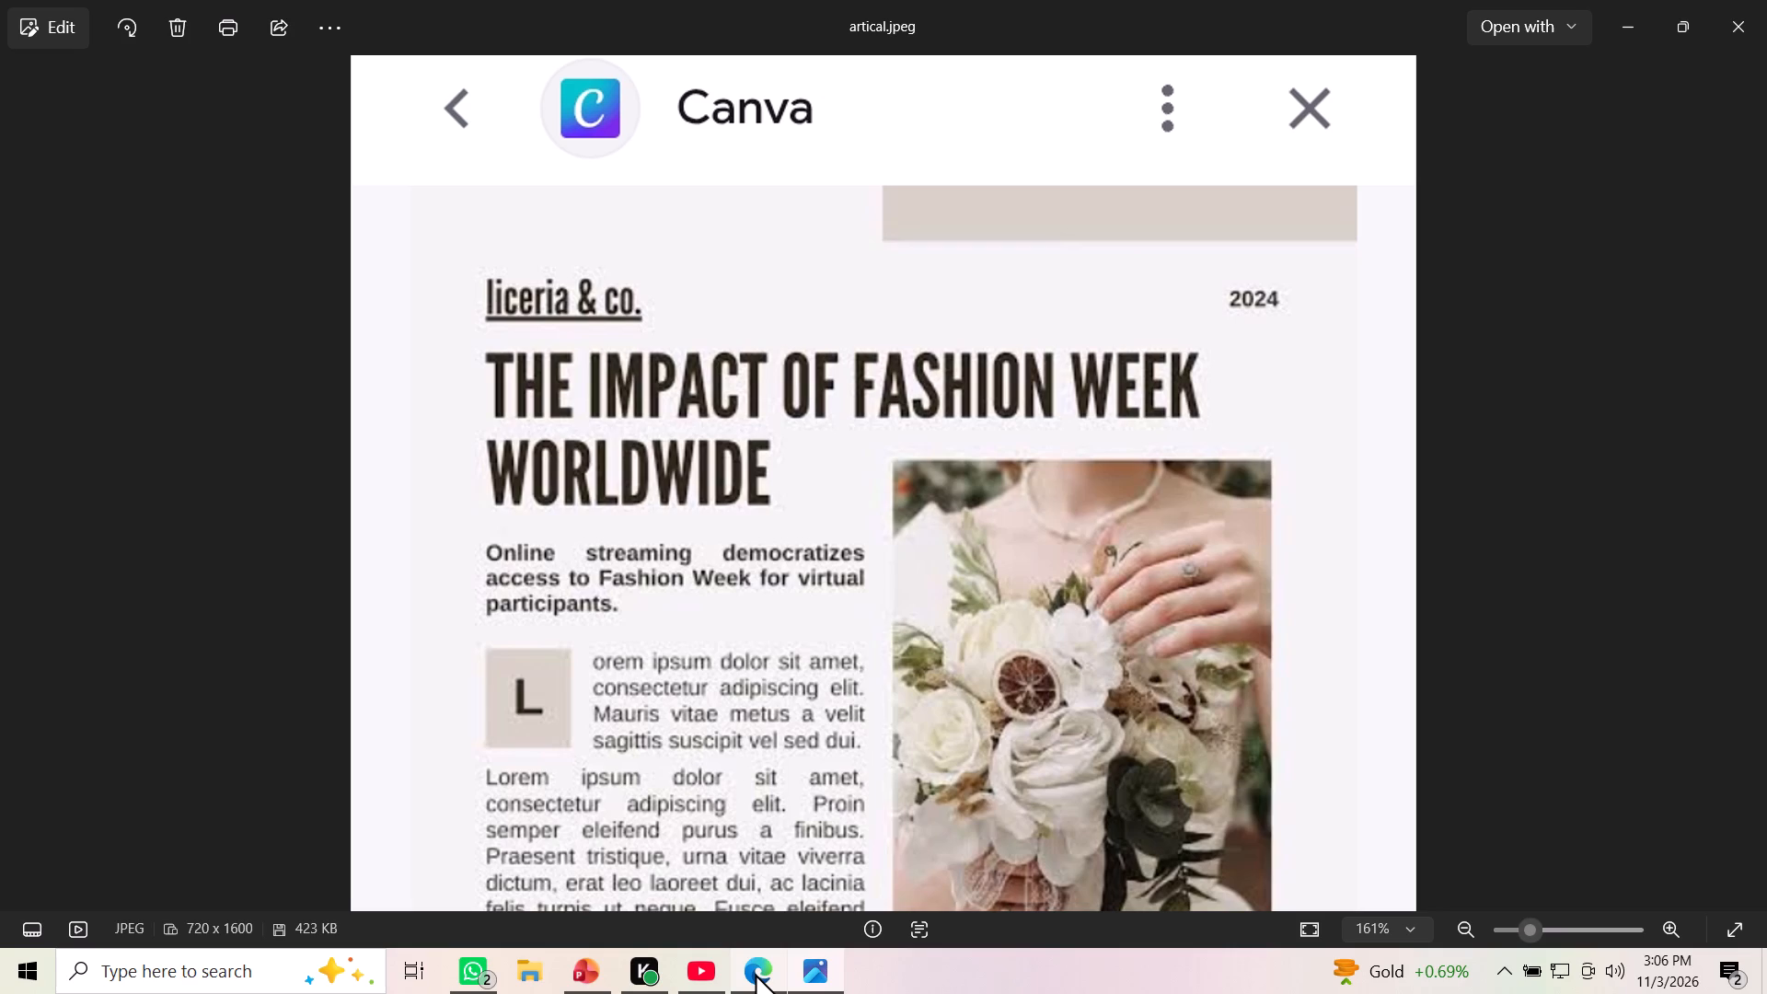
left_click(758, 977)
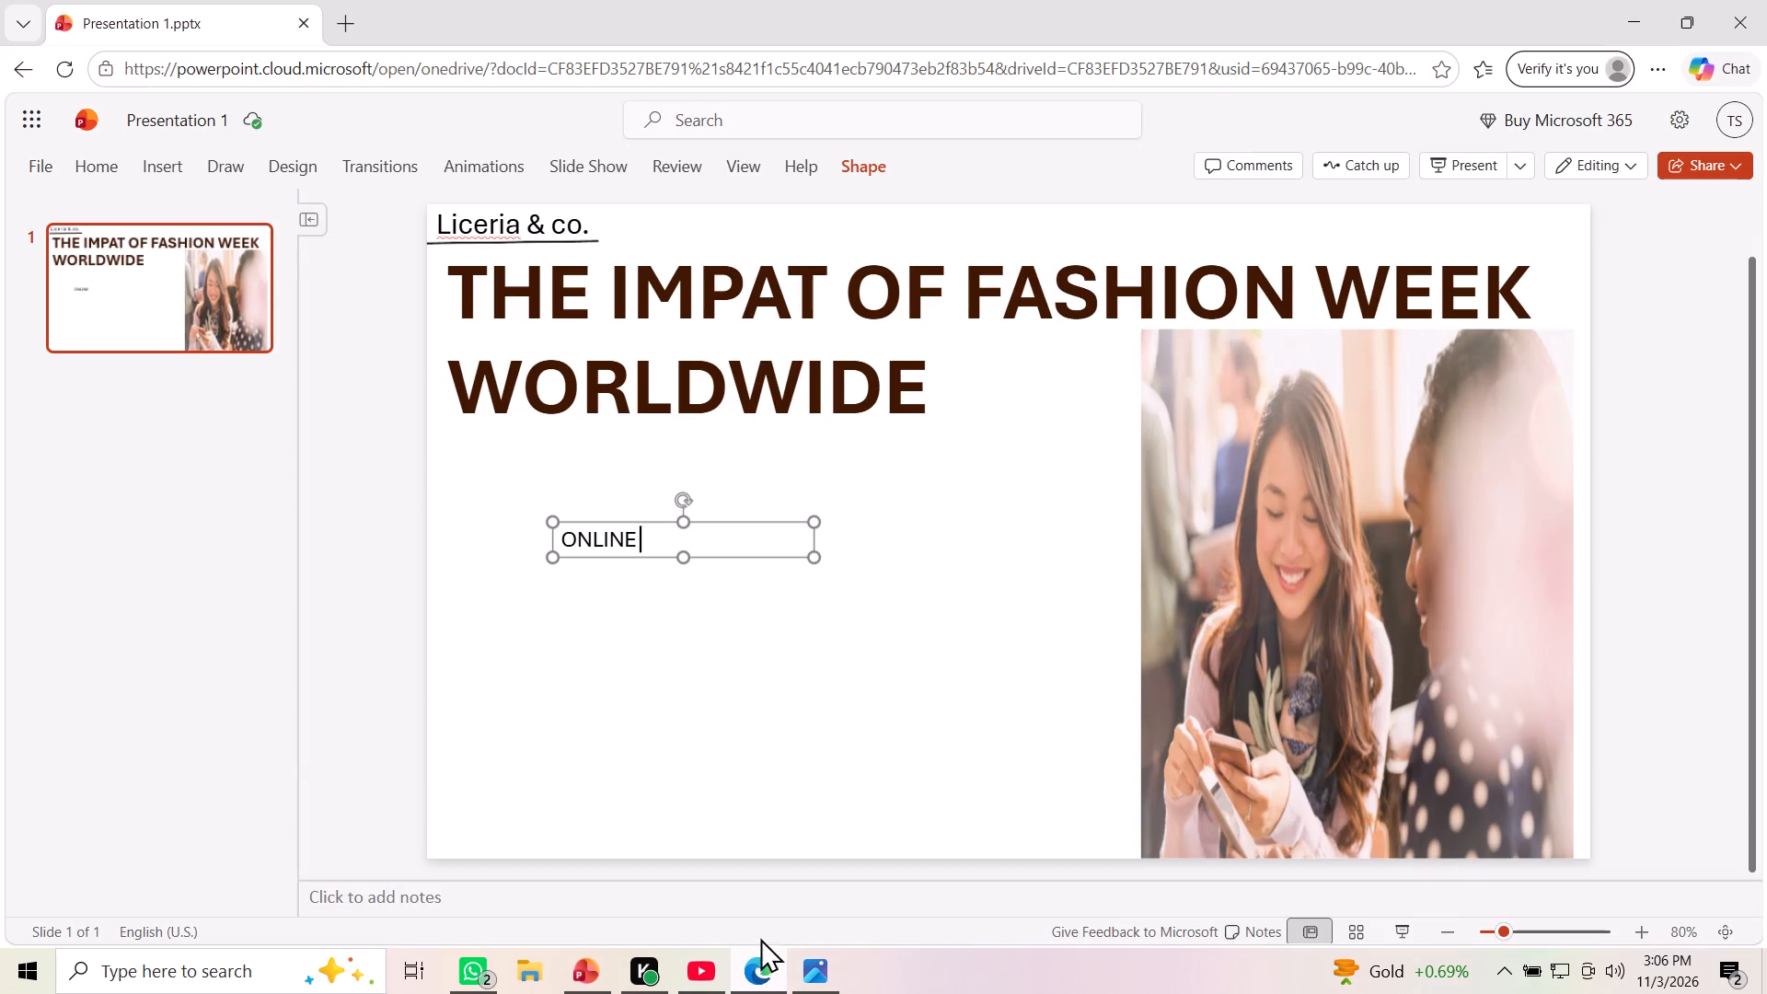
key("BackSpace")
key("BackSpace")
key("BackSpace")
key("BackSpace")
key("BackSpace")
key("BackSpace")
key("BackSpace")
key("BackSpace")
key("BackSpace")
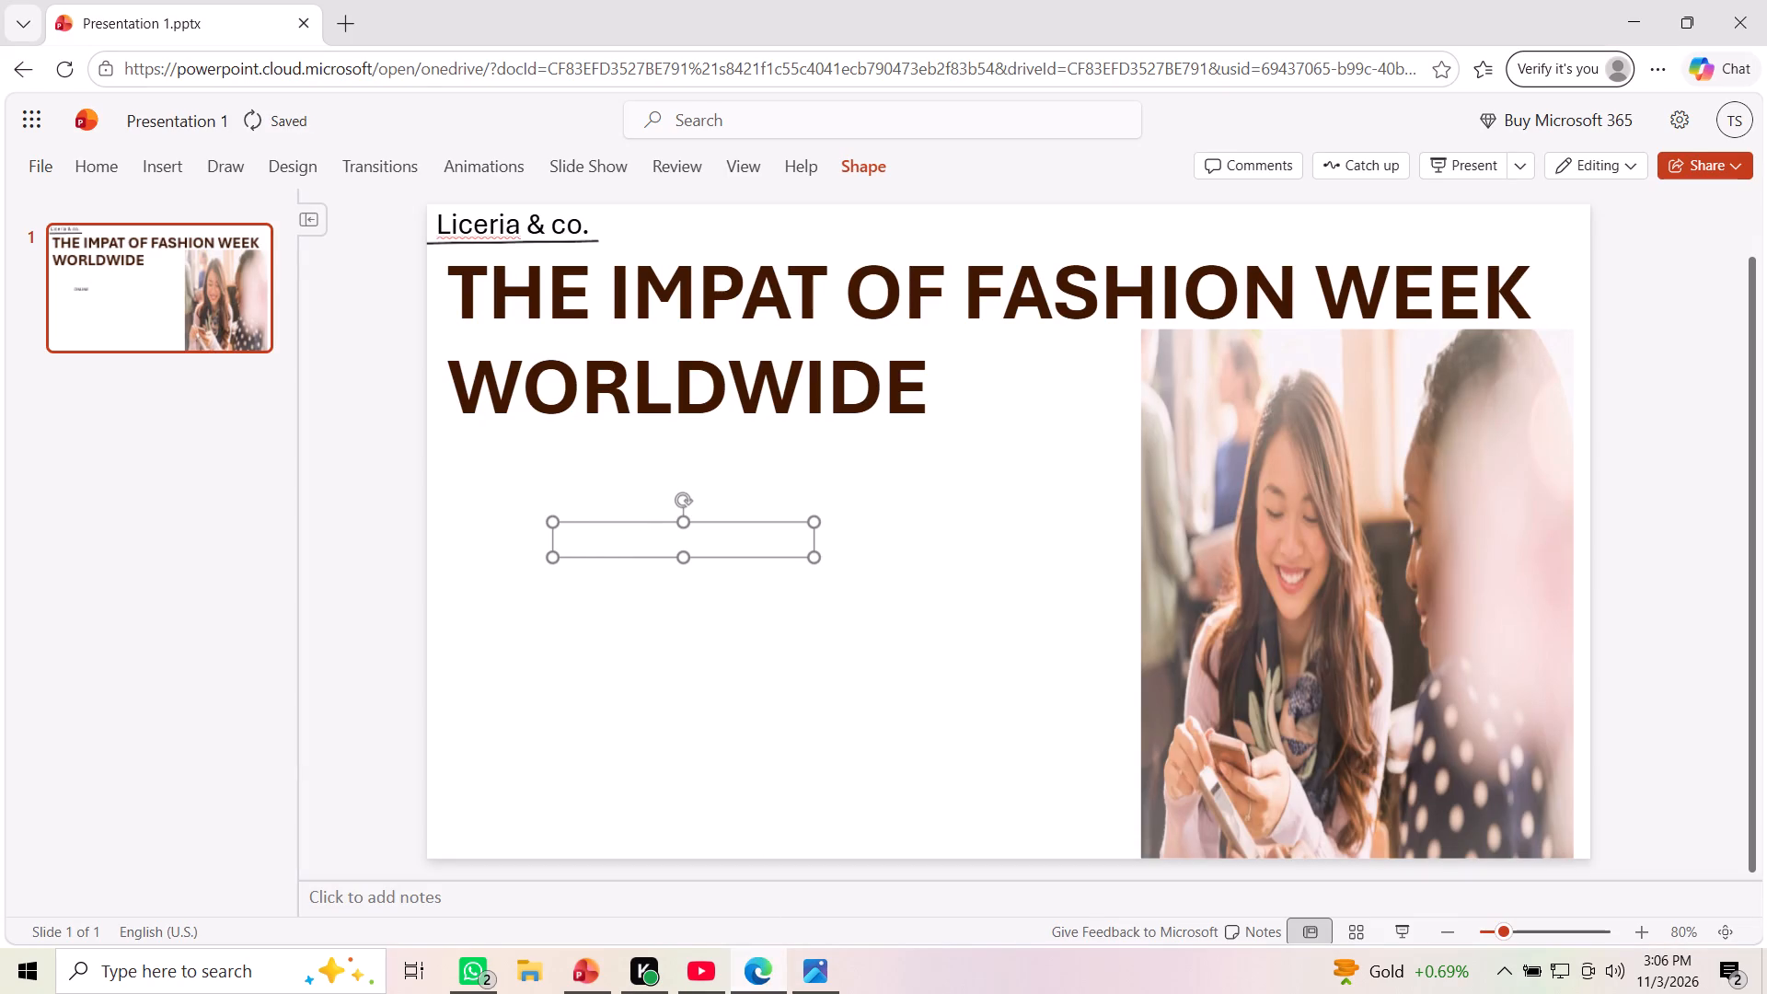
Enter "Online streaming demratizes" as the opening of the subheading in the empty text box below "WORLDWIDE".
type("online")
key("space")
type("streaming")
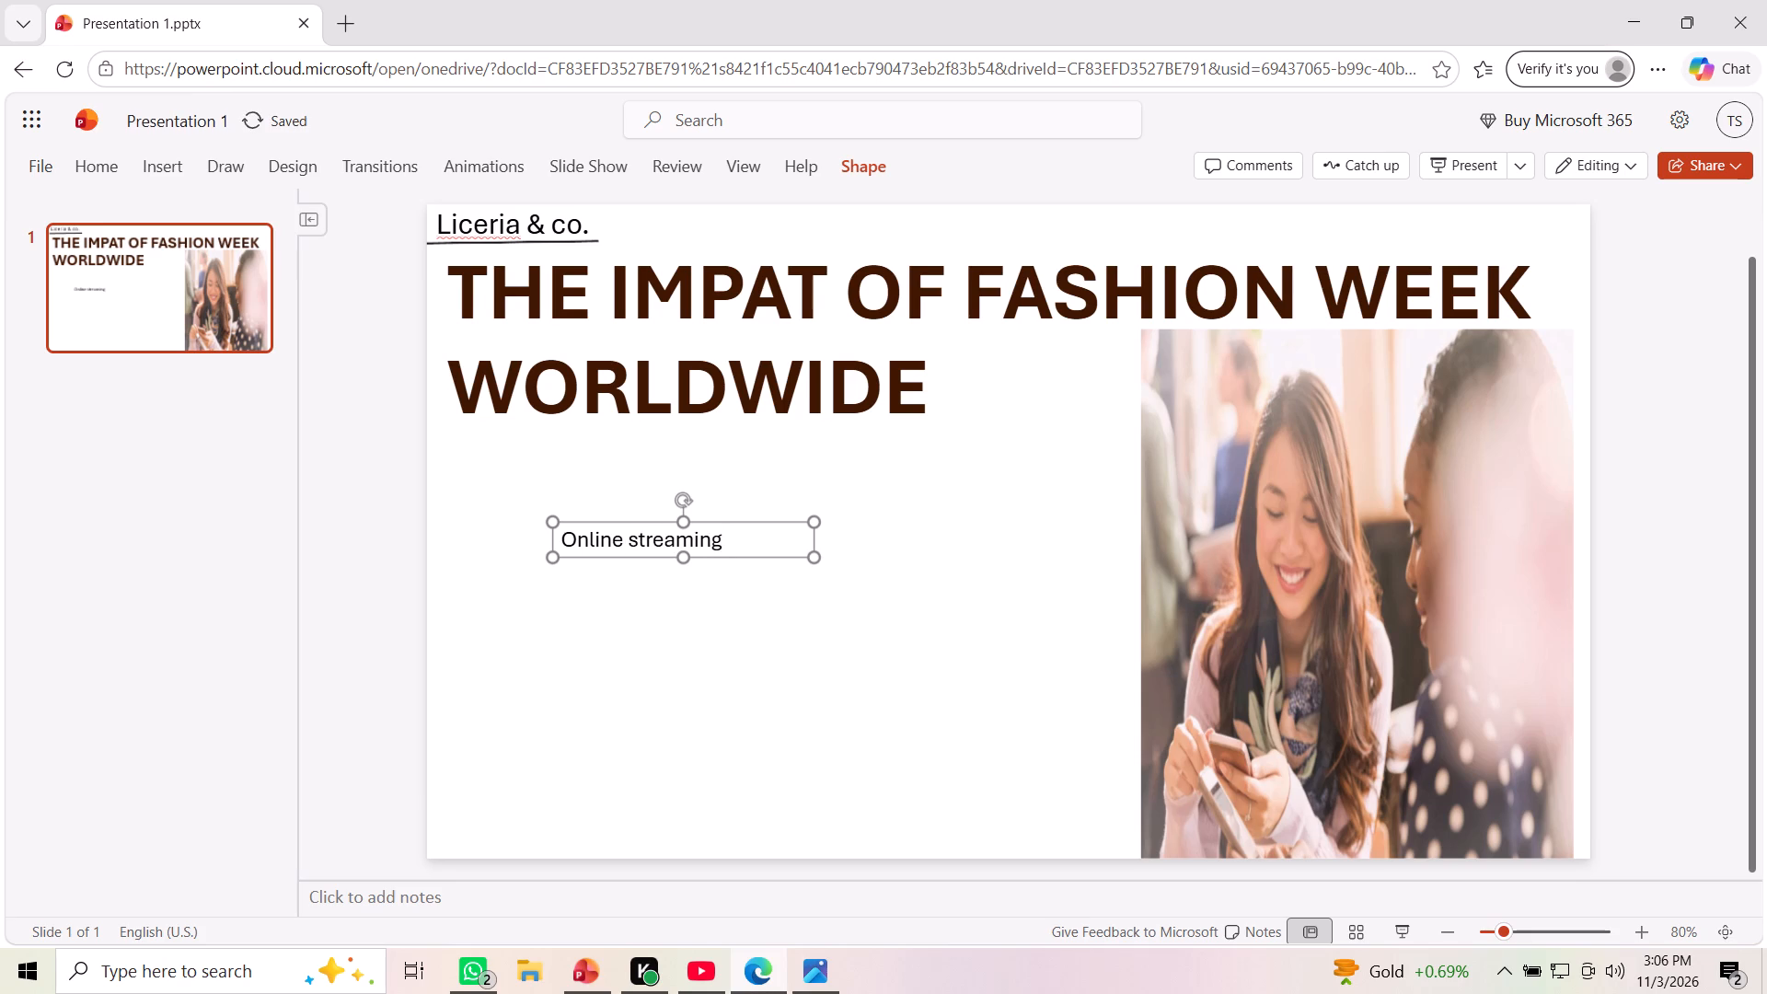
left_click(824, 975)
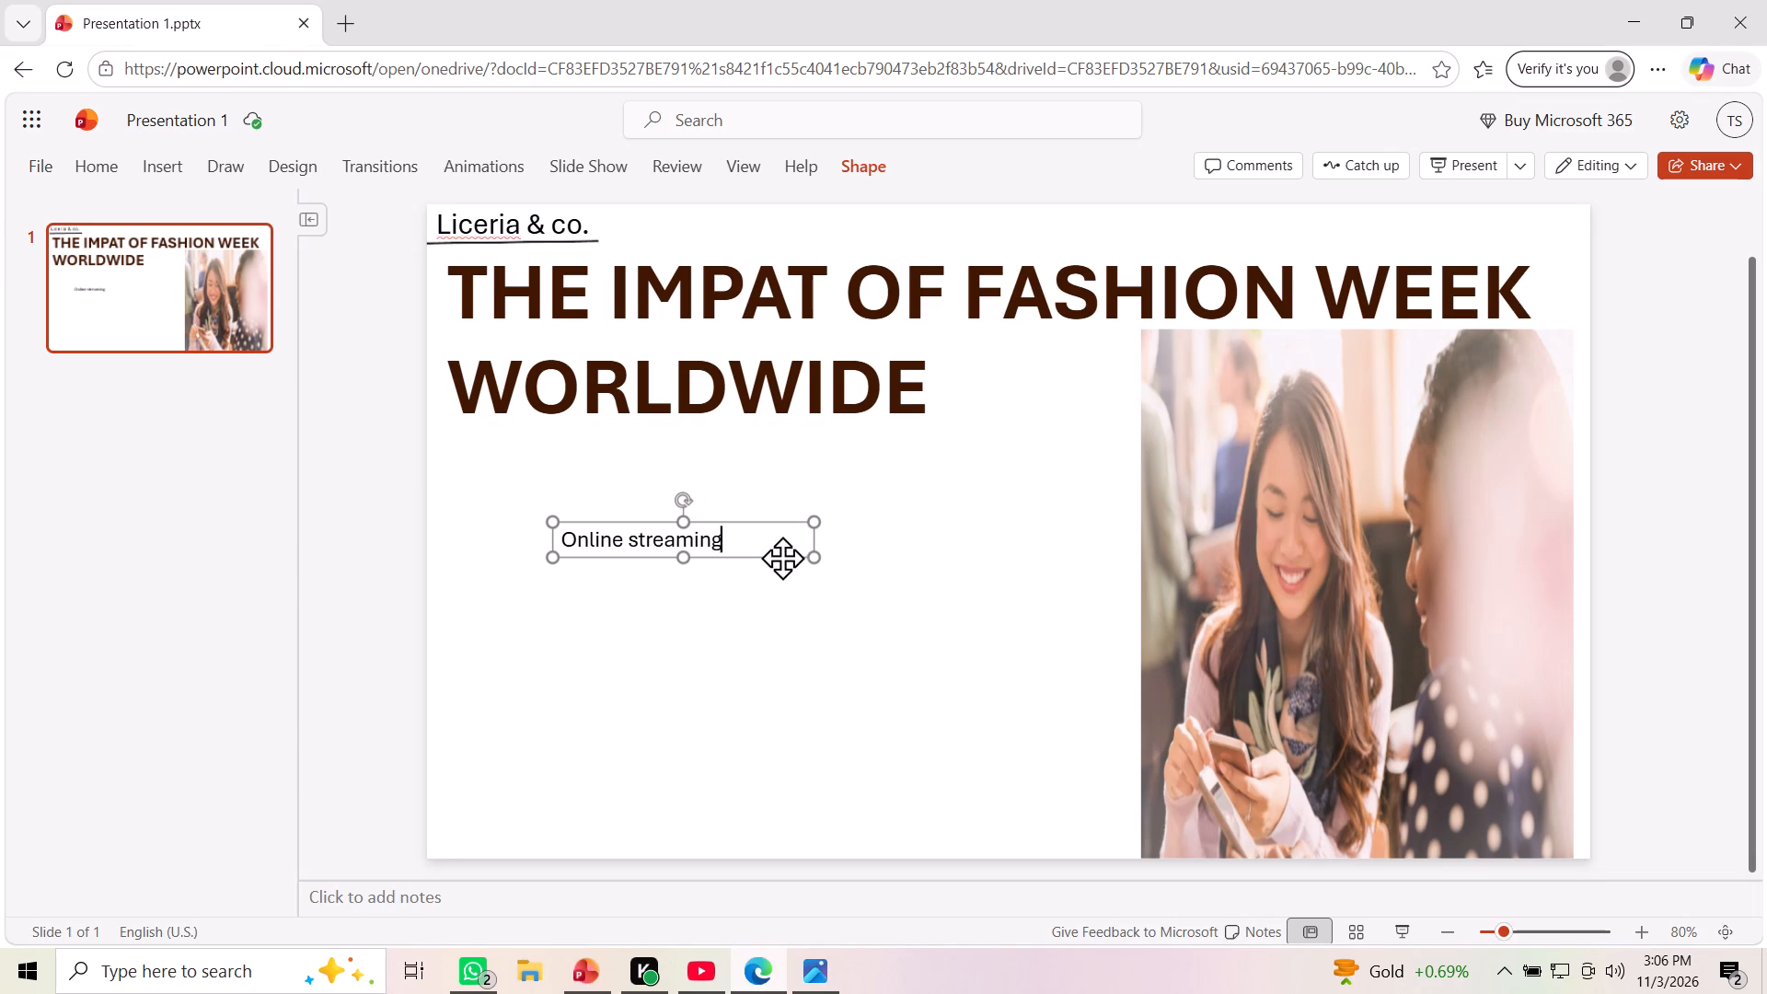
left_click(781, 547)
key("space")
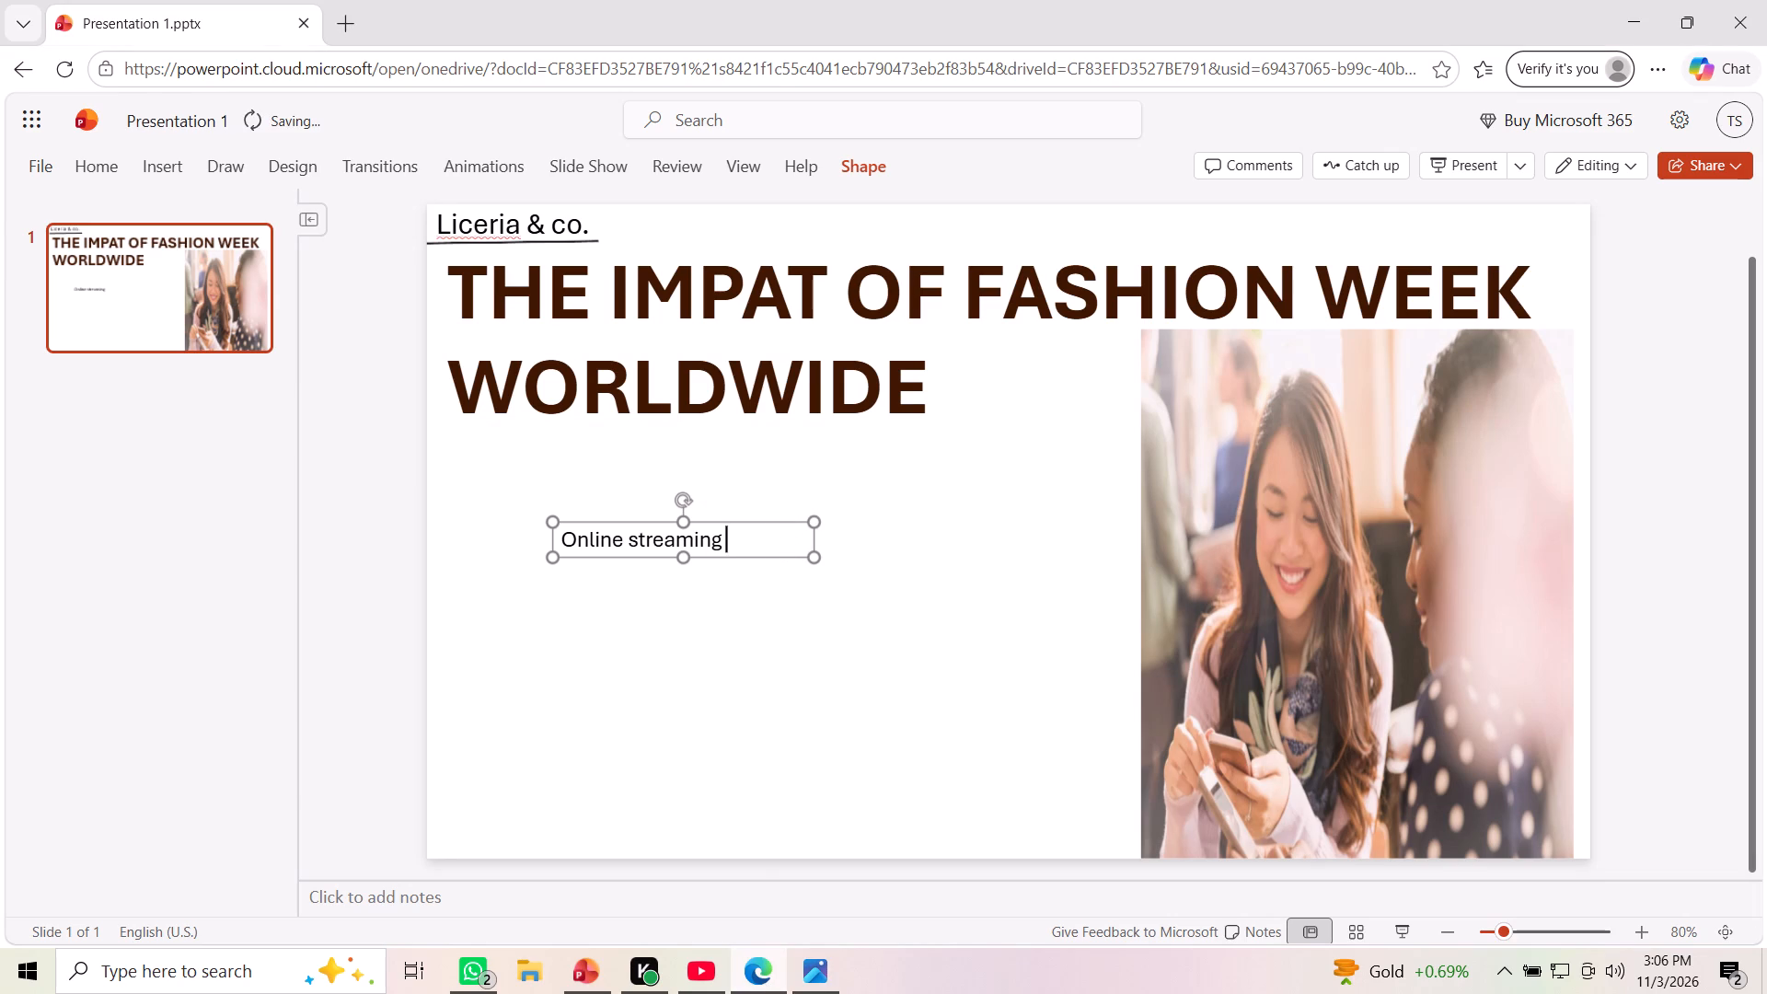
type("dem")
type("rati")
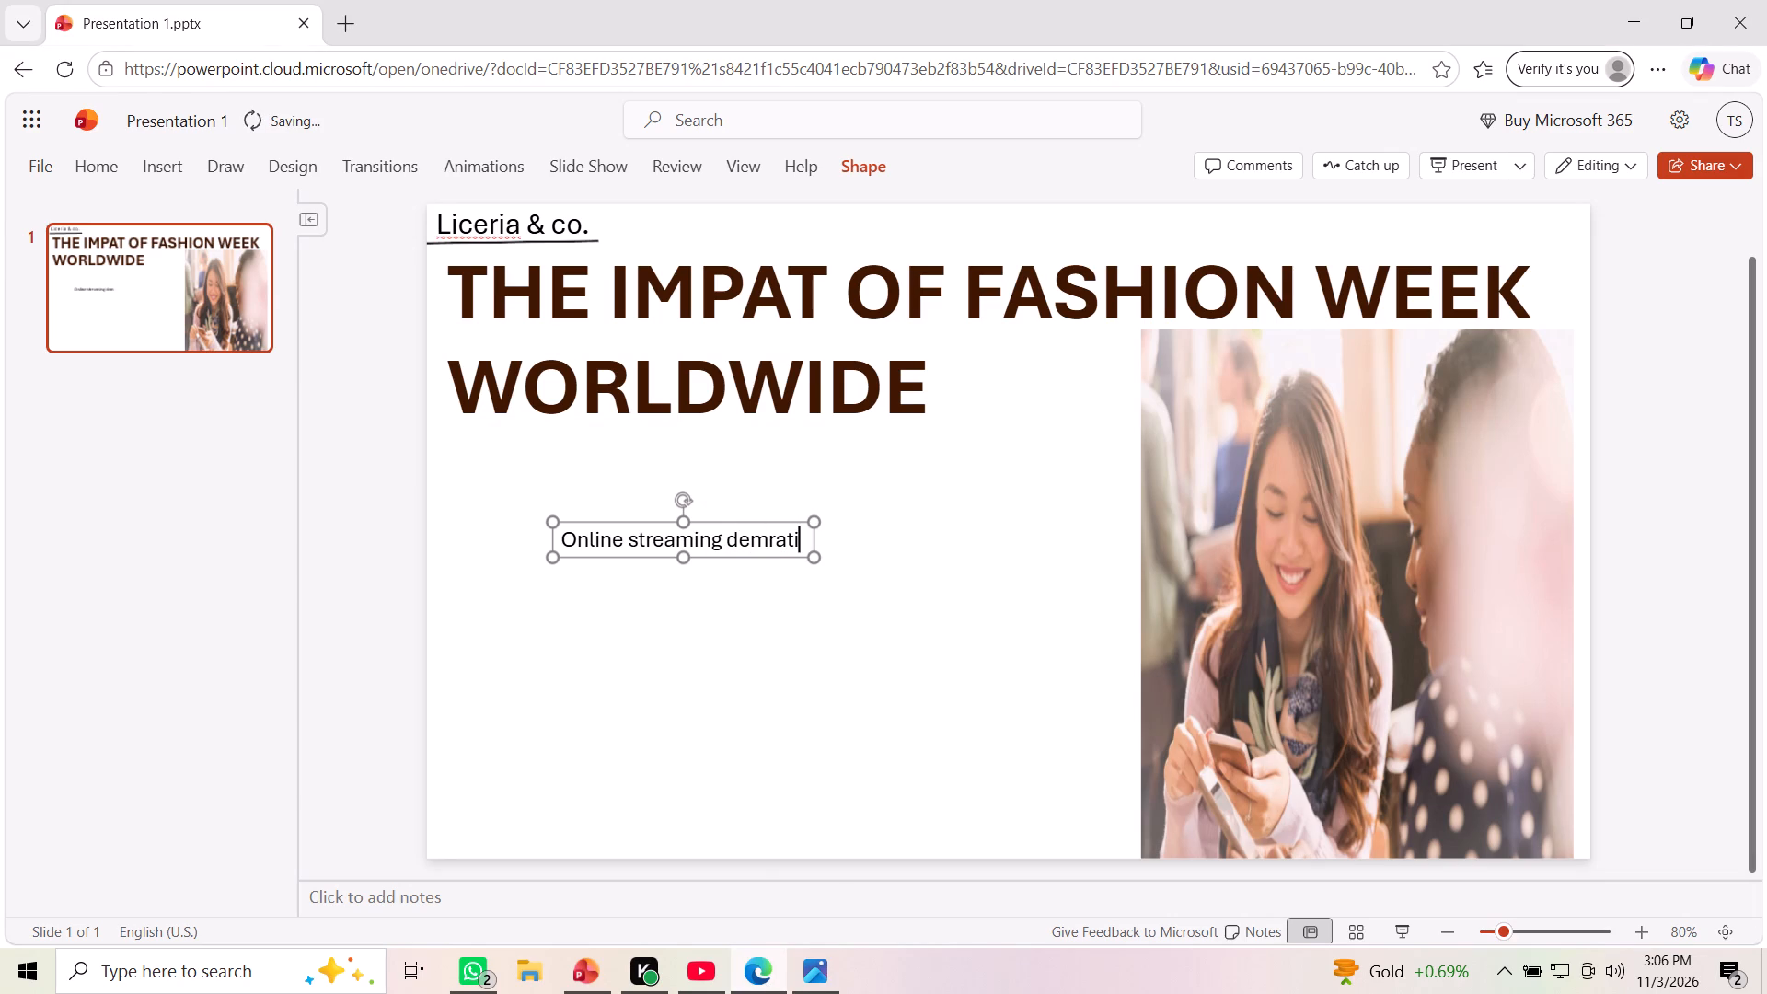
type("zes")
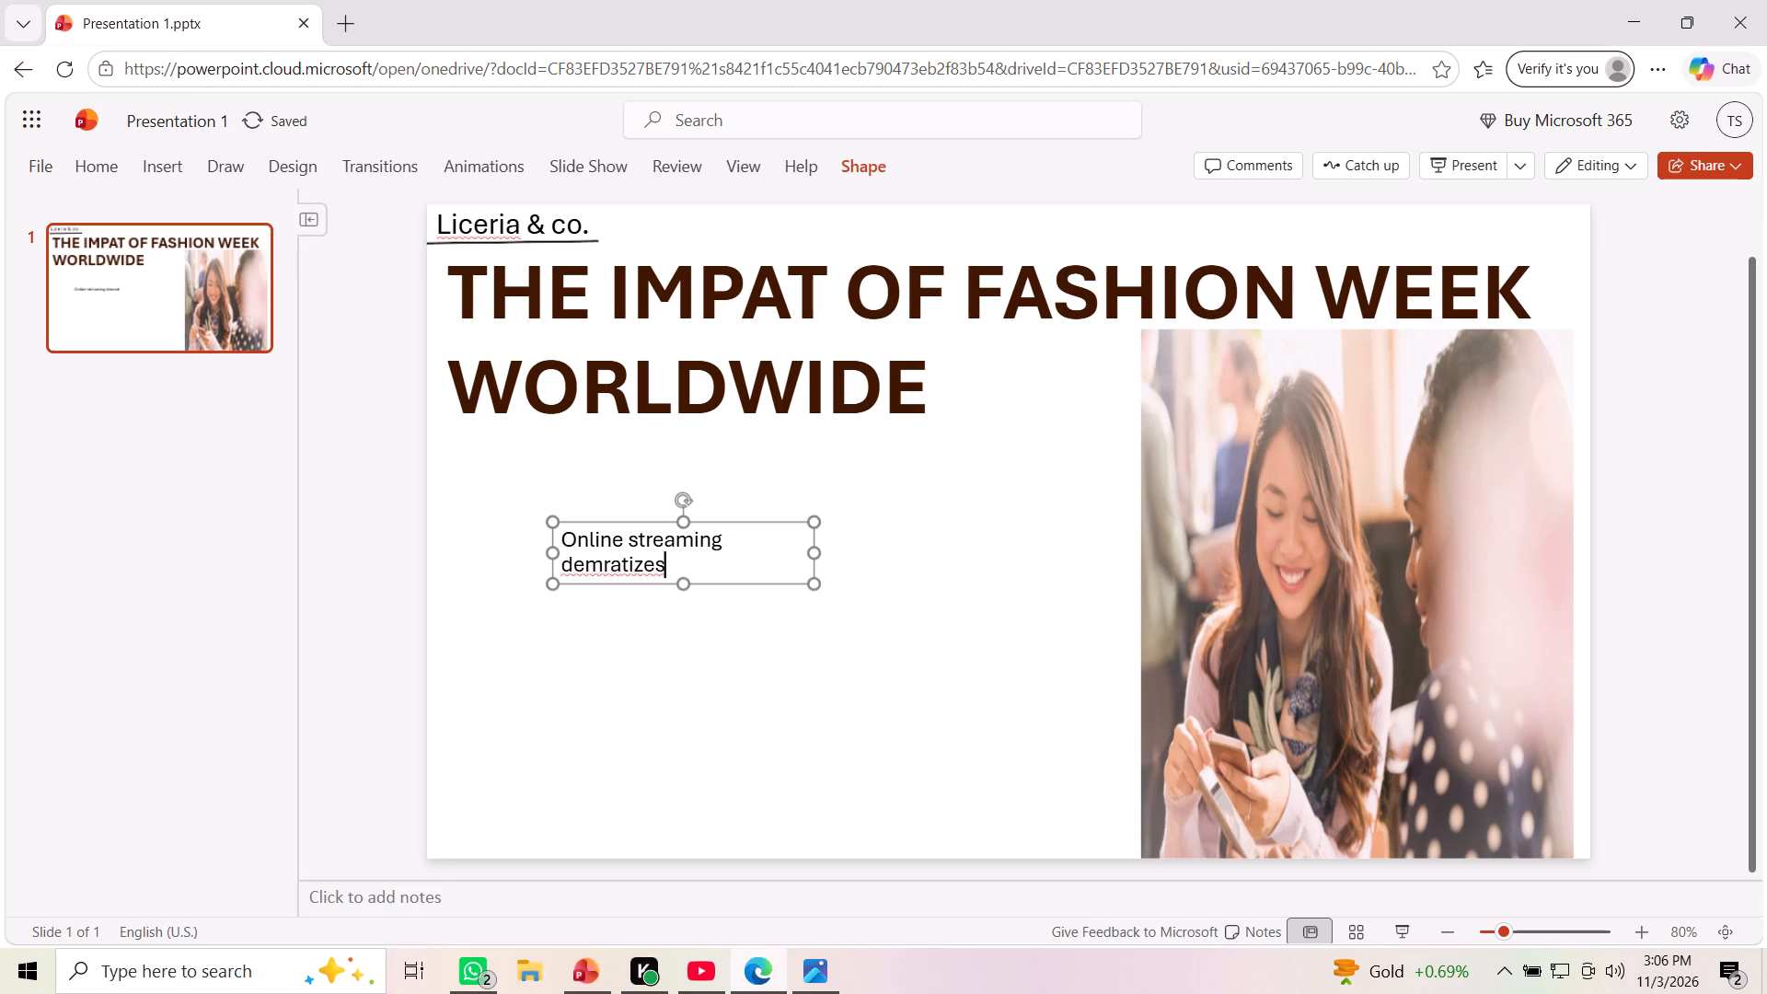
Check the reference image in Photos and continue the subheading on the slide with "acces to" after "demratizes".
left_click(818, 984)
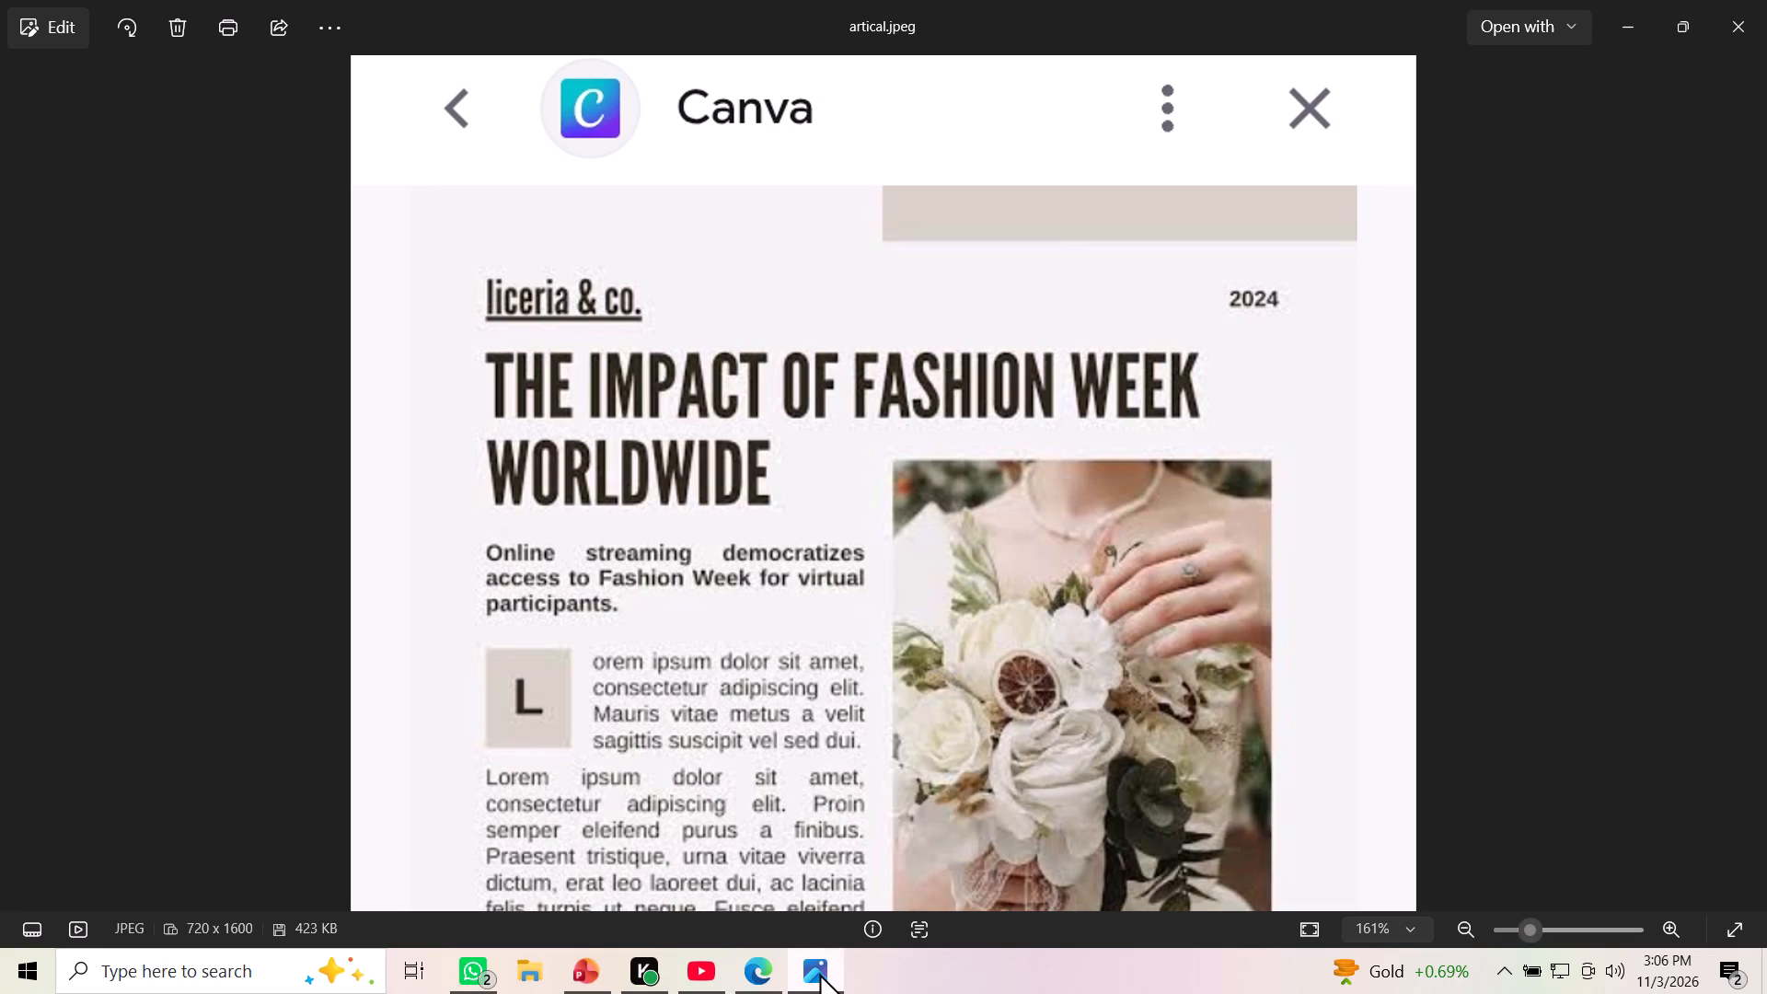
left_click(747, 974)
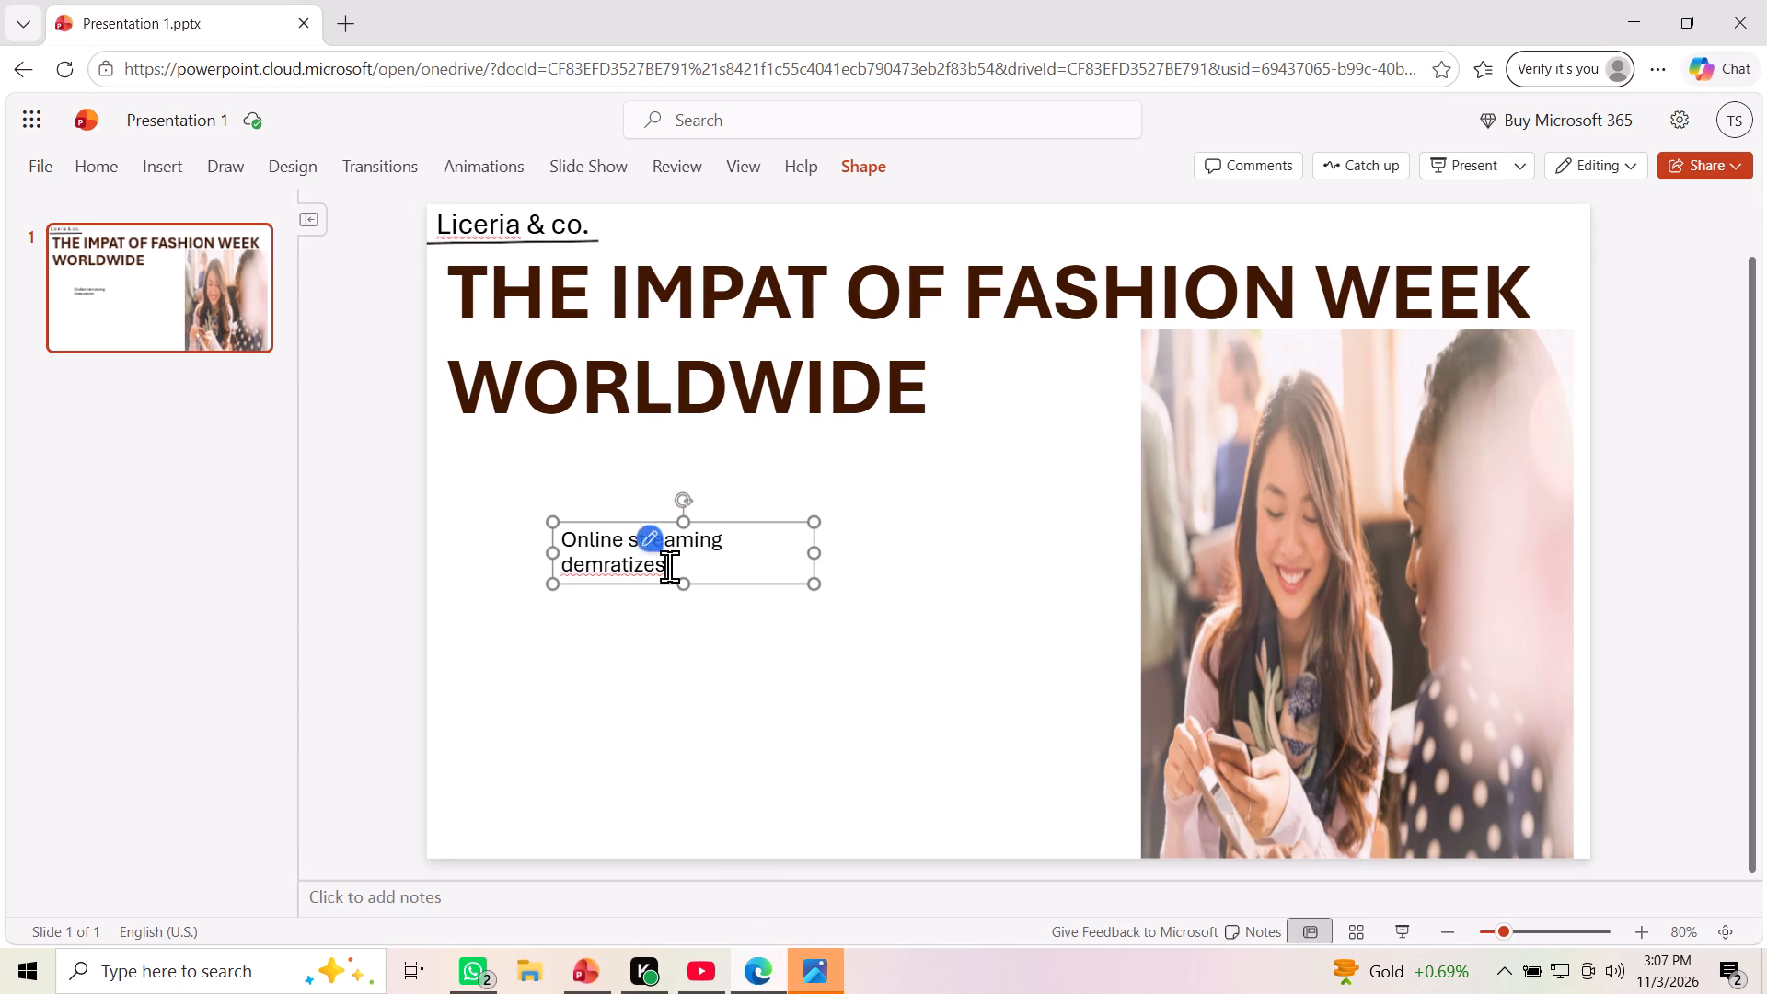
left_click(710, 572)
type("ace")
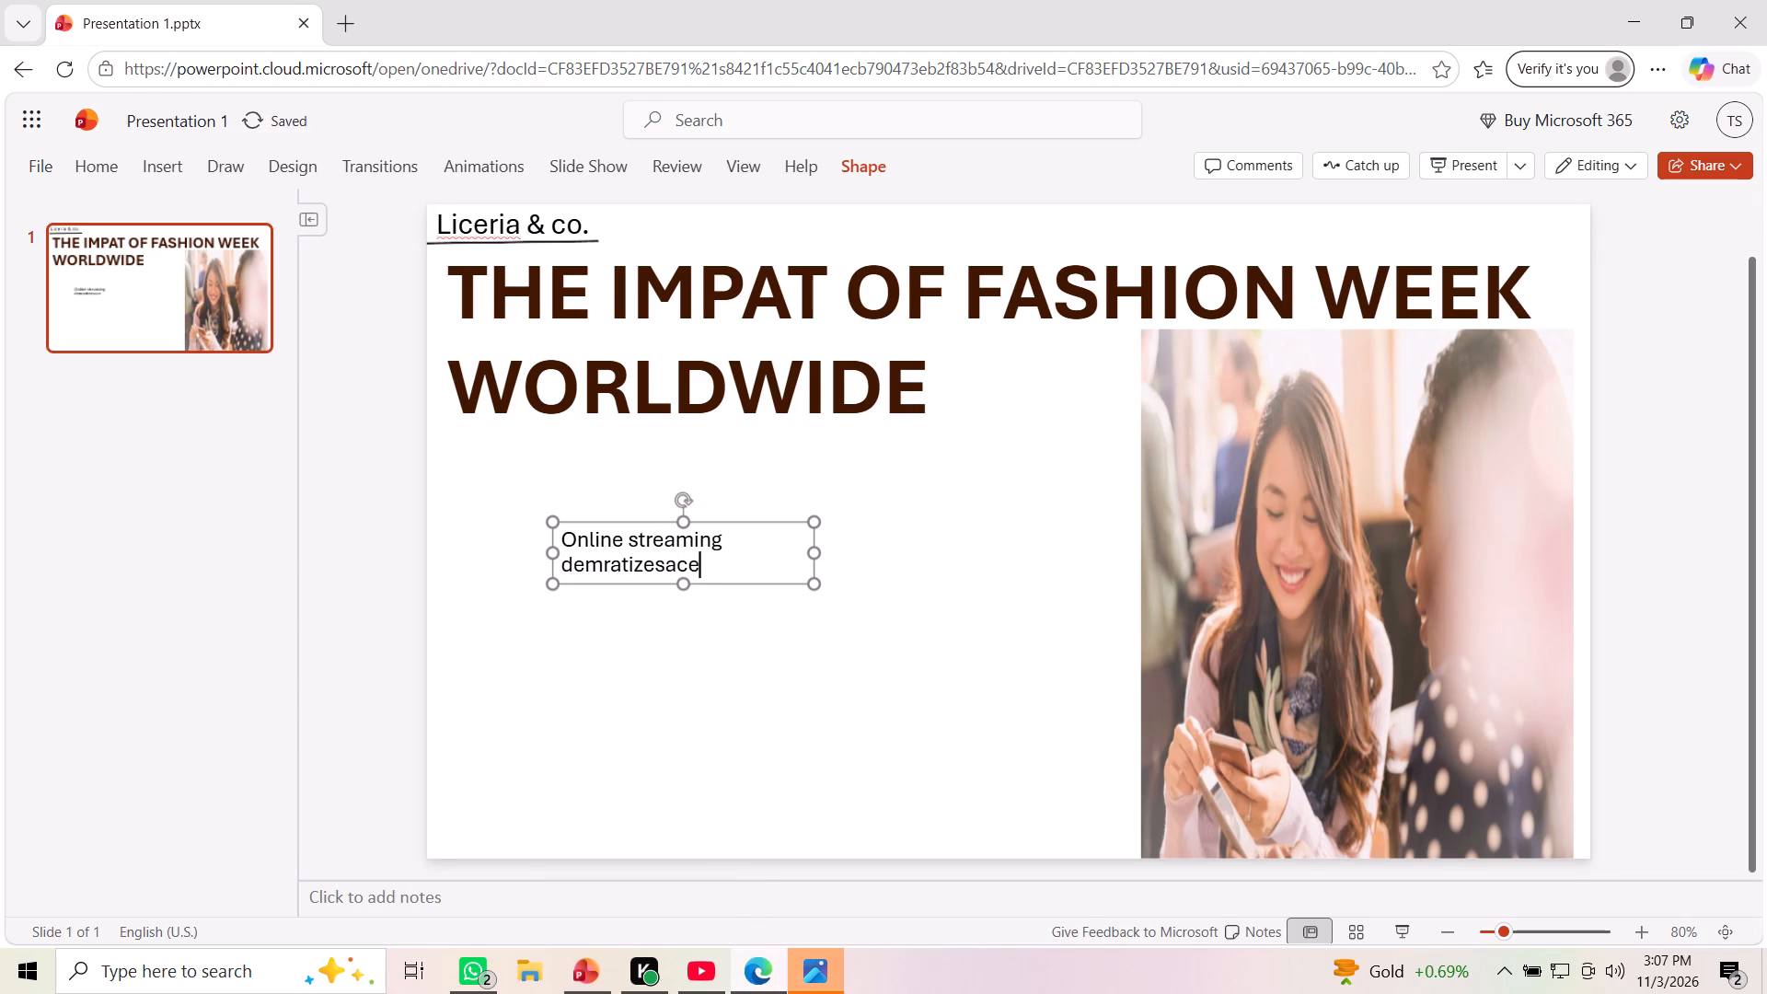
key("BackSpace")
key("BackSpace")
key("BackSpace")
key("BackSpace")
key("BackSpace")
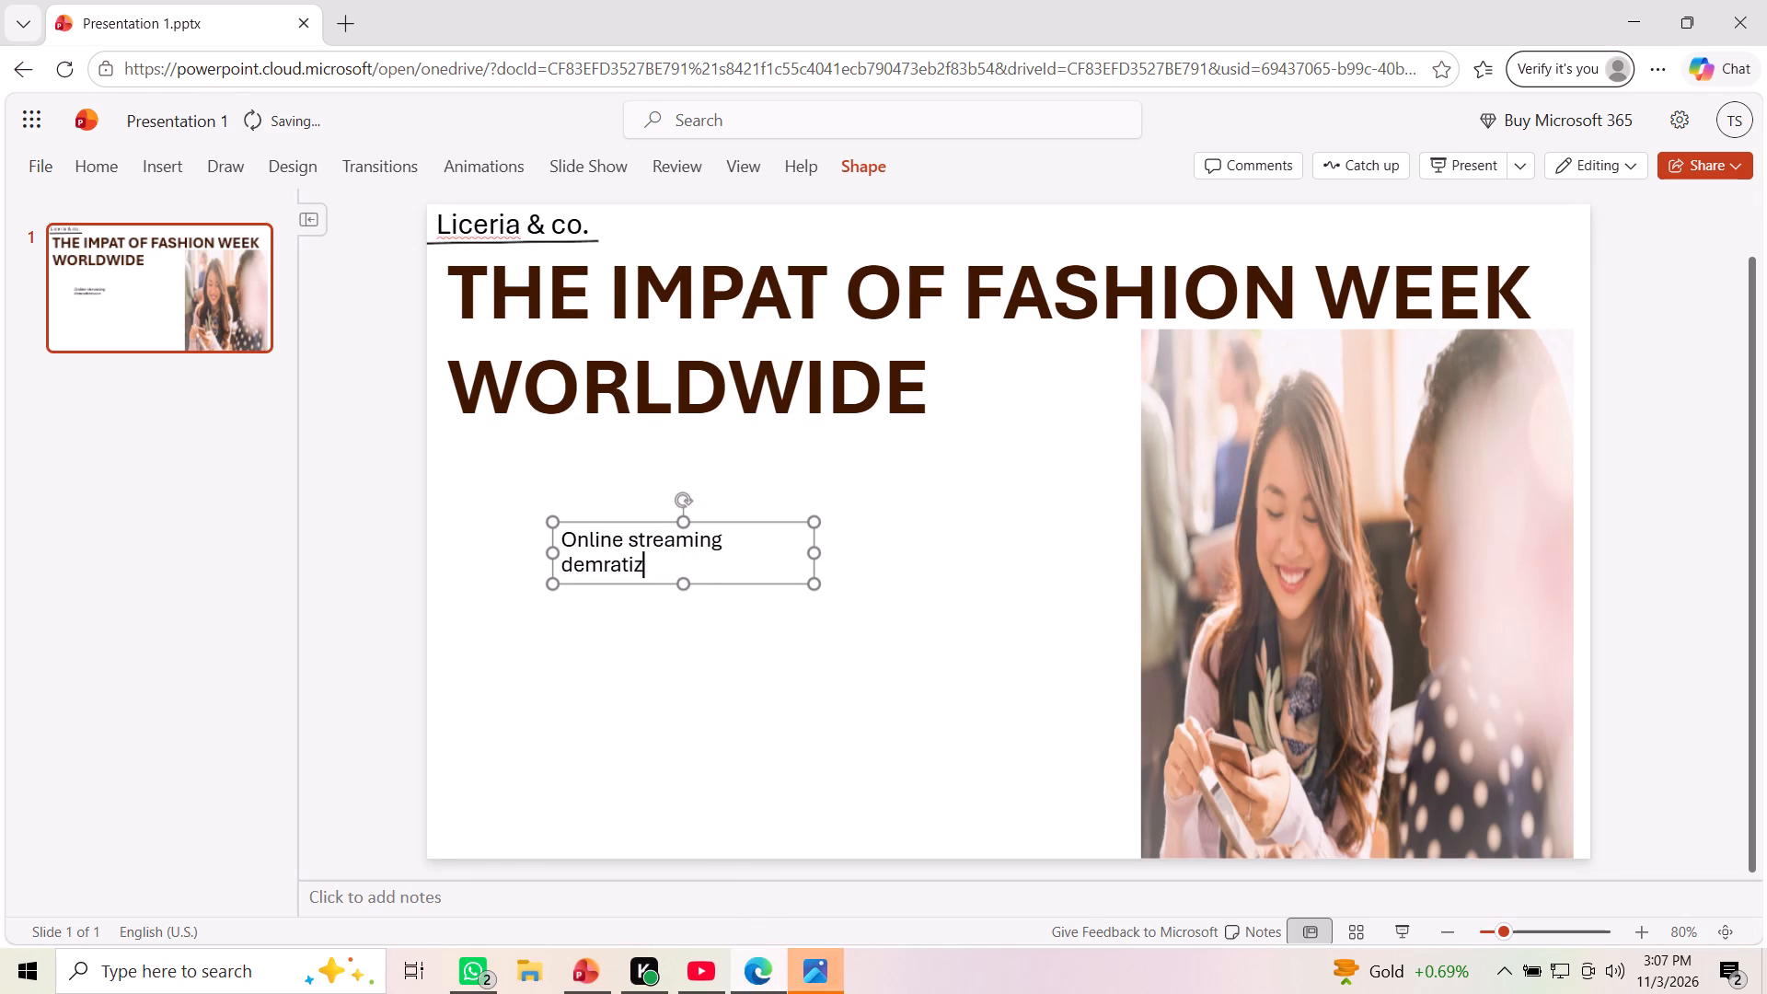
type("es")
key("space")
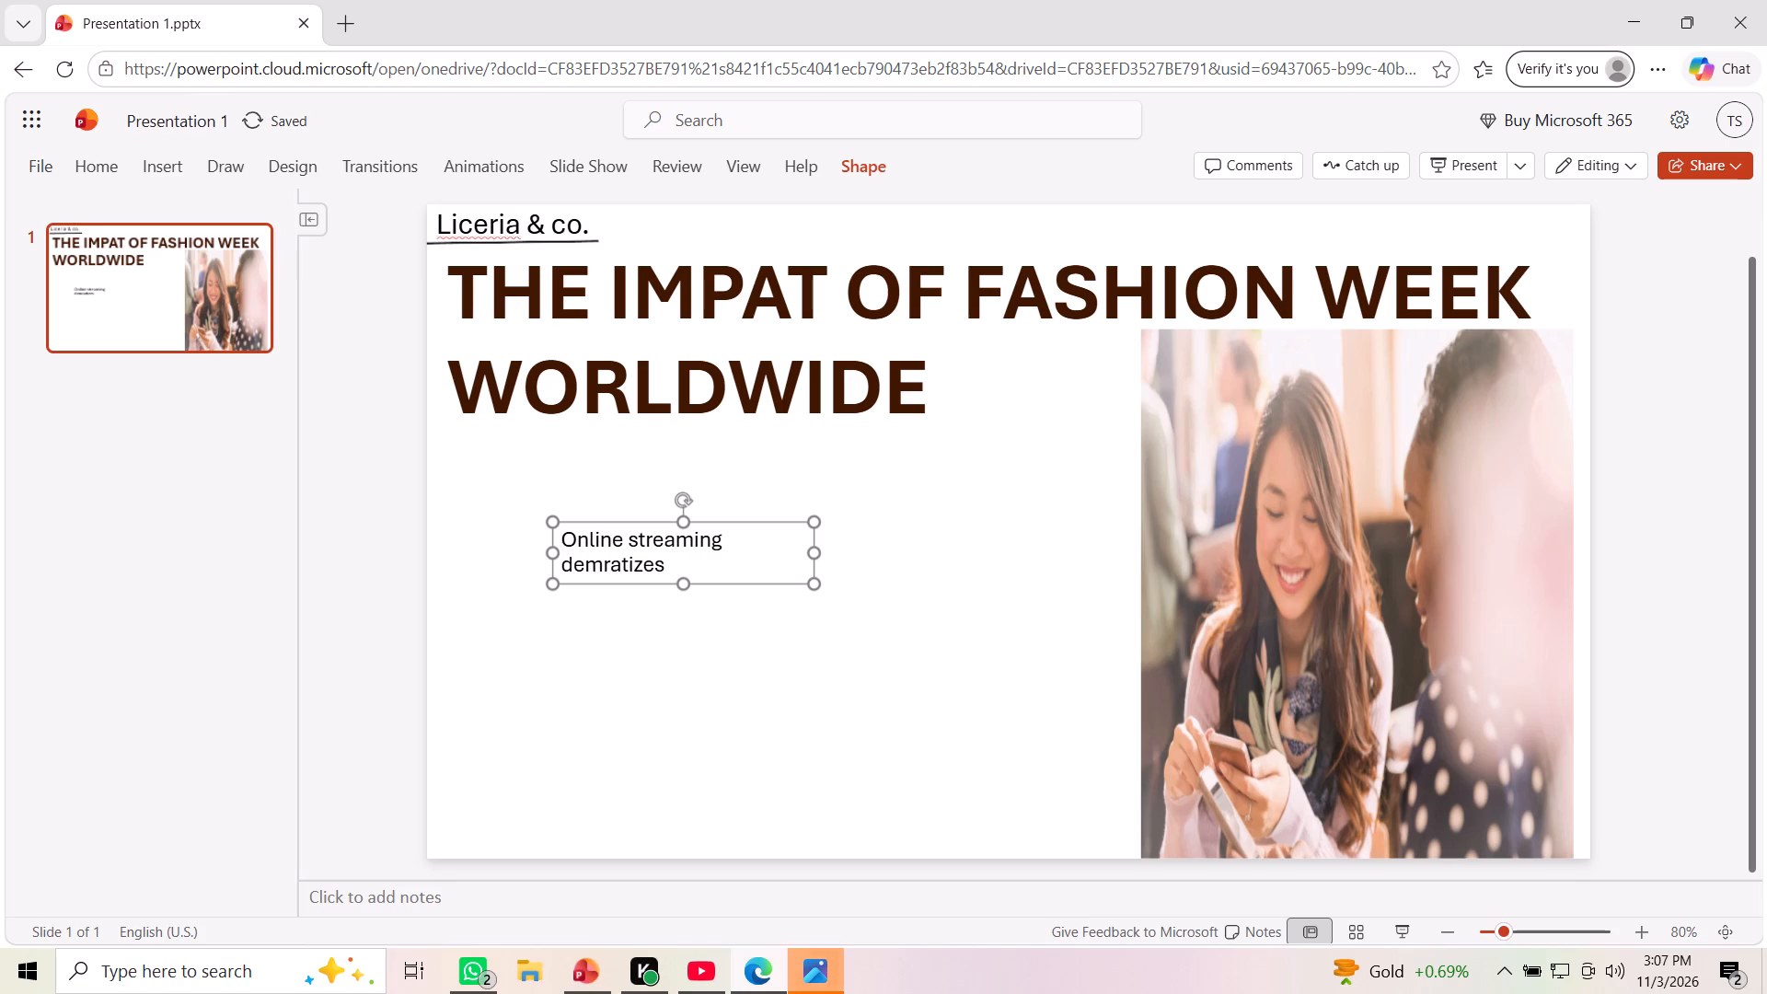
type("acces to")
key("space")
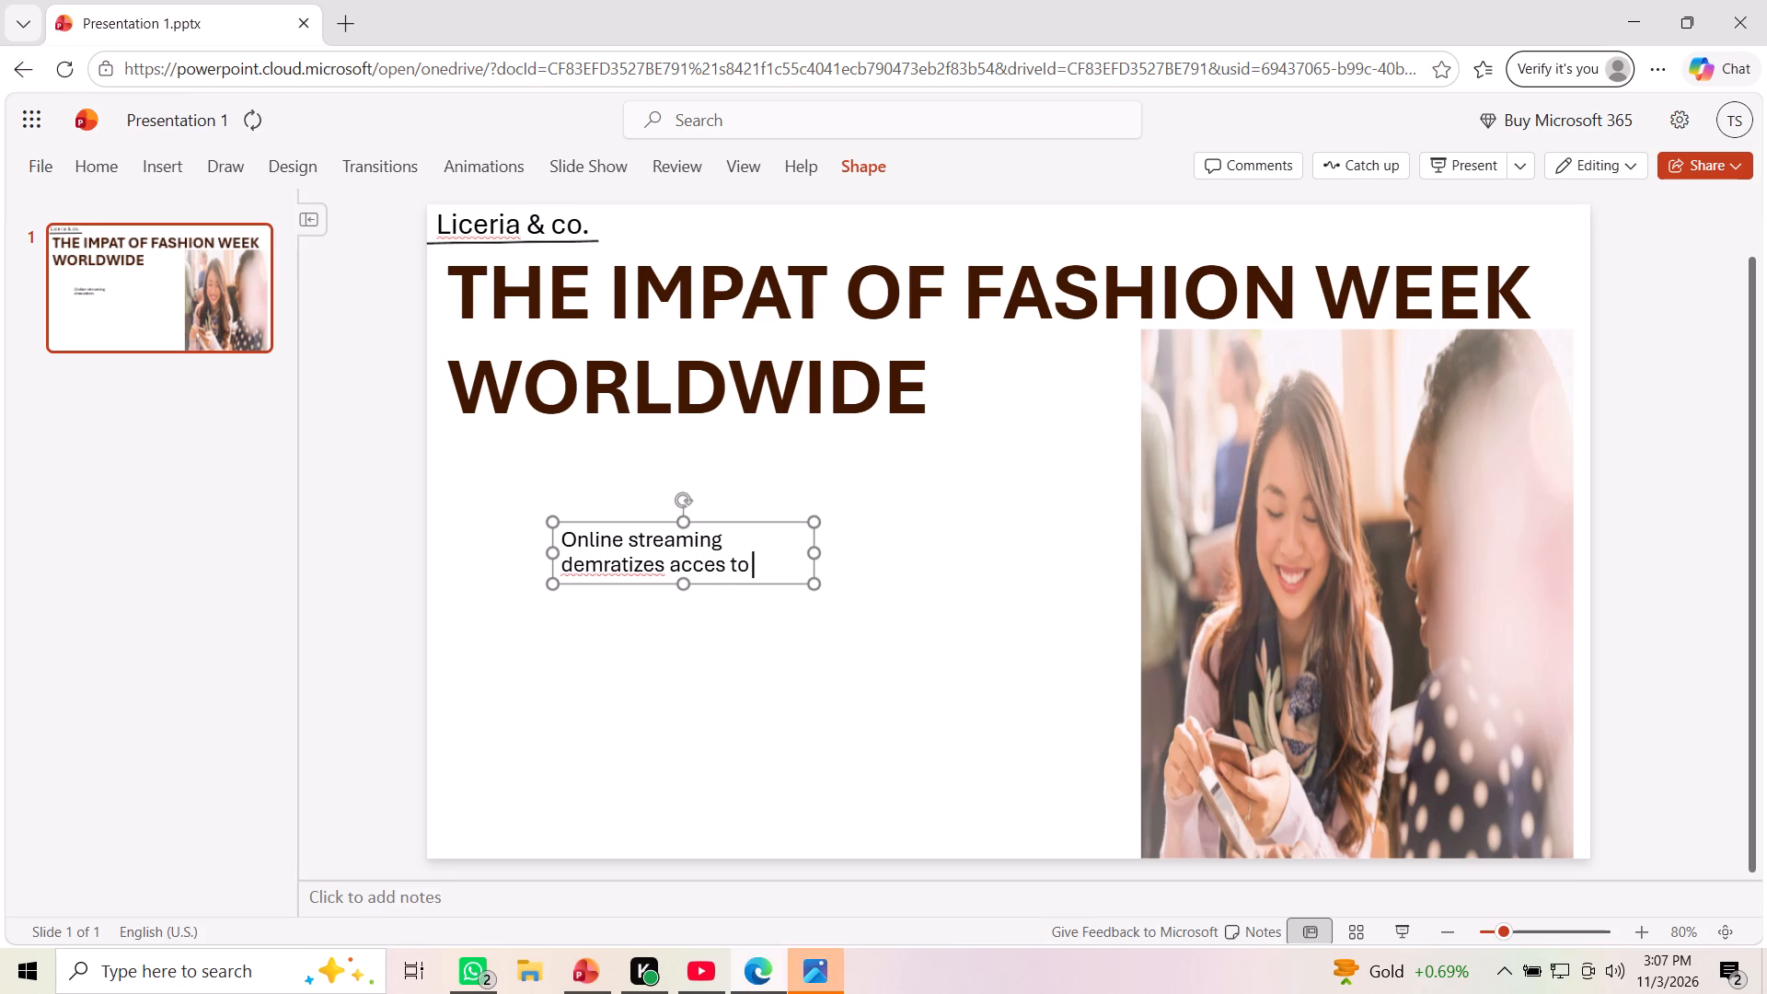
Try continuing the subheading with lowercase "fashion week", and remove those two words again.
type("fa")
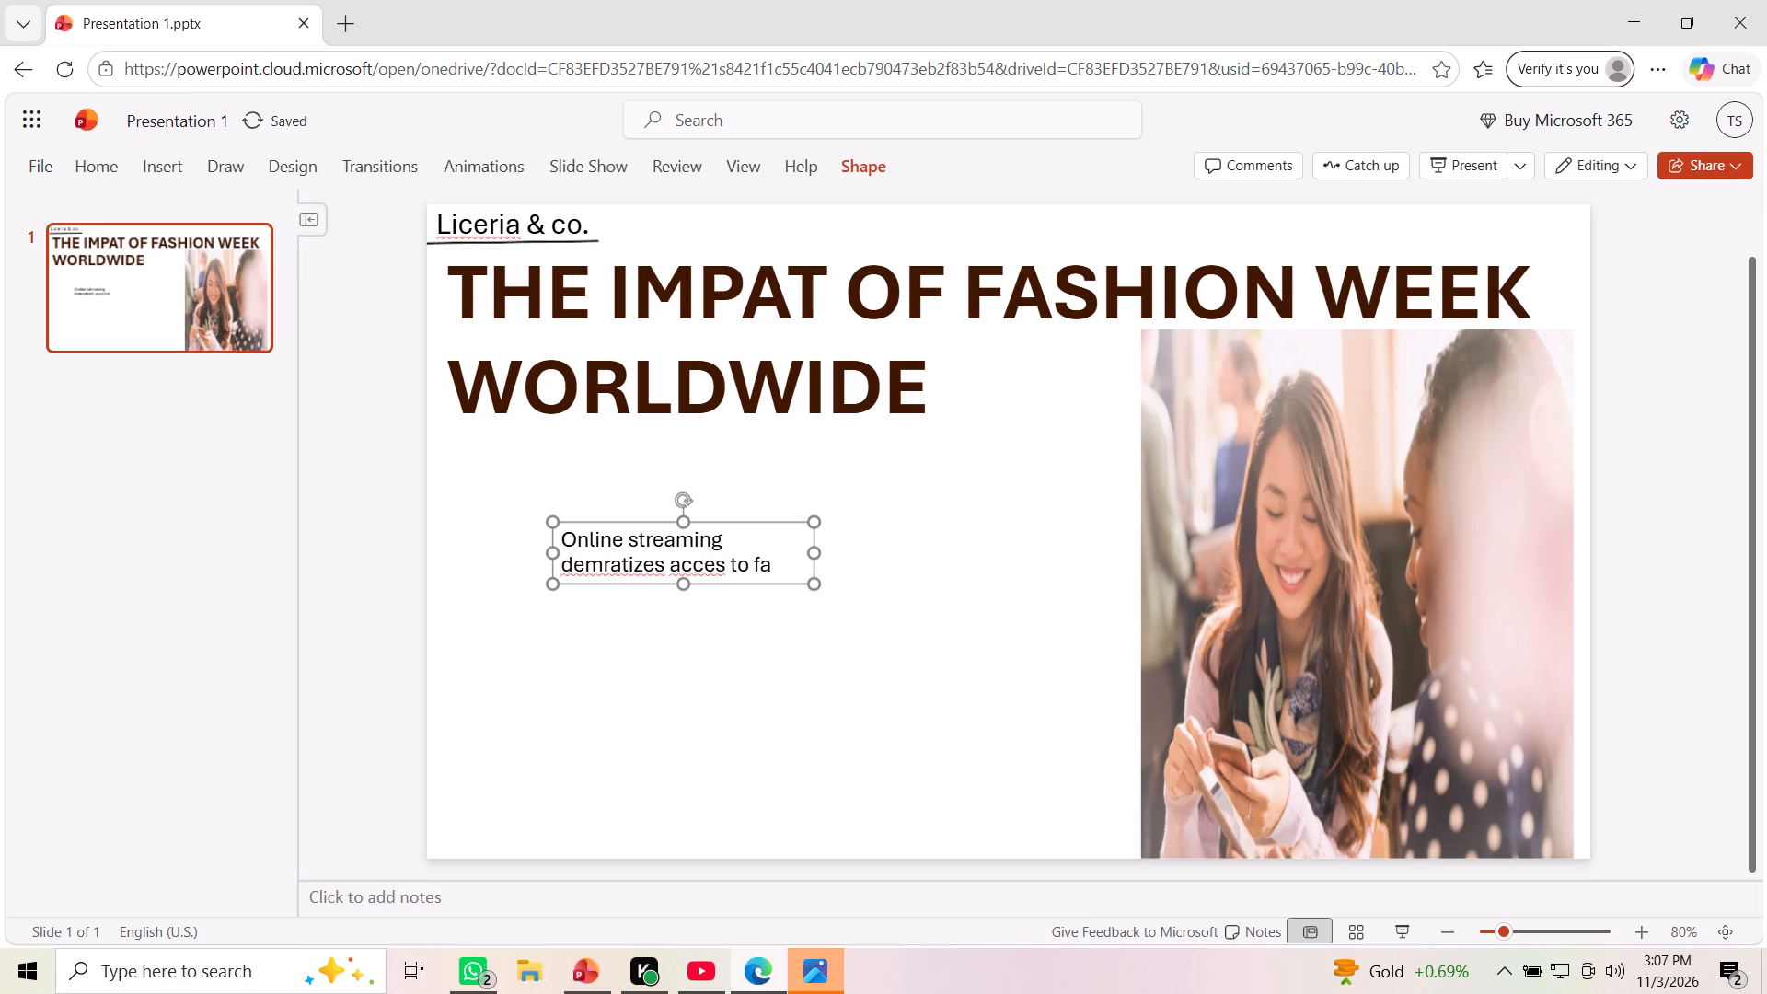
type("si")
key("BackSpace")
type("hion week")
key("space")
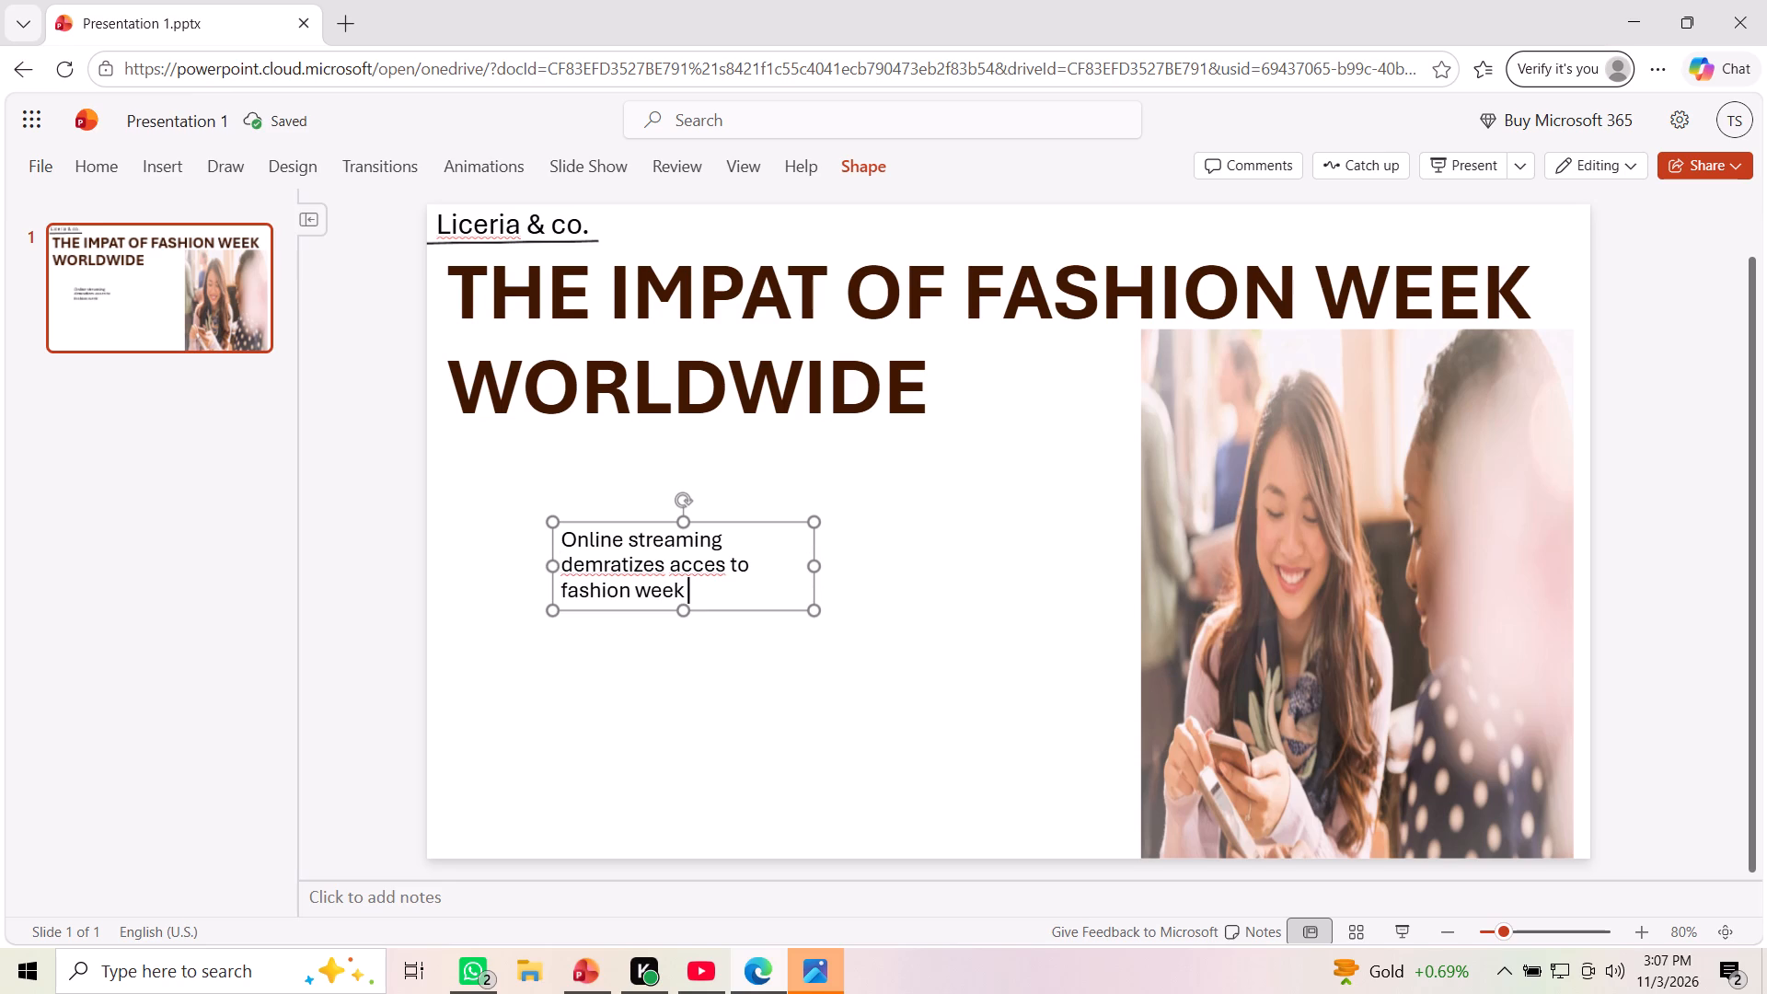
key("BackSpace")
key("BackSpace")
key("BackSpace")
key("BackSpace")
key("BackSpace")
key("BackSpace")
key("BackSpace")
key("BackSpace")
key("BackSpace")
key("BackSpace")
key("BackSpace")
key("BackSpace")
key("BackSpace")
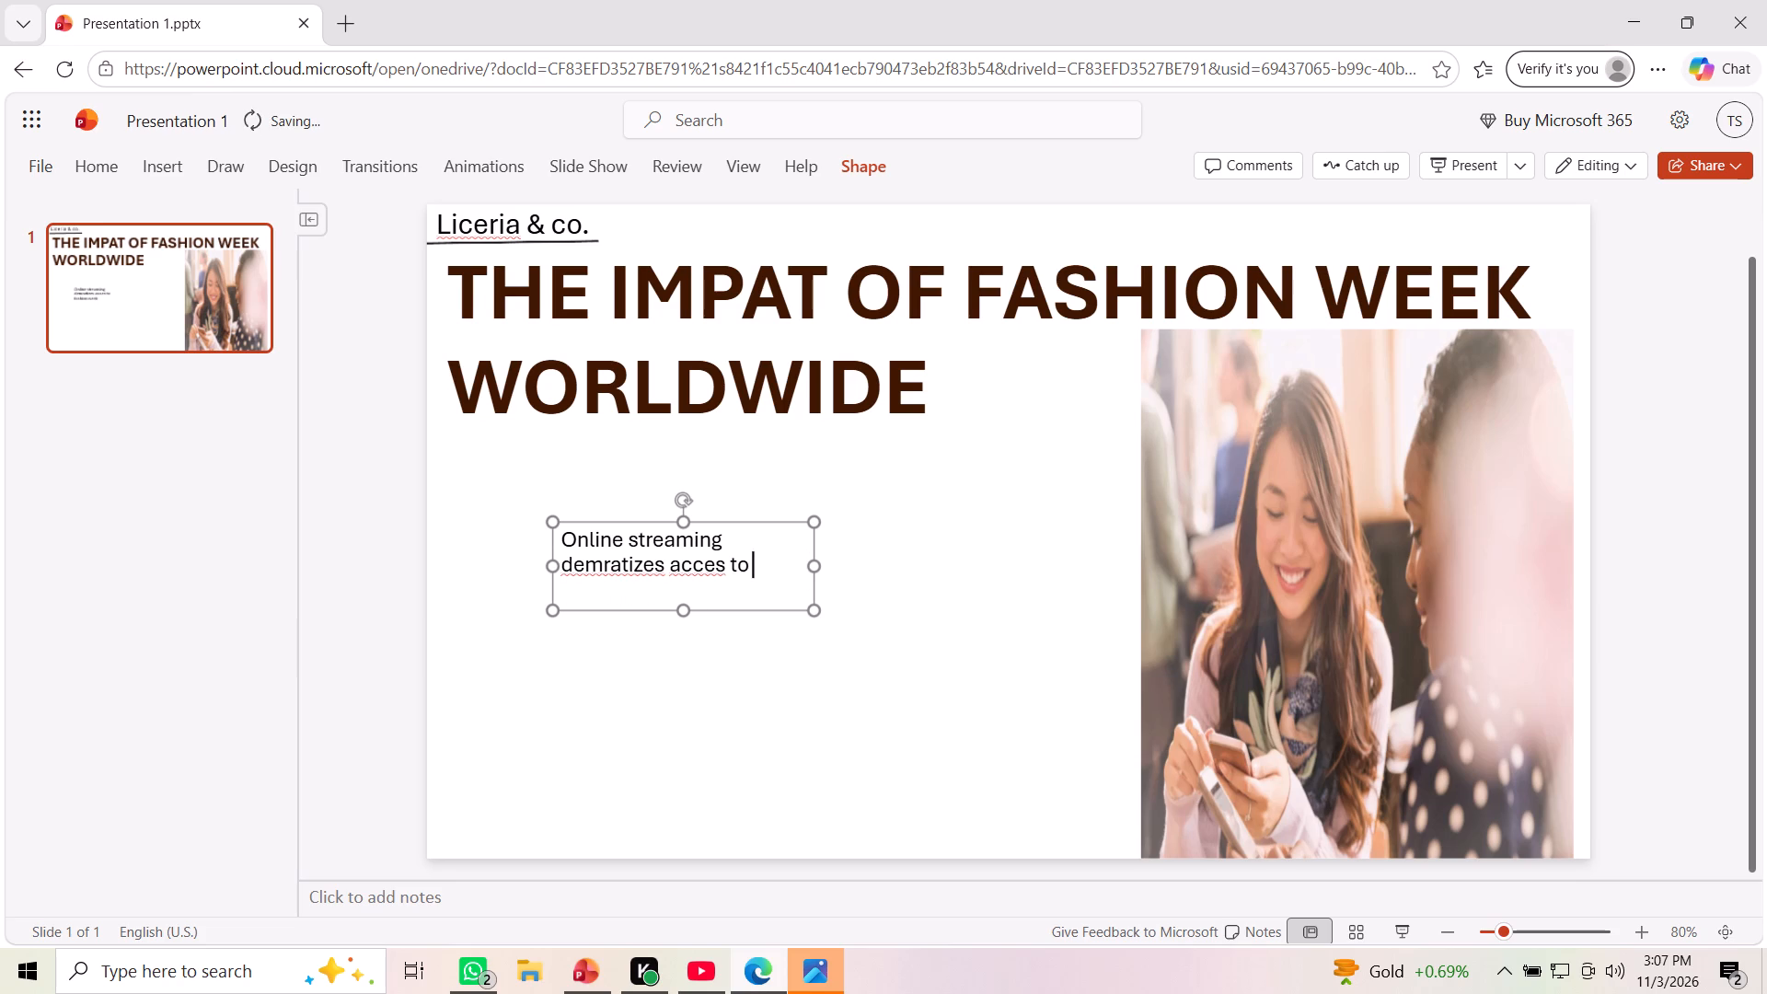
Continue the subheading after "acces to" with the capitalised words "Fashion Week".
type("FA")
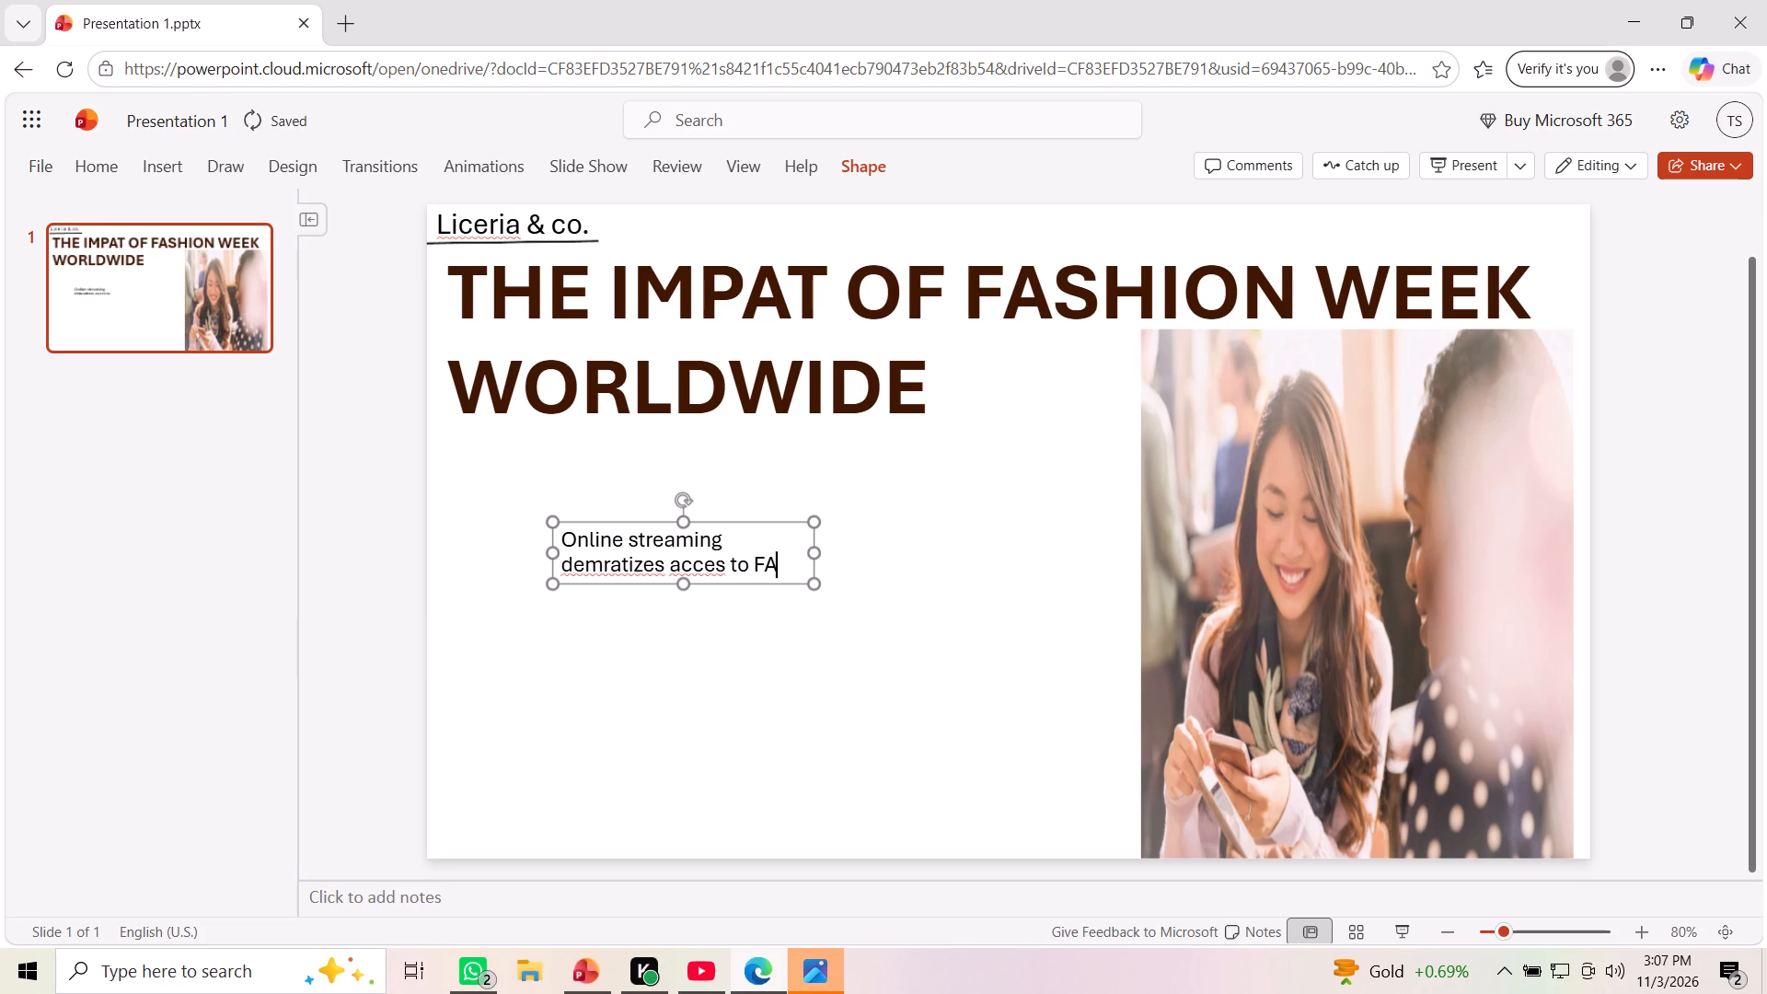
key("BackSpace")
key("a")
type("shion")
key("space")
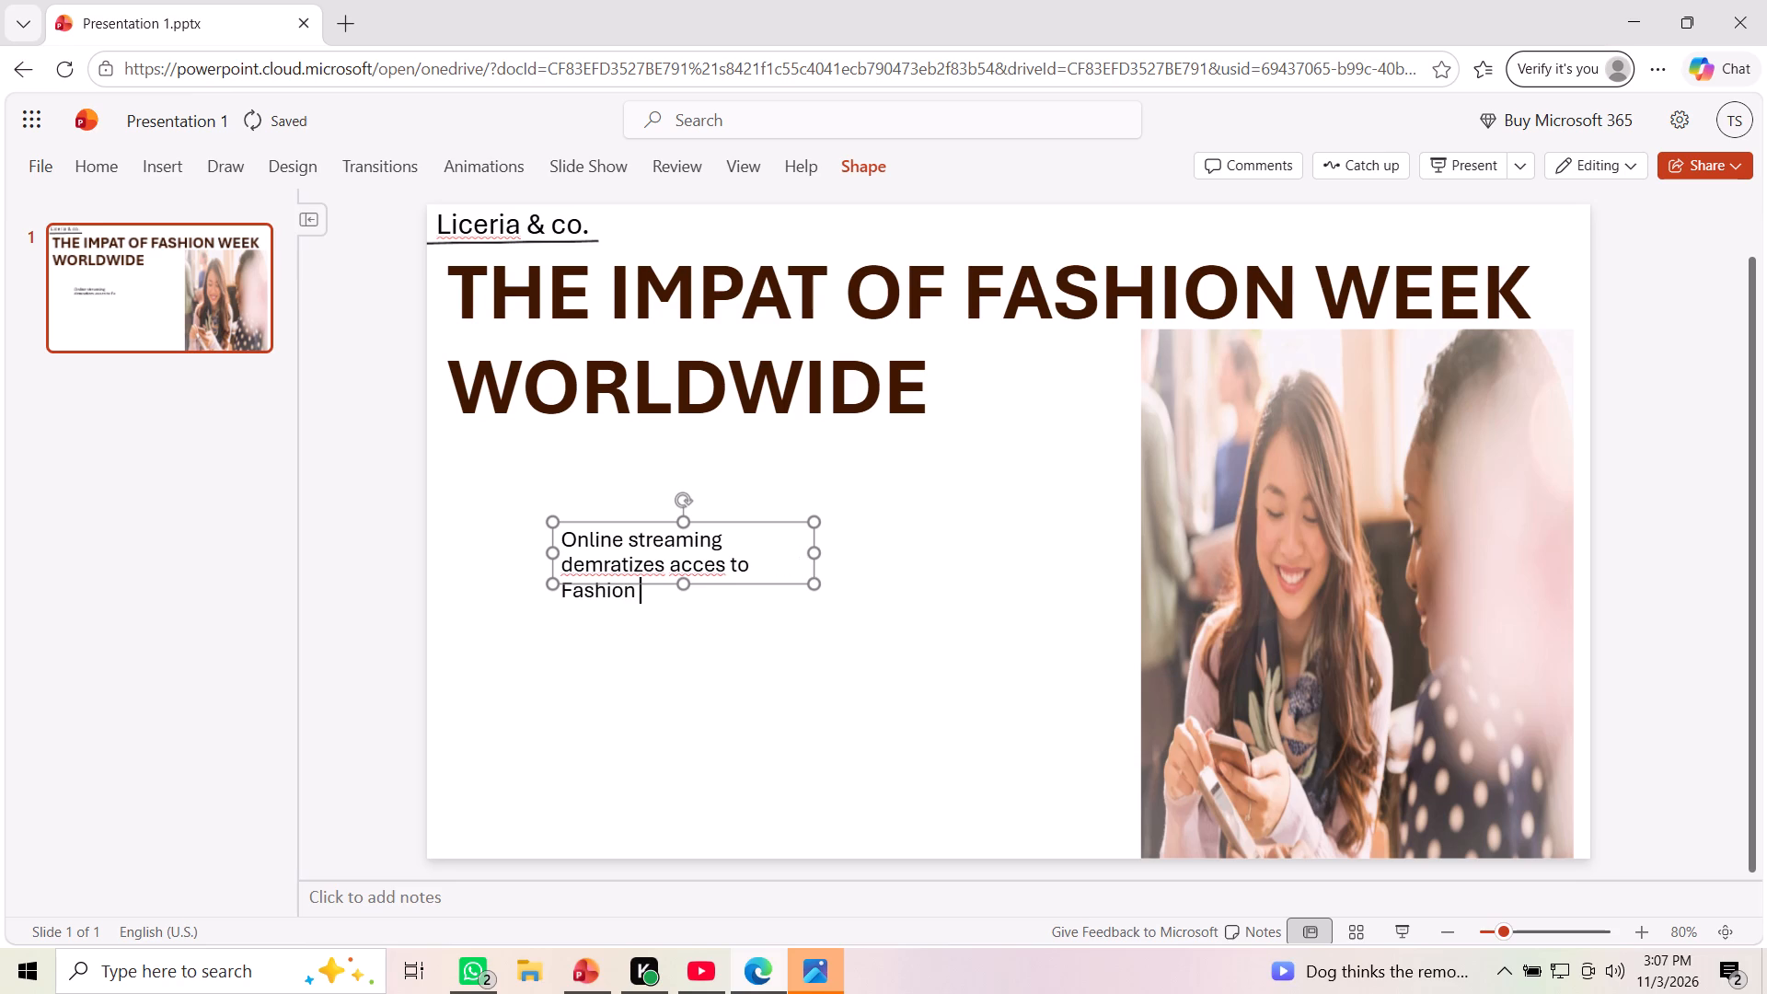
key("w")
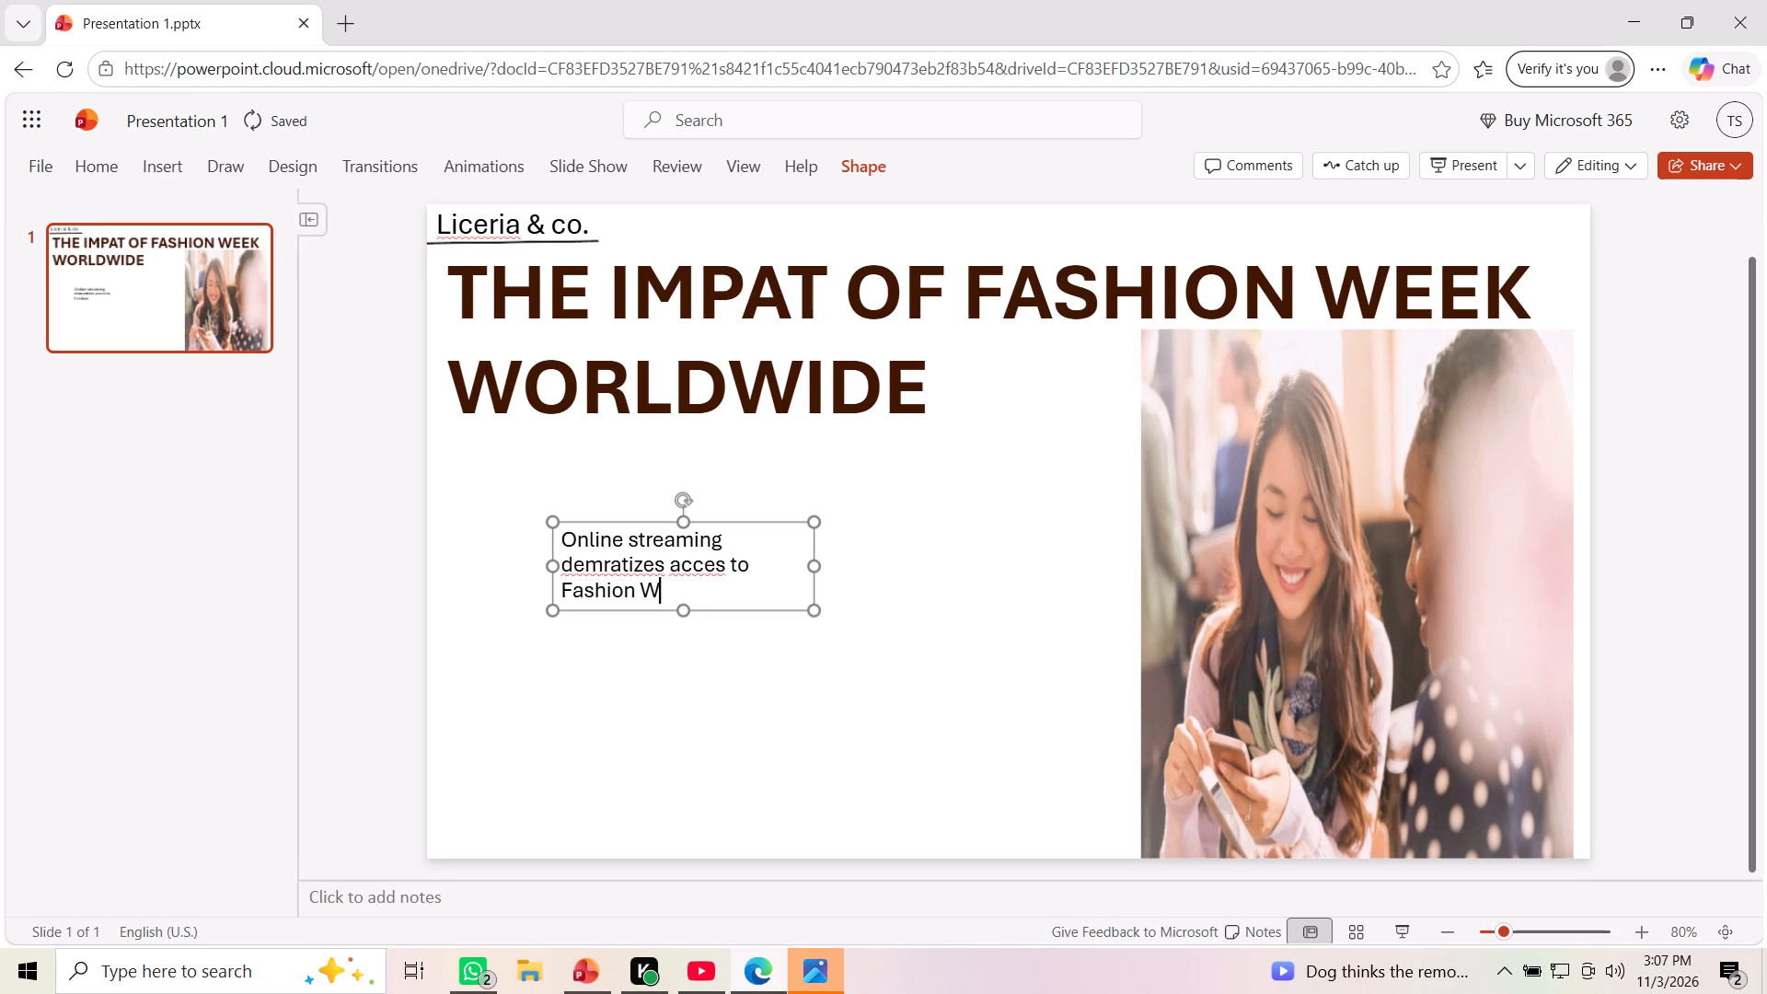
type("eek")
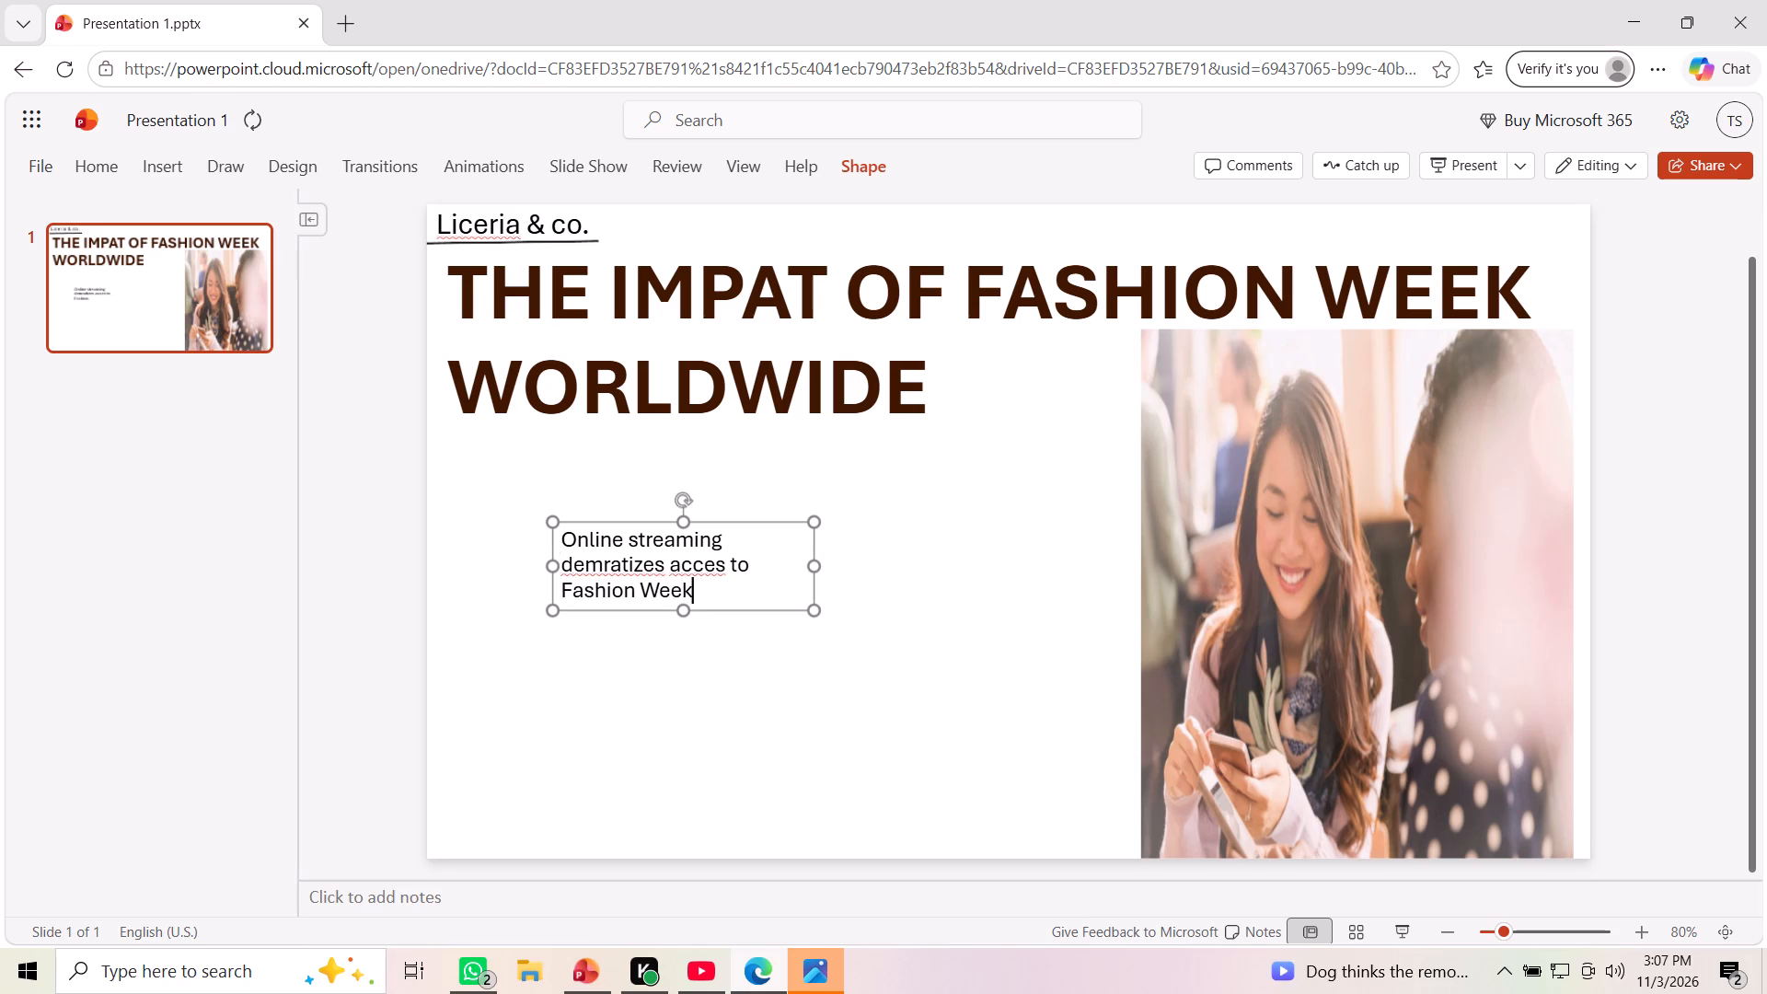
key("space")
Consult the reference image in Photos again and continue the slide's subheading with "for virtual" after "Fashion Week".
left_click(824, 980)
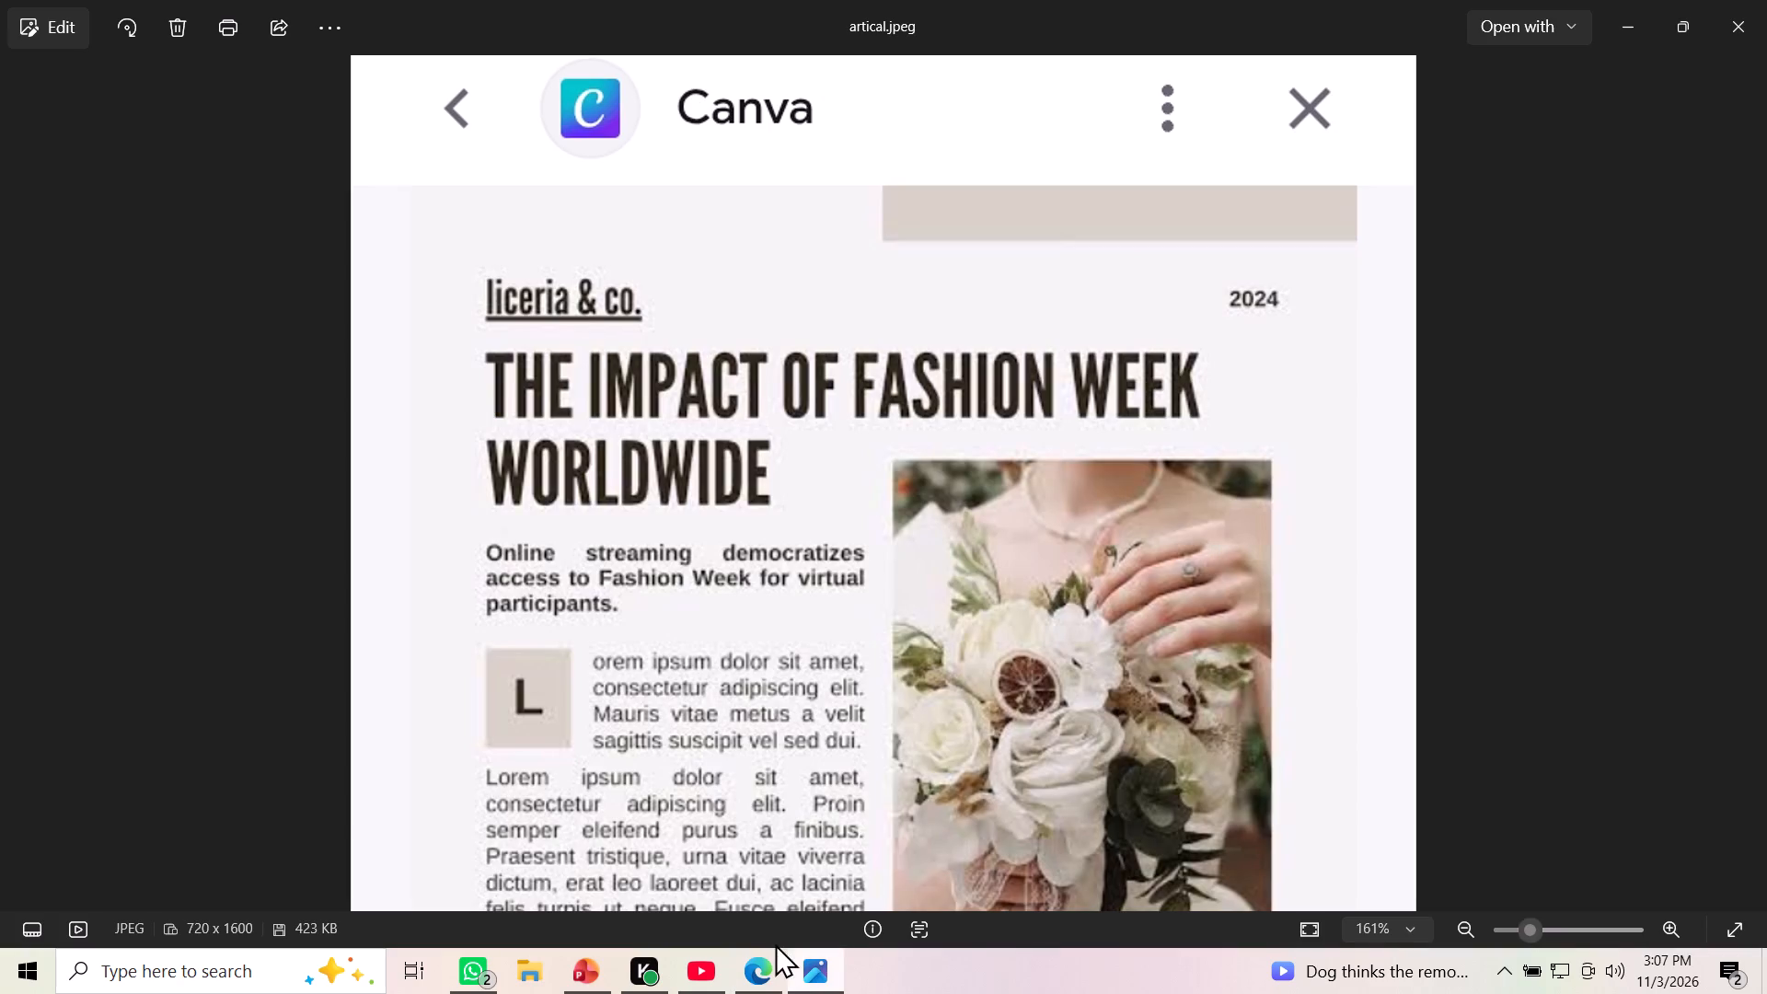
left_click(759, 966)
left_click(754, 602)
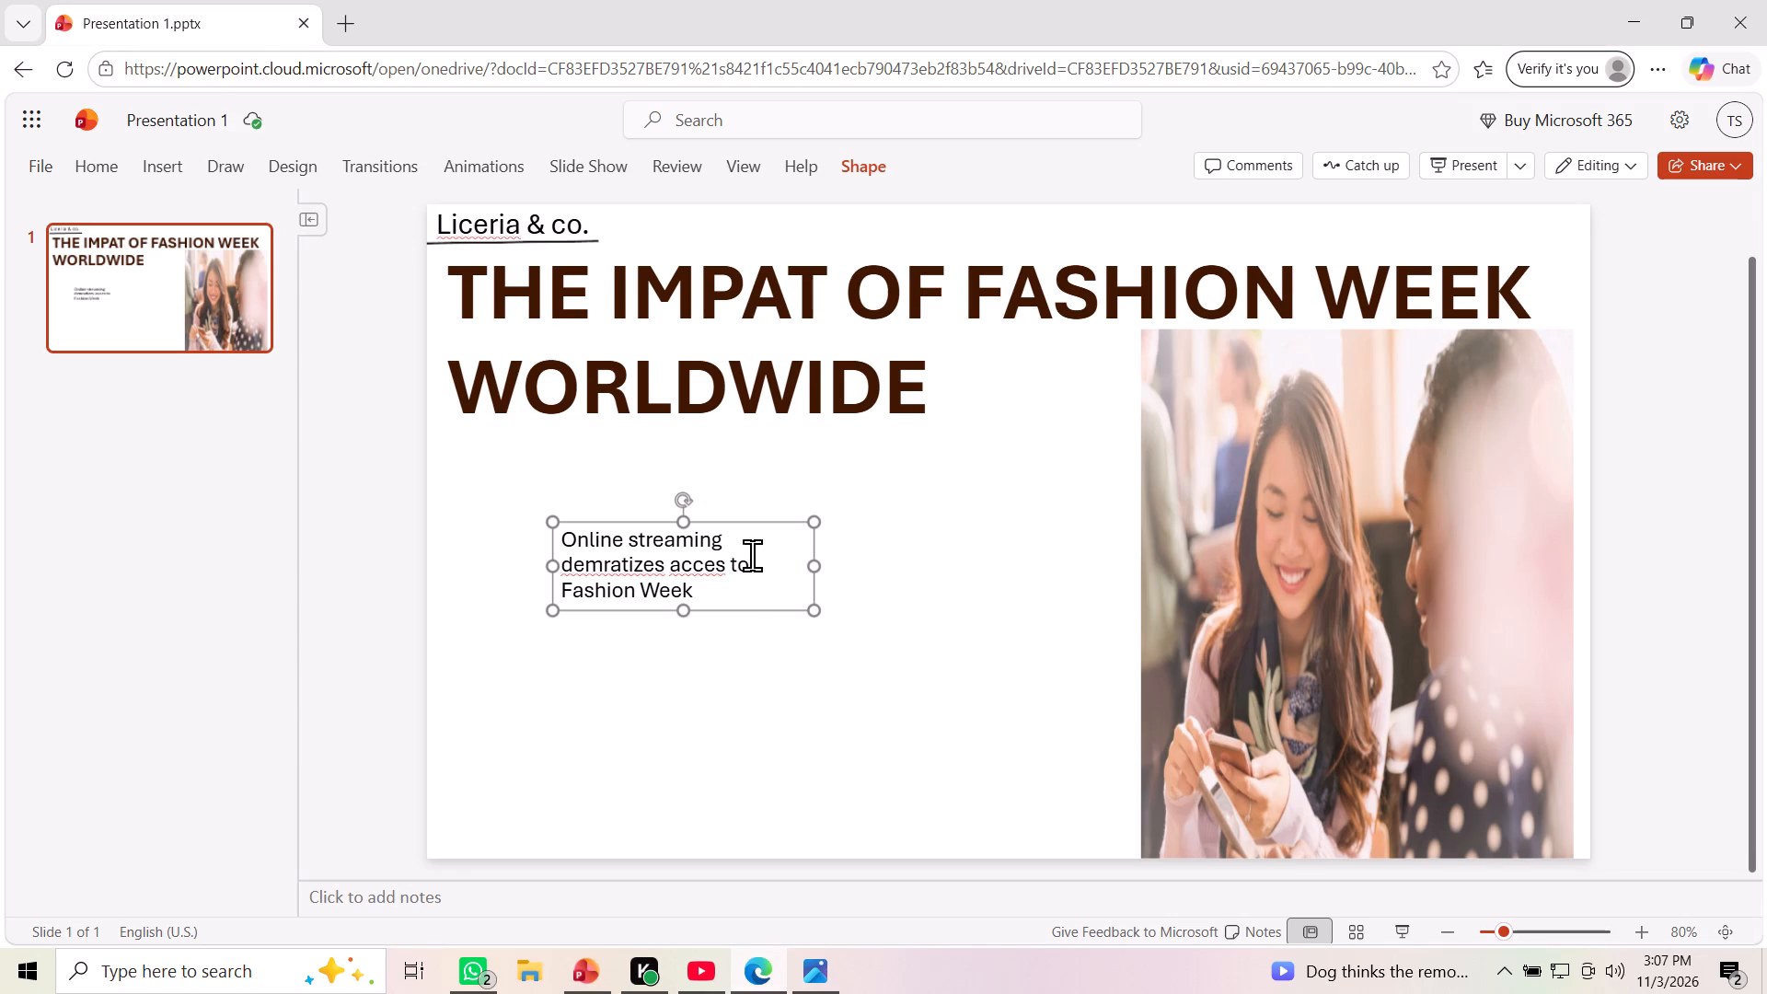
left_click(817, 967)
left_click(717, 595)
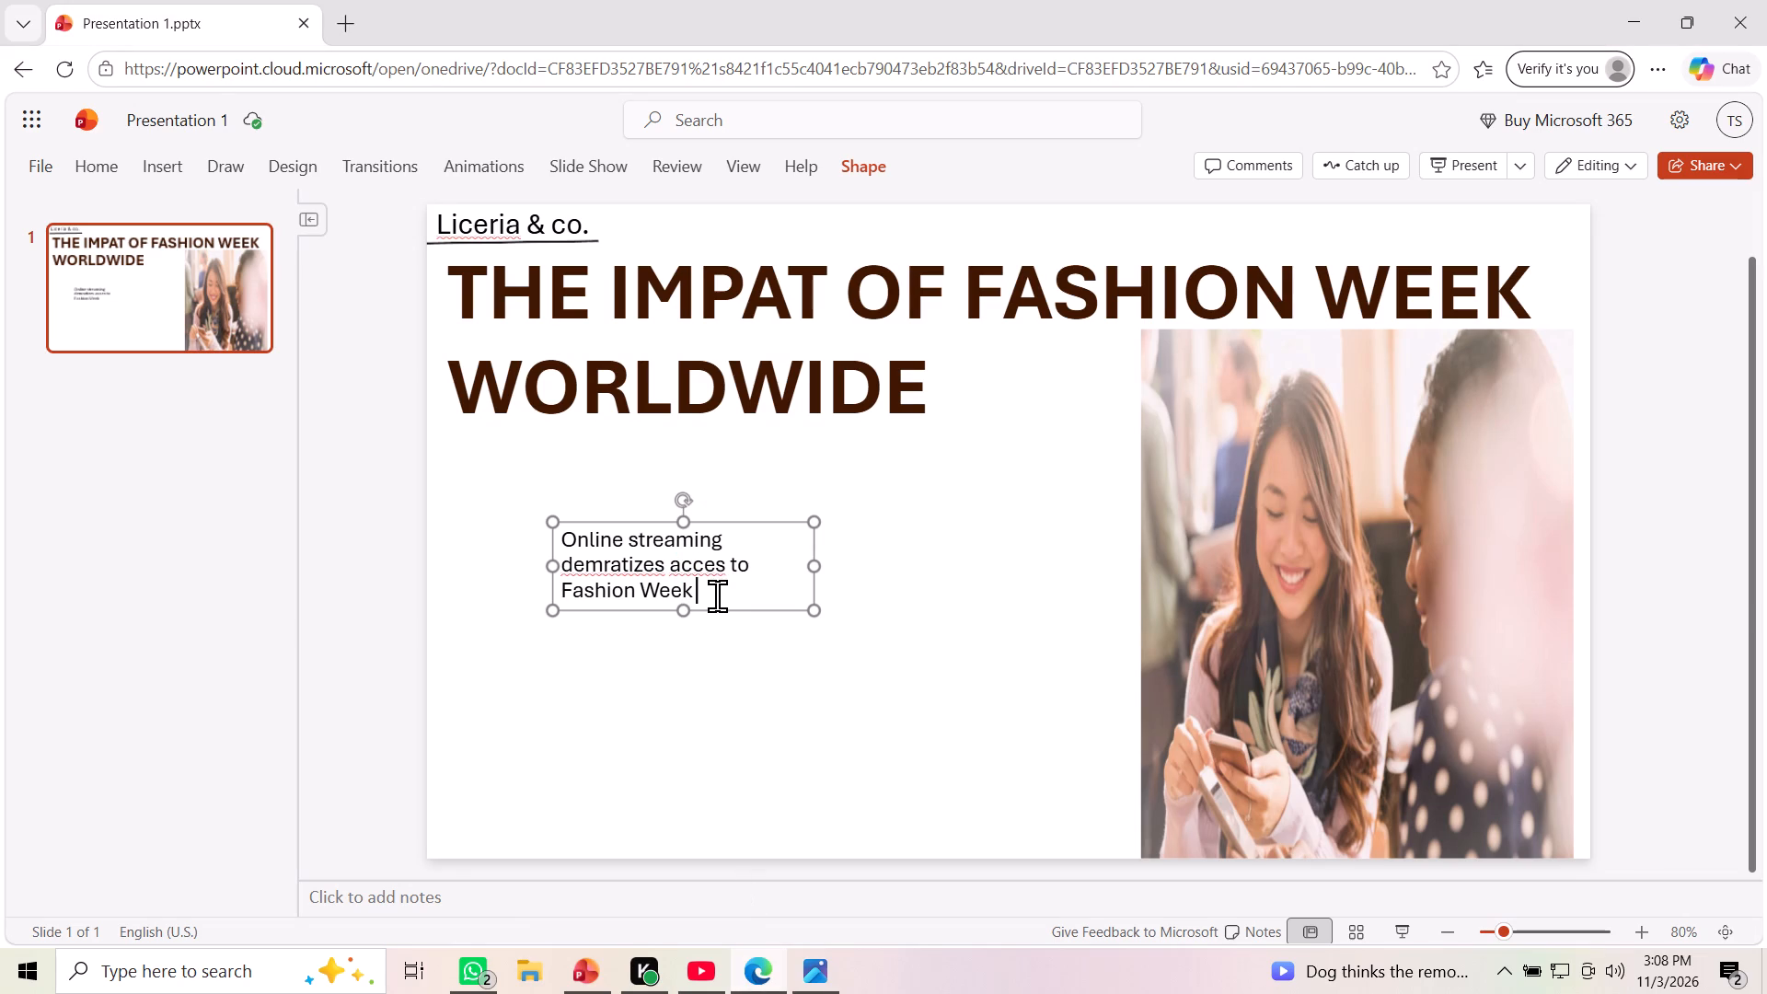
type("for")
key("space")
type("vi")
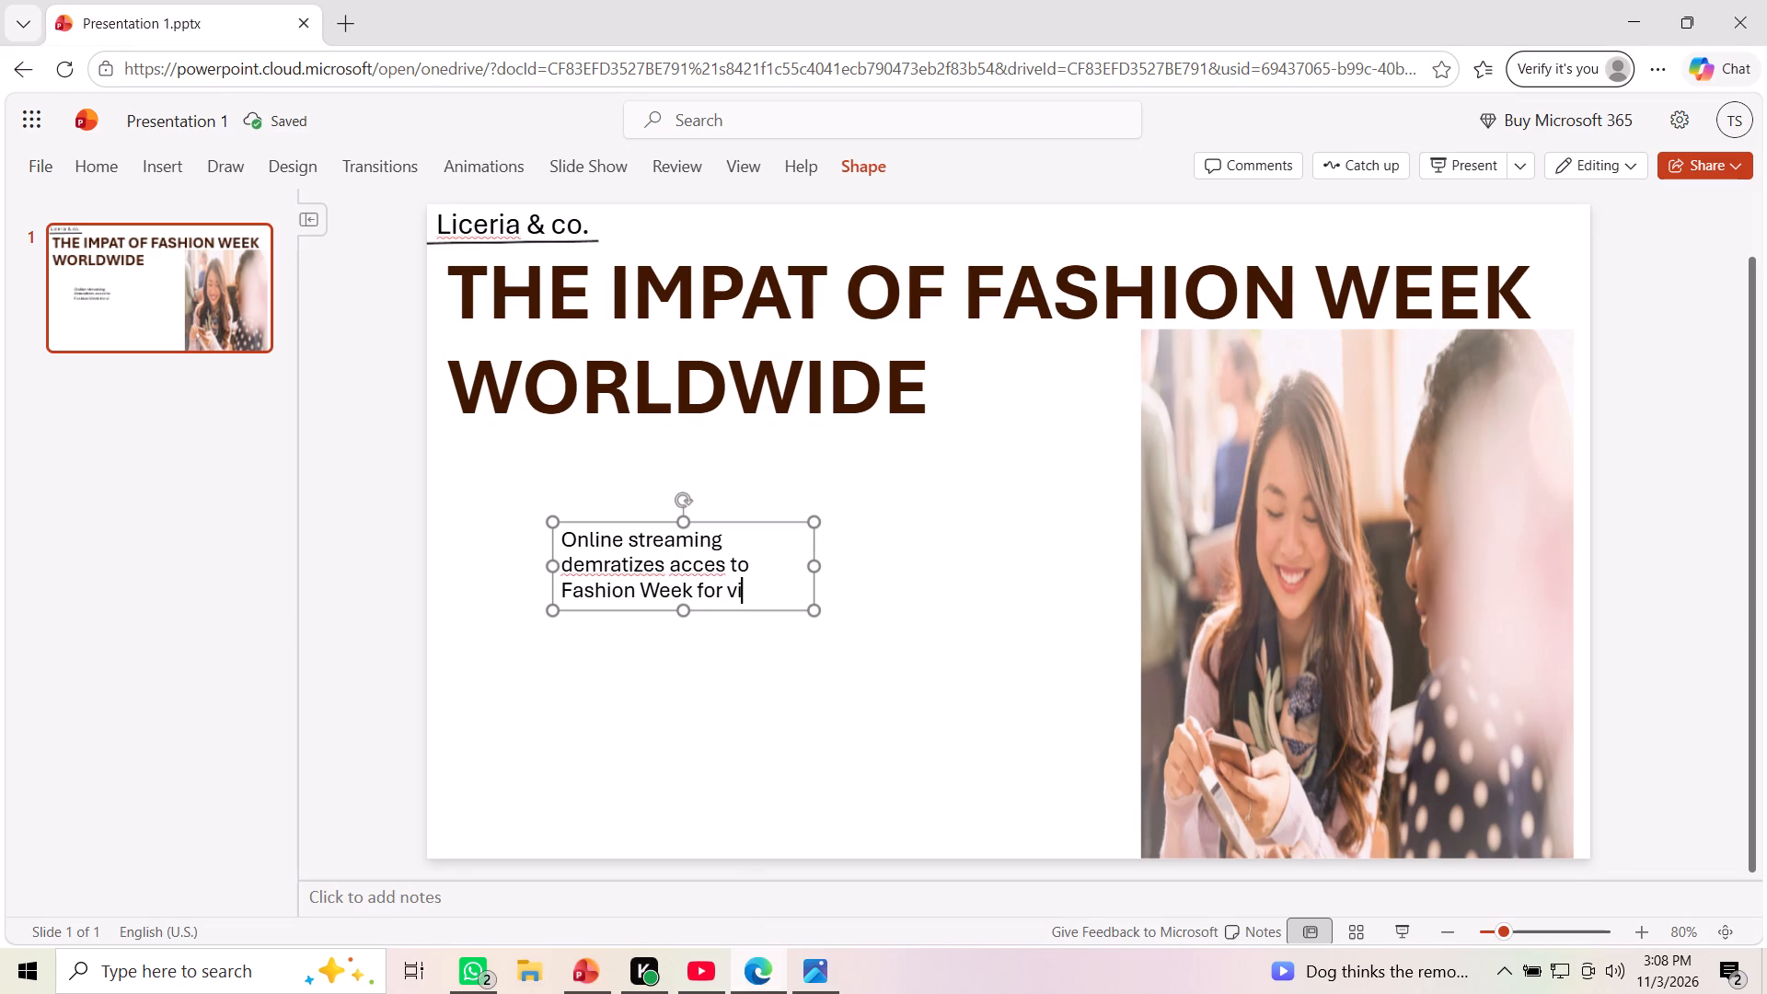
type("rtu")
key("a")
key("l")
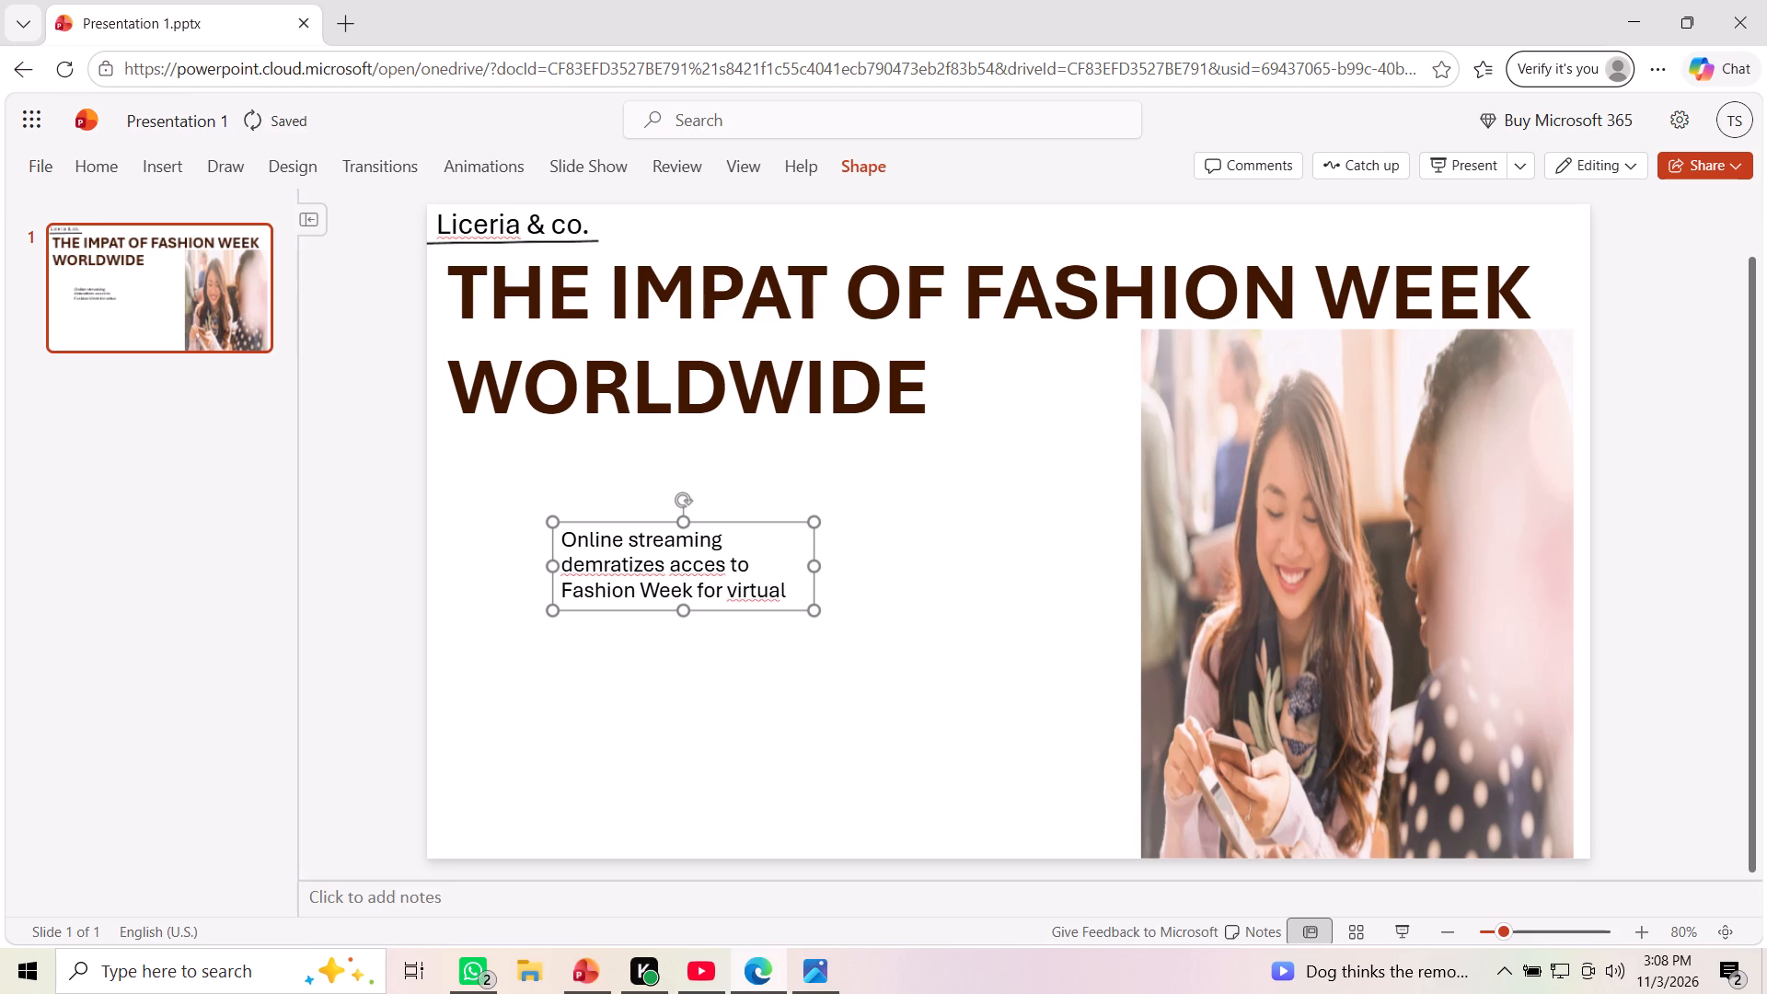
Recheck the reference image in Photos and complete the slide's subheading with "partiipants" after "virtual".
left_click(826, 981)
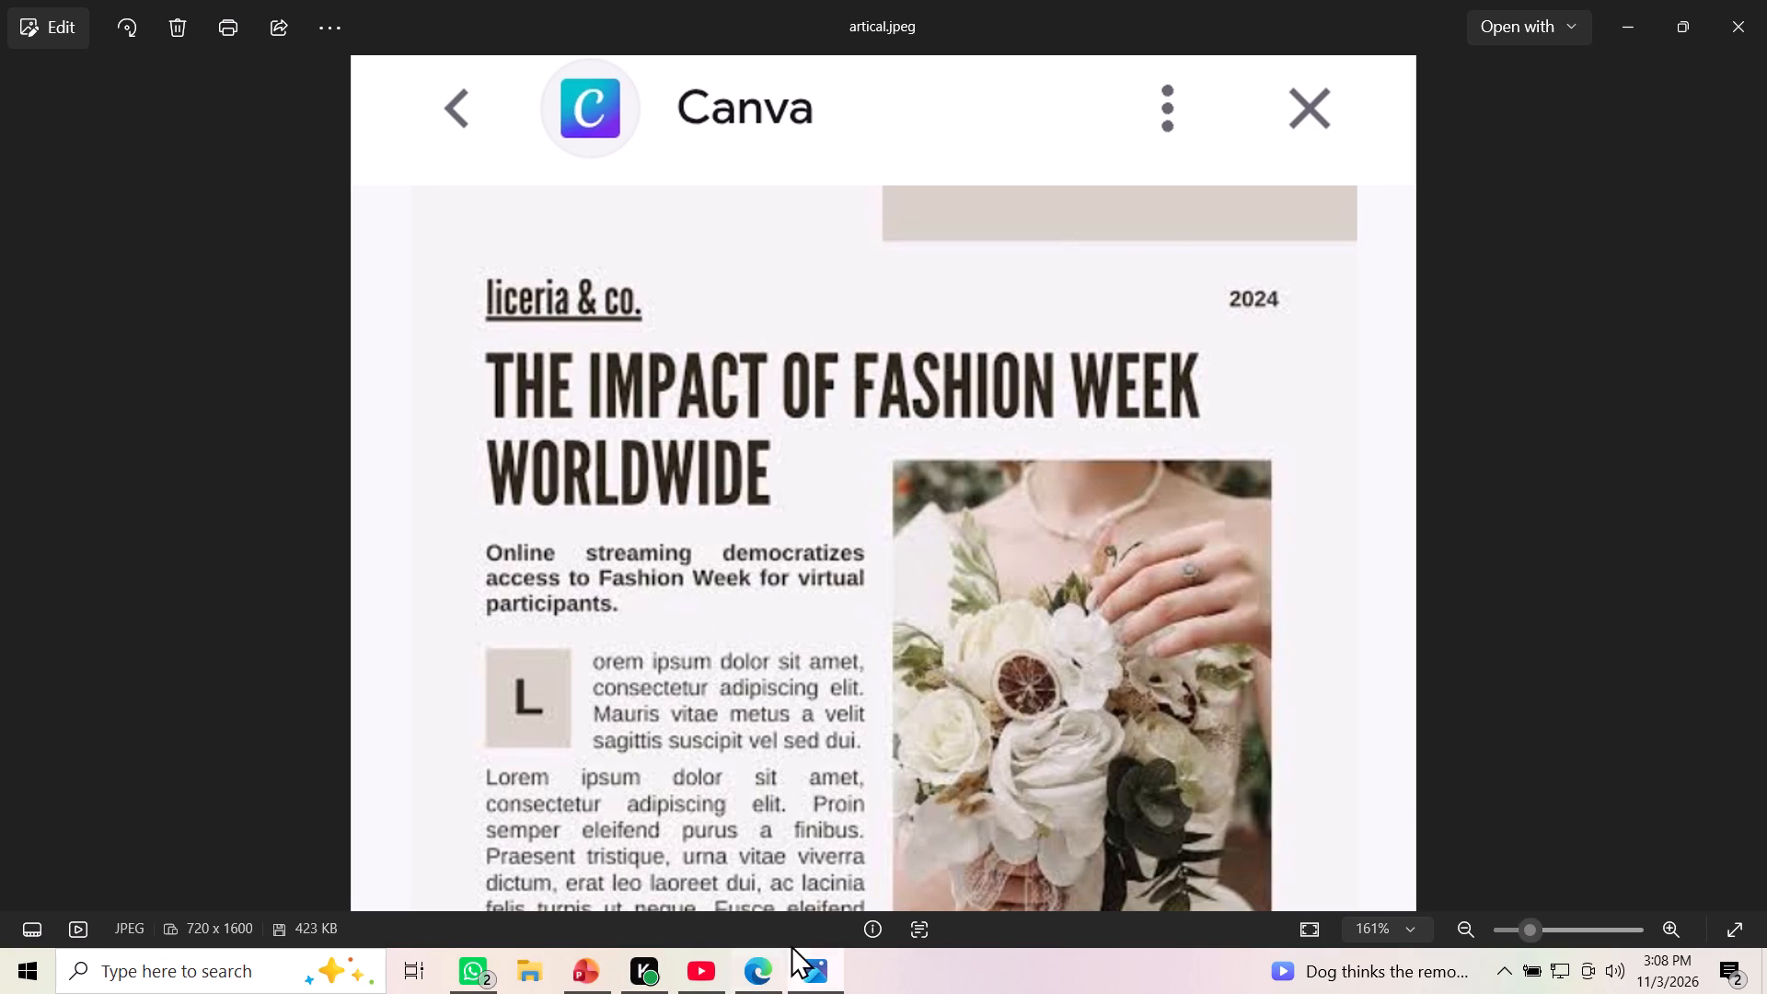
left_click(760, 978)
left_click(798, 588)
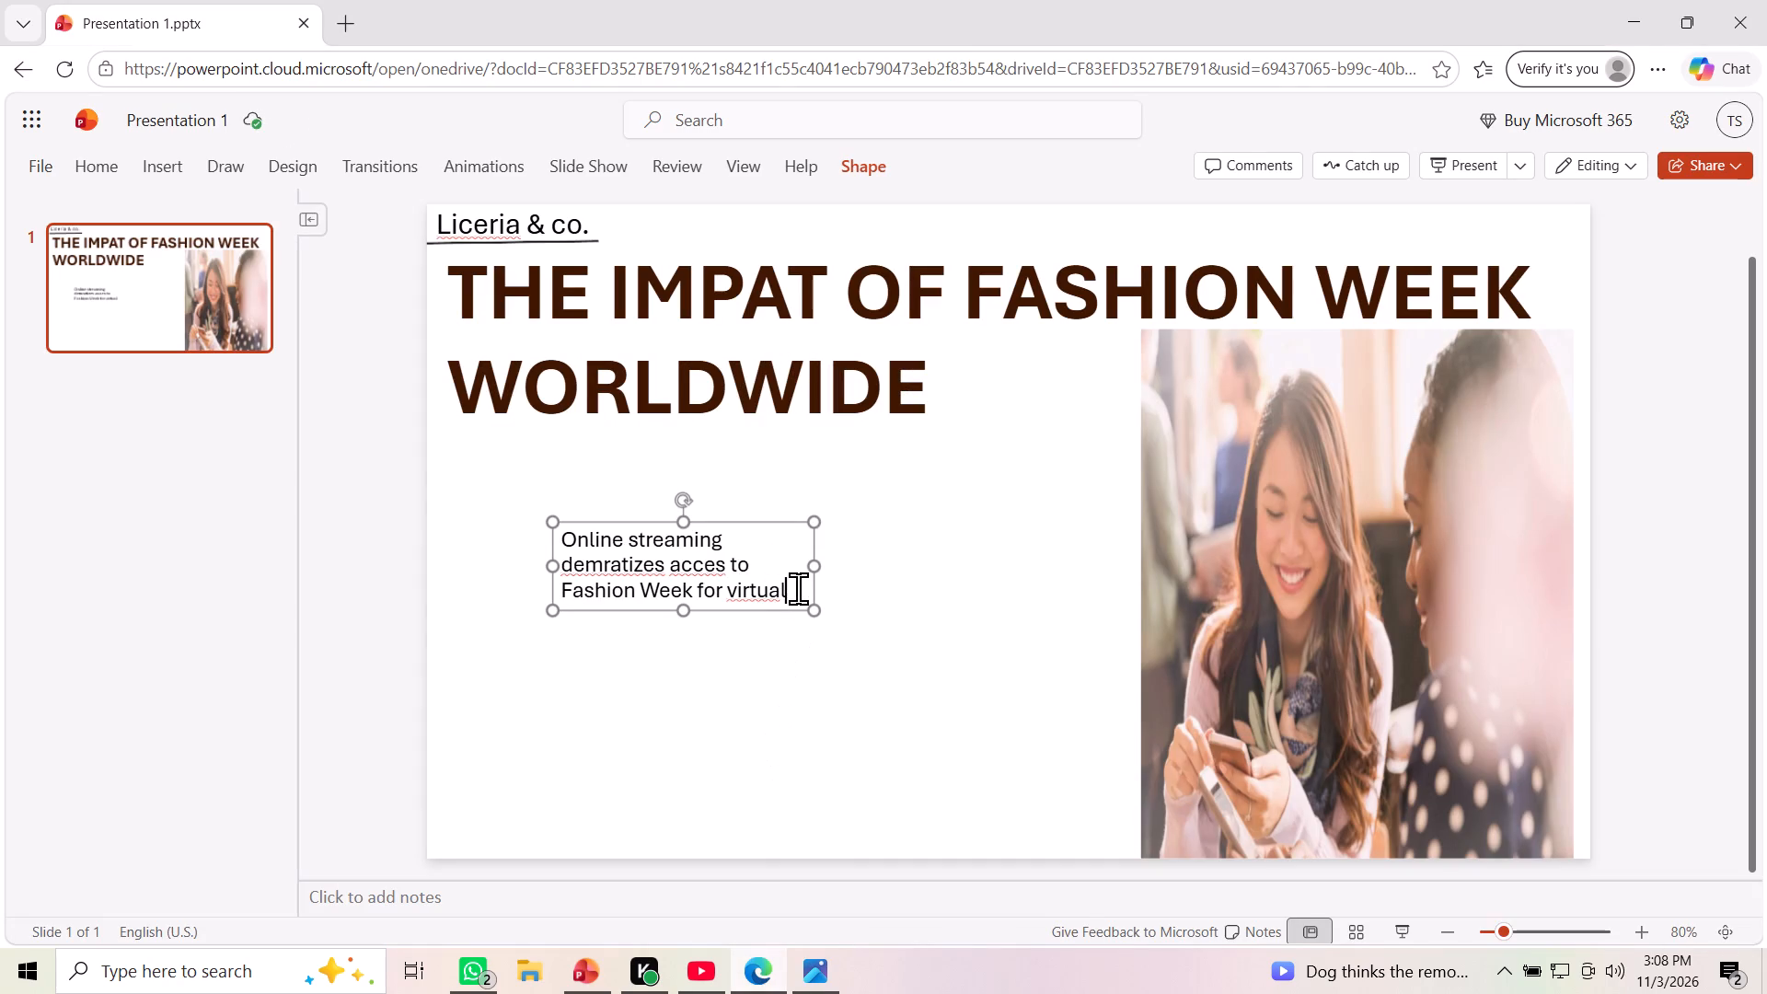
key("space")
type("partiipant")
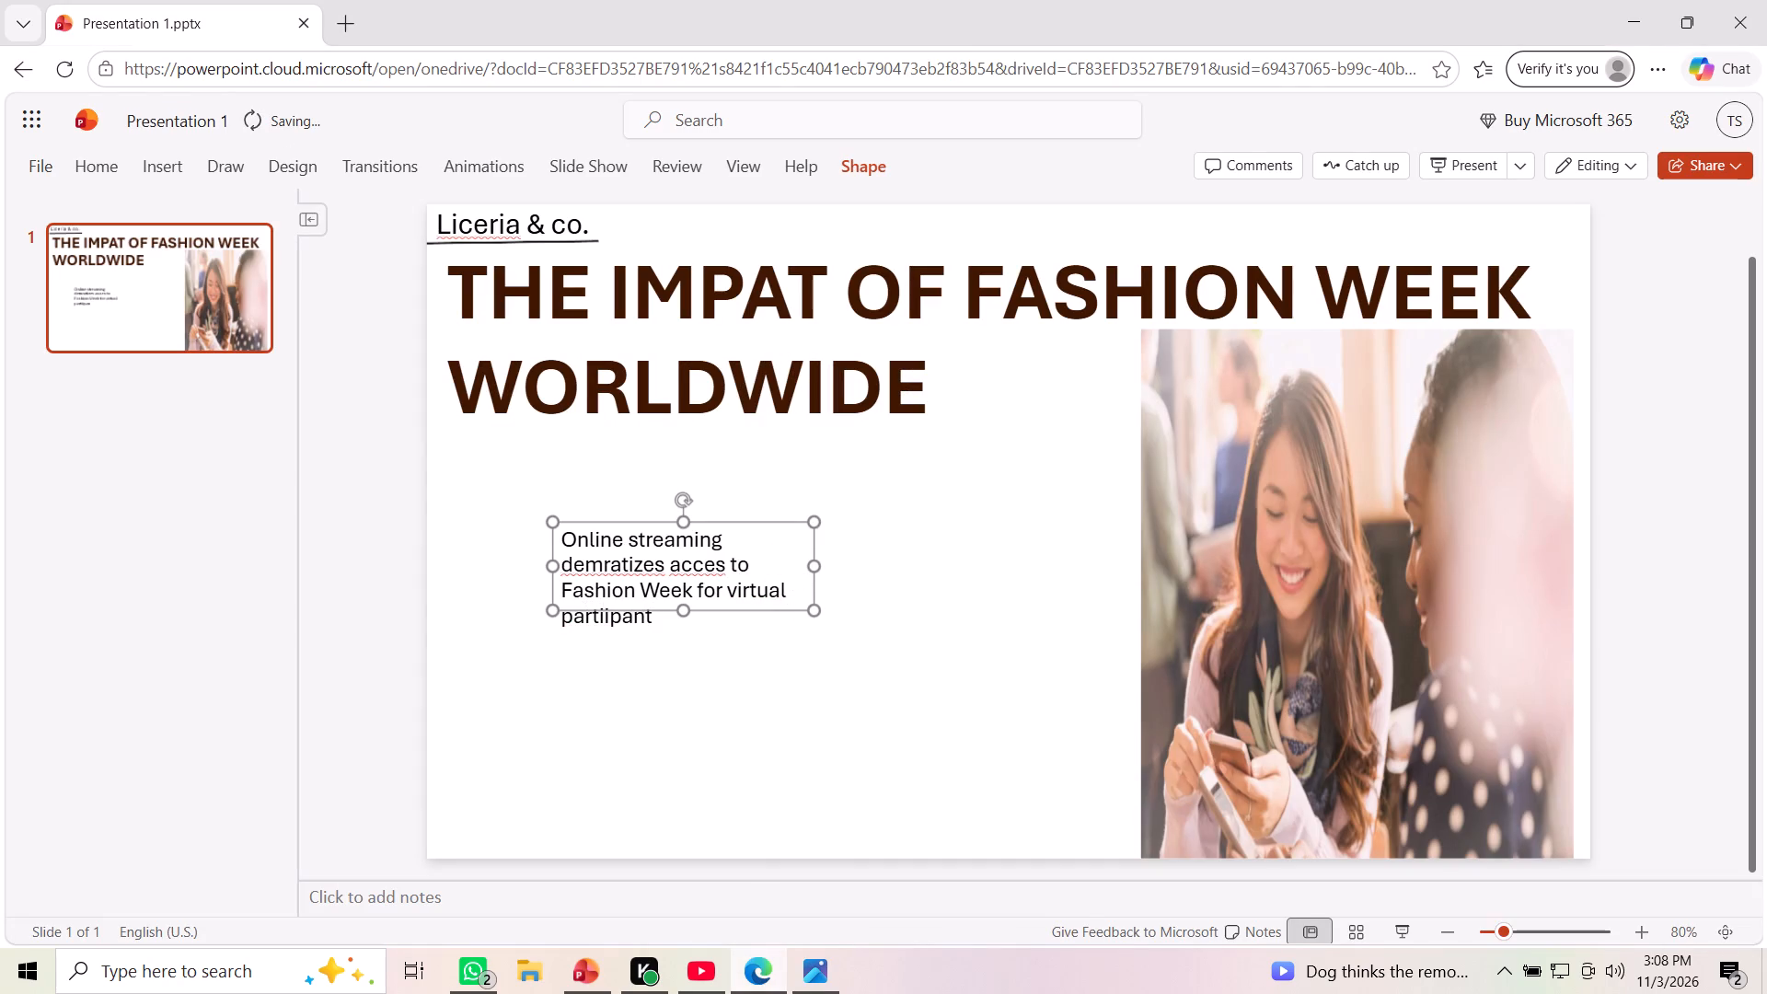
type("s")
key("space")
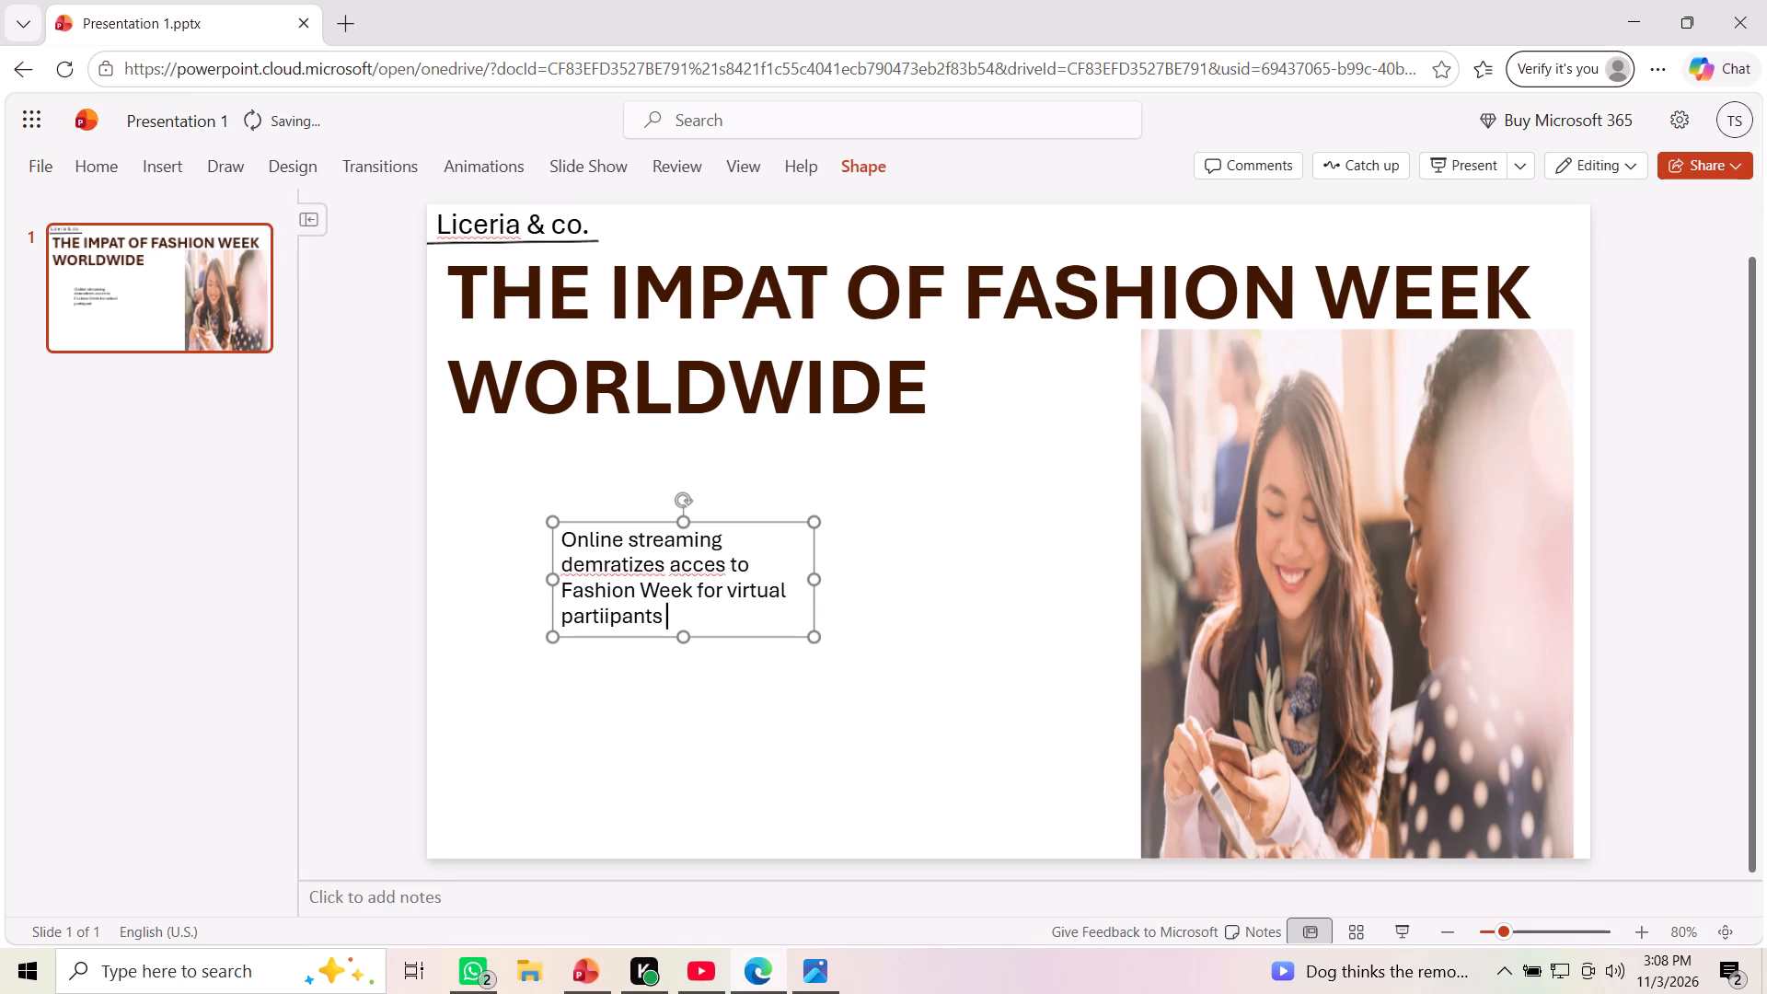
Check the reference image in Photos and remove the doubled "i" from "partiipants" in the slide's subheading.
left_click(820, 980)
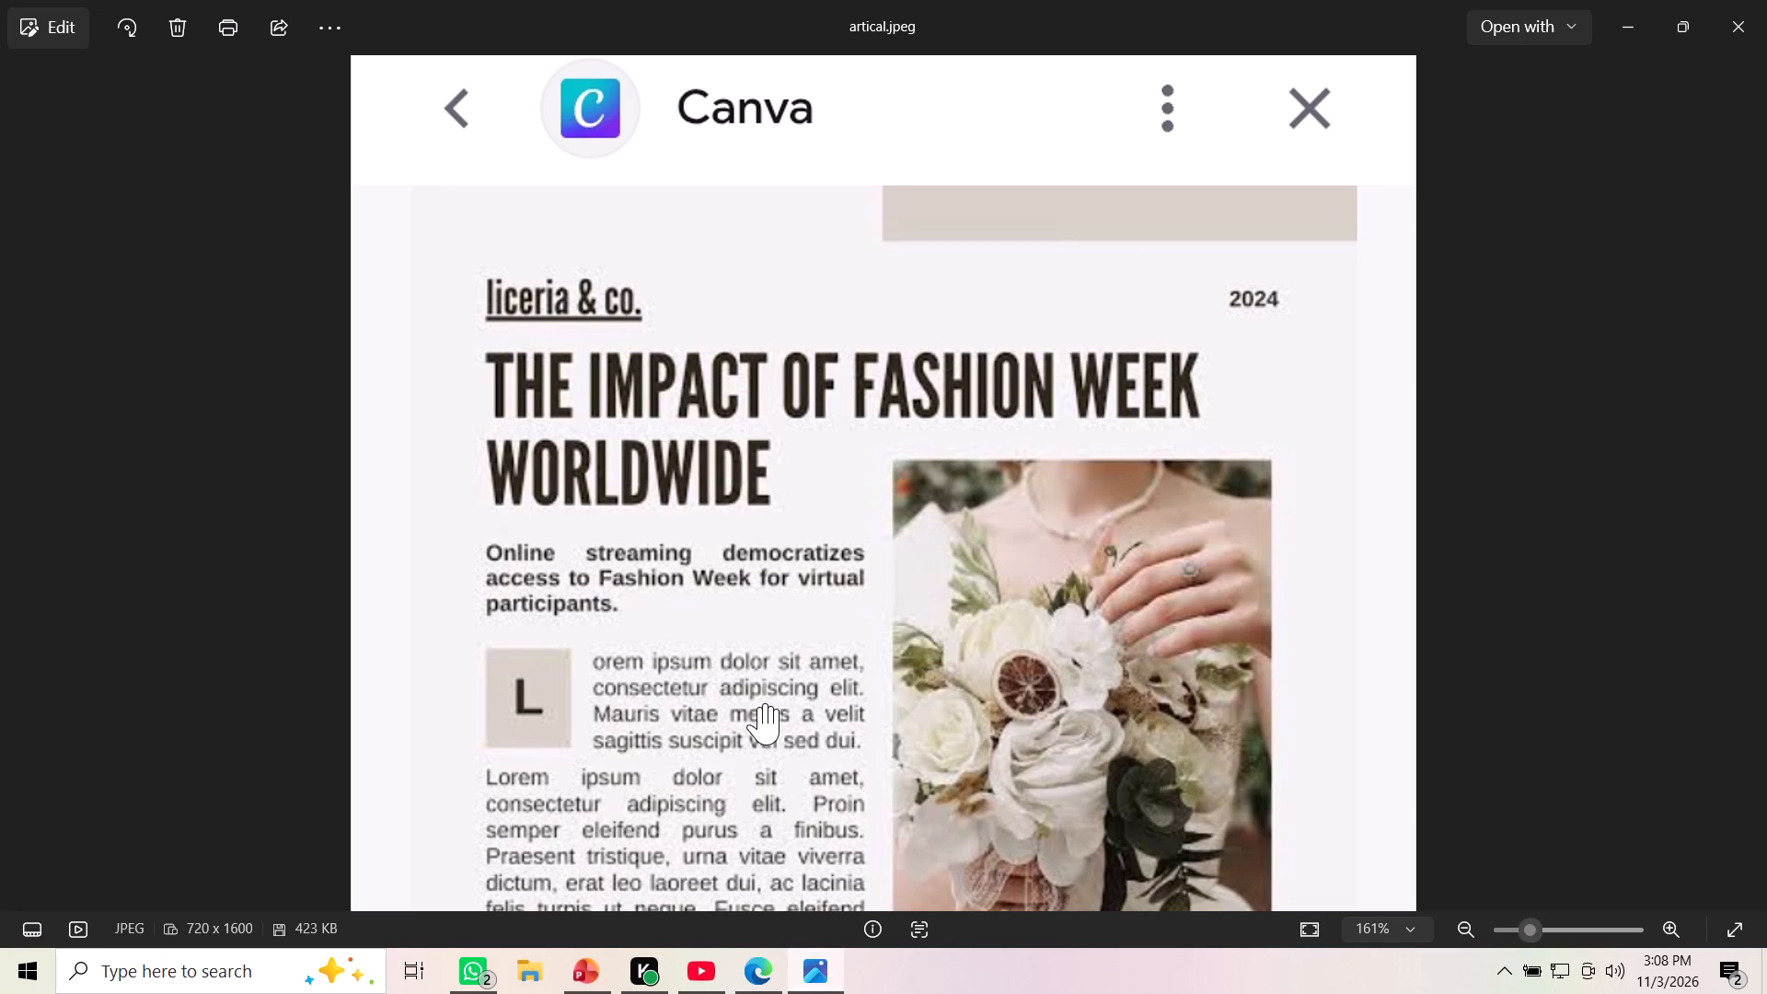
left_click(751, 964)
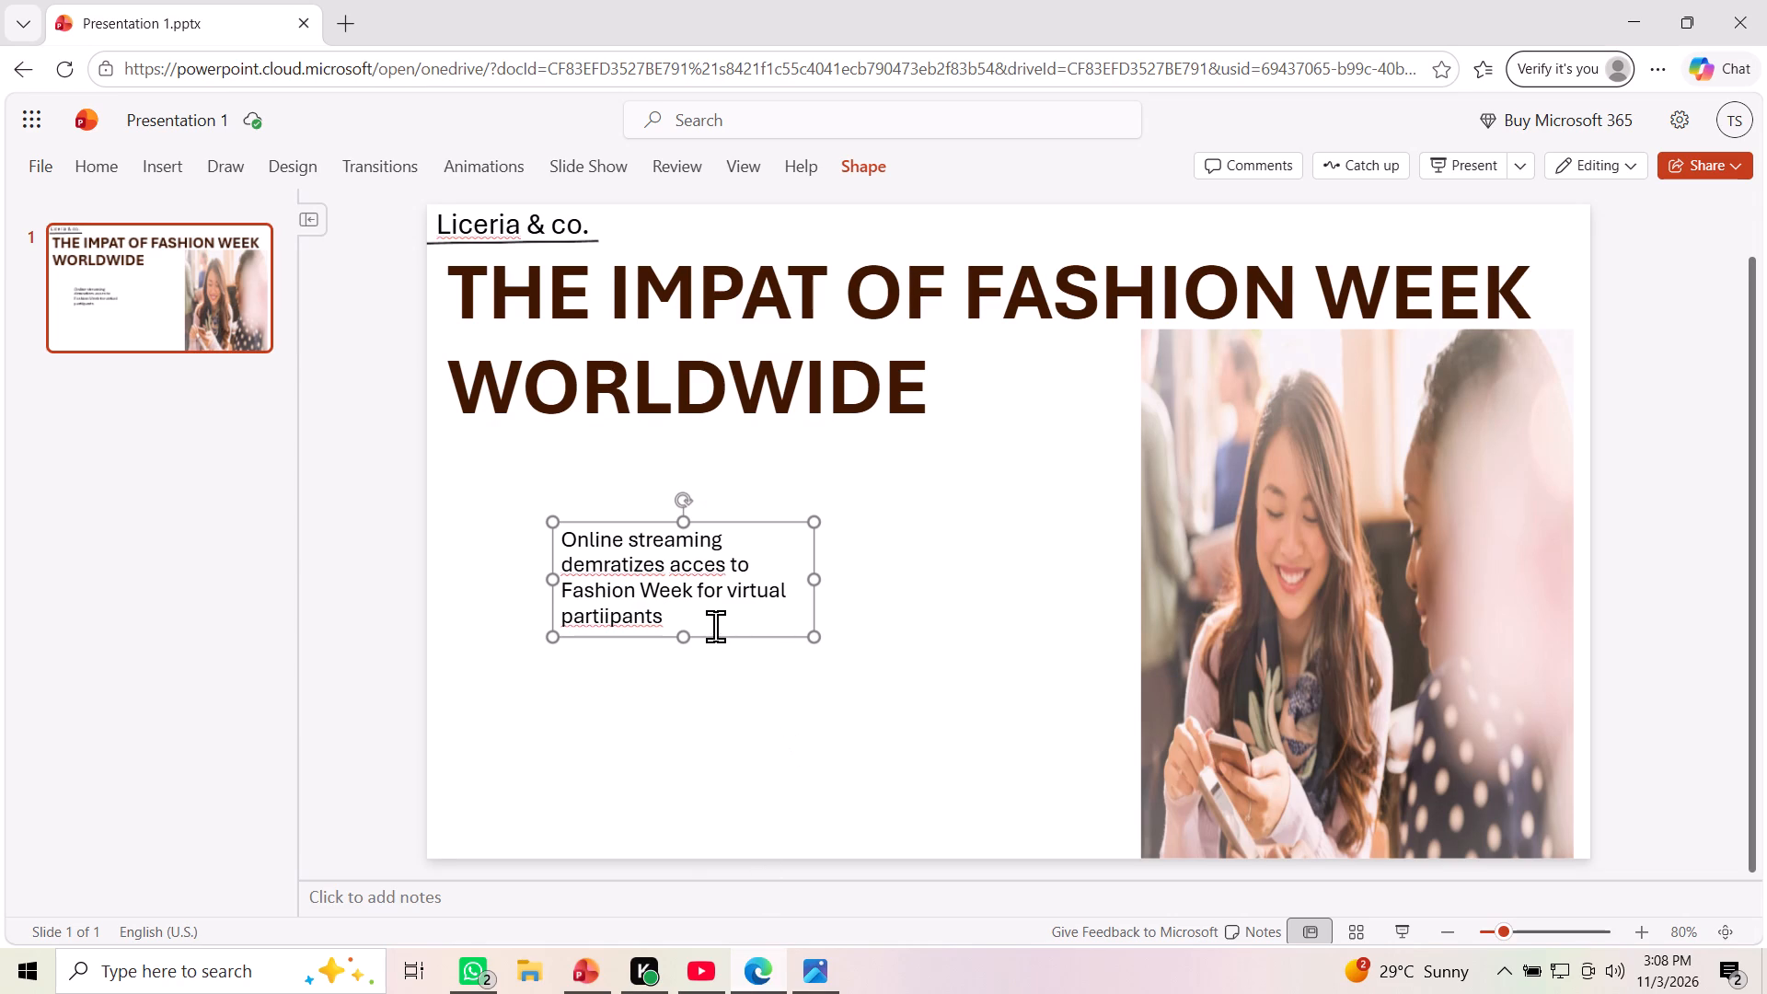
left_click(610, 617)
key("BackSpace")
left_click(671, 620)
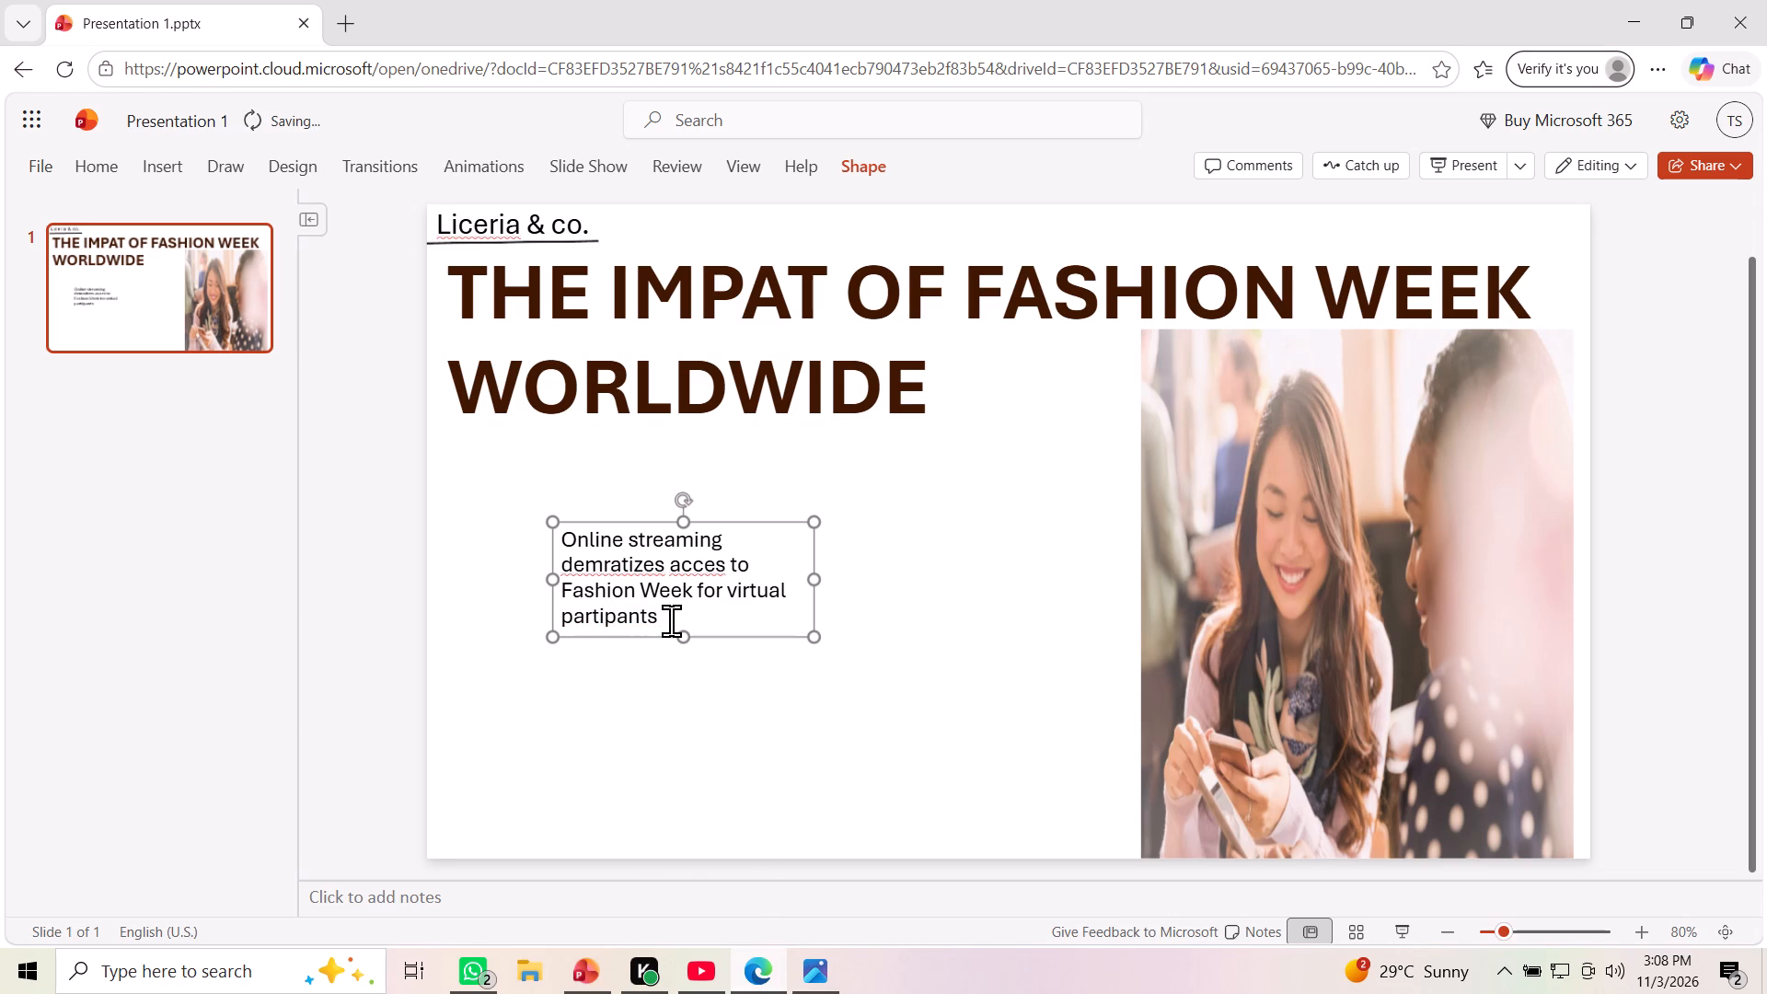
left_click(677, 620)
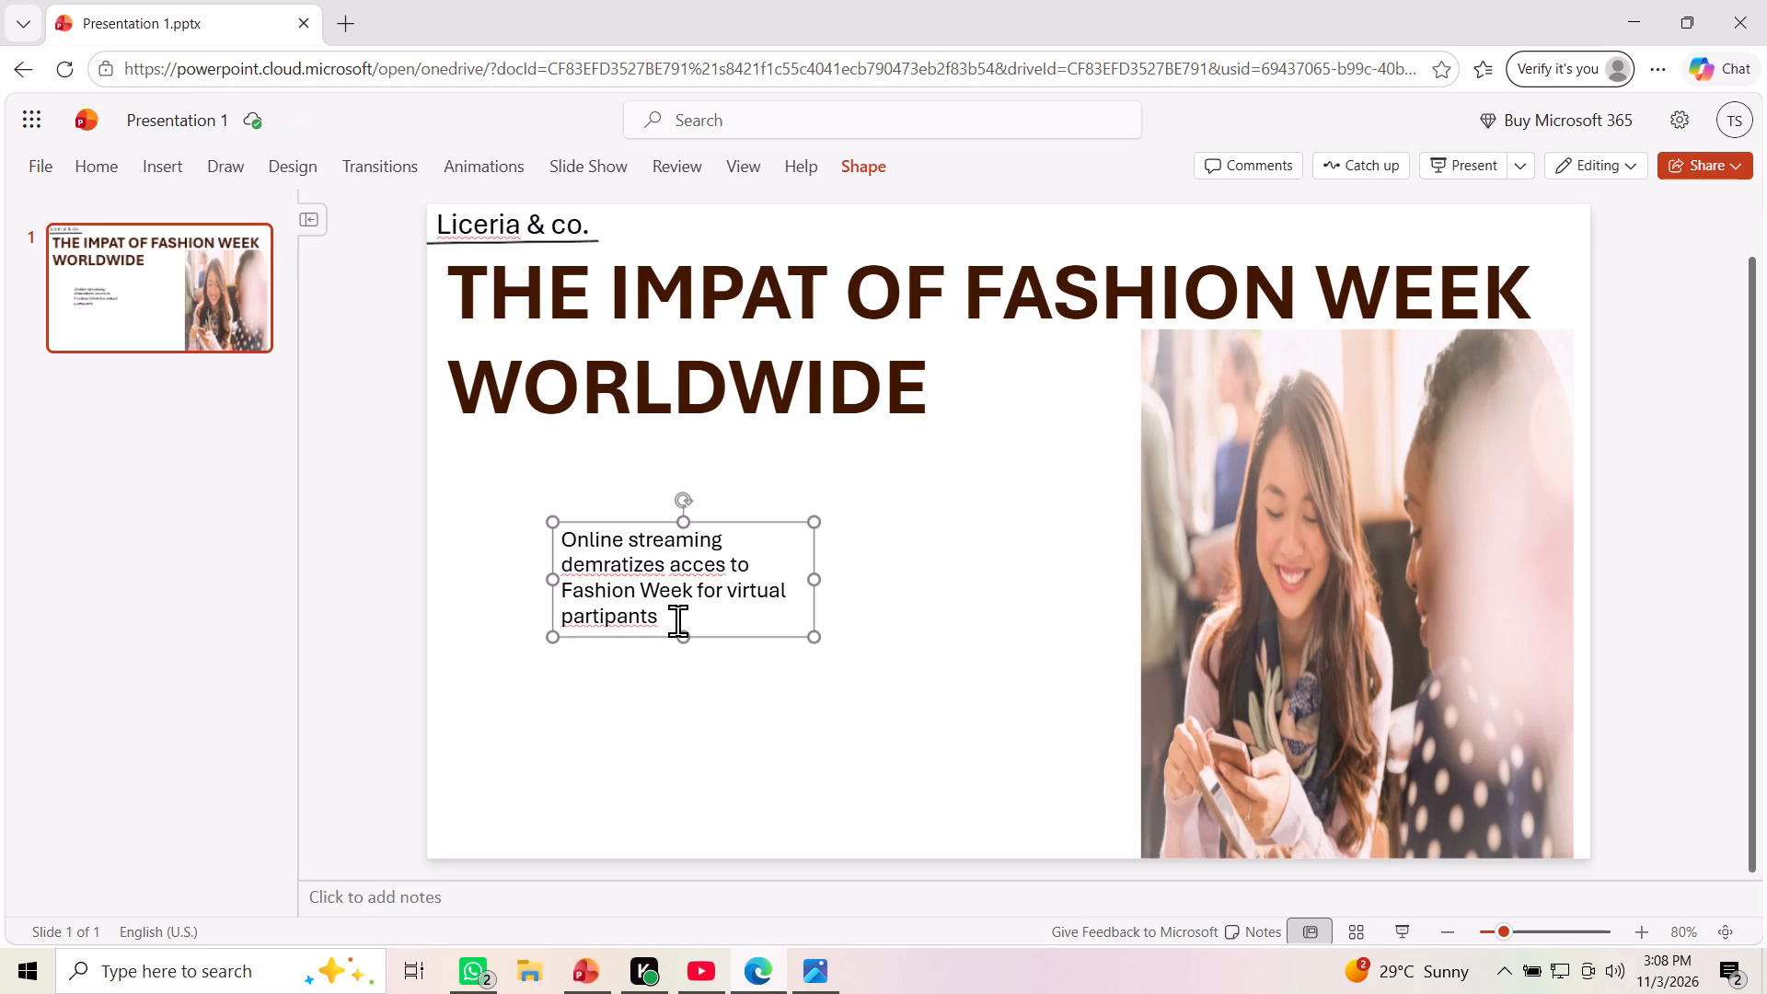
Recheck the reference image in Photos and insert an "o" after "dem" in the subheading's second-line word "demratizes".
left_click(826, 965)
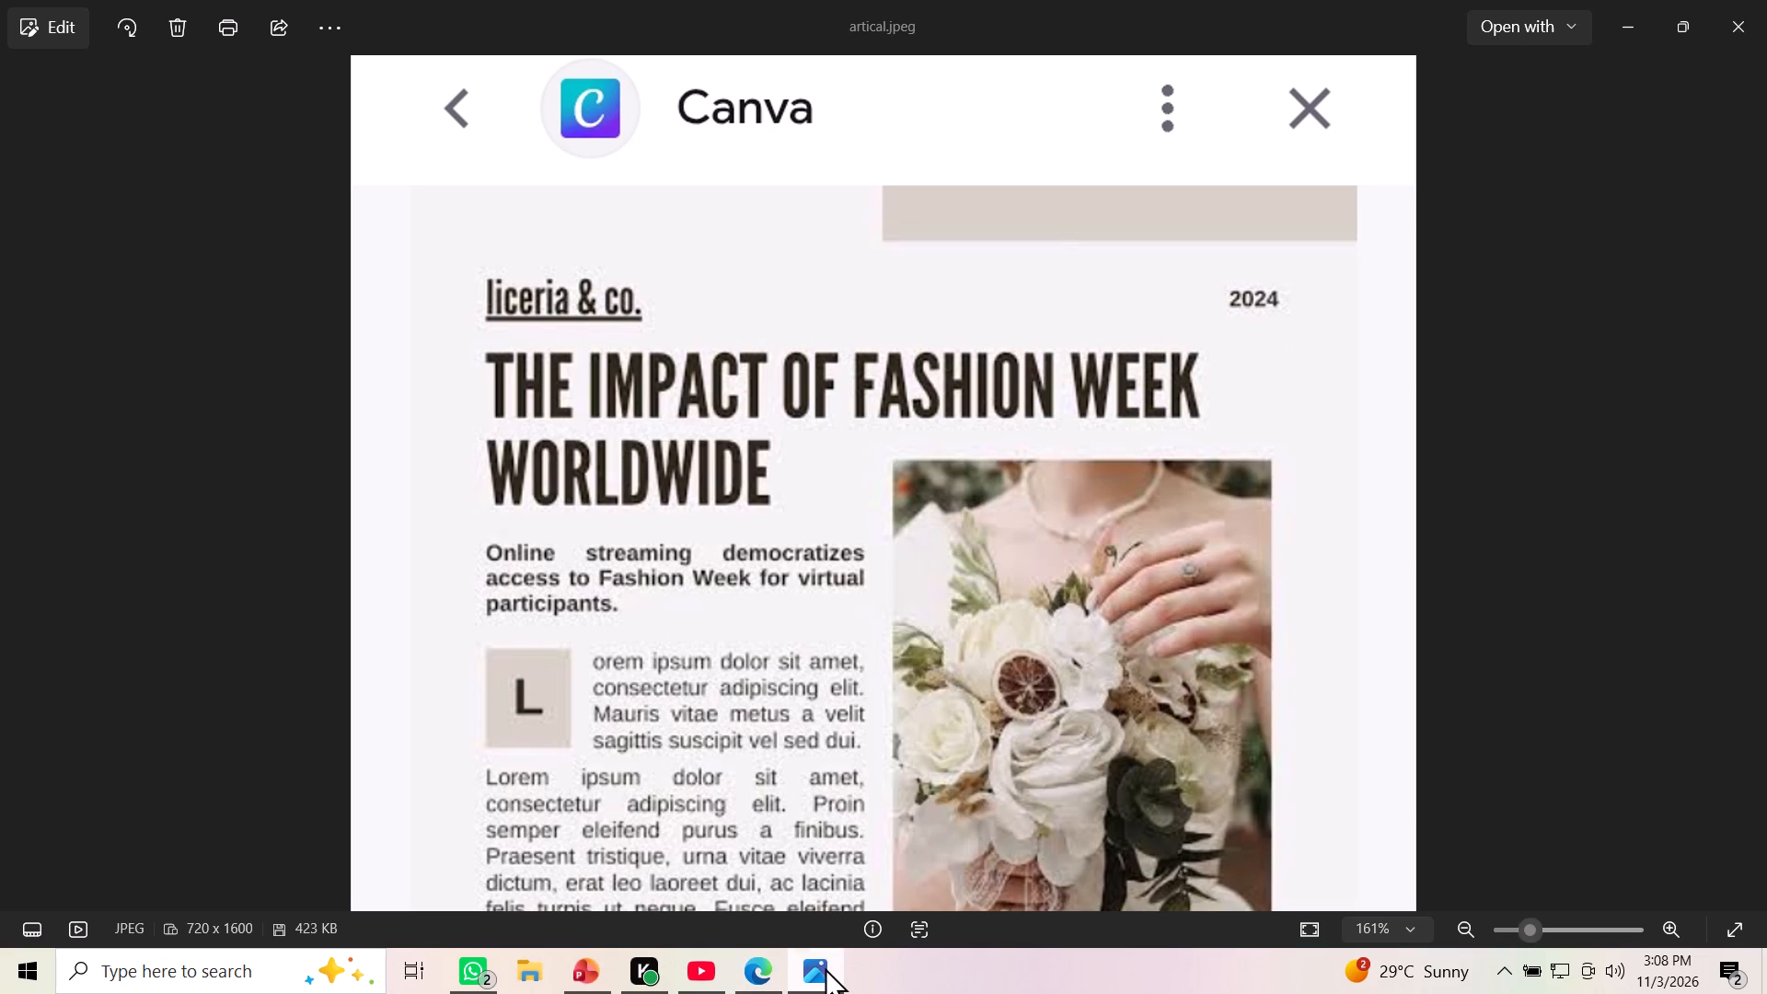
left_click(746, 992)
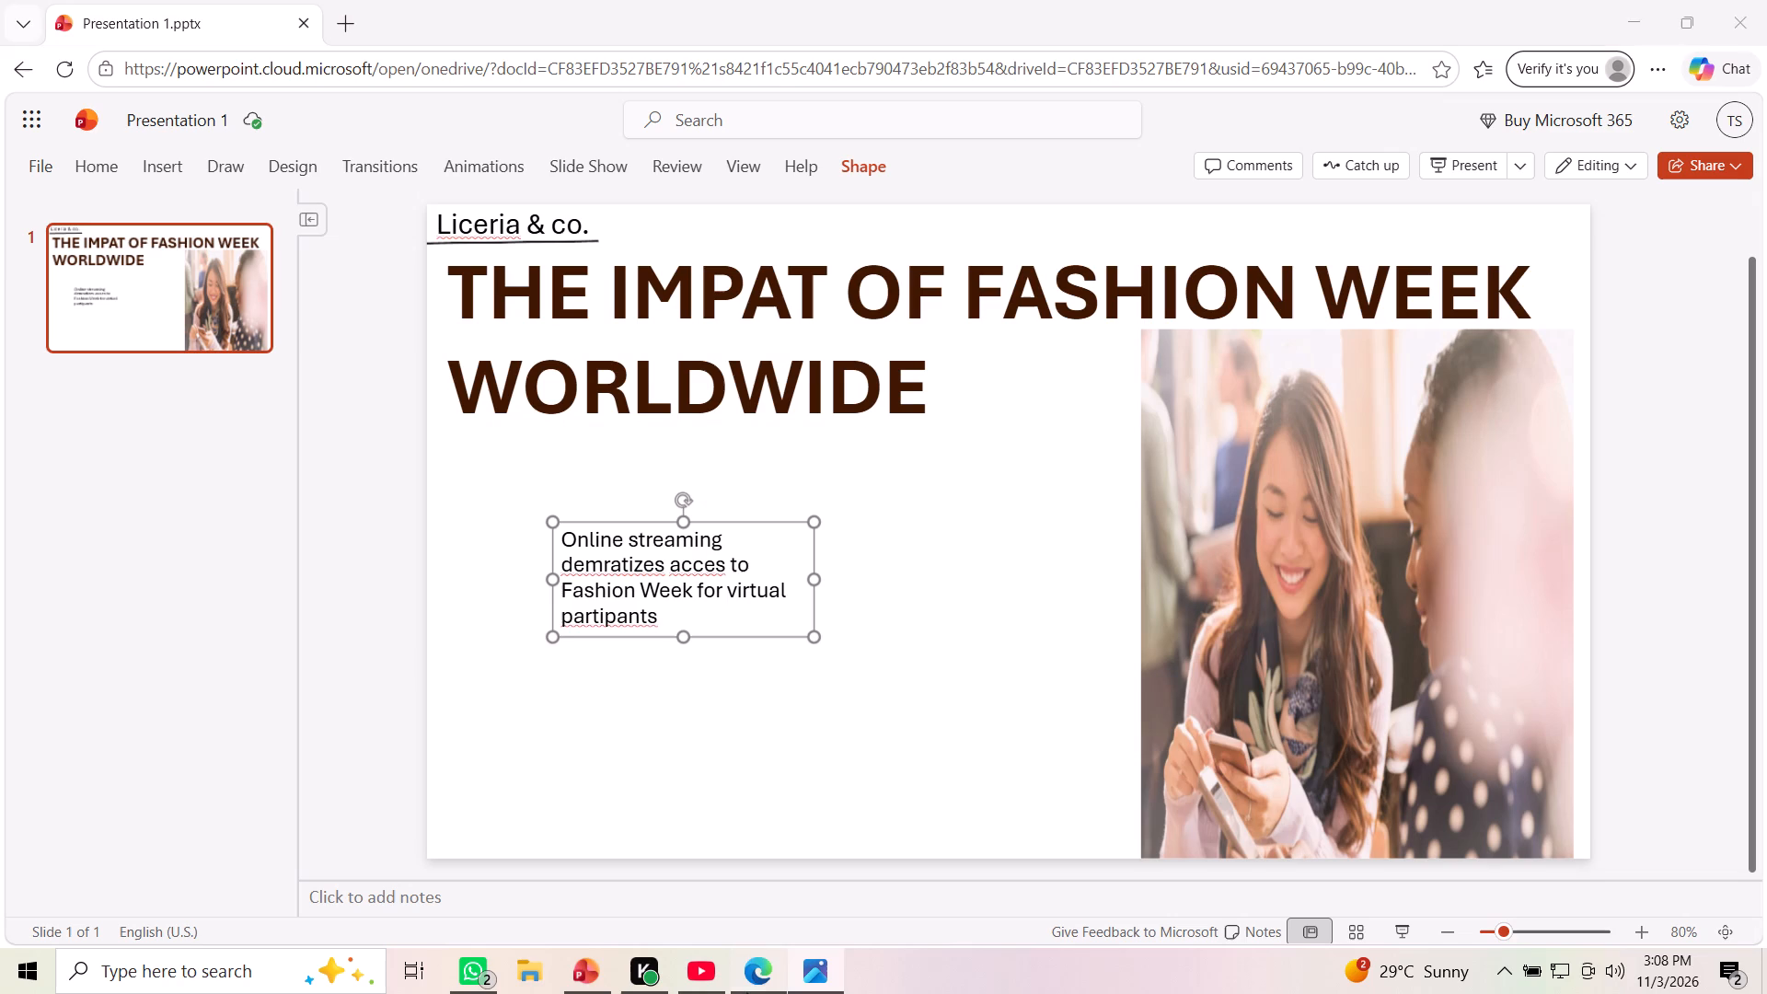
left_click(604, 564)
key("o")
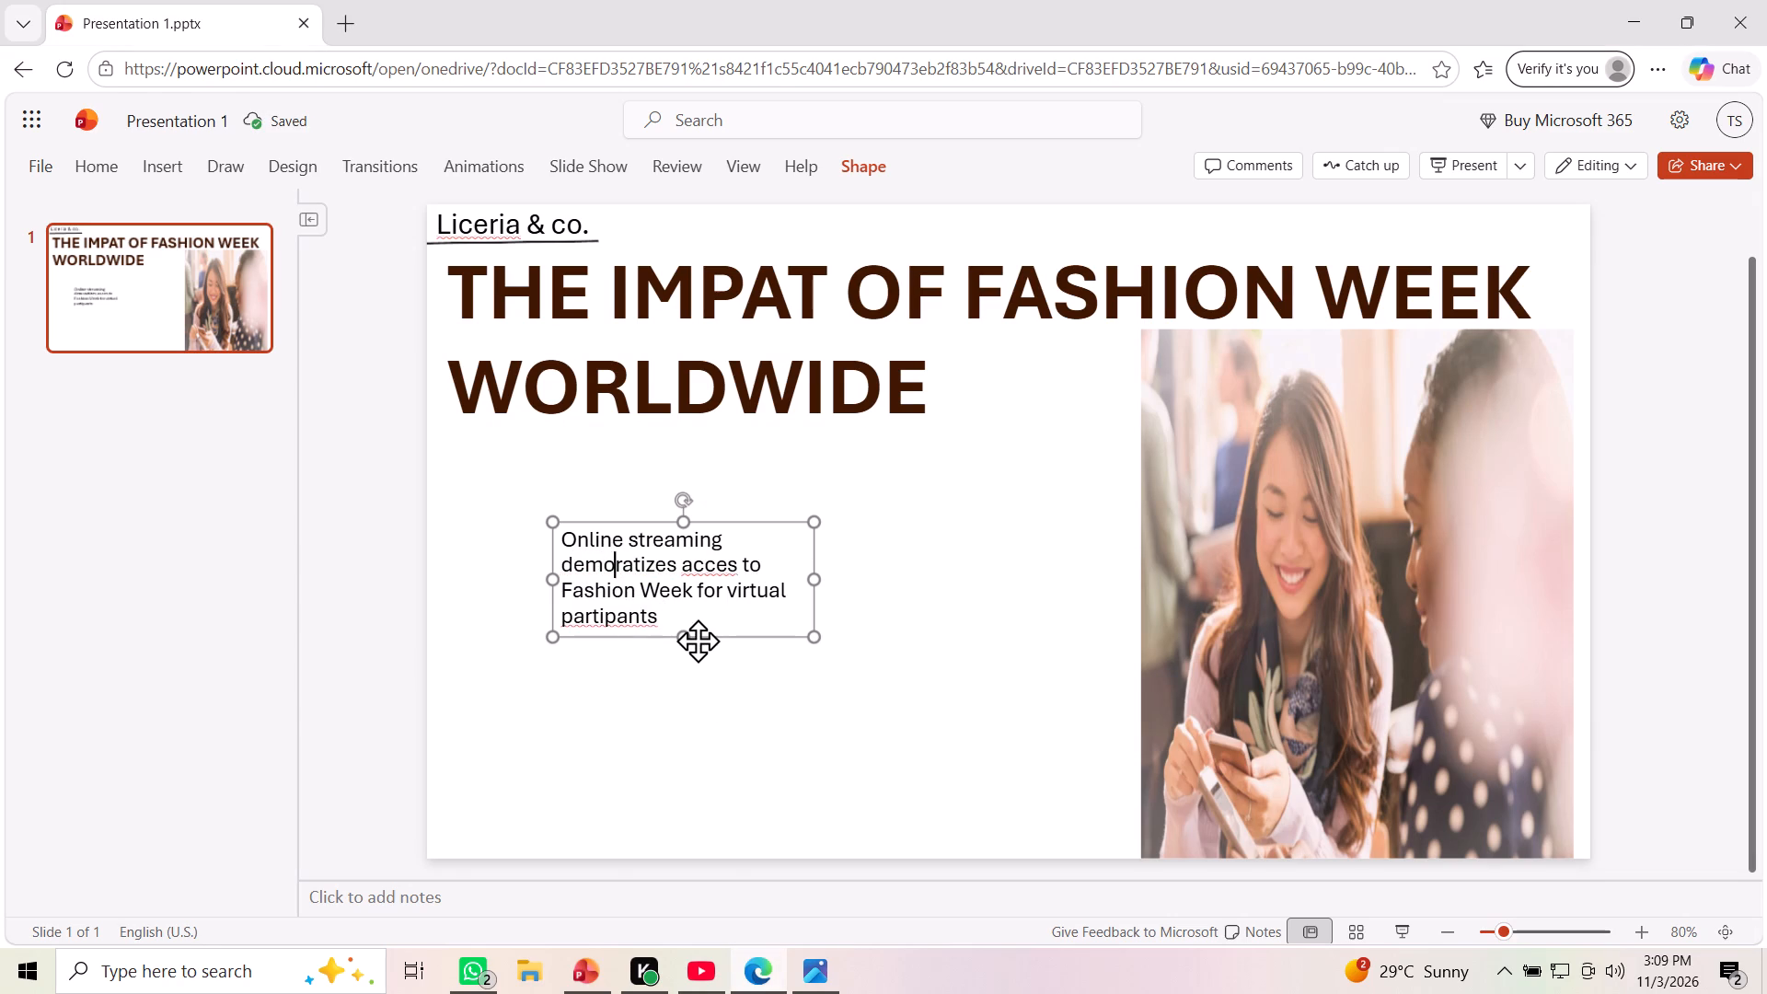
Compare with the reference image in Photos again and correct "acces" to "access" in the slide's subheading.
left_click(806, 977)
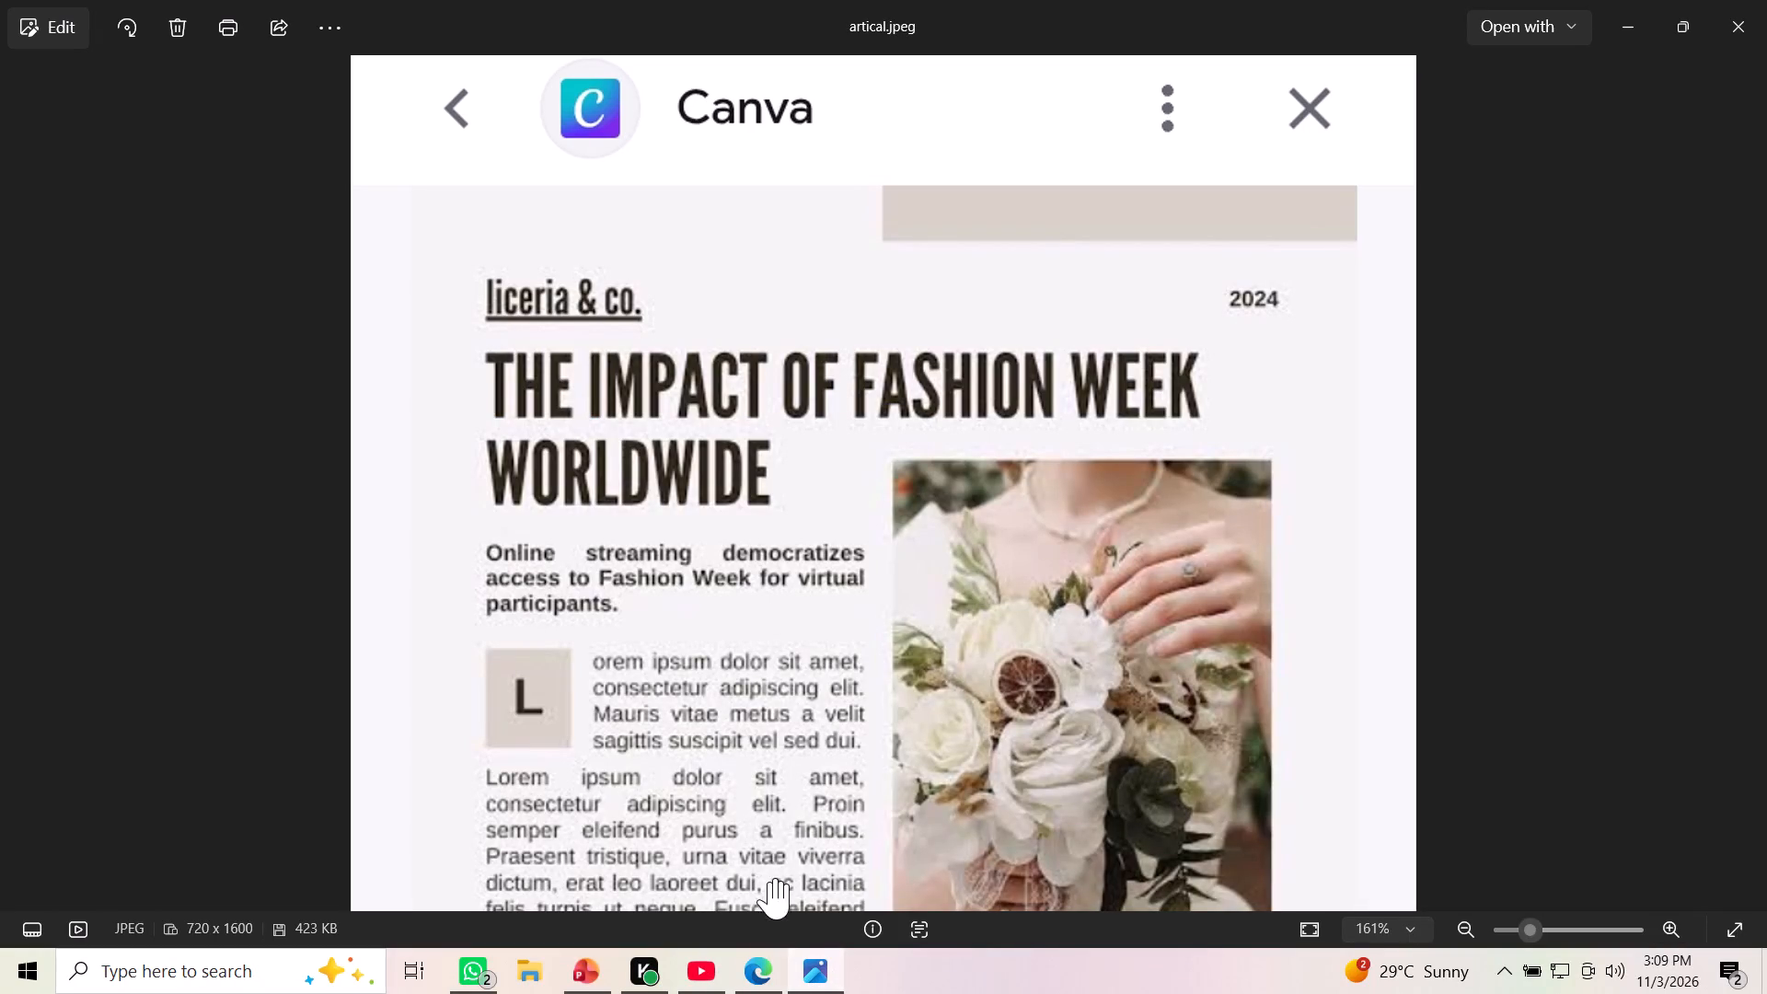
left_click(768, 973)
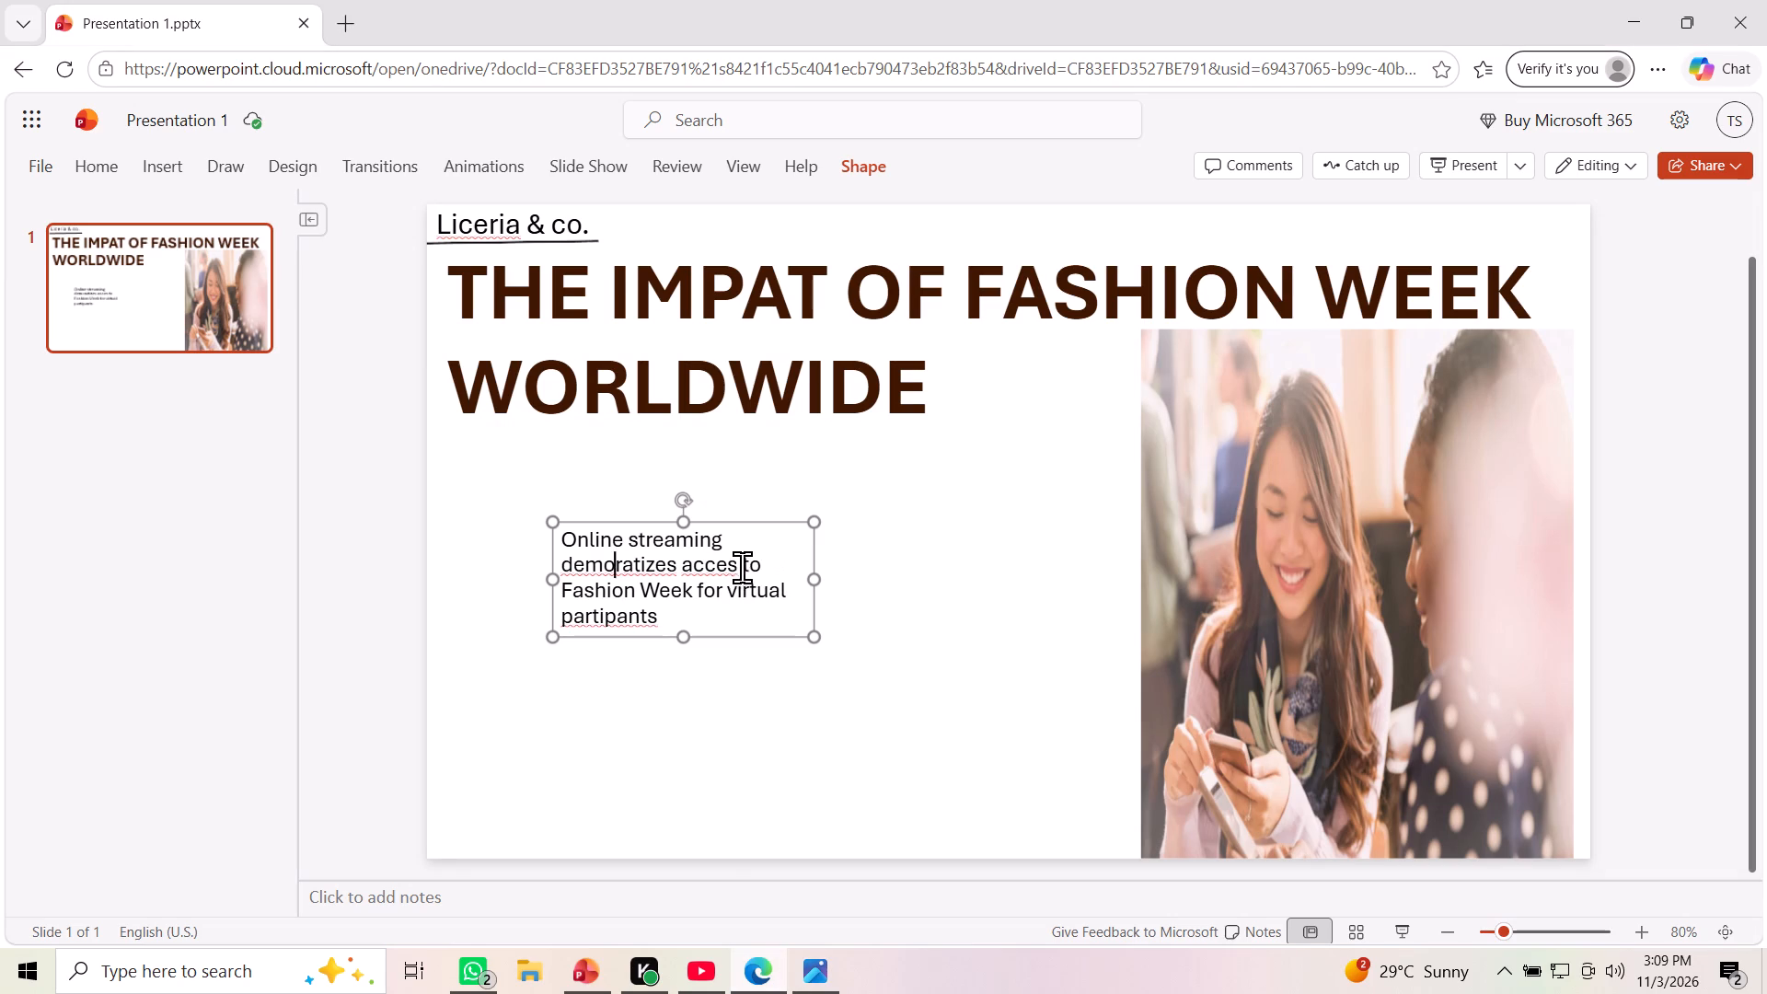
left_click(741, 566)
left_click(734, 561)
key("s")
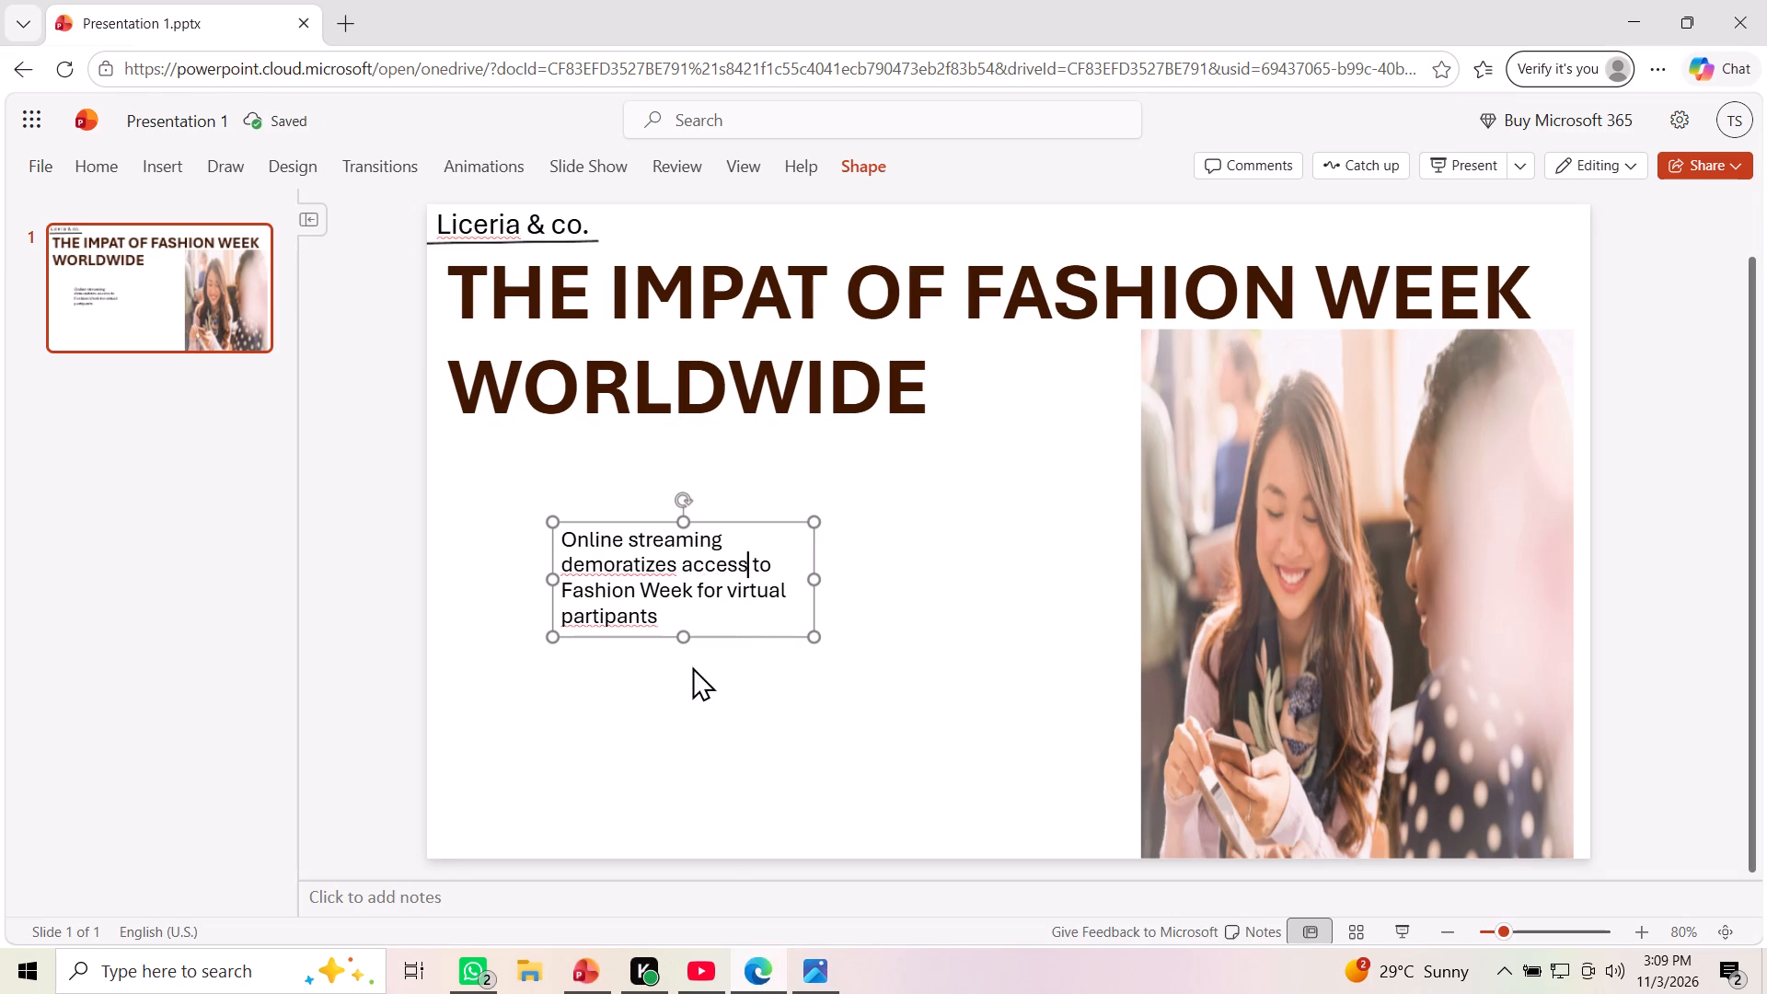
Correct the last word of the subheading to "participants".
left_click(601, 615)
key("BackSpace")
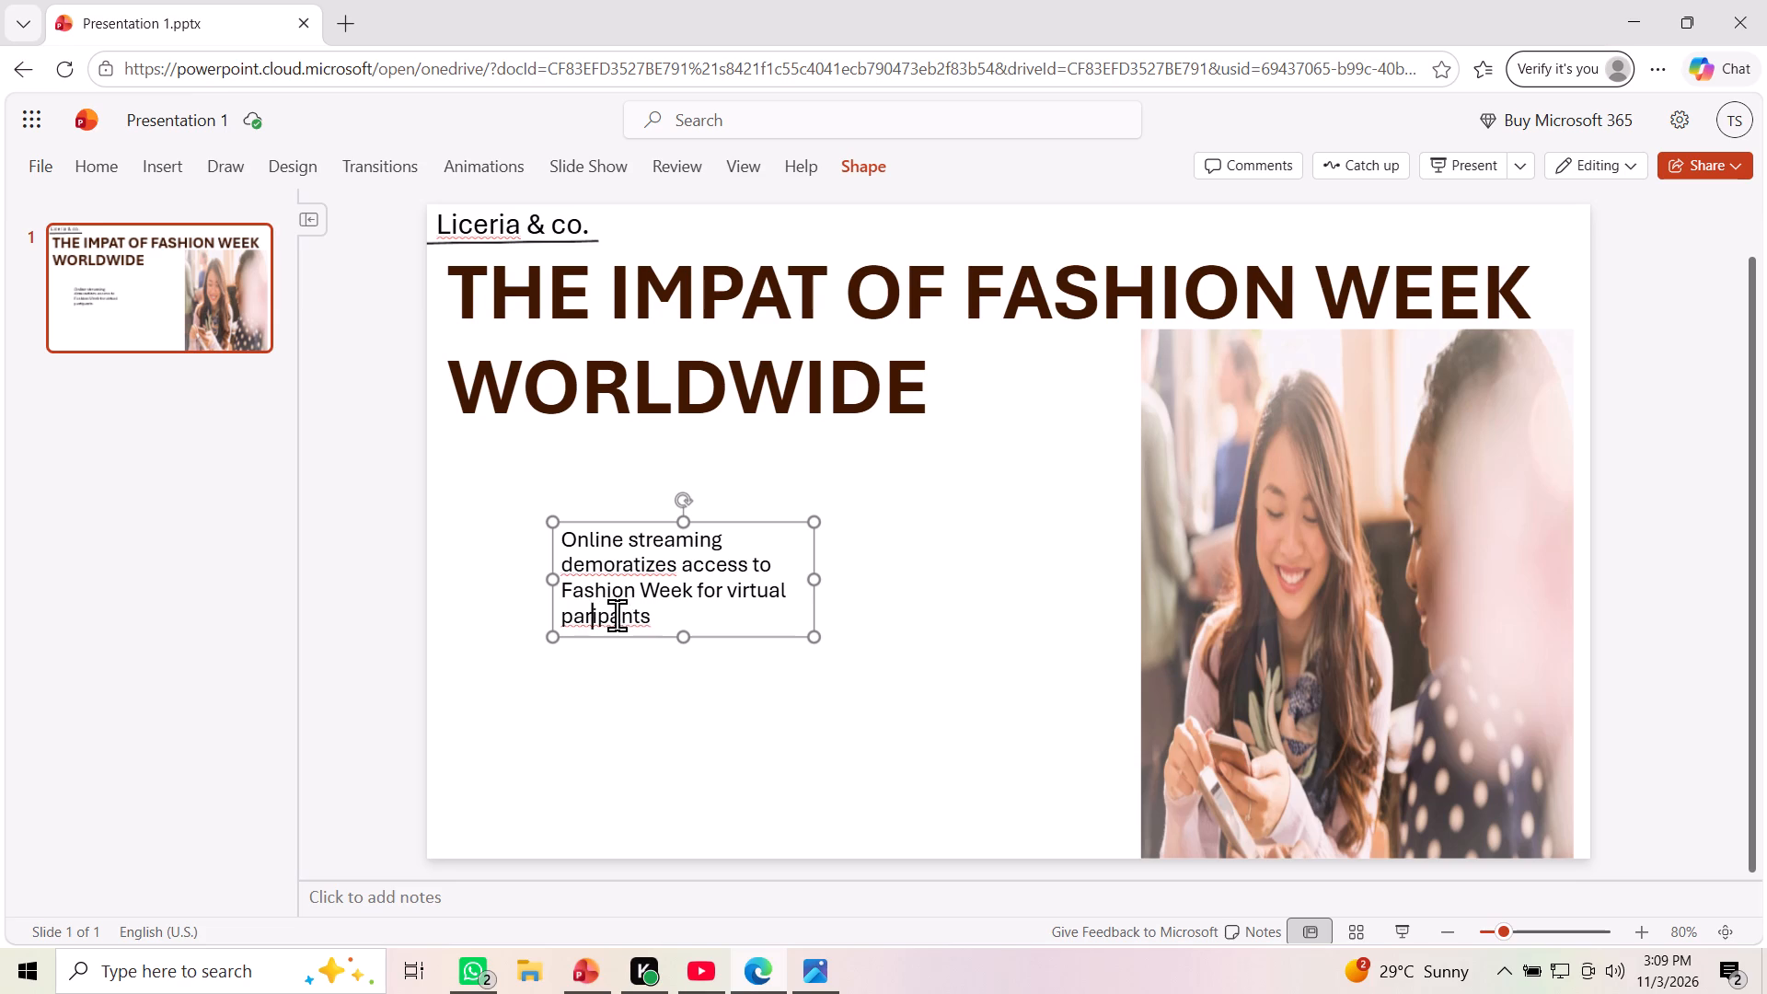
left_click(601, 615)
key("BackSpace")
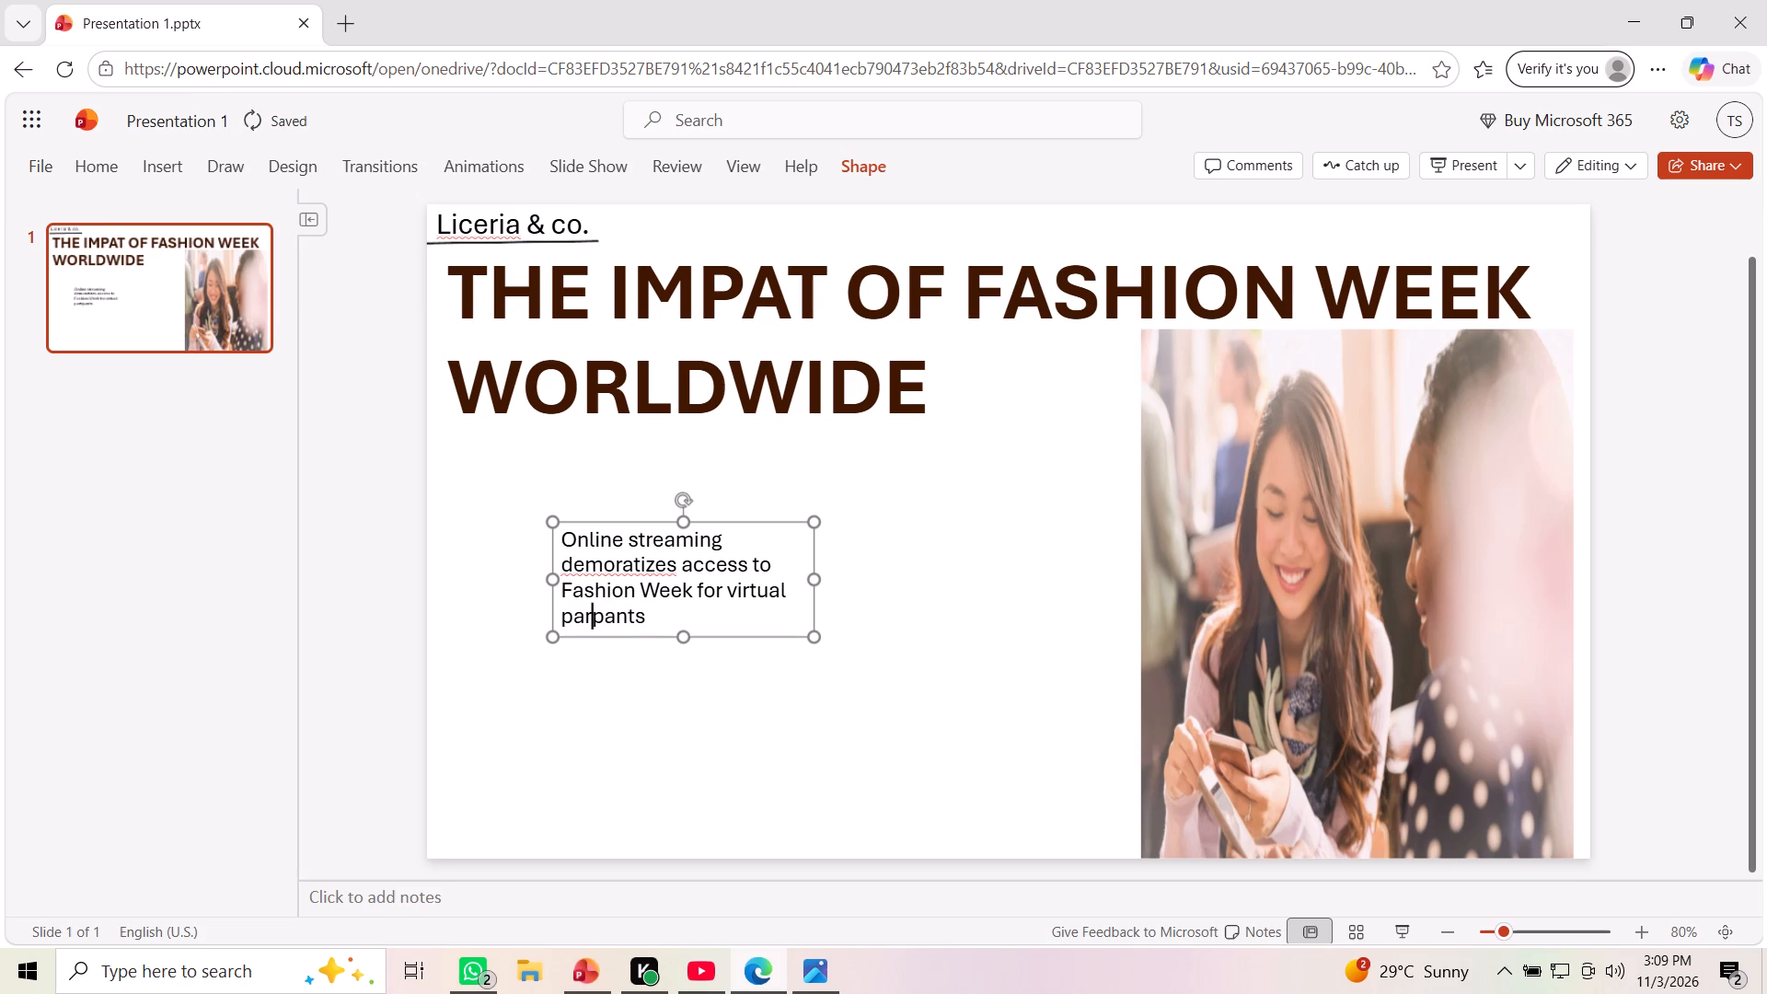
key("c")
type("ip")
key("BackSpace")
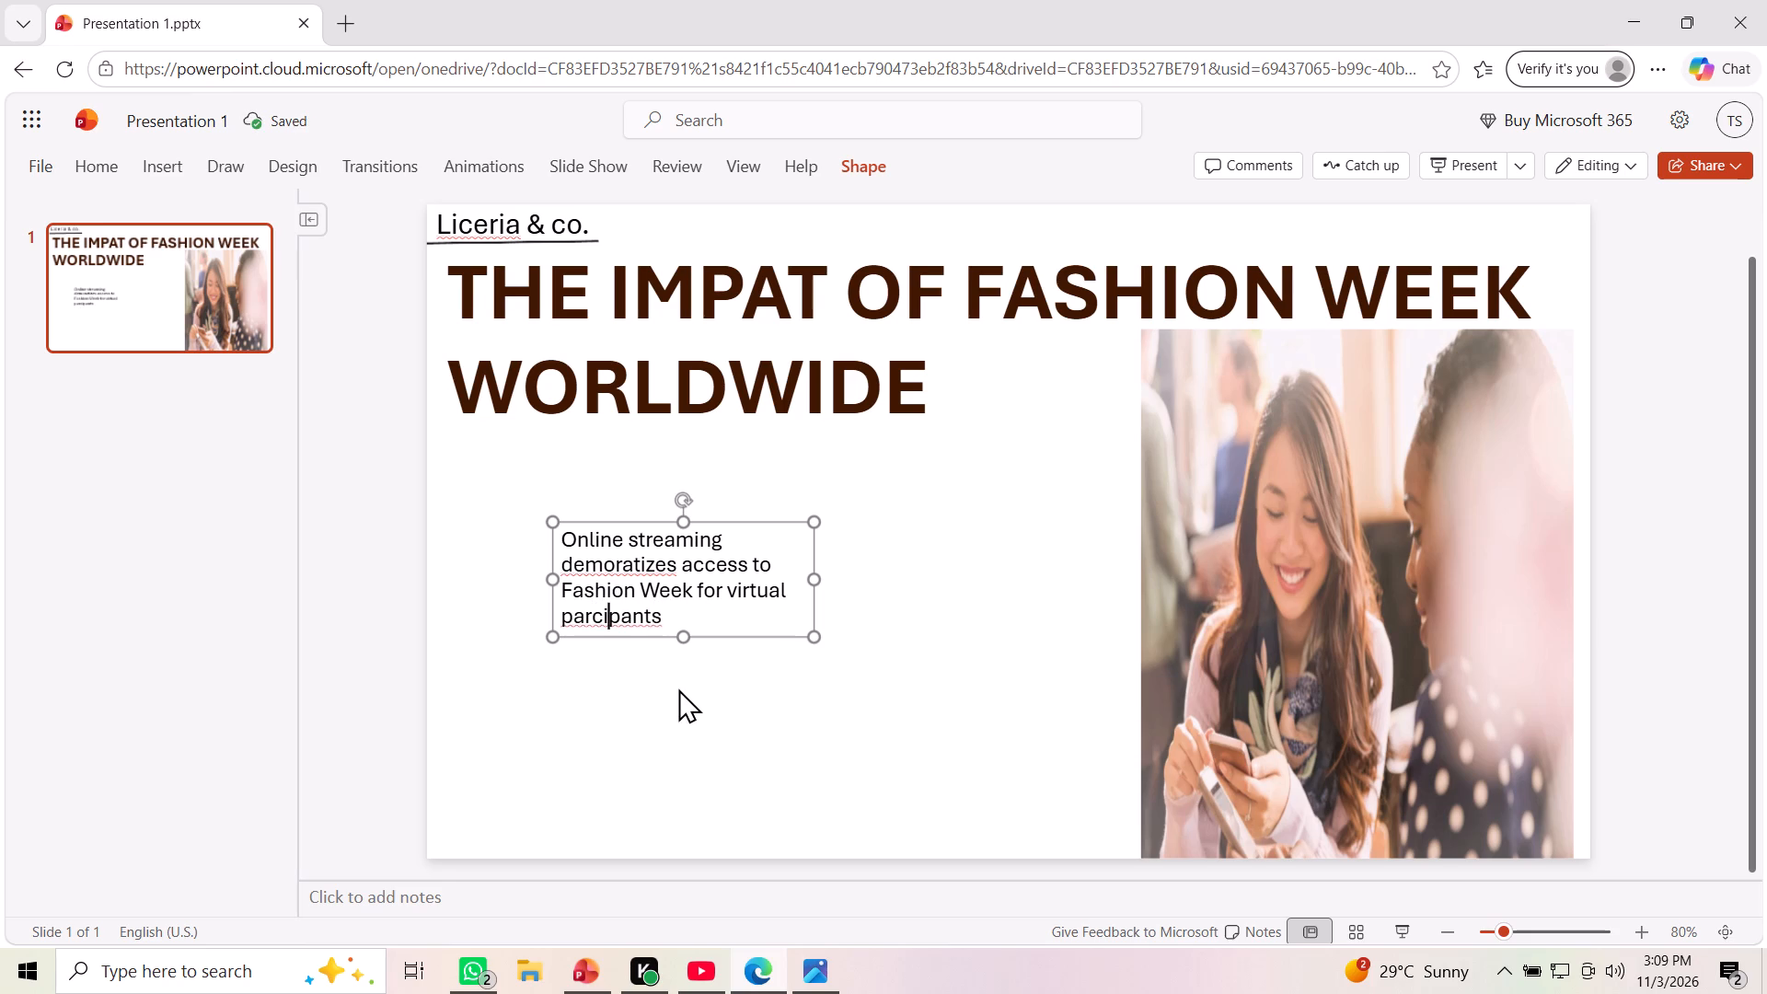
key("BackSpace")
key("BackSpace")
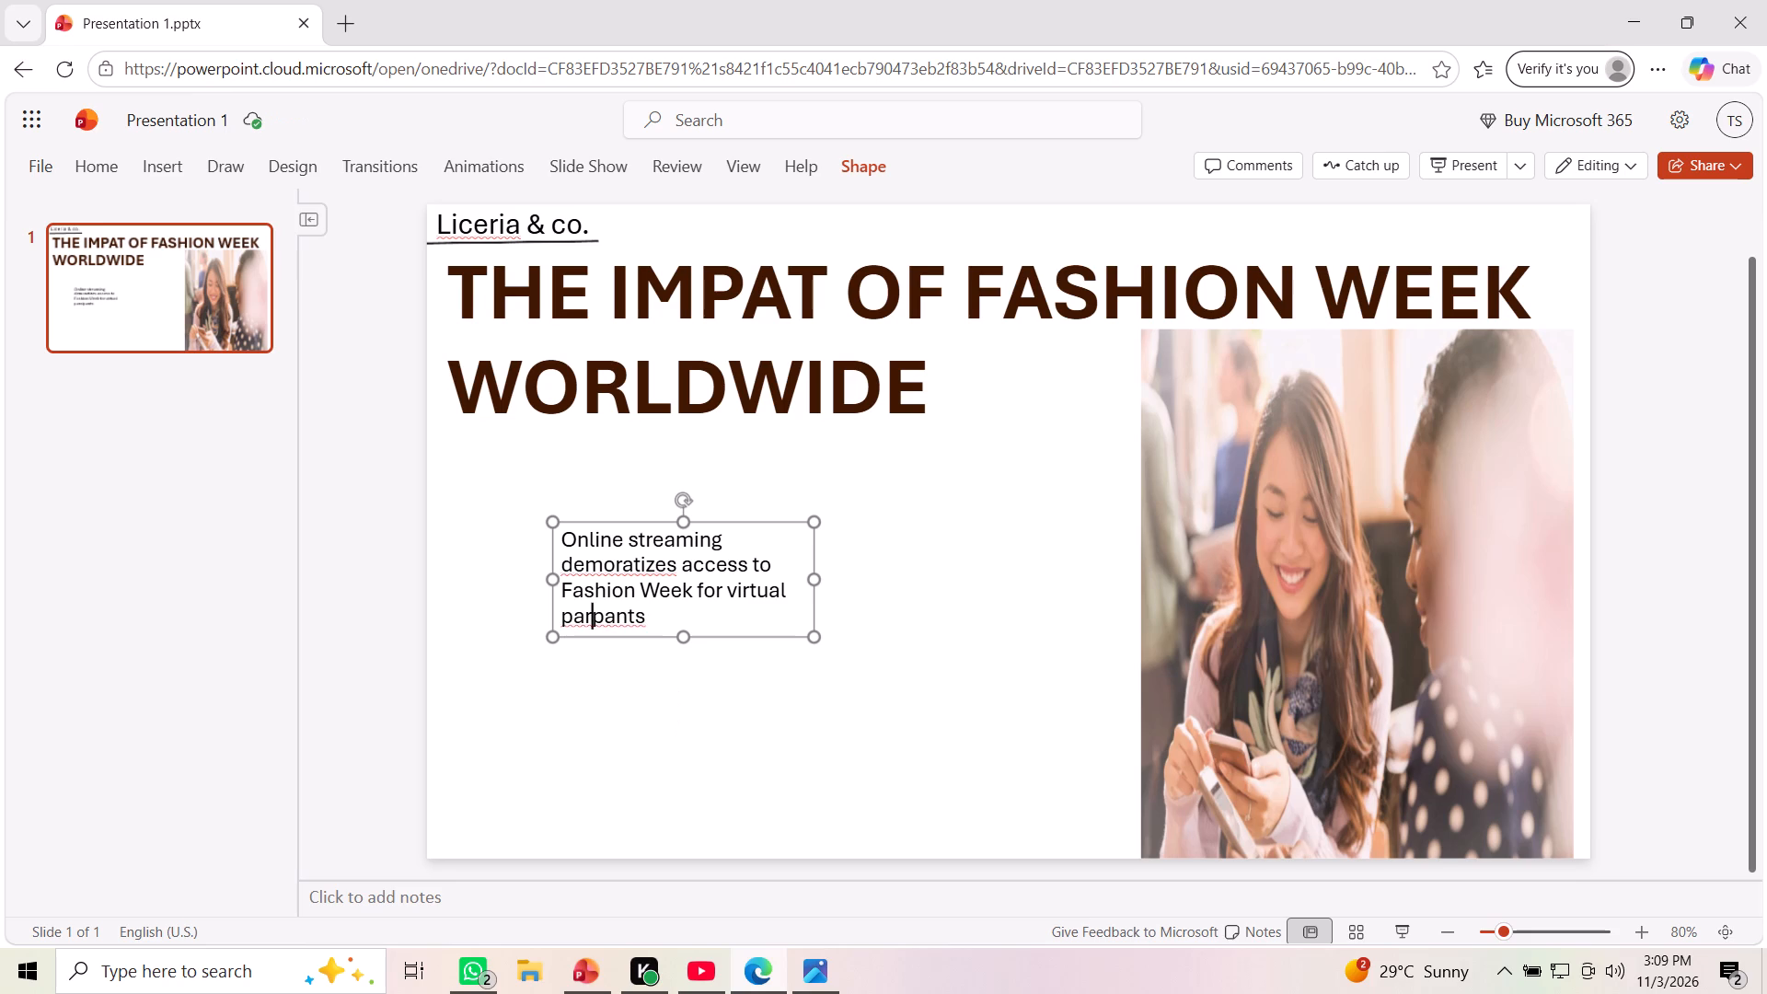
type("ti")
key("c")
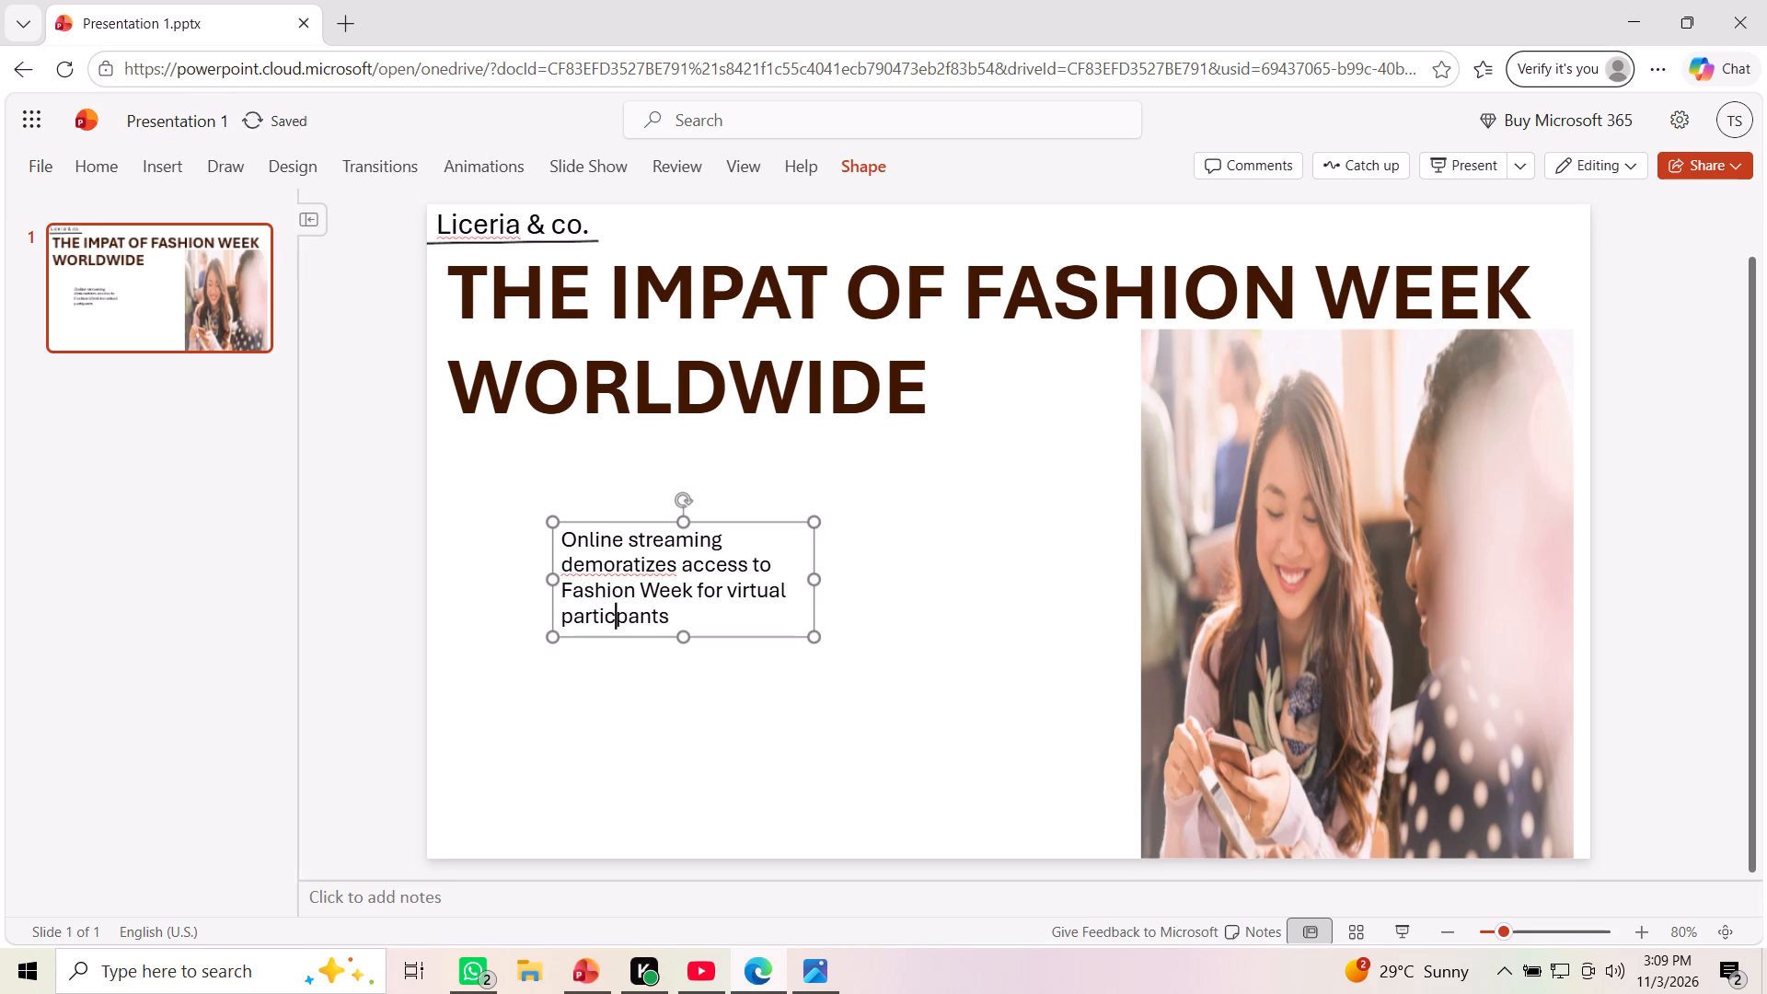
key("i")
Consult the reference image in Photos and retype the subheading word before "access" as "demmoratizes", followed by a space.
left_click(807, 970)
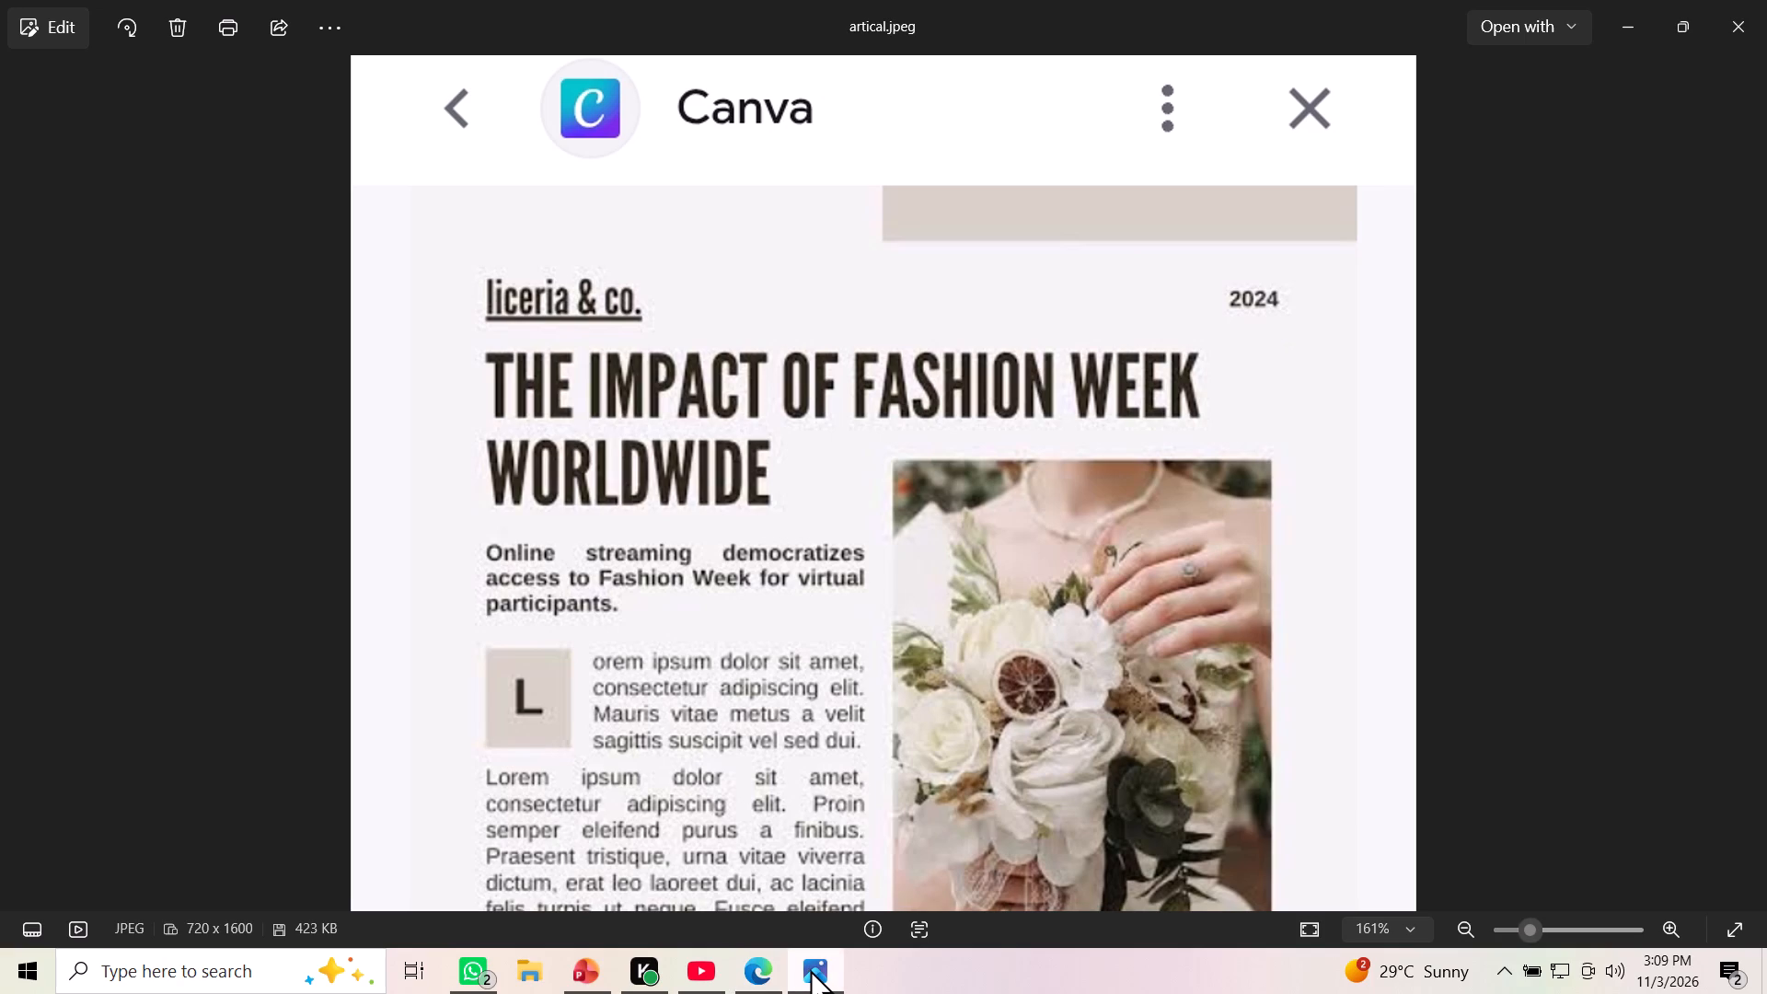
left_click(752, 968)
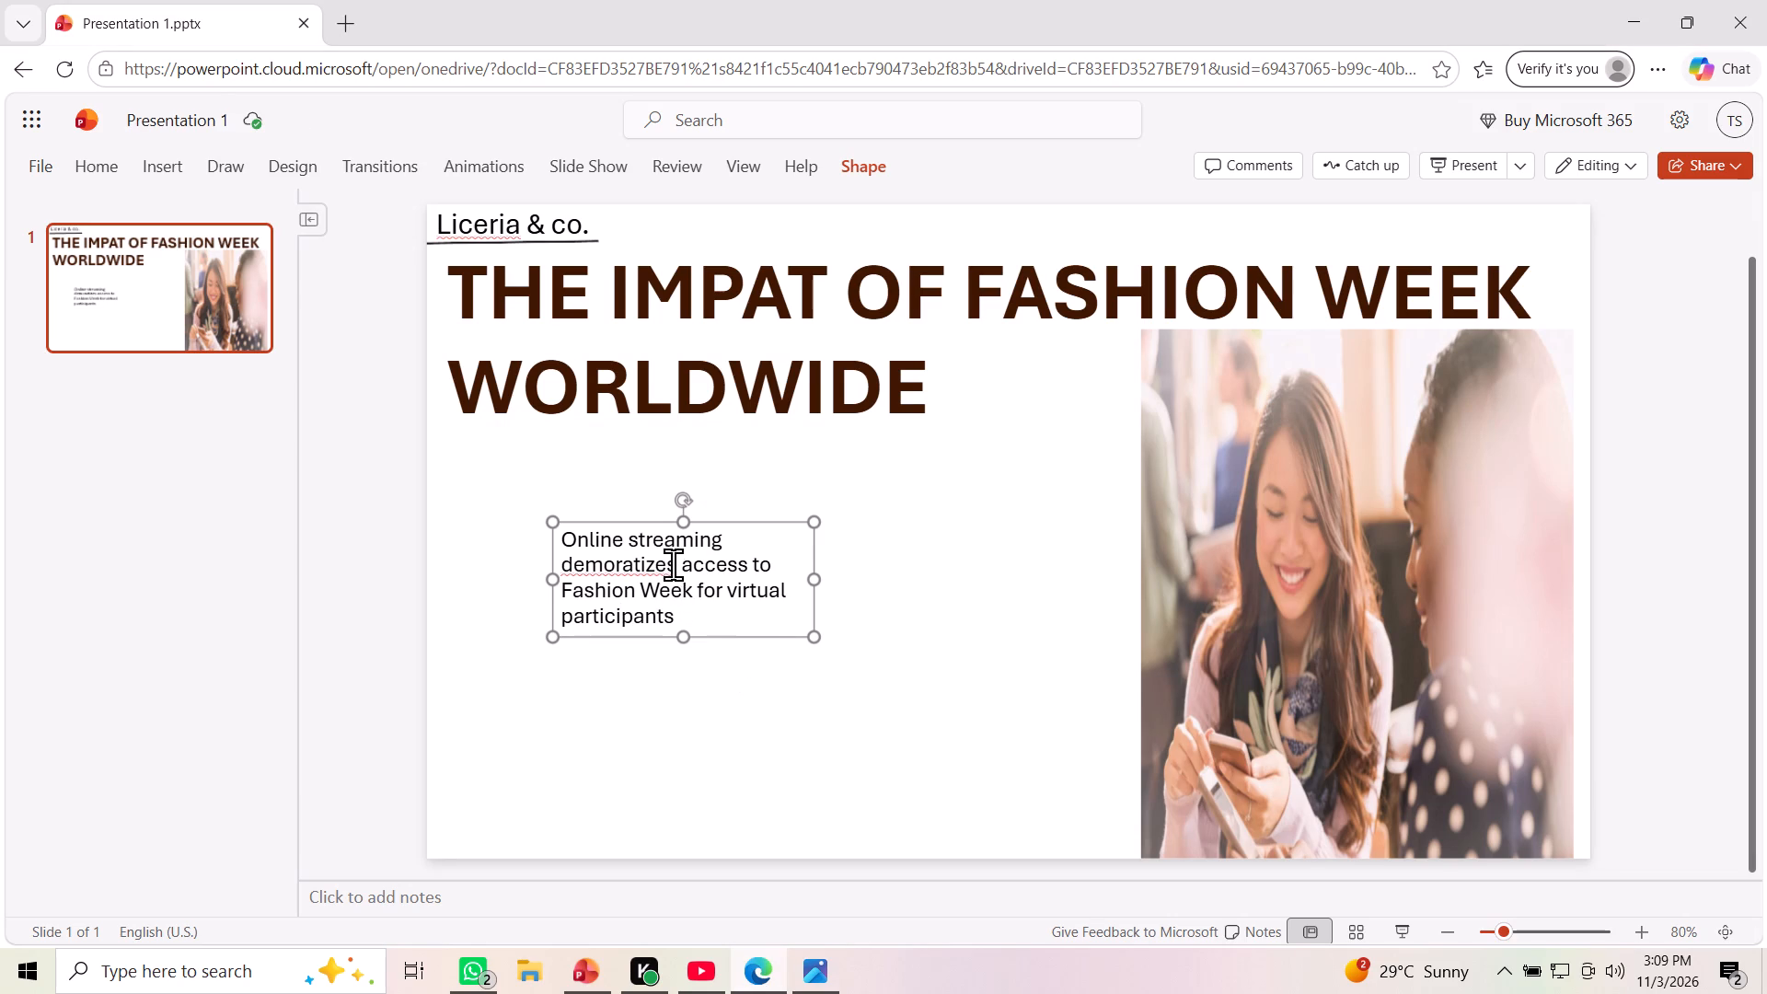
left_click(678, 564)
left_click(806, 974)
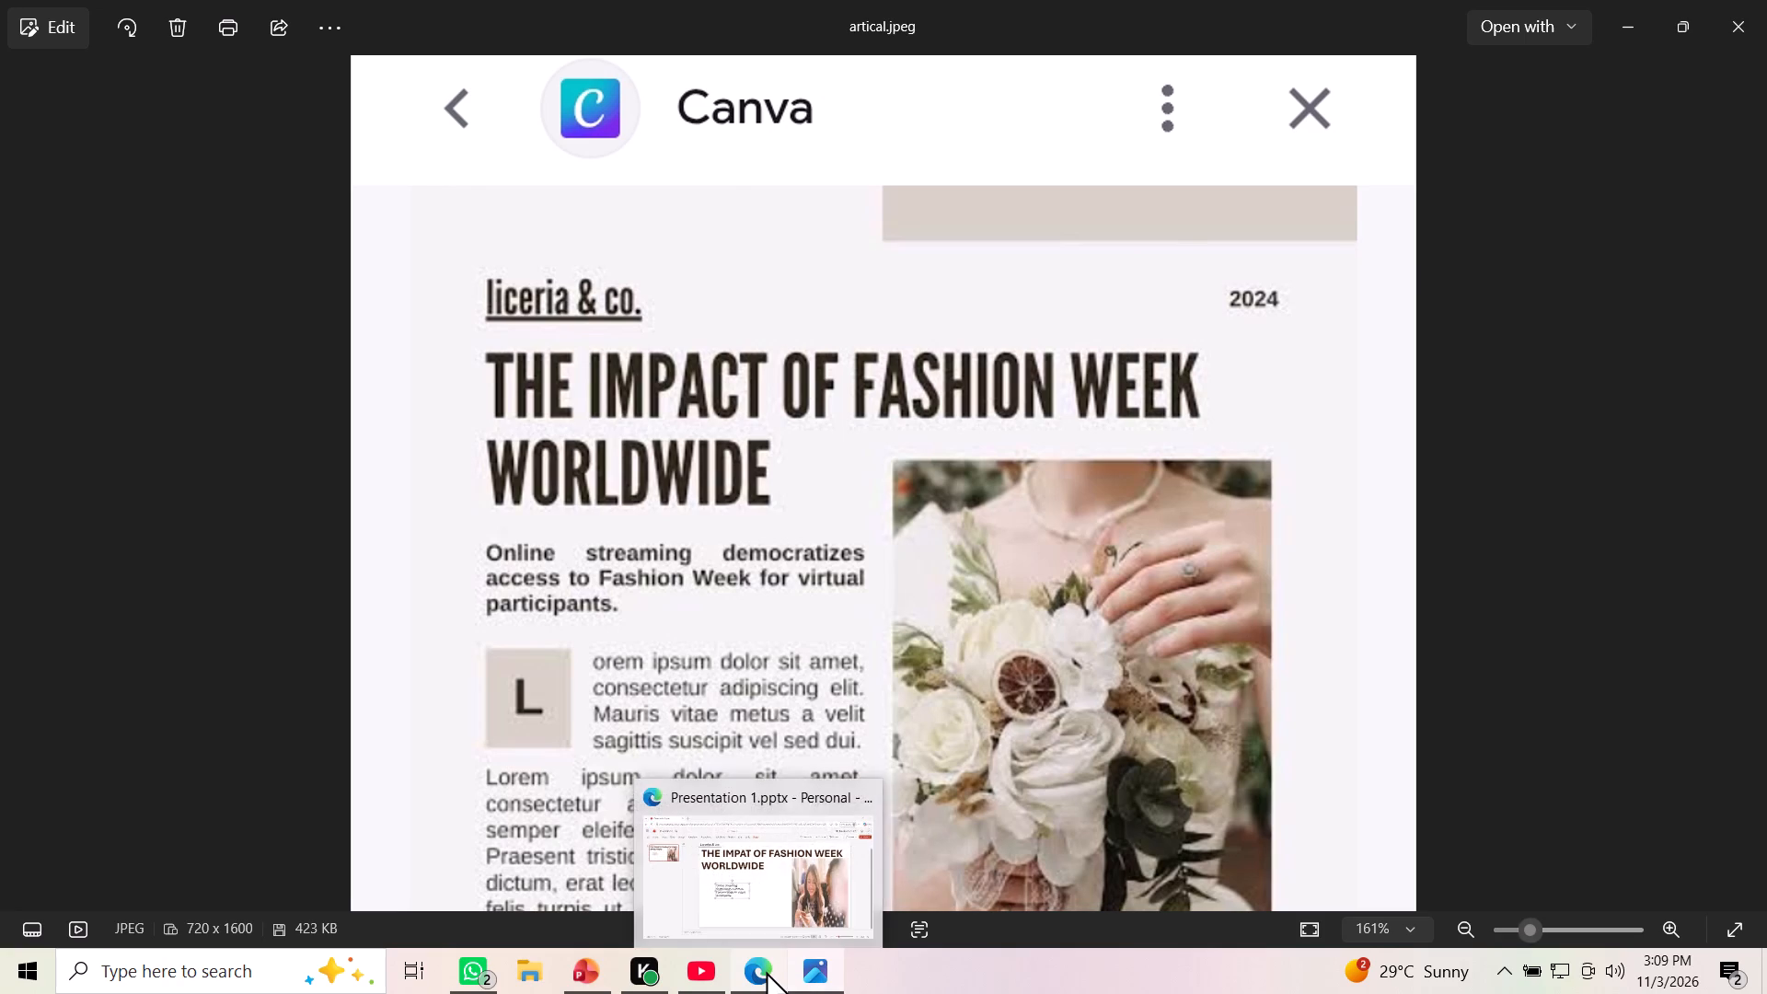
left_click(766, 971)
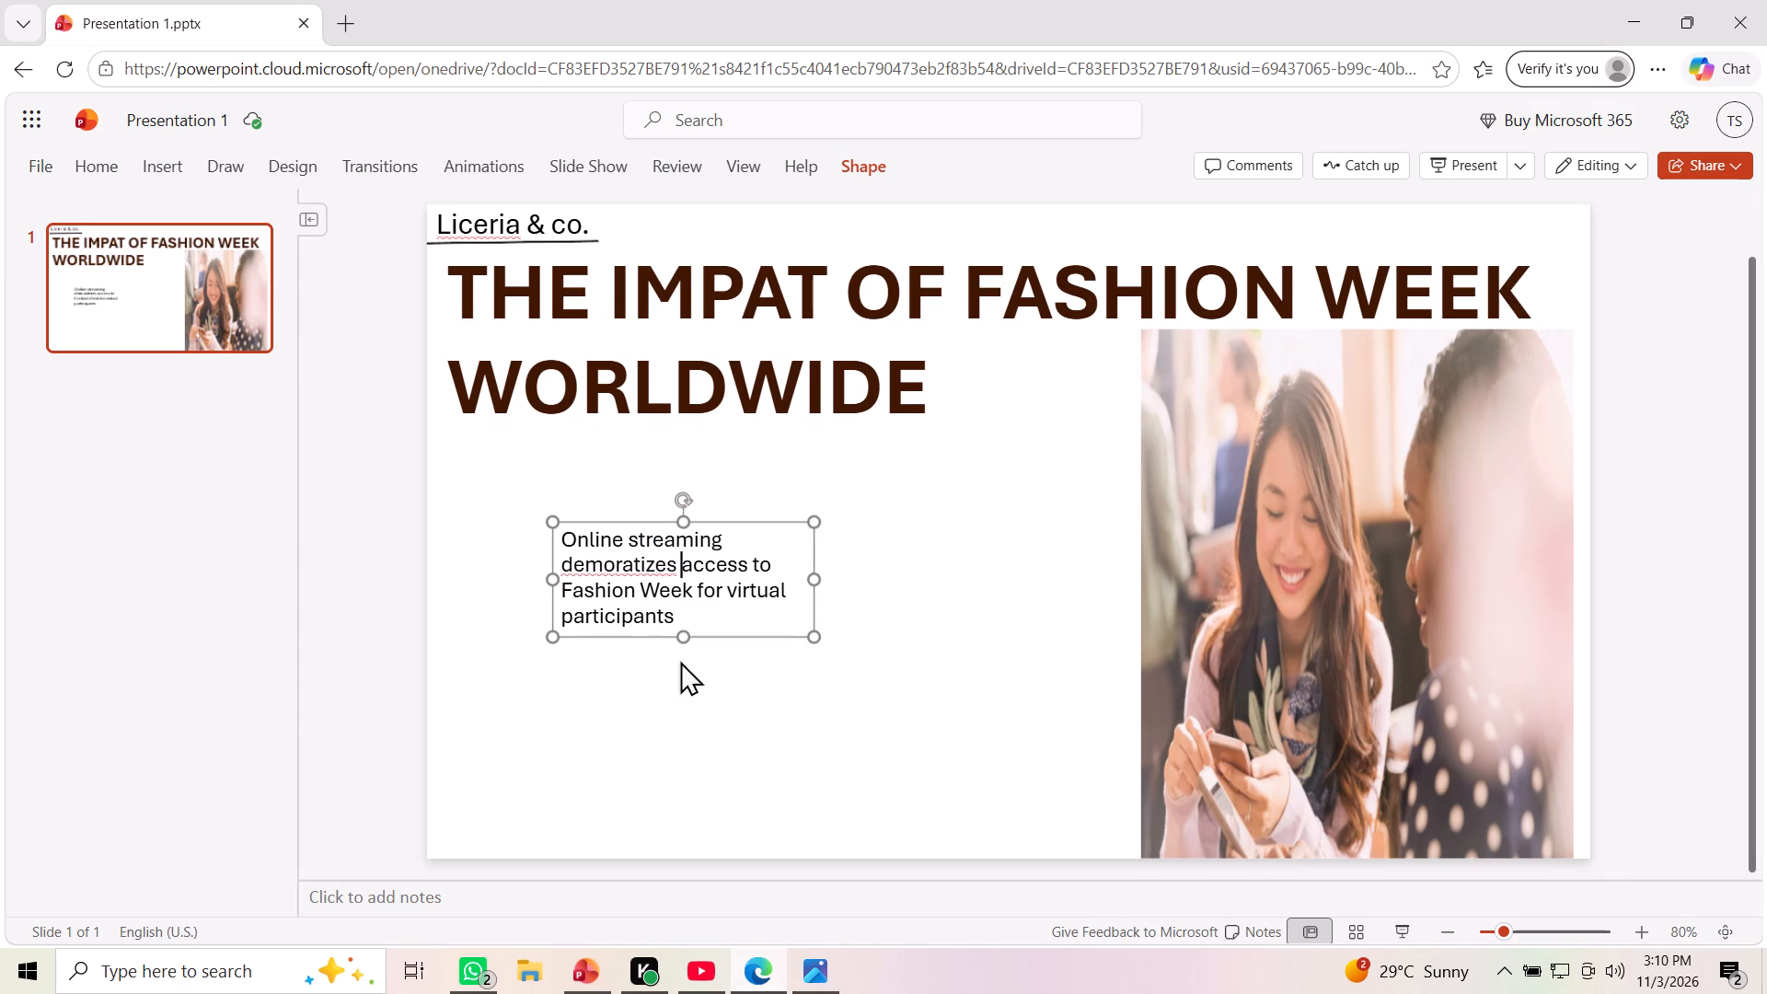
left_click(677, 569)
key("BackSpace")
key("BackSpace")
key("BackSpace")
key("BackSpace")
key("BackSpace")
key("BackSpace")
key("BackSpace")
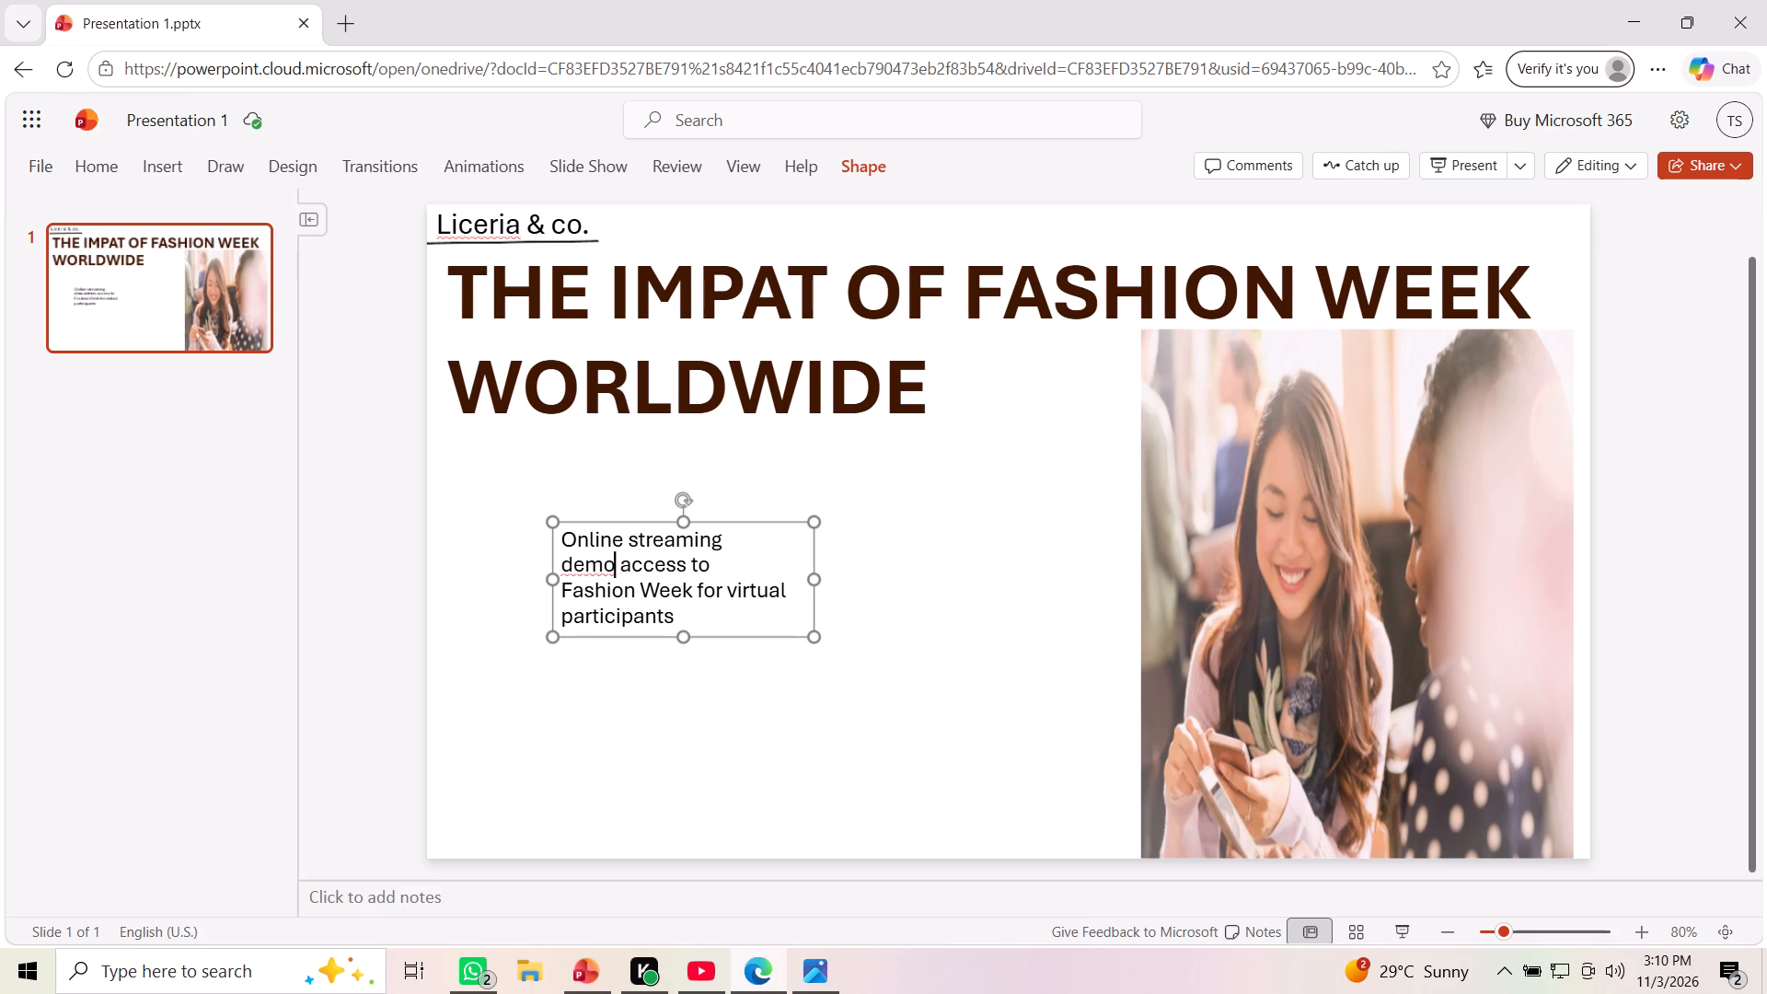
key("BackSpace")
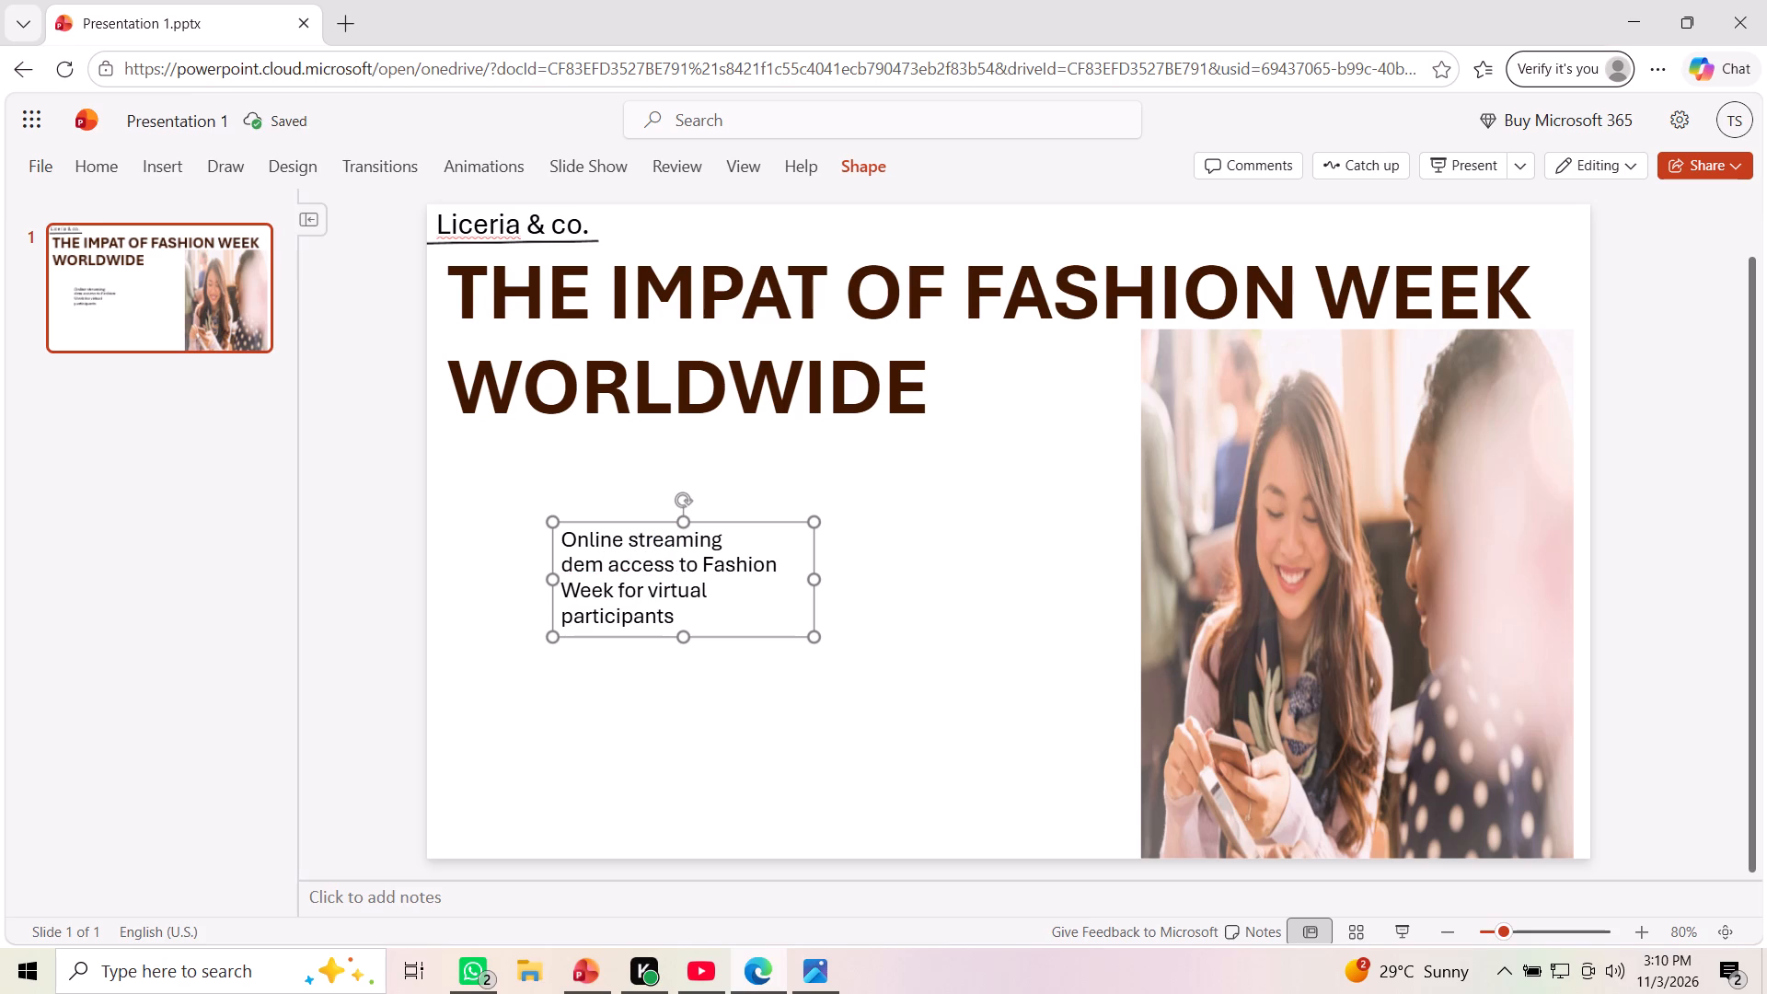
type("mo")
type("rat")
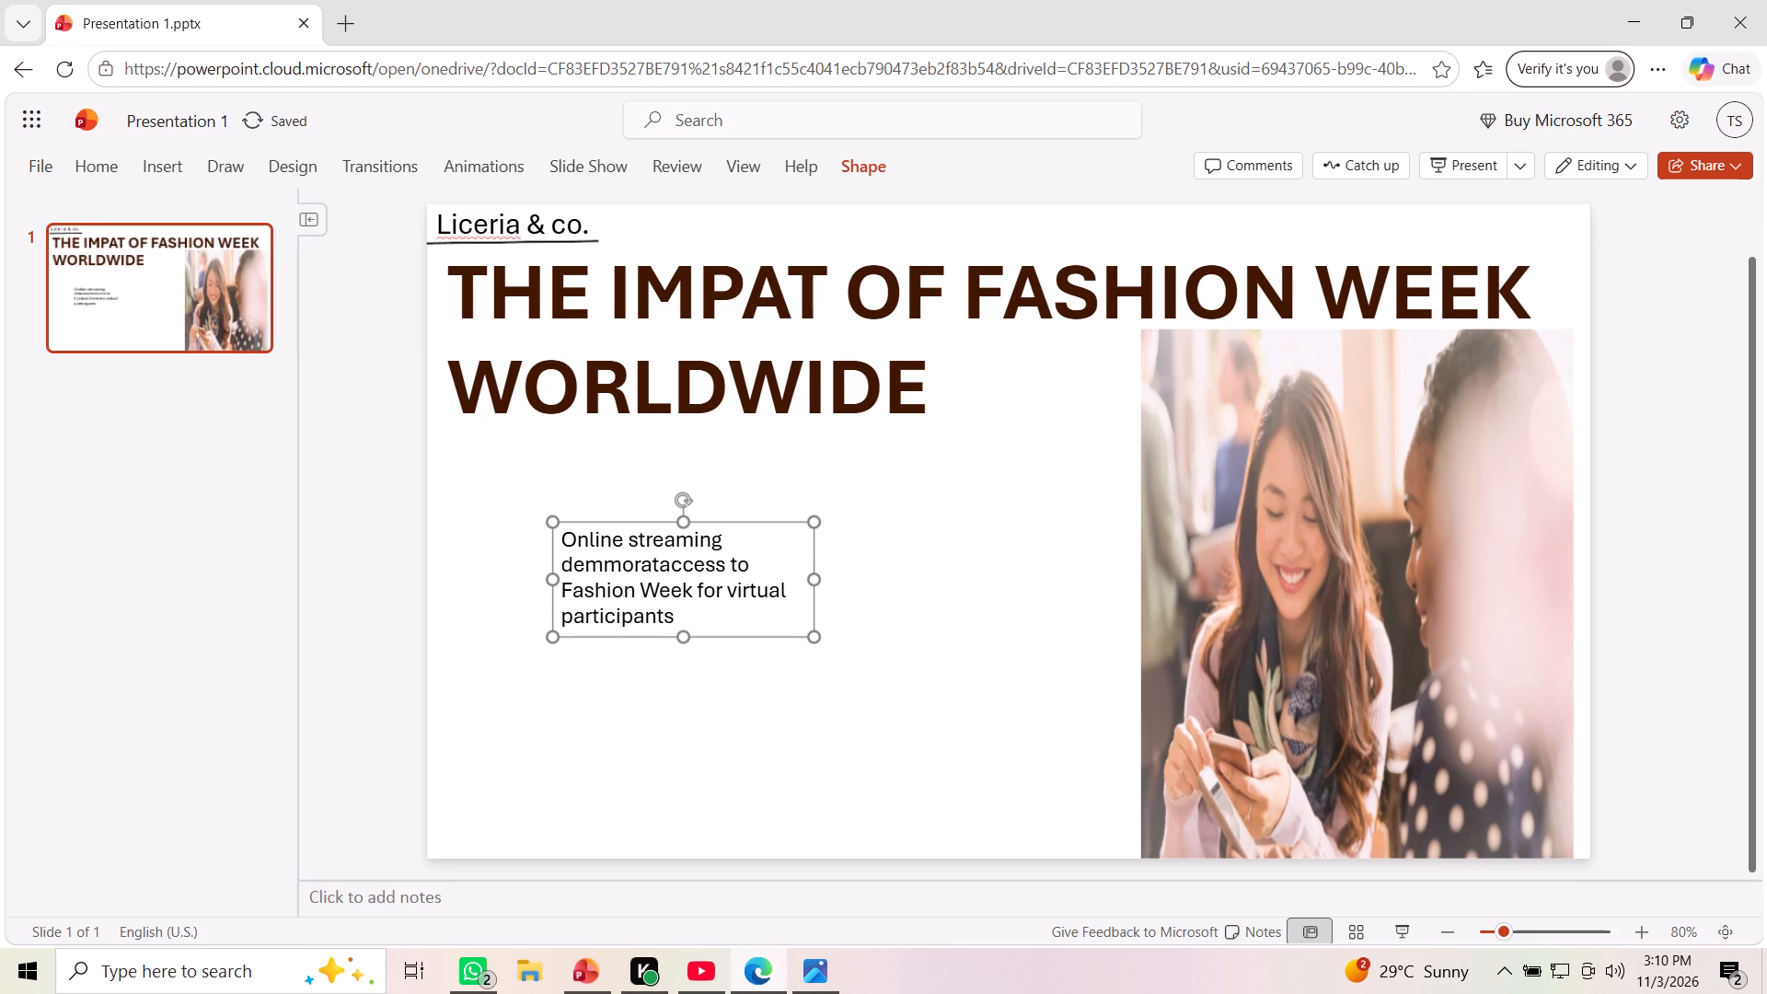
key("e")
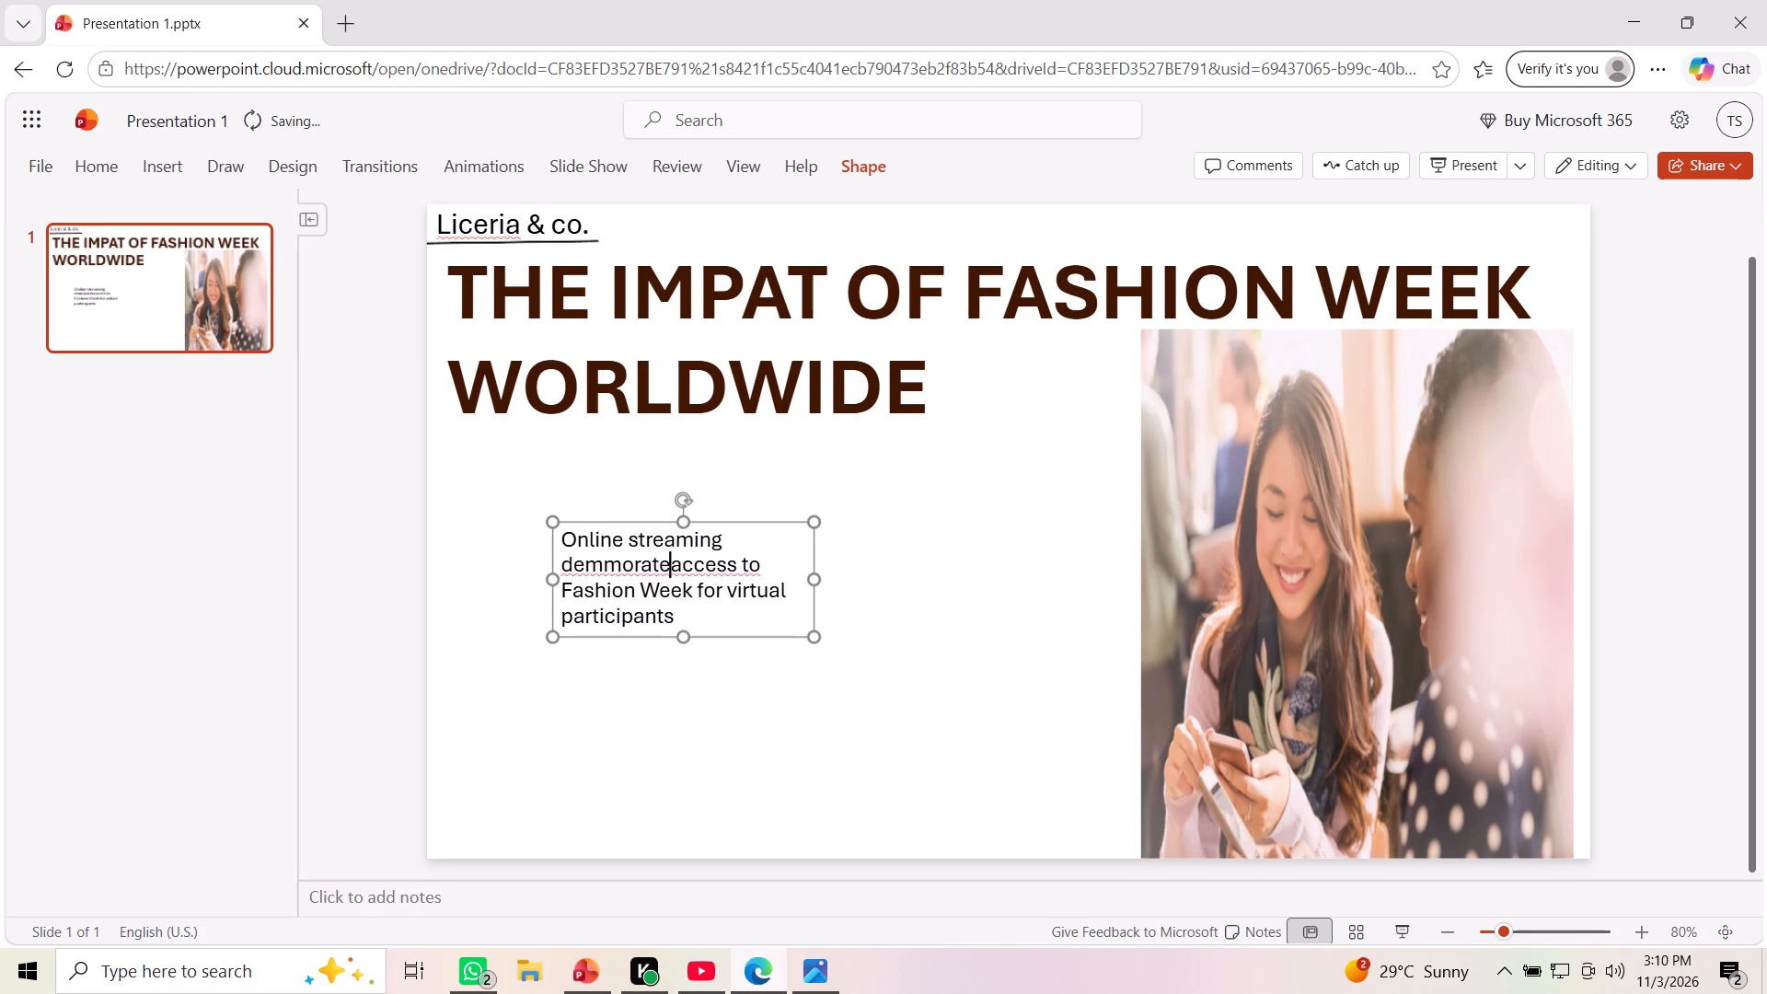
key("BackSpace")
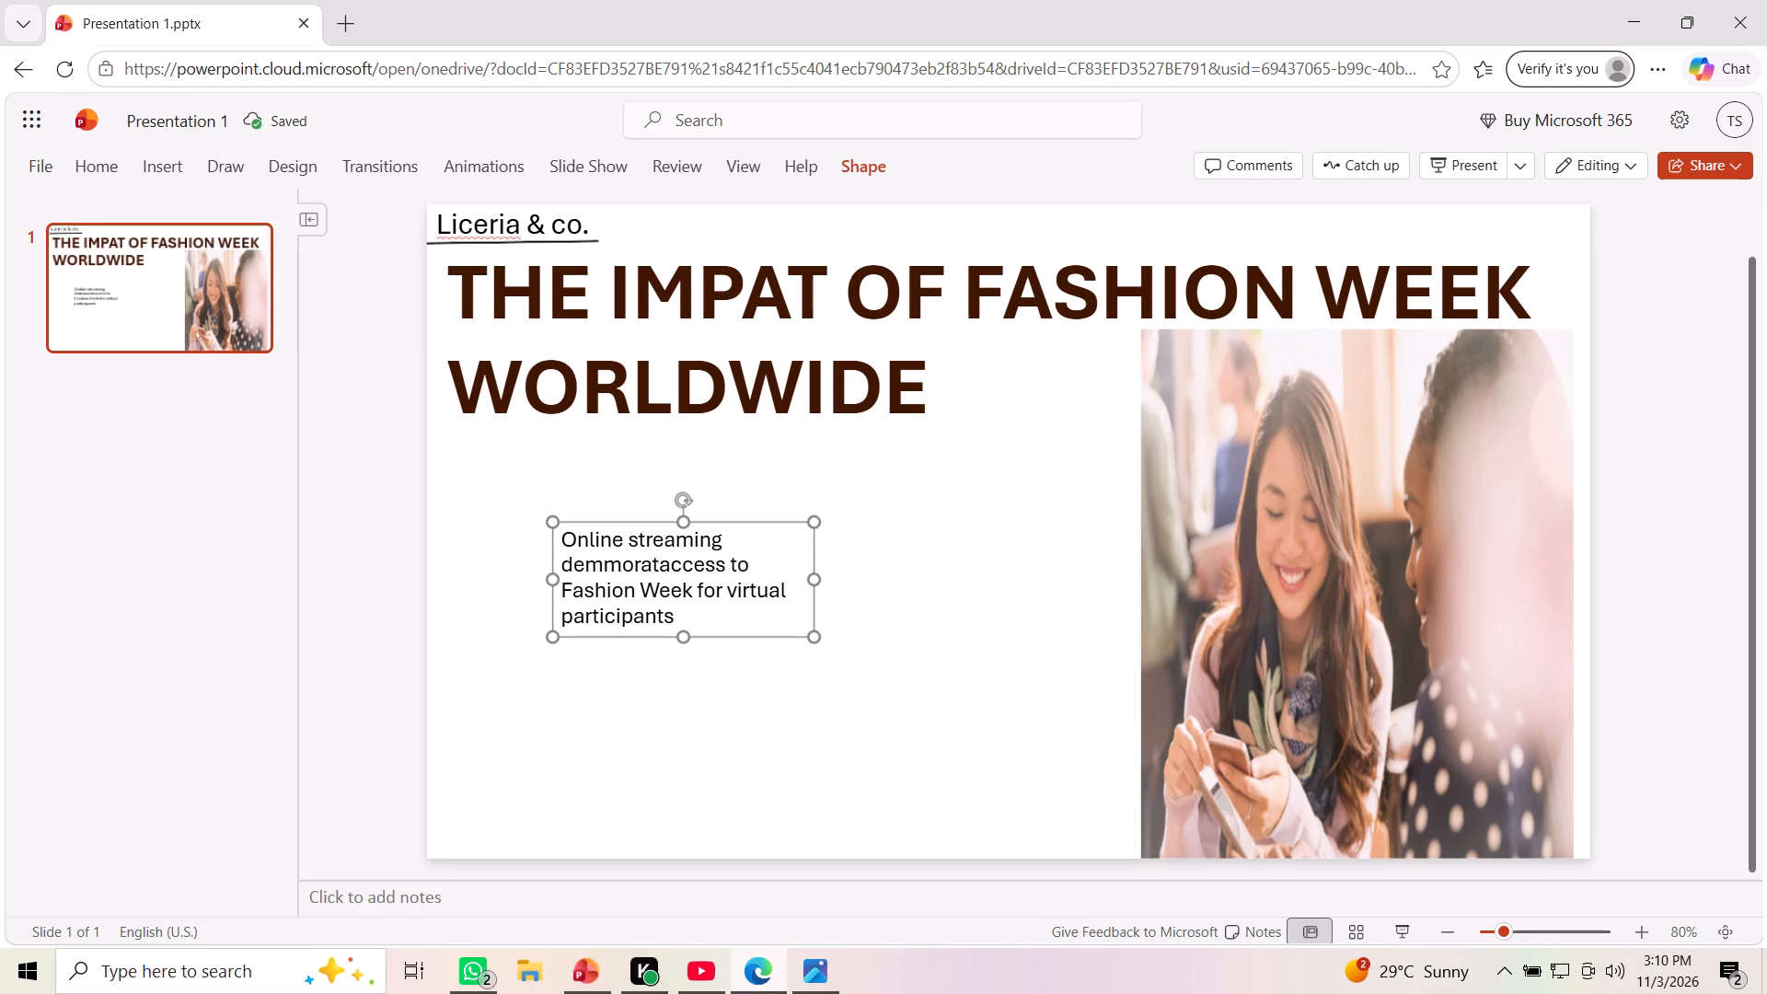
key("i")
type("zes")
key("space")
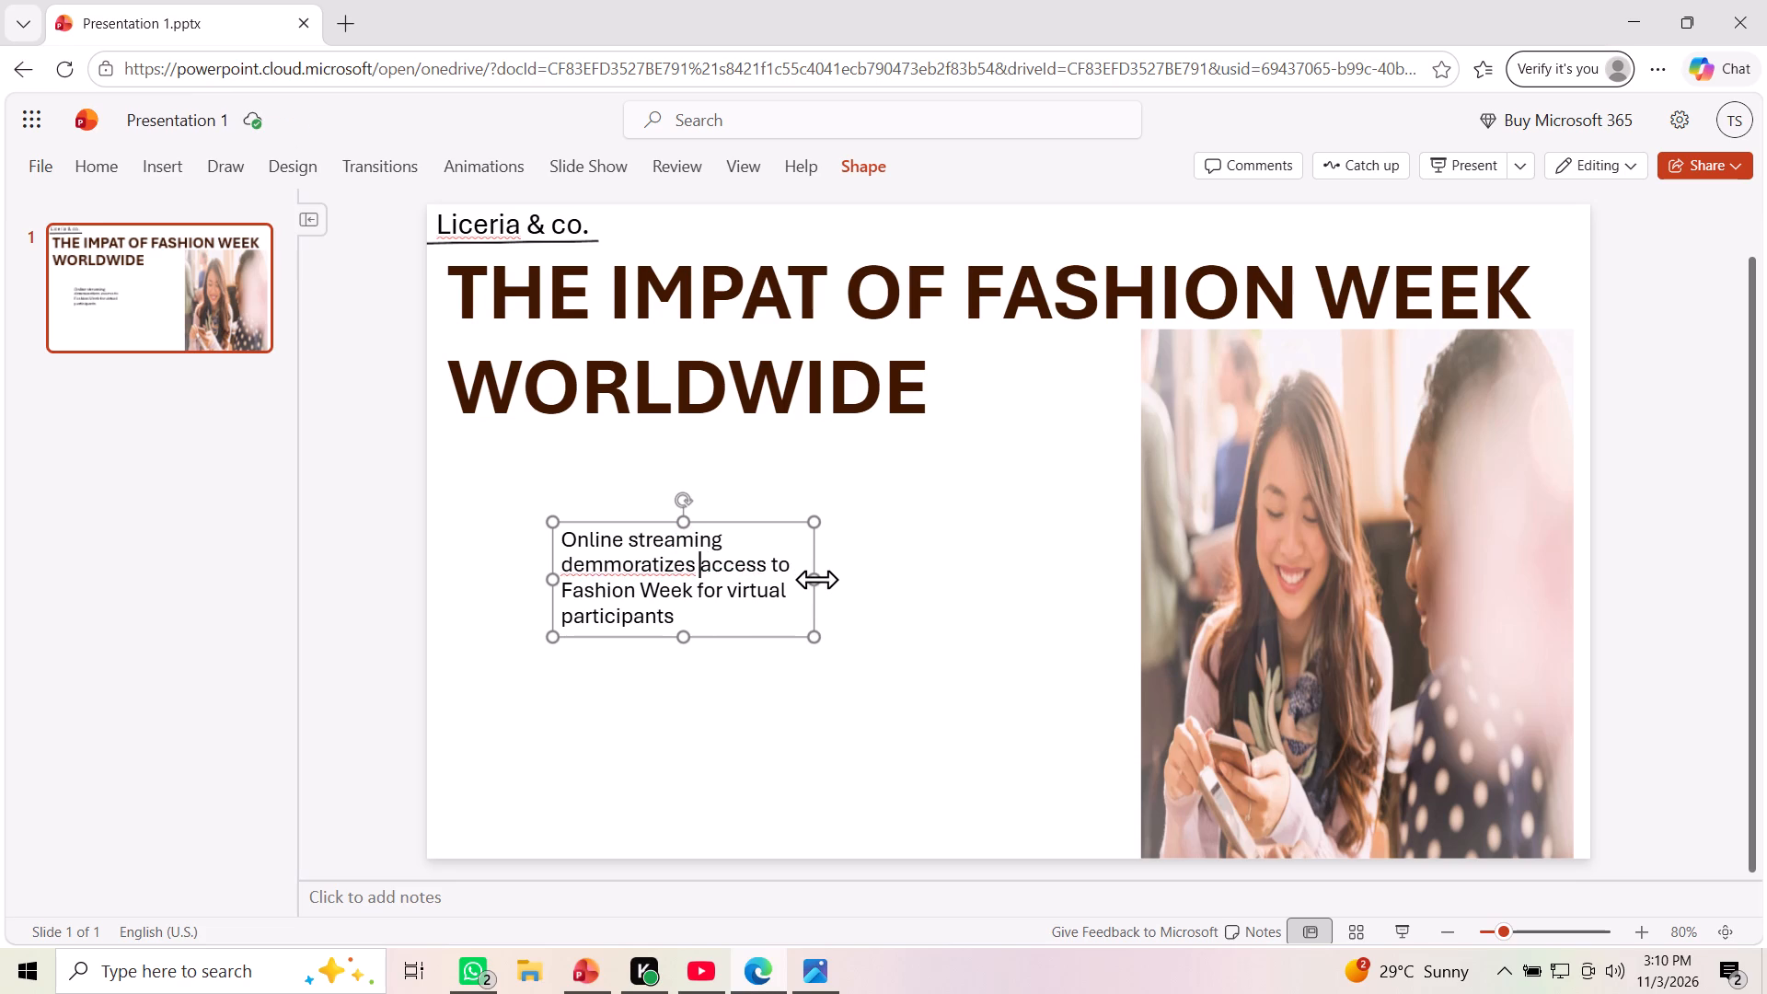
Widen the subheading text box so its text wraps onto three lines, with "demmoratizes" on the first line.
left_click_drag(816, 579, 880, 571)
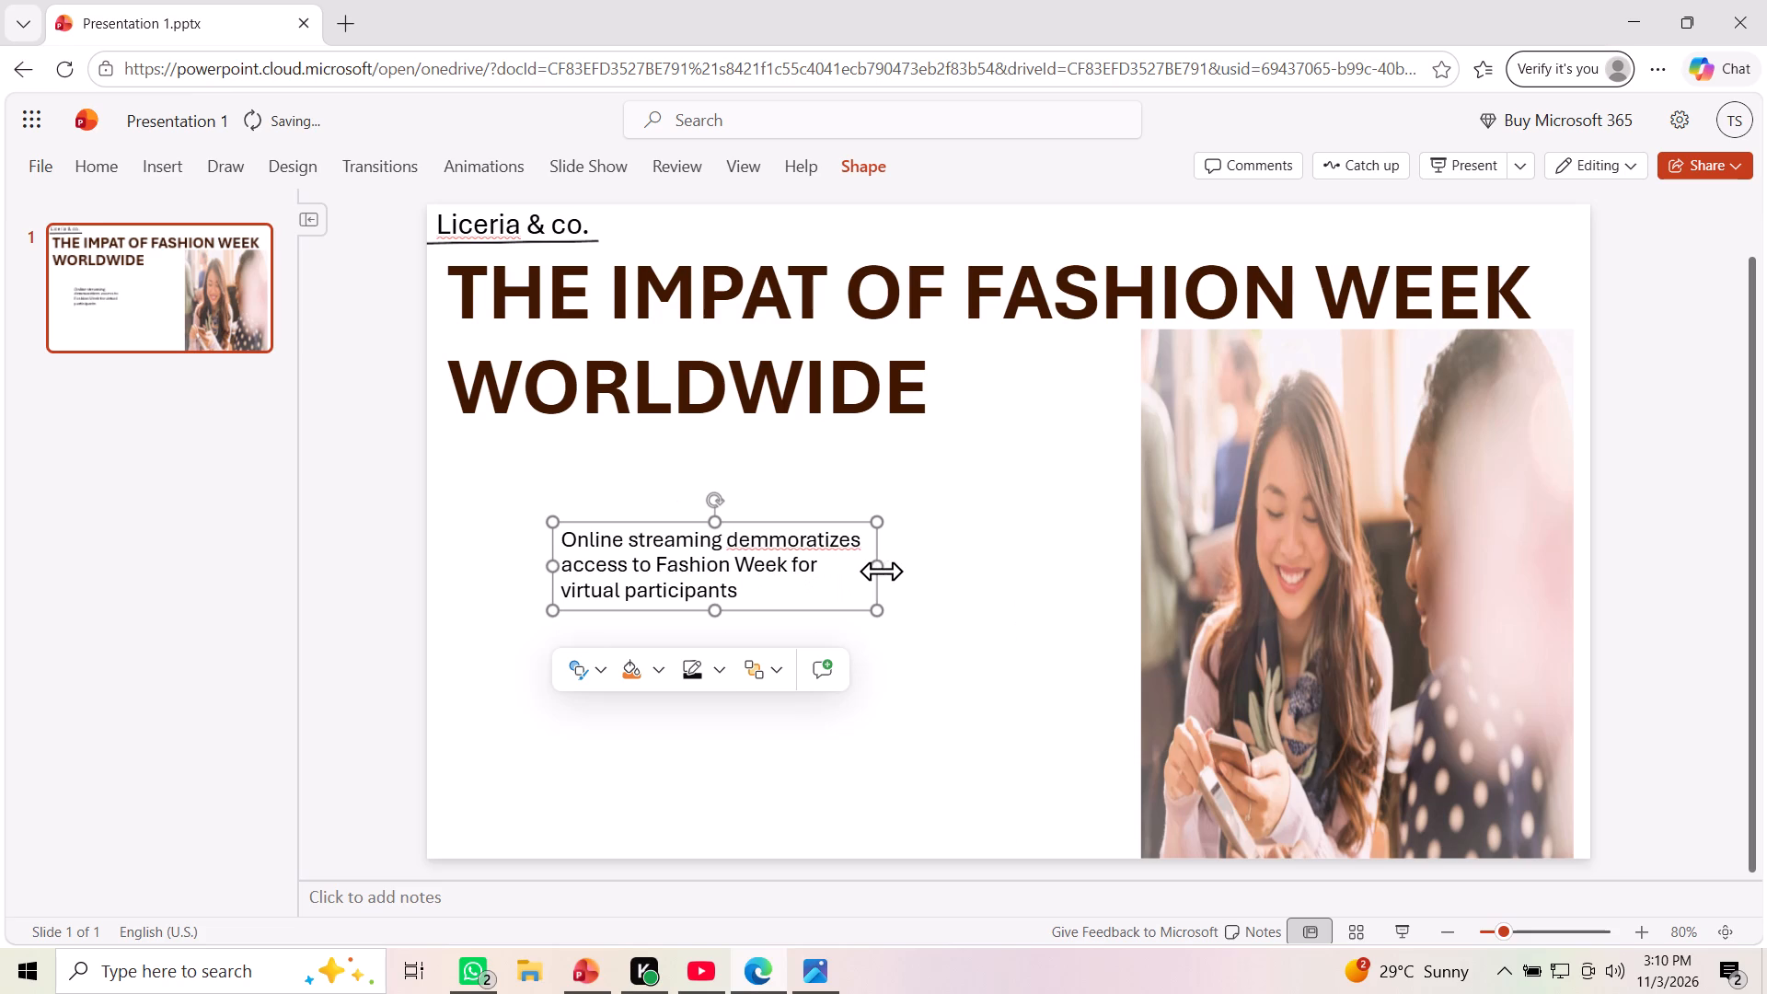
Replace "demmoratizes" in the subheading with "democratize", followed by a space before "access".
left_click(861, 537)
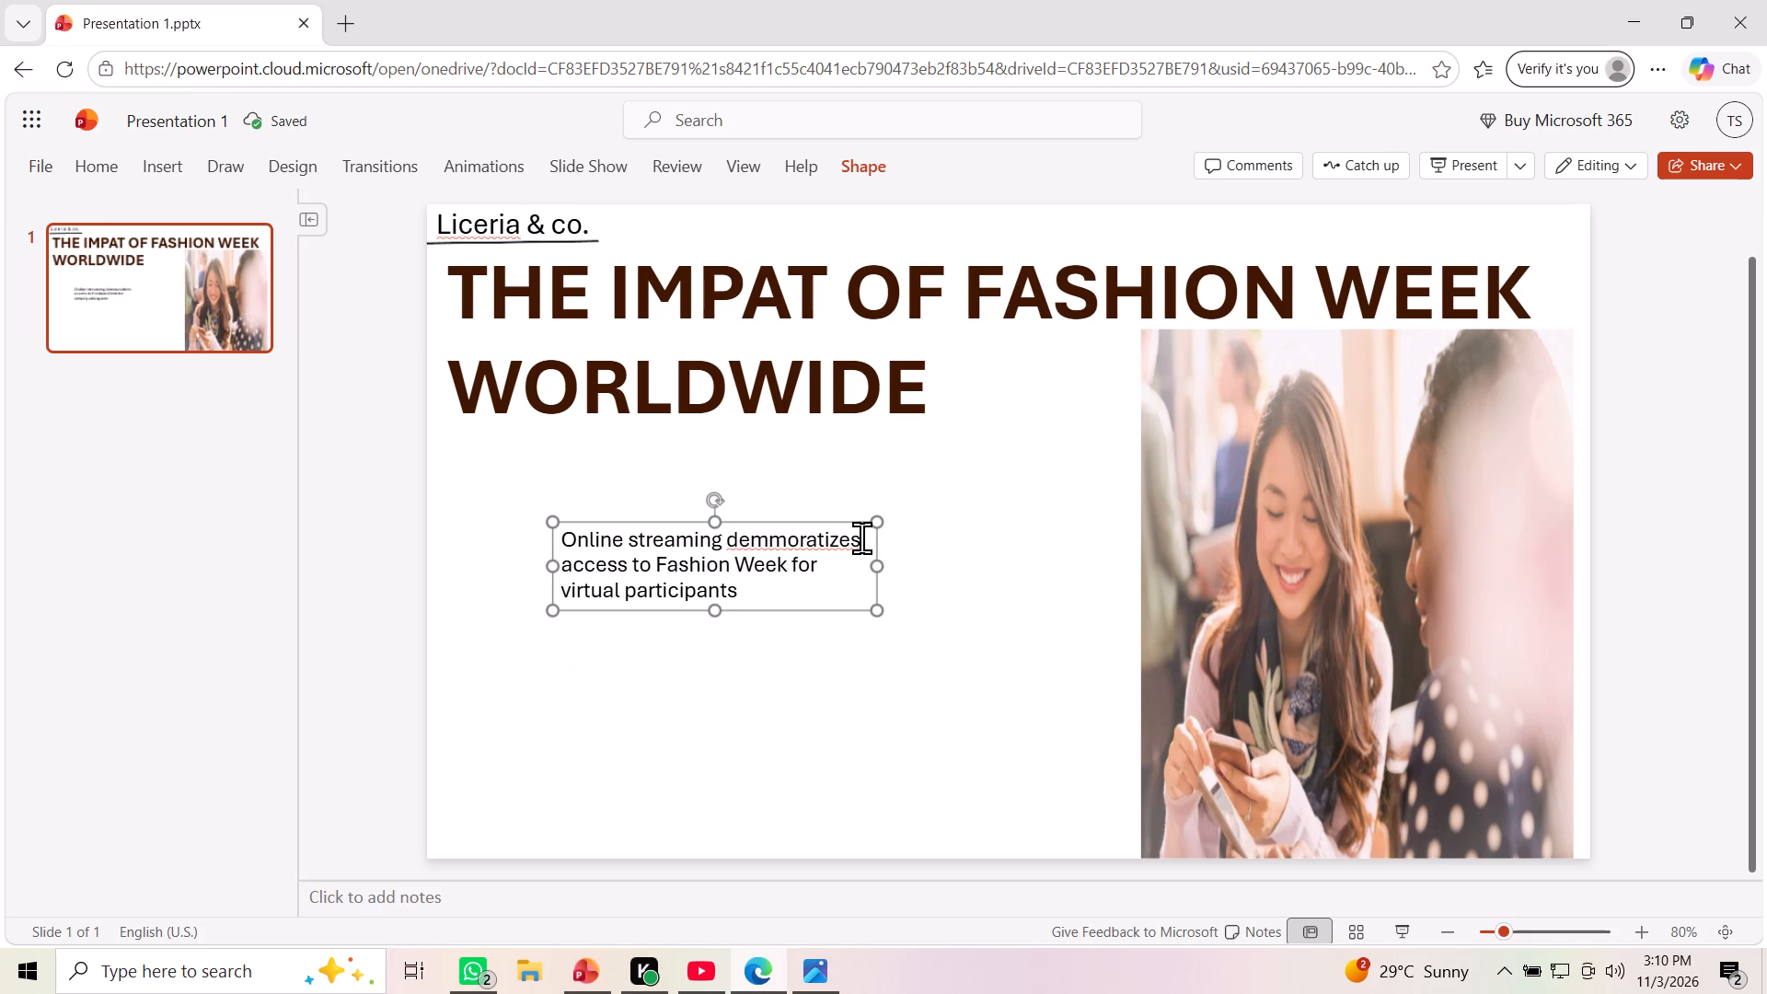
key("BackSpace")
key("BackSpace")
key("BackSpace")
key("BackSpace")
key("BackSpace")
key("BackSpace")
key("BackSpace")
key("BackSpace")
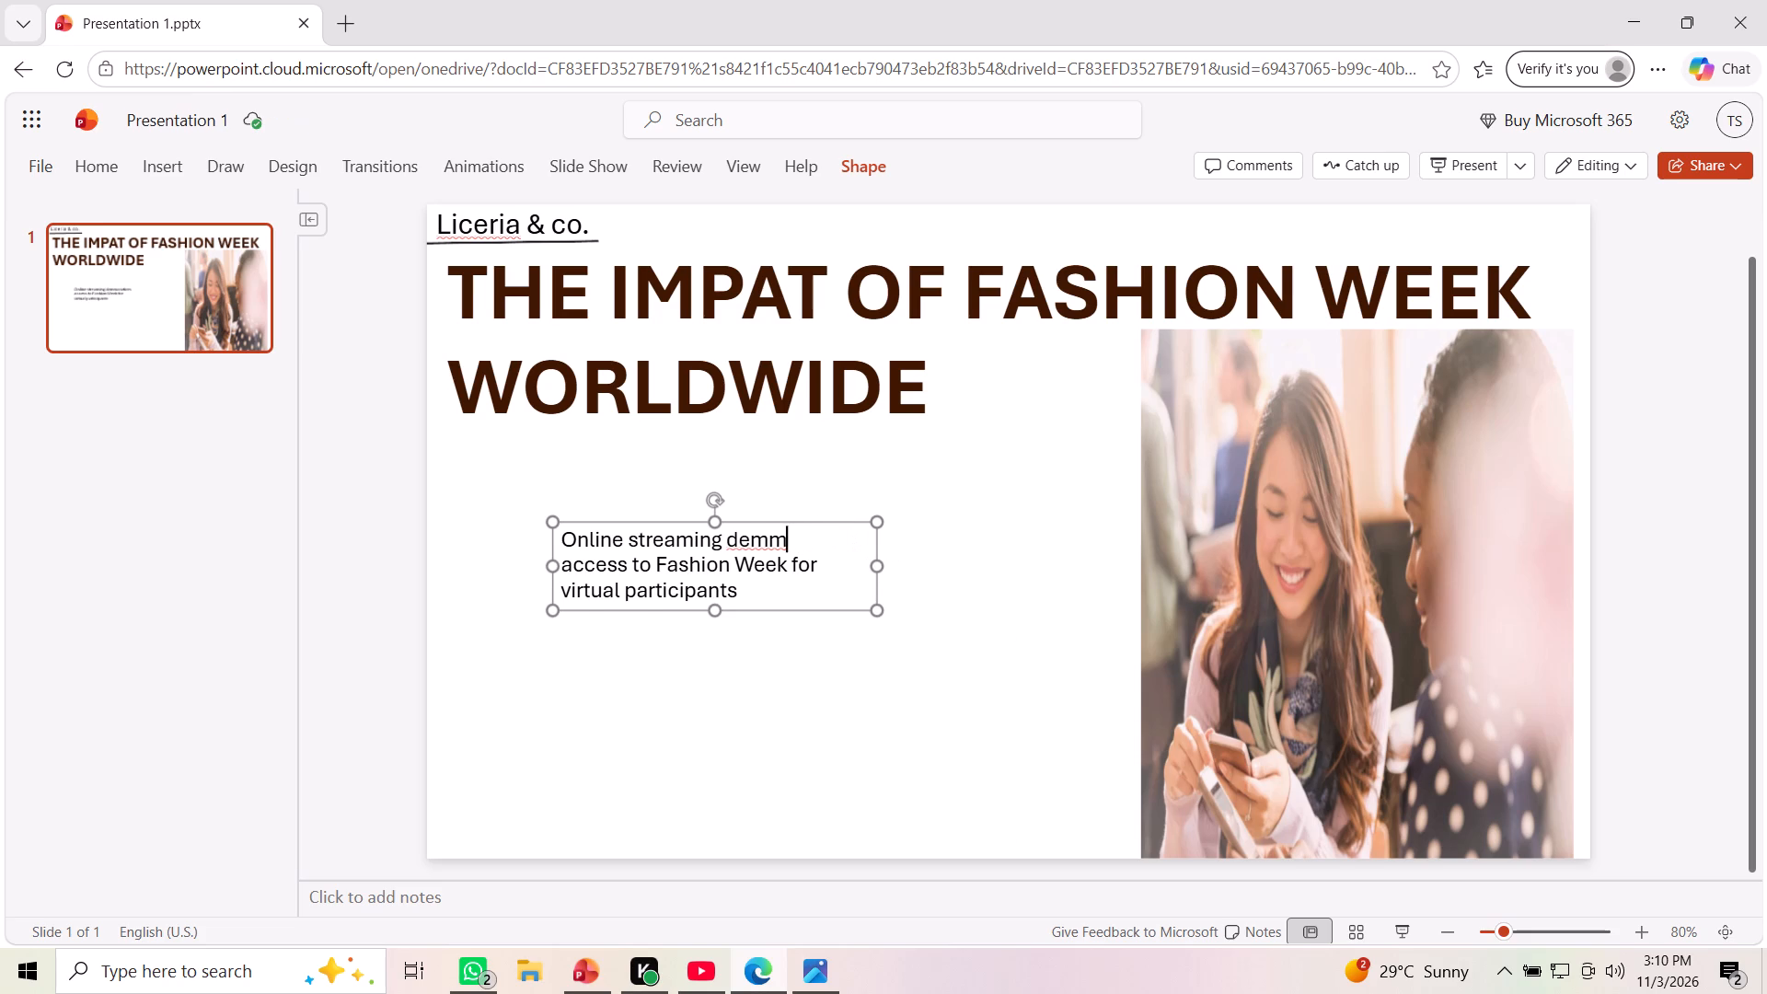
key("BackSpace")
key("BackSpace")
key("BackSpace")
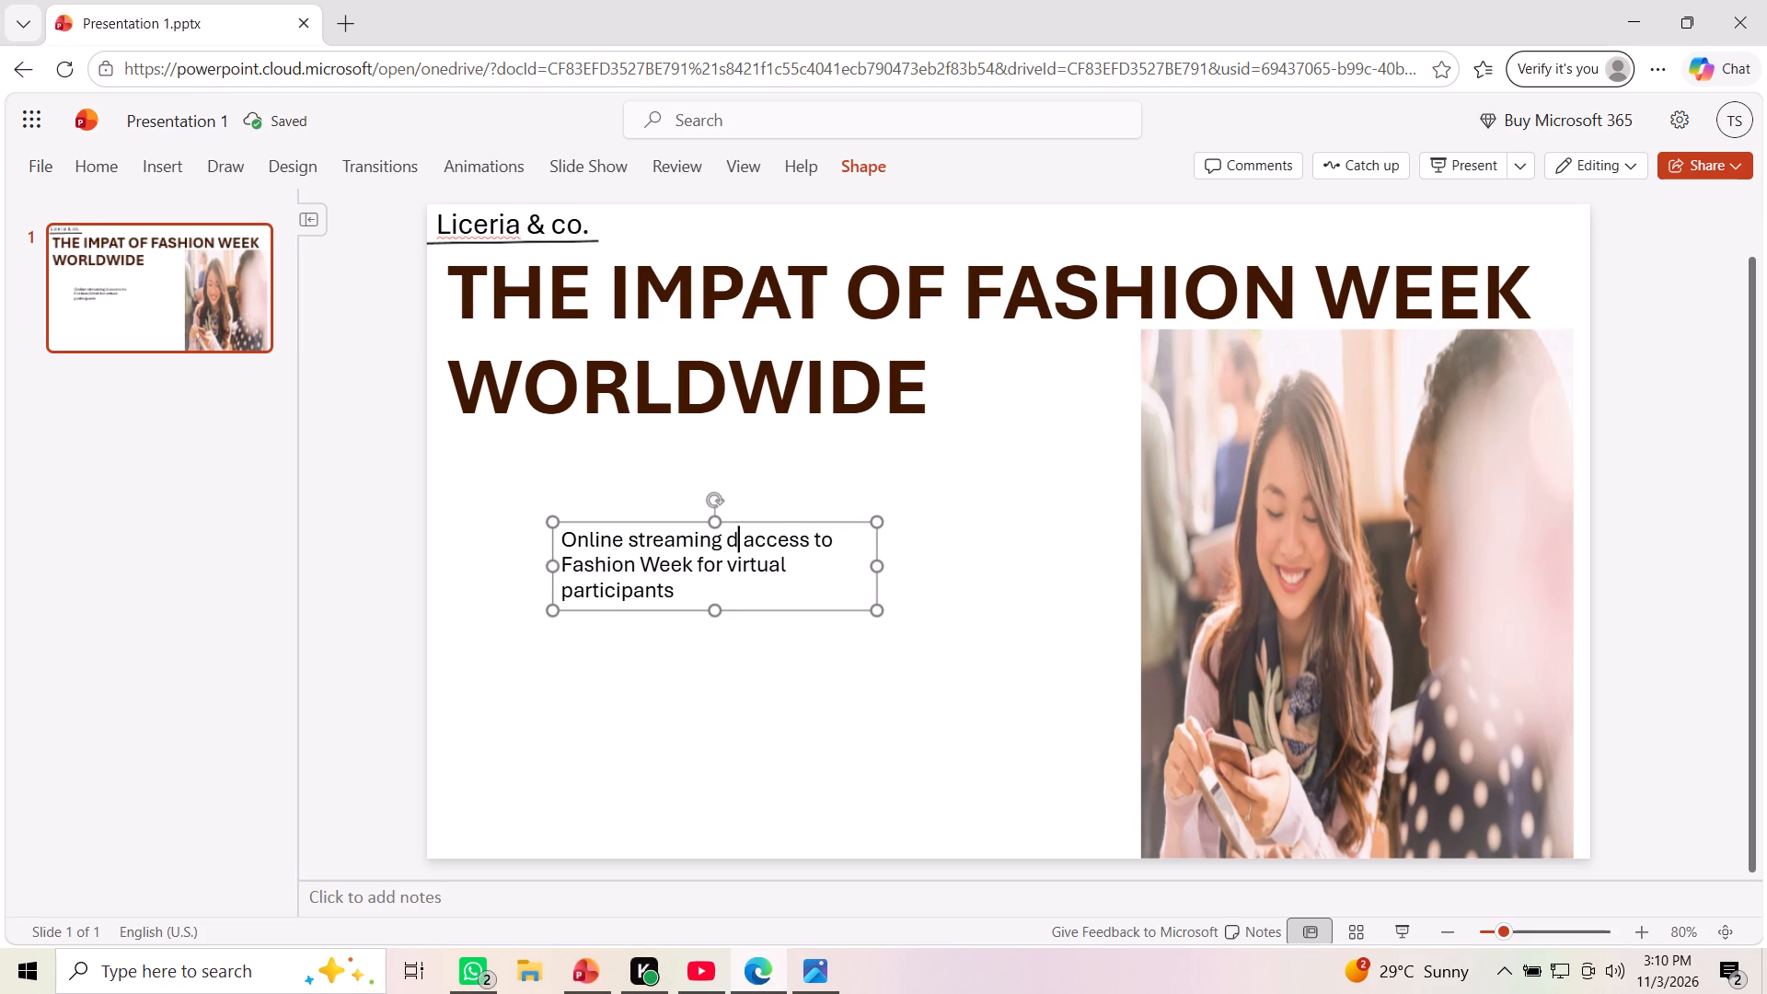
type("emo")
type("crat")
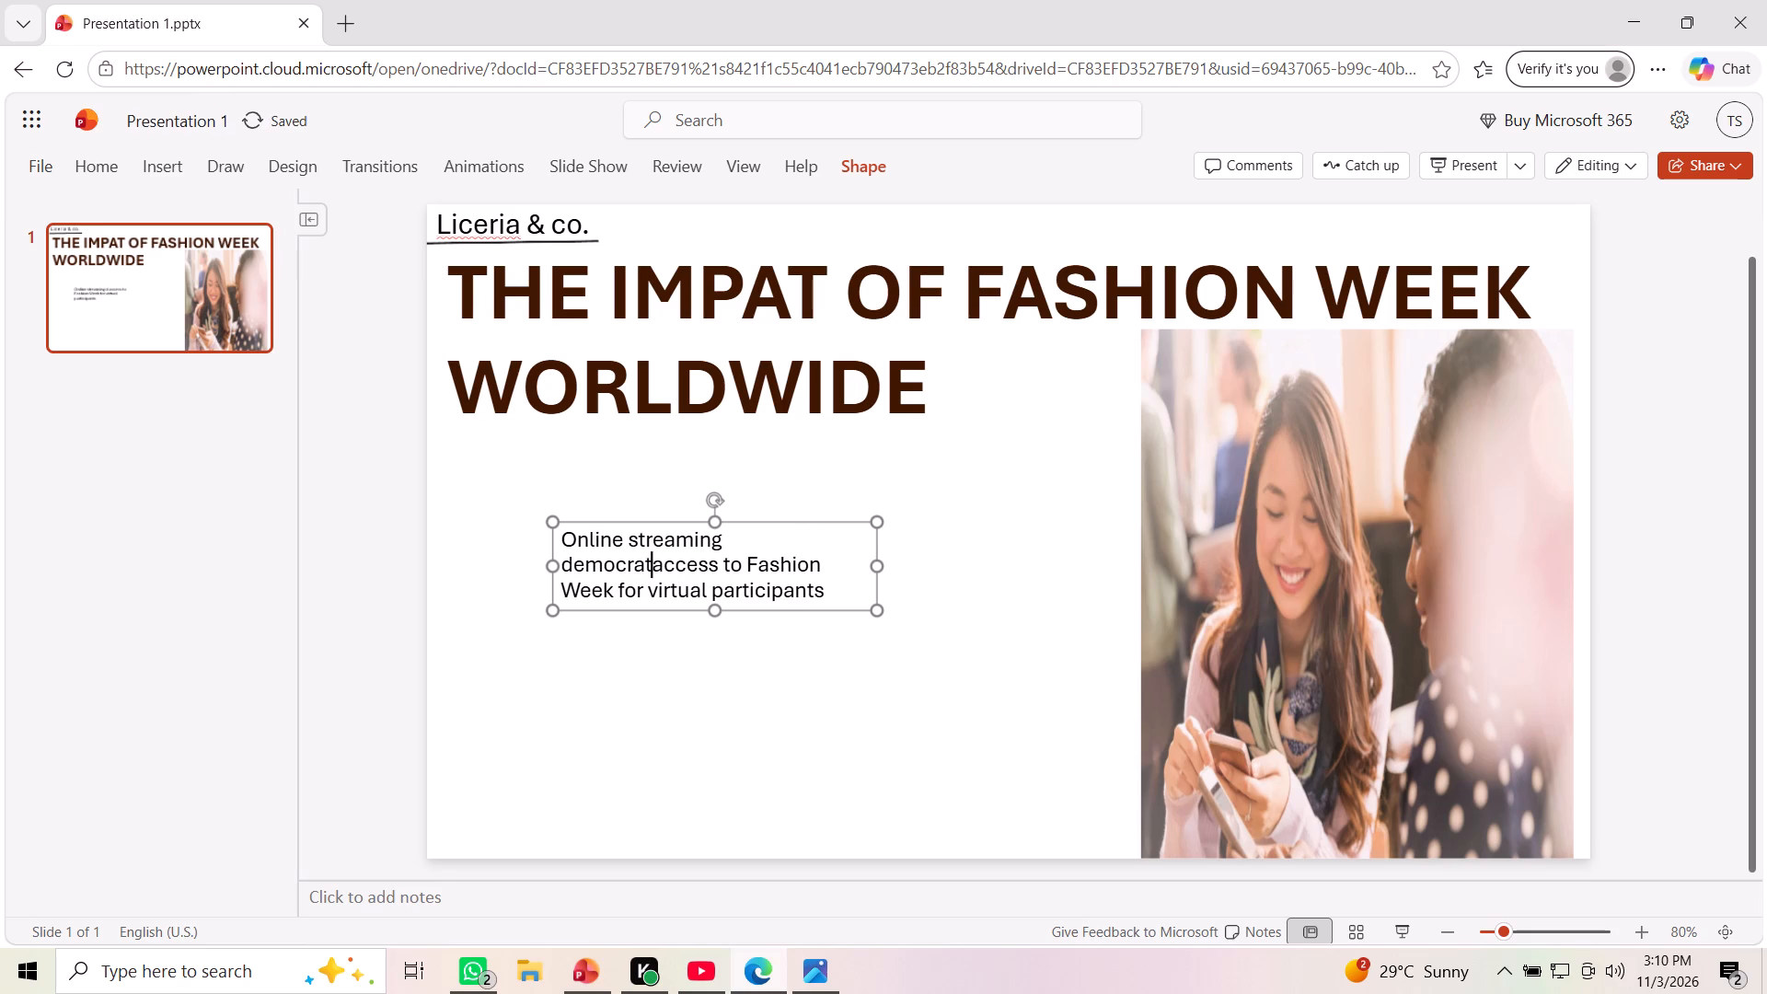
key("i")
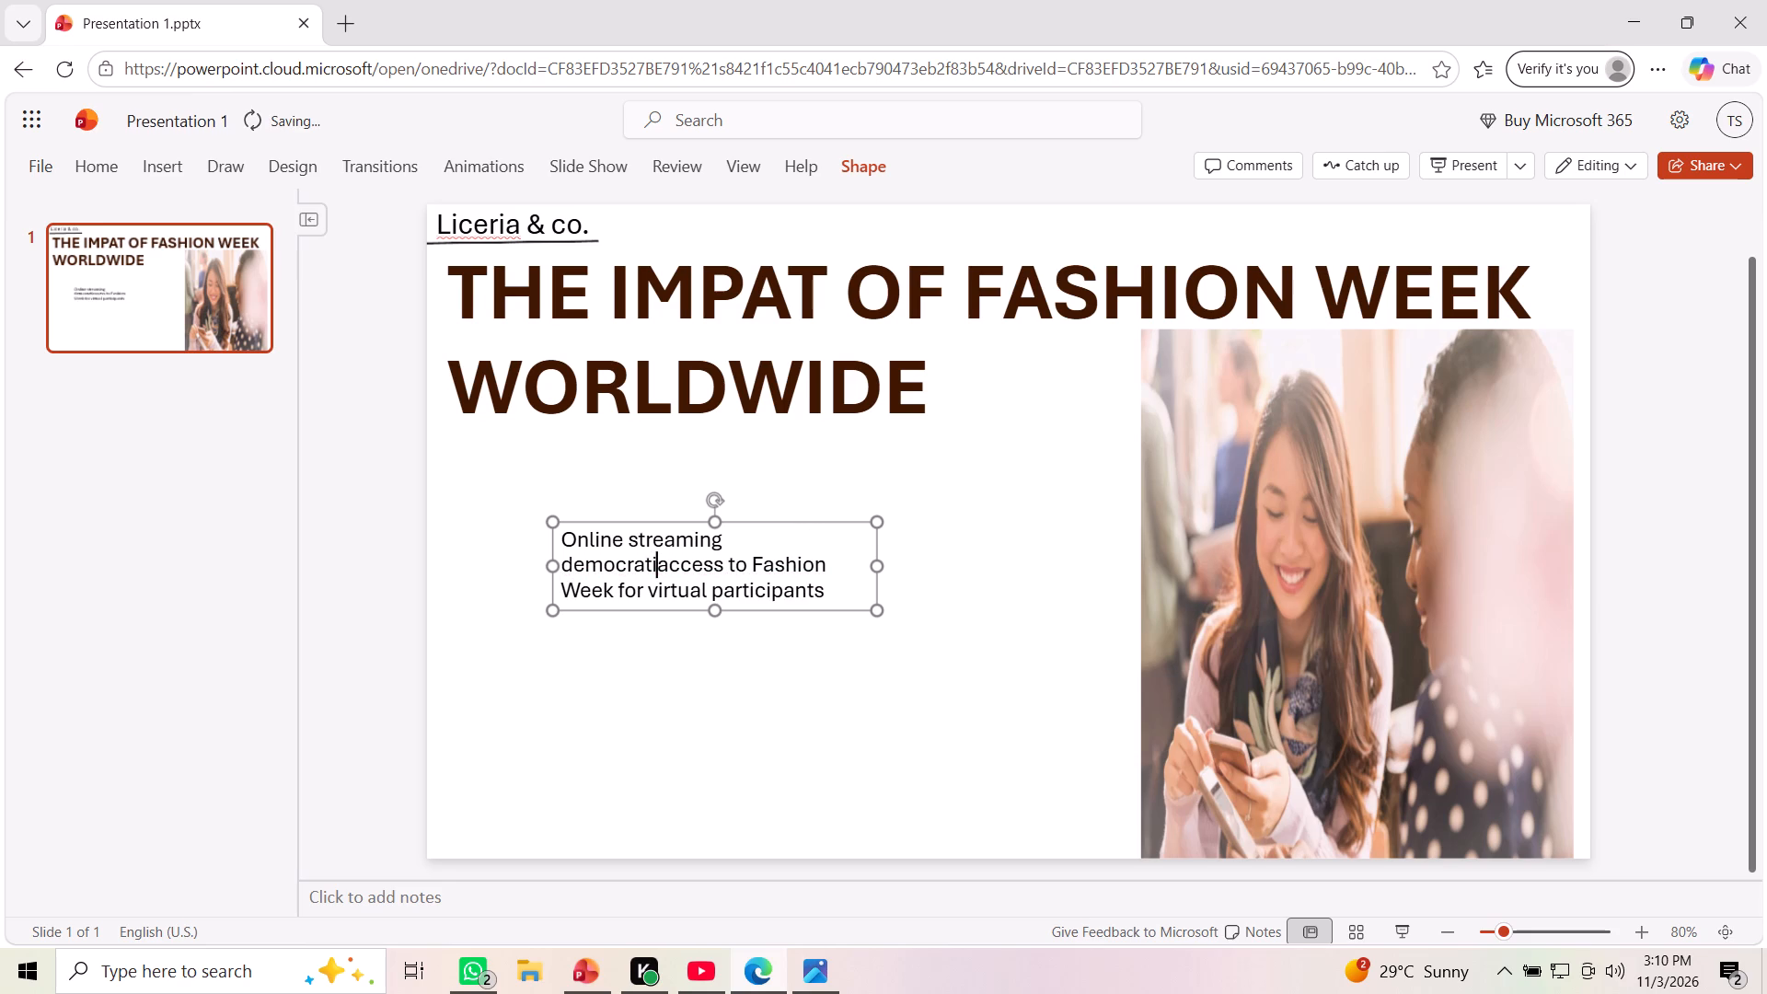
type("ze")
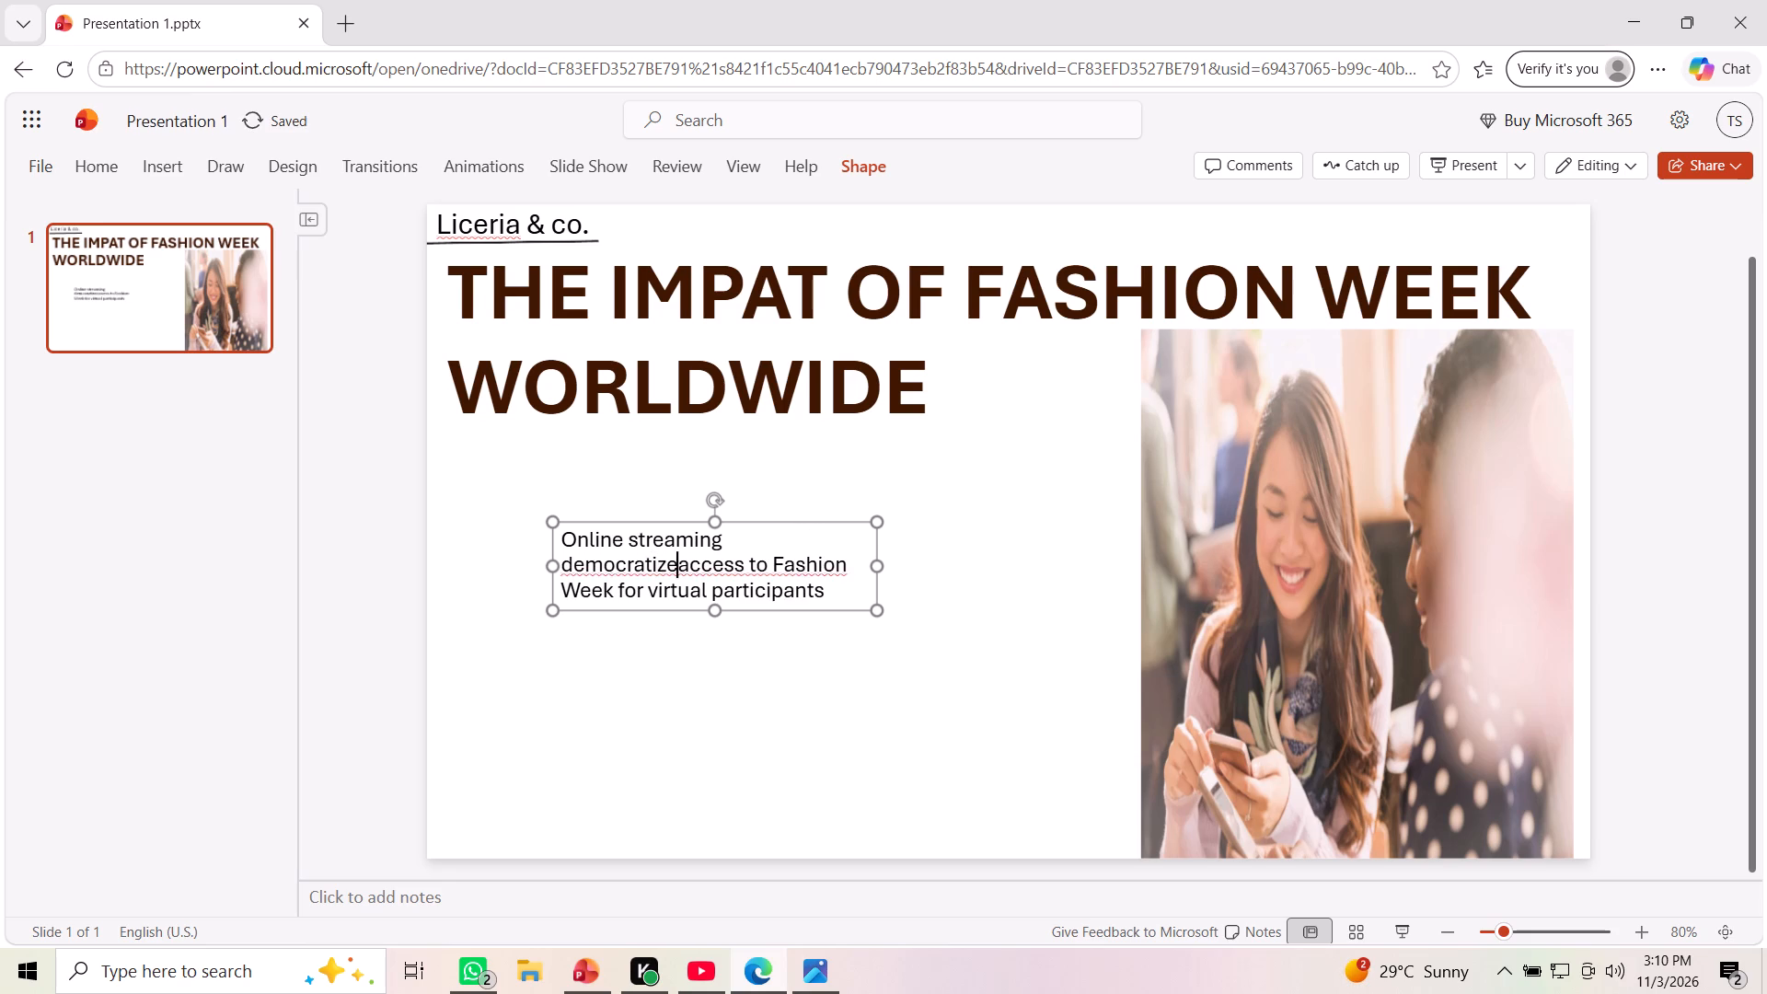
key("space")
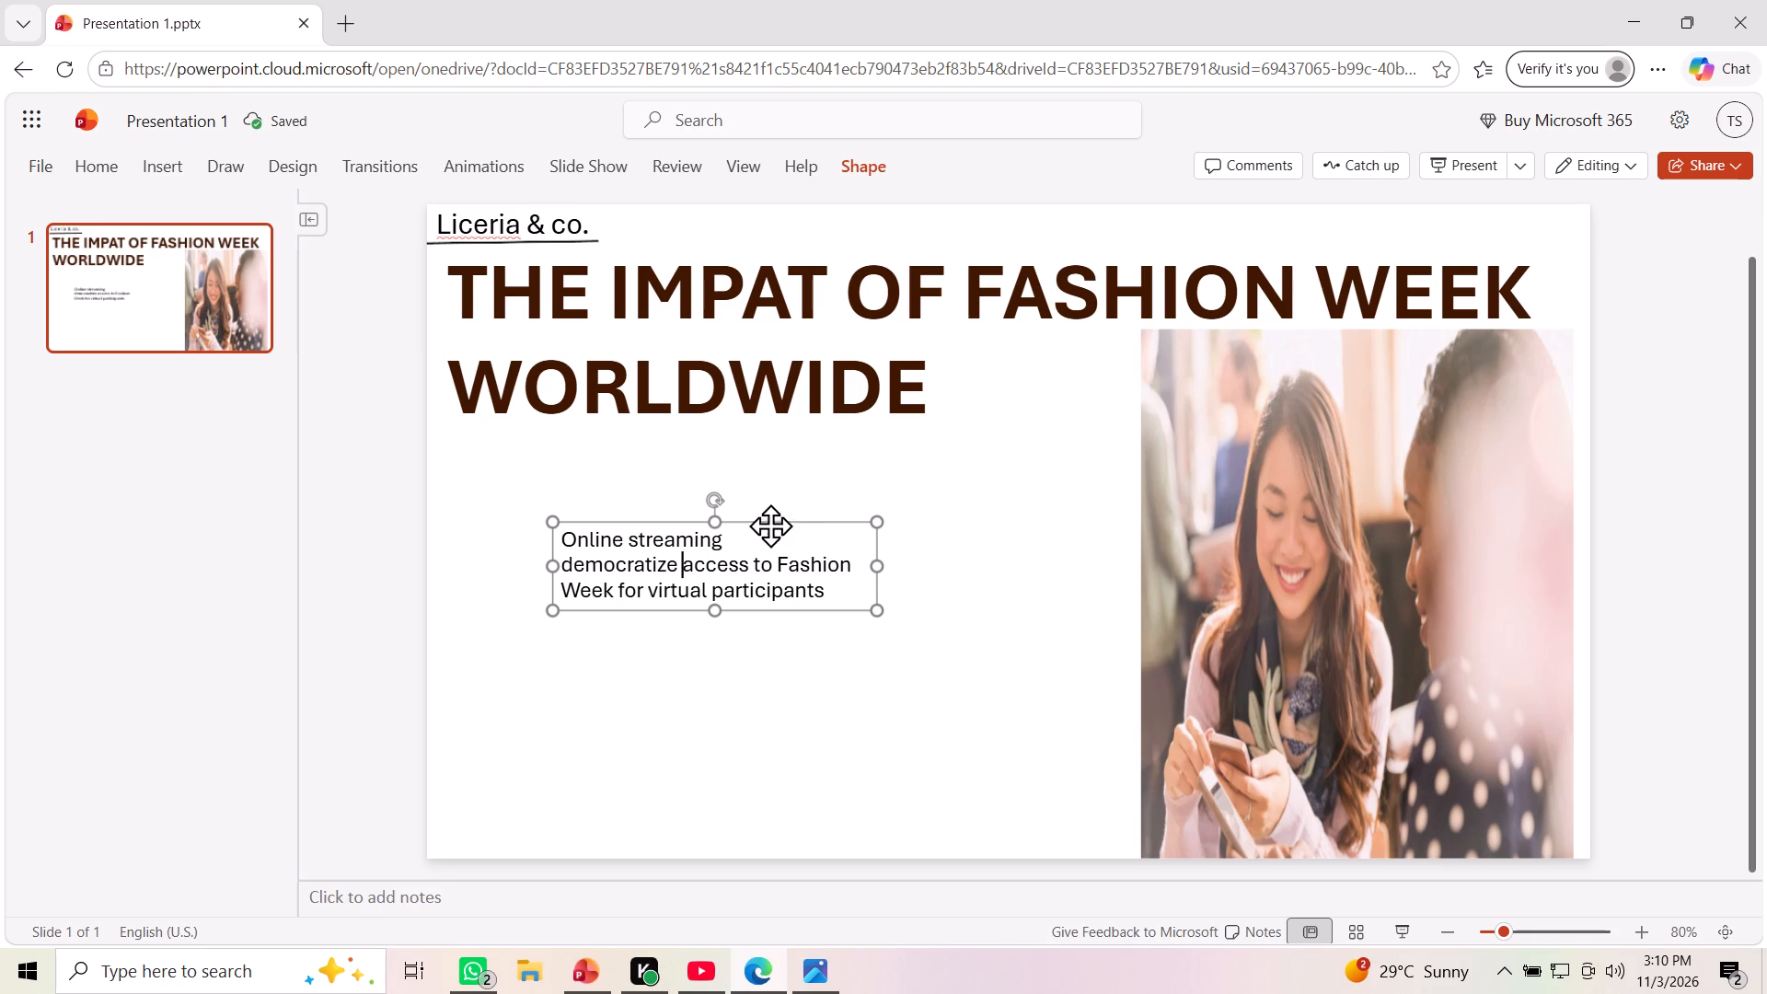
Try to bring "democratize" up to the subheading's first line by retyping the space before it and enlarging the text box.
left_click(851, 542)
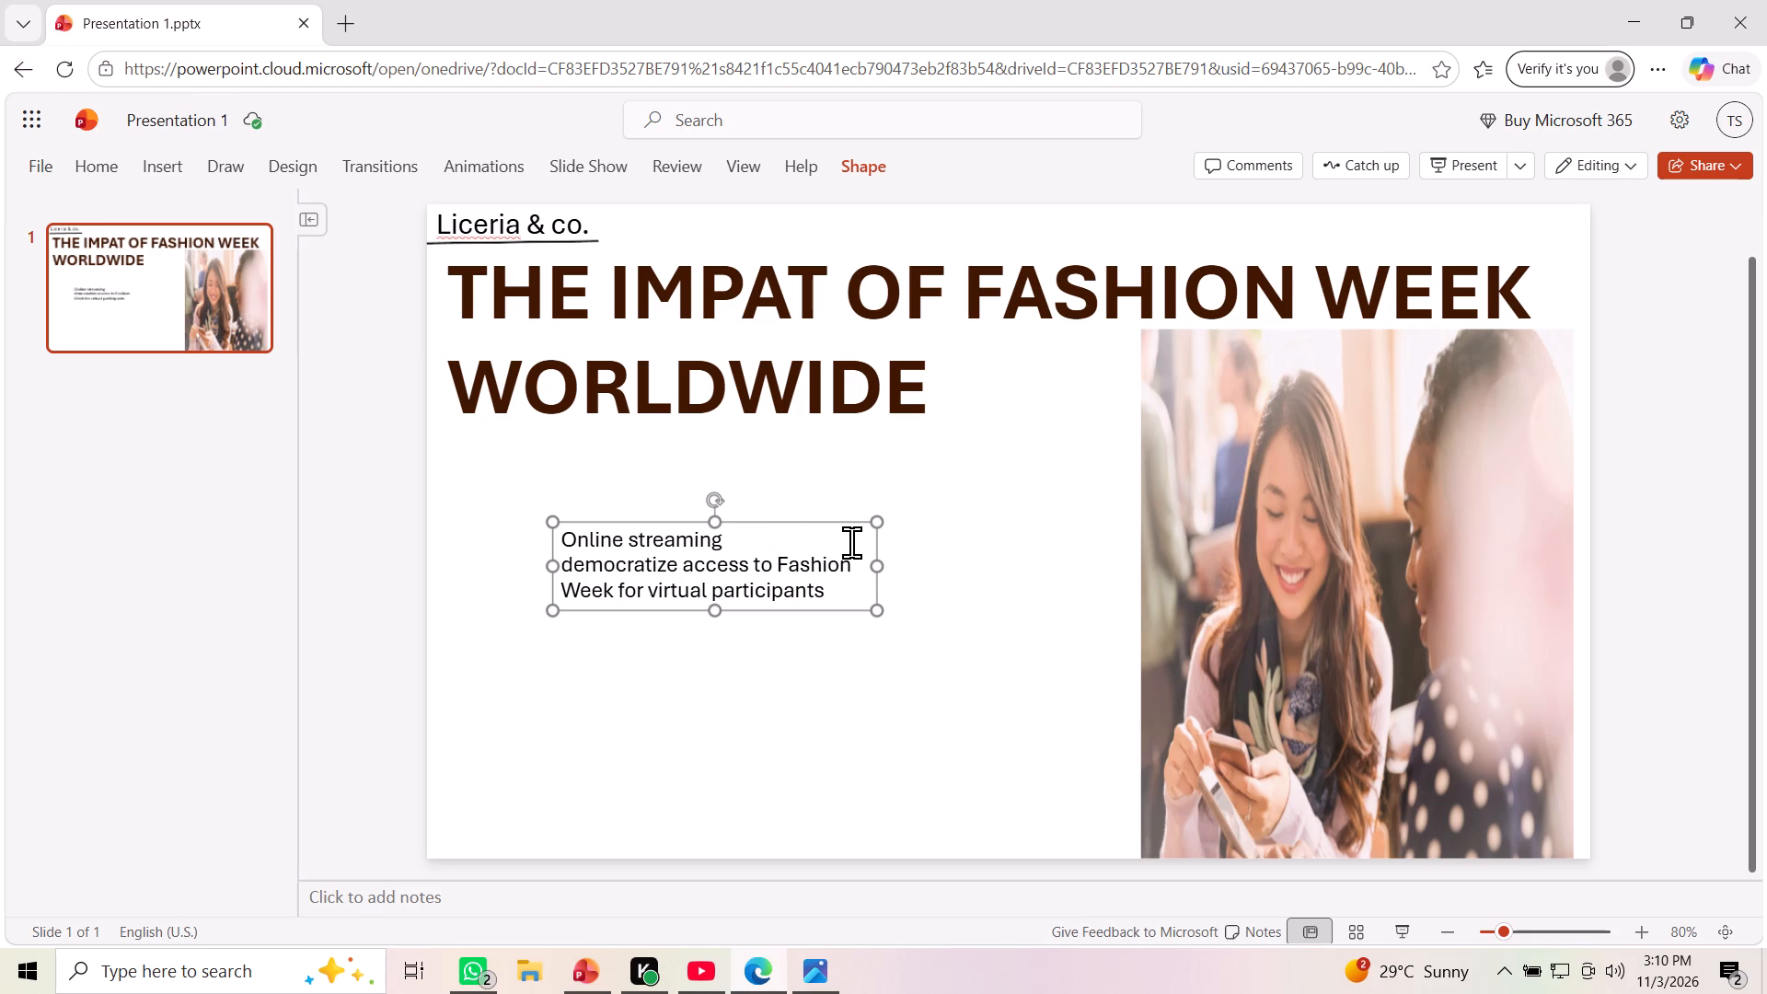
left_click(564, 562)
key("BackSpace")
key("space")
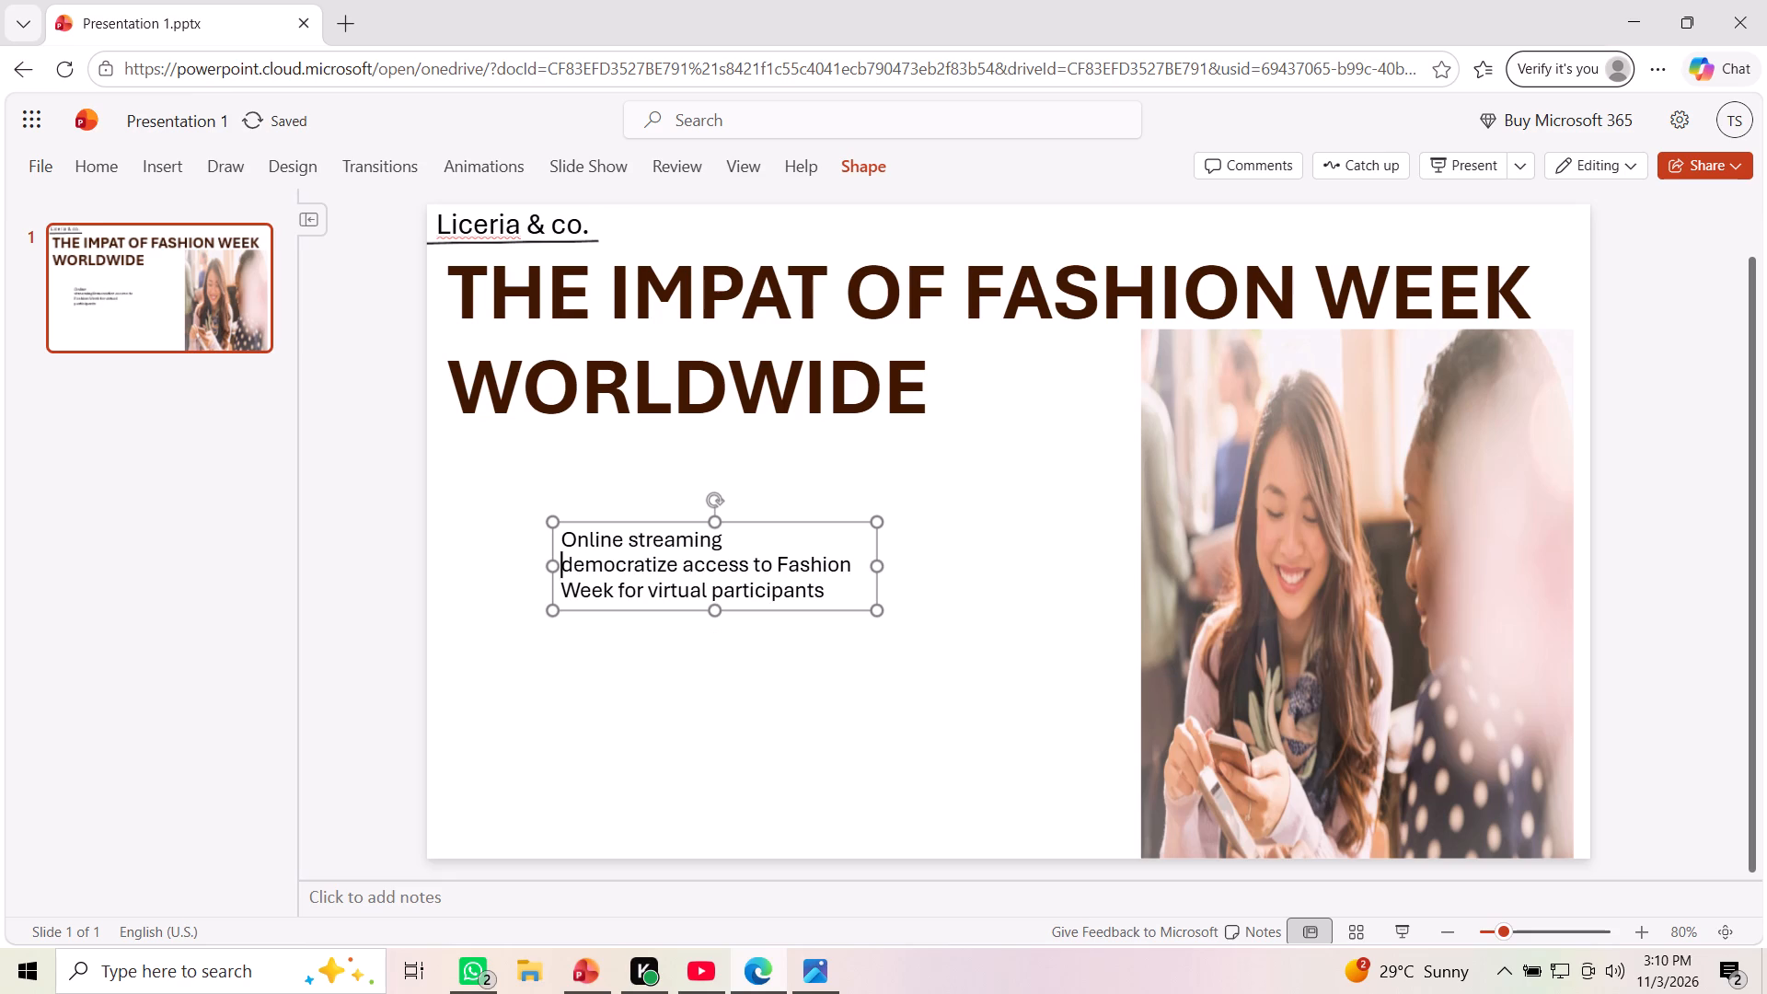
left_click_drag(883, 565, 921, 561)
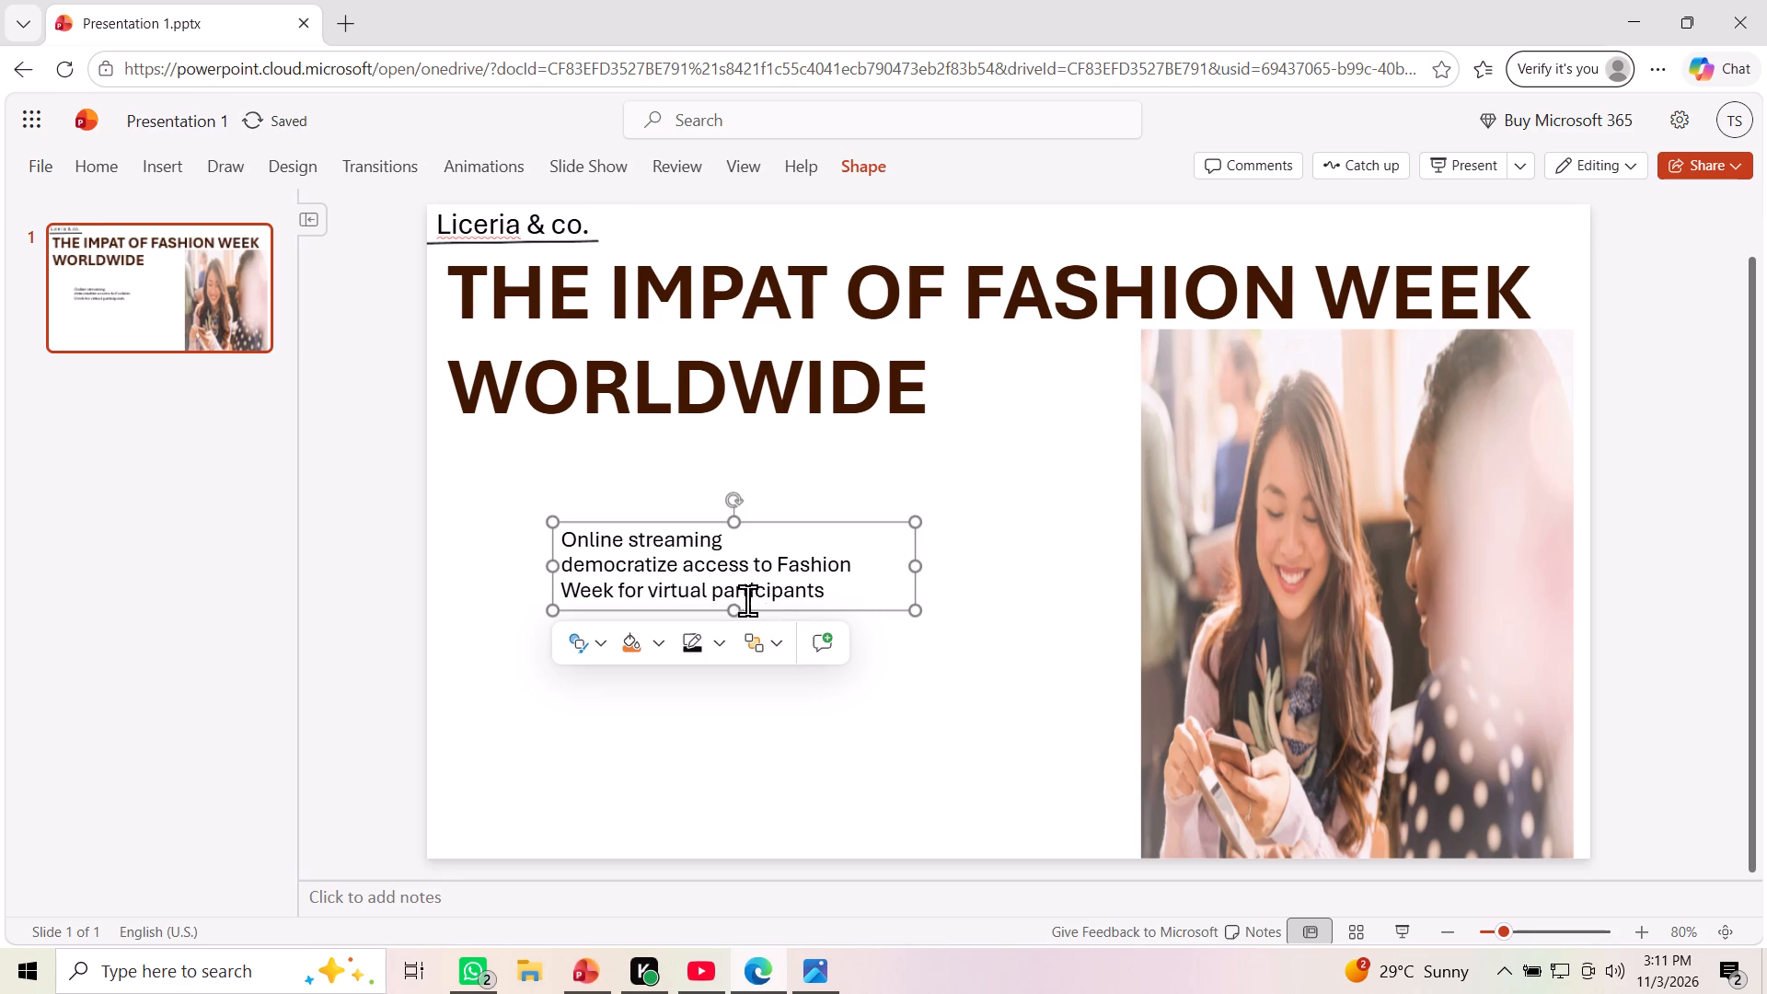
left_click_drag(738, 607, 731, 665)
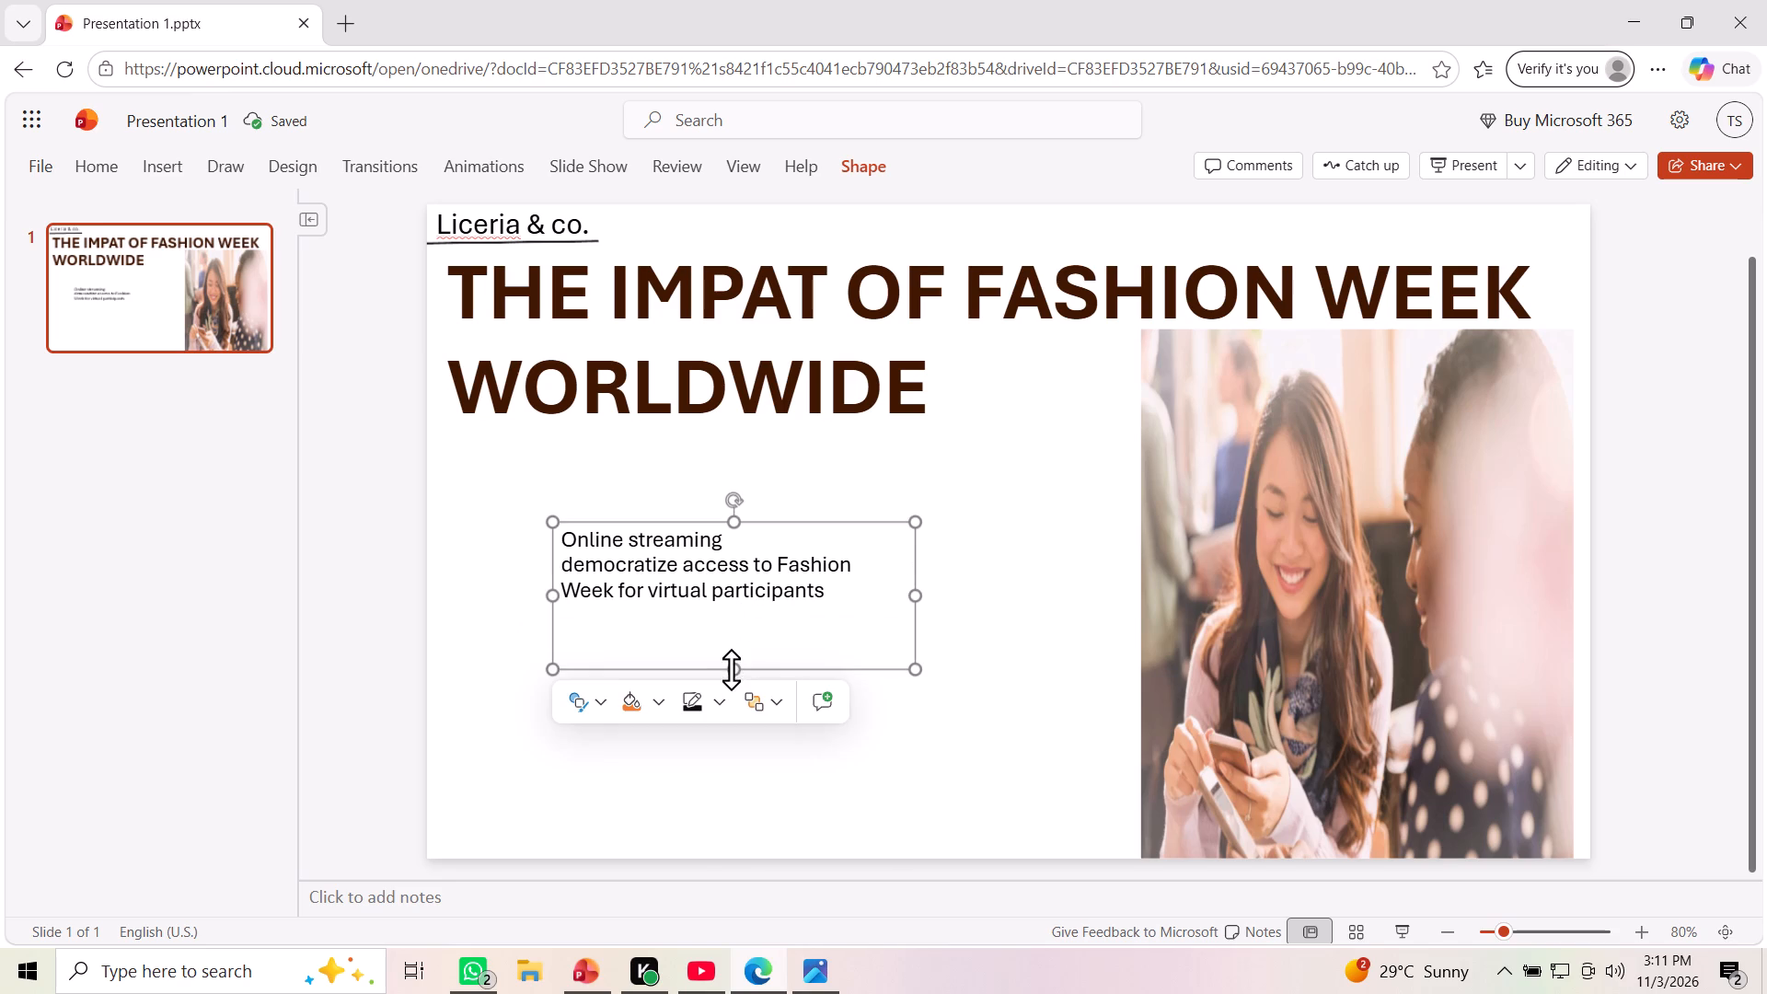
Compare with the reference image in Photos and add a period at the end of the subheading after "participants".
left_click(823, 976)
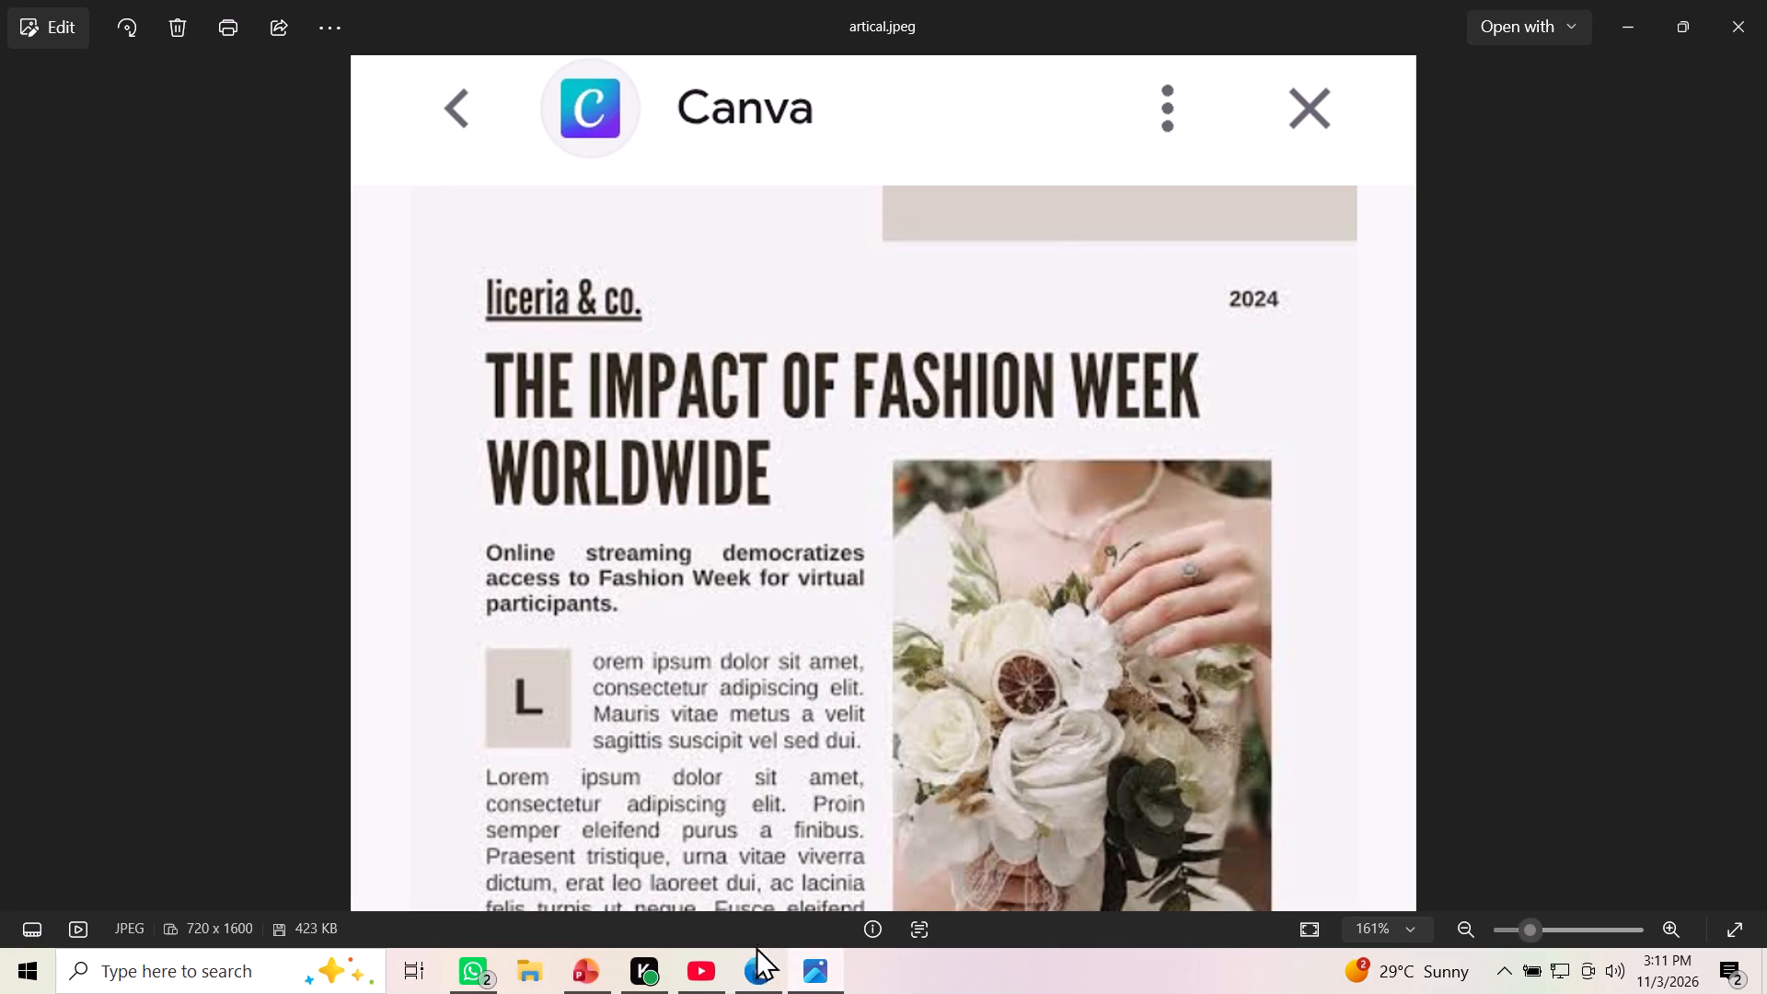
left_click(753, 974)
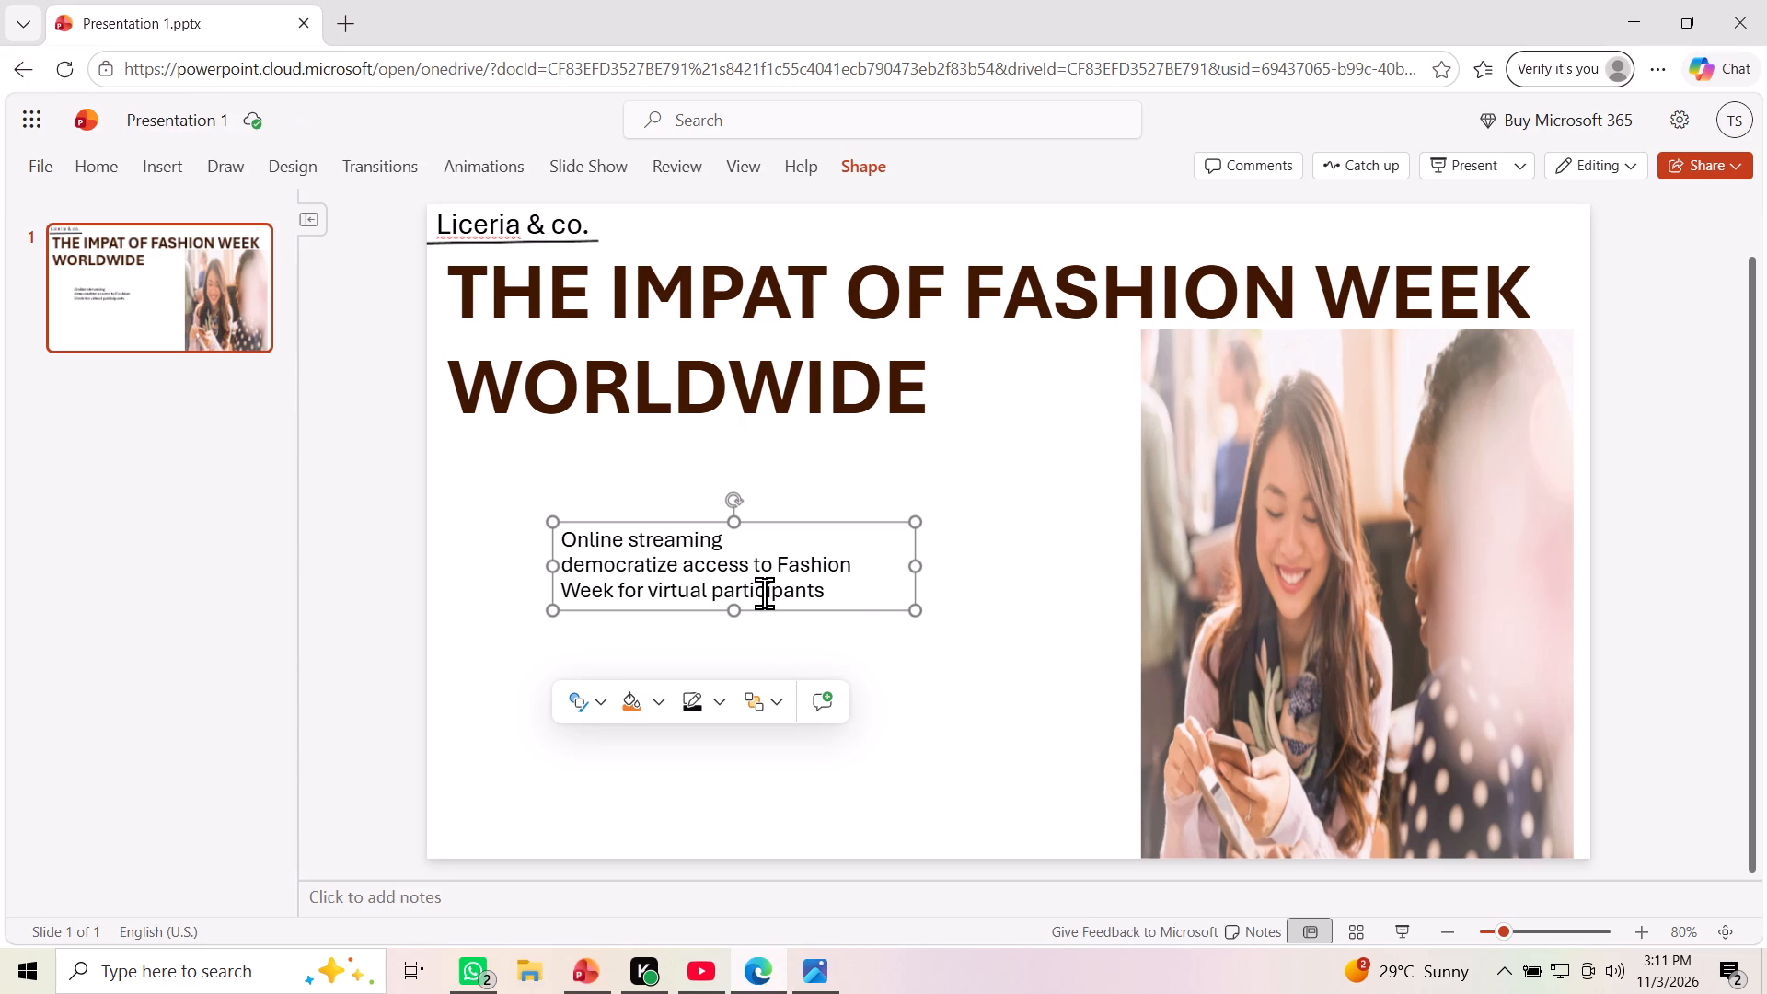
left_click(843, 601)
key("period")
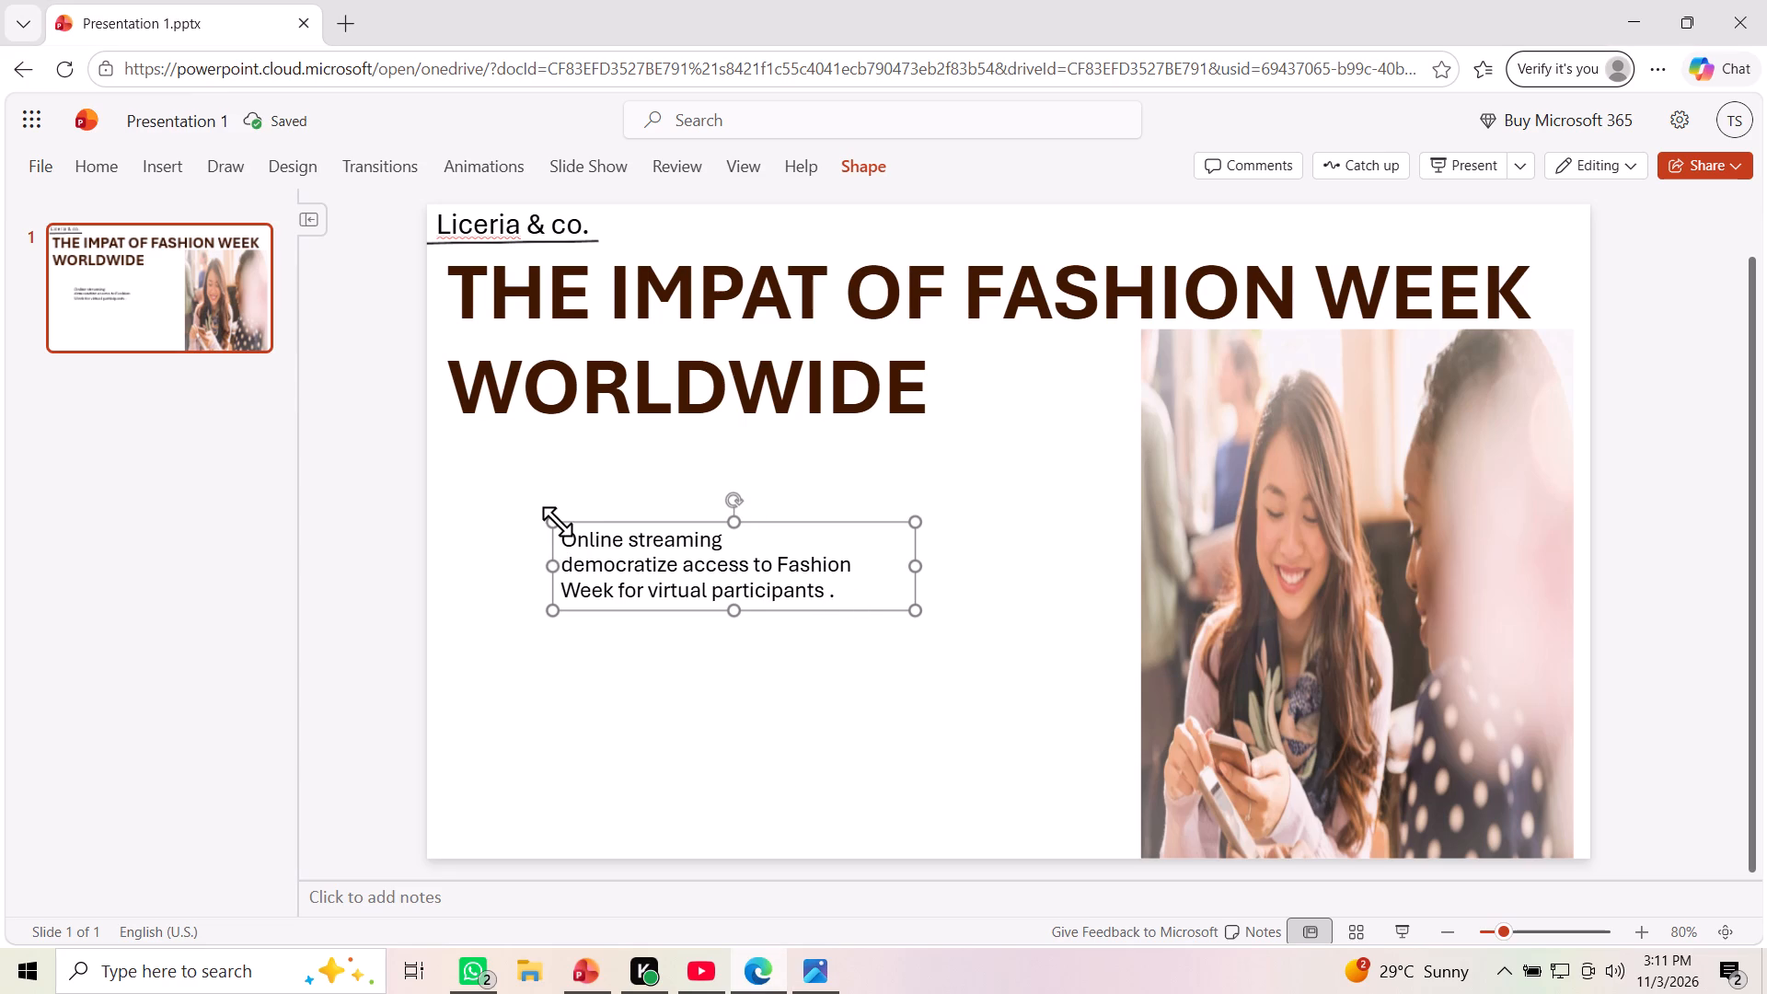
Extend the subheading text box up to just below "WORLDWIDE" and narrow it so its text wraps onto three lines.
left_click_drag(557, 521, 452, 420)
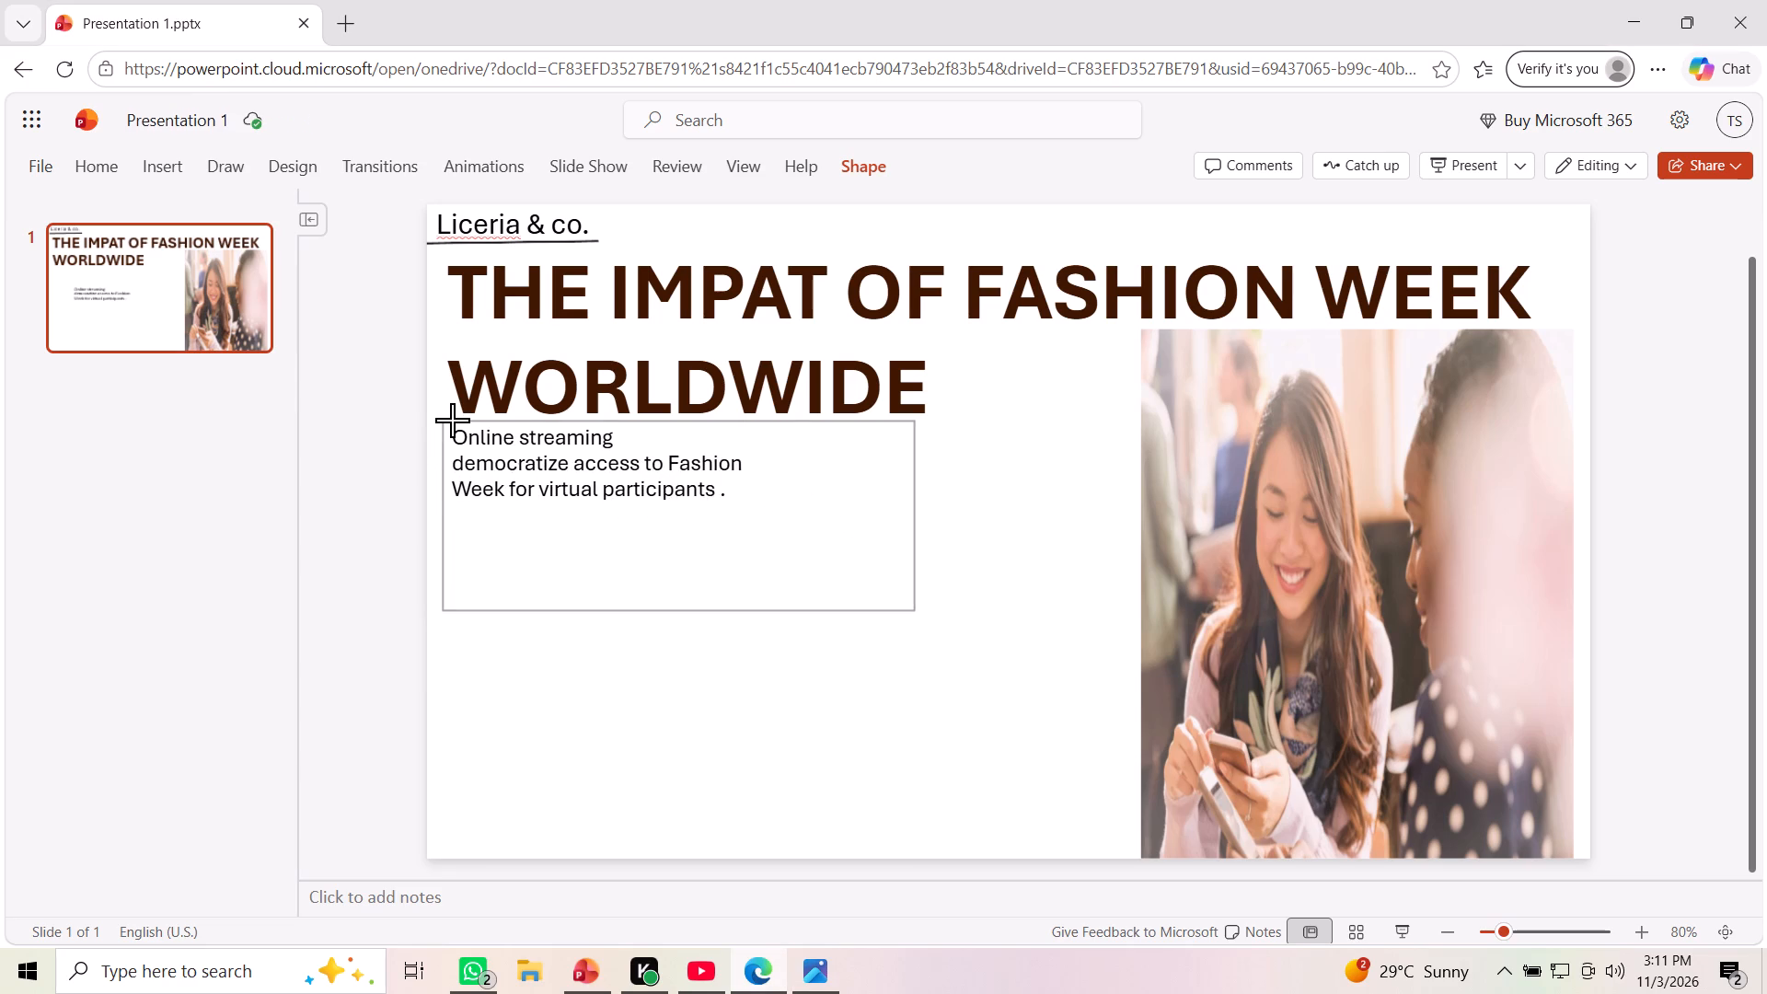
left_click_drag(452, 420, 469, 434)
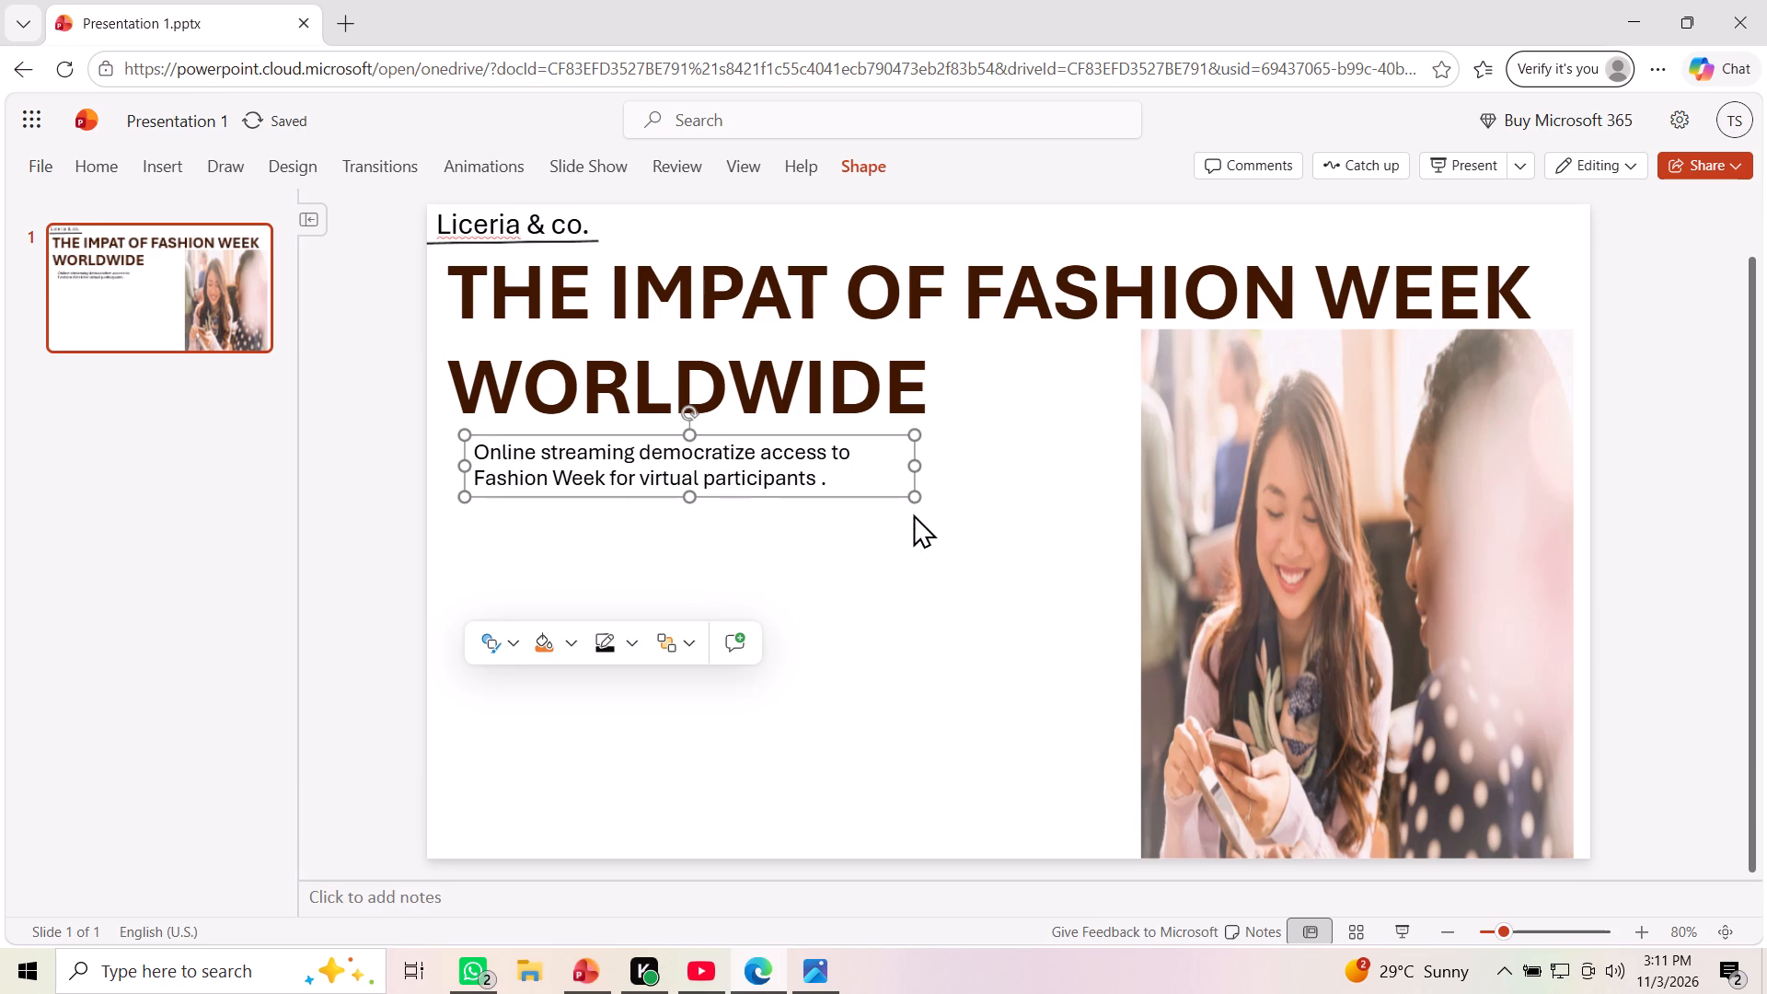
left_click_drag(918, 467, 792, 526)
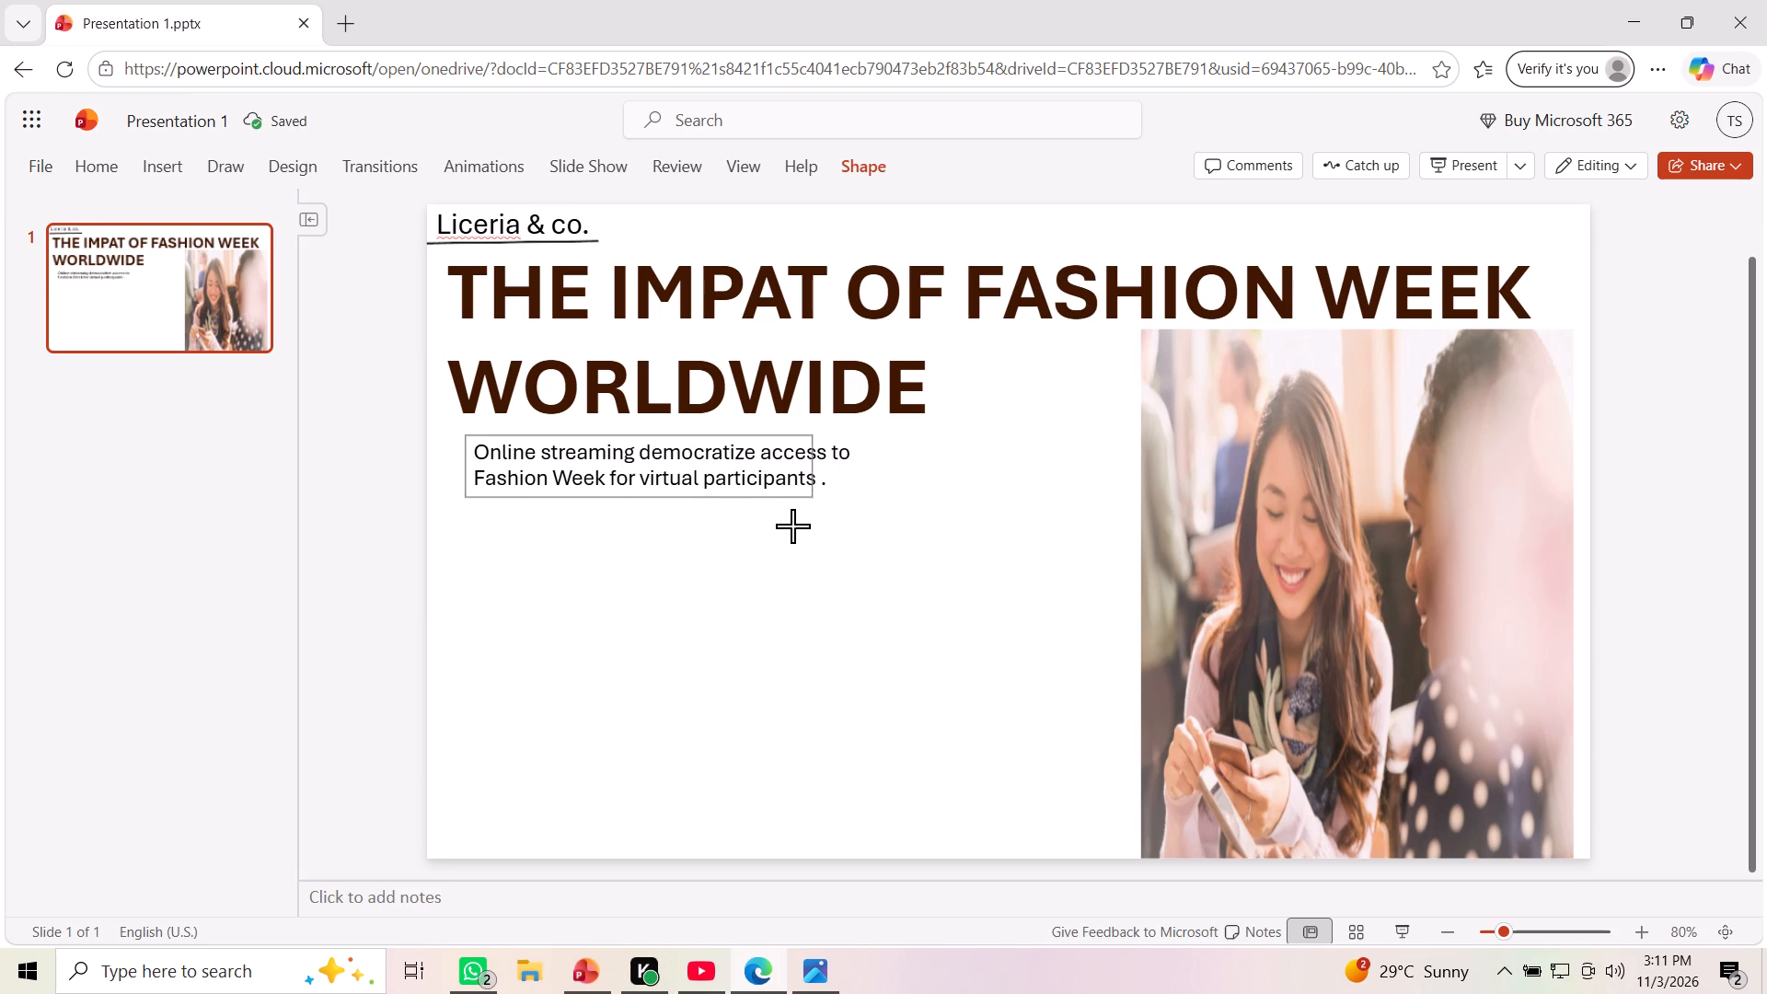
left_click_drag(792, 526, 773, 526)
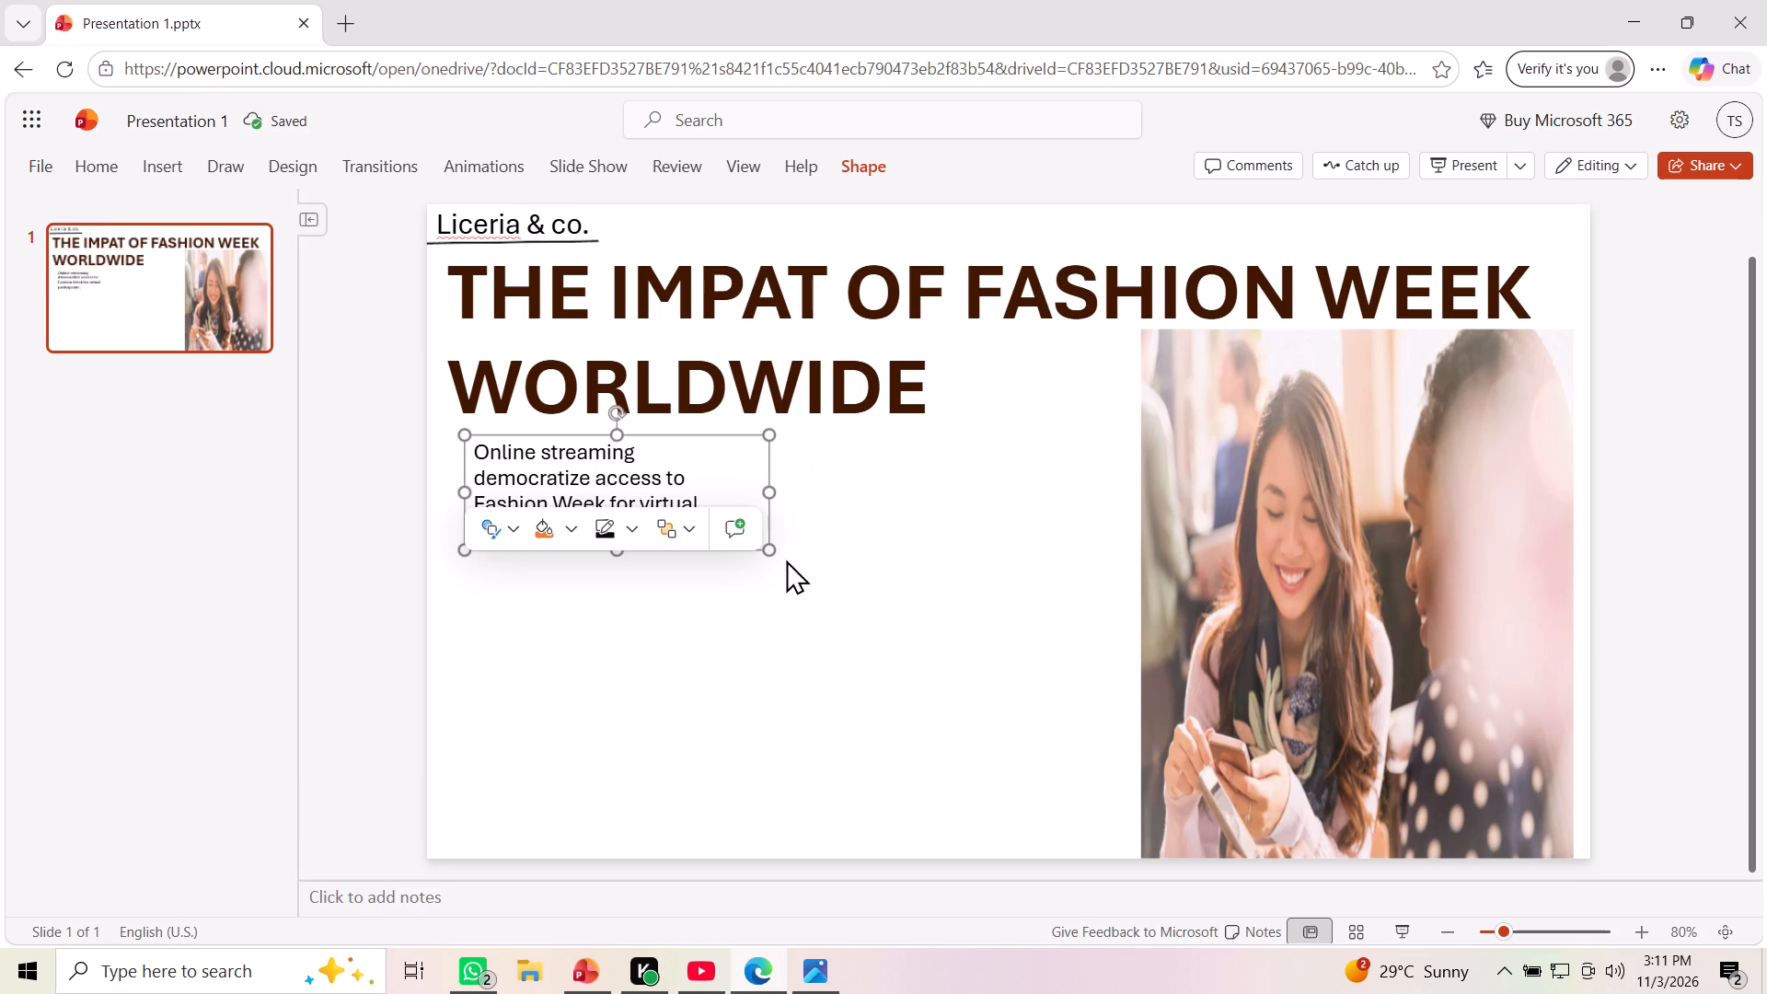
left_click_drag(767, 490, 778, 490)
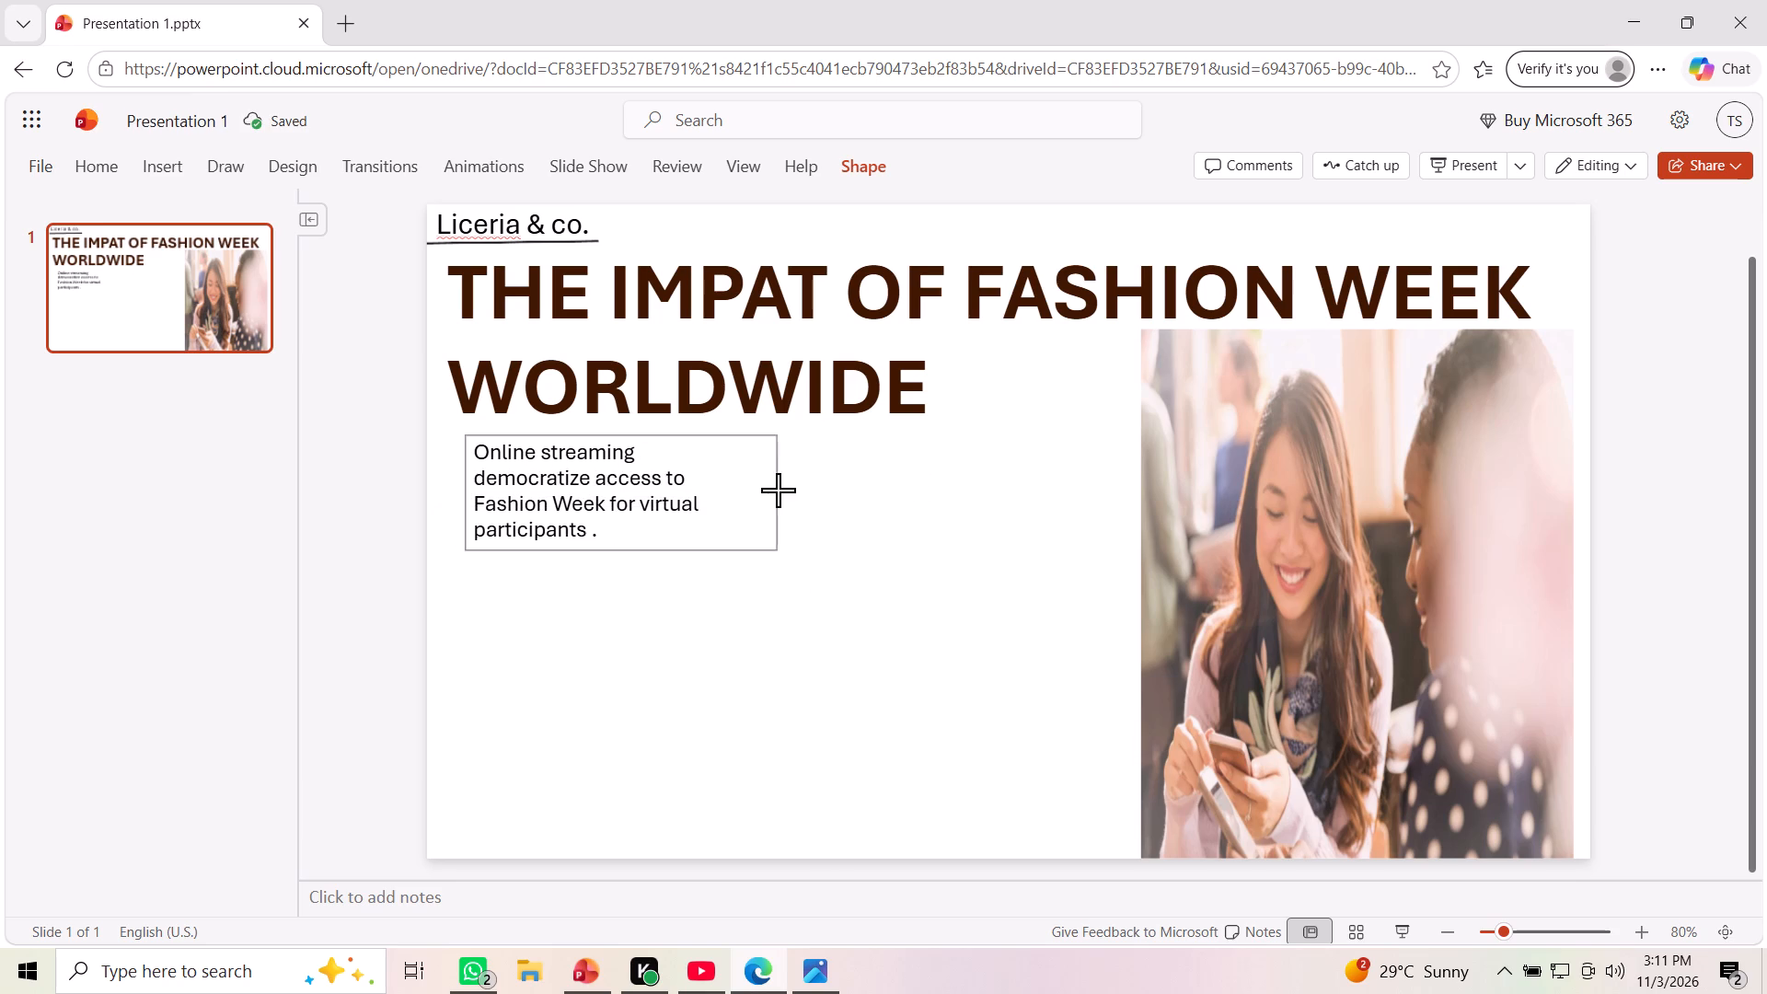
left_click_drag(778, 490, 800, 483)
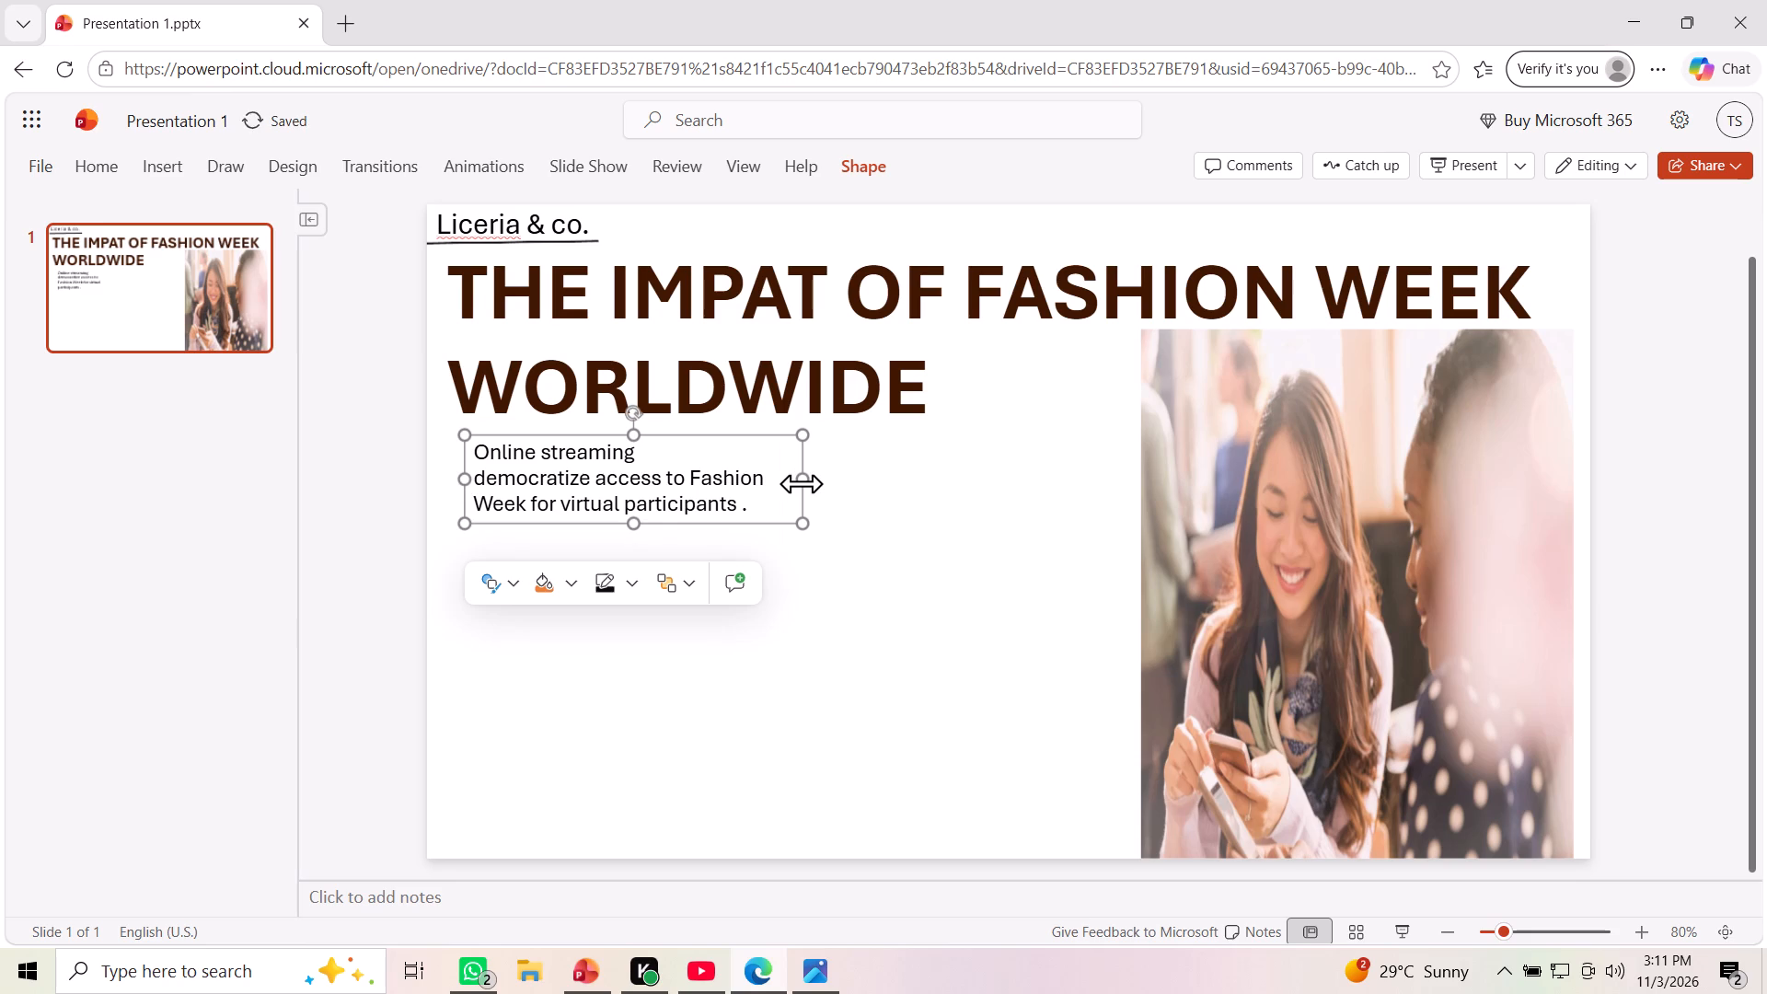
Delete the space between "streaming" and "democratize" in the subheading.
left_click(473, 475)
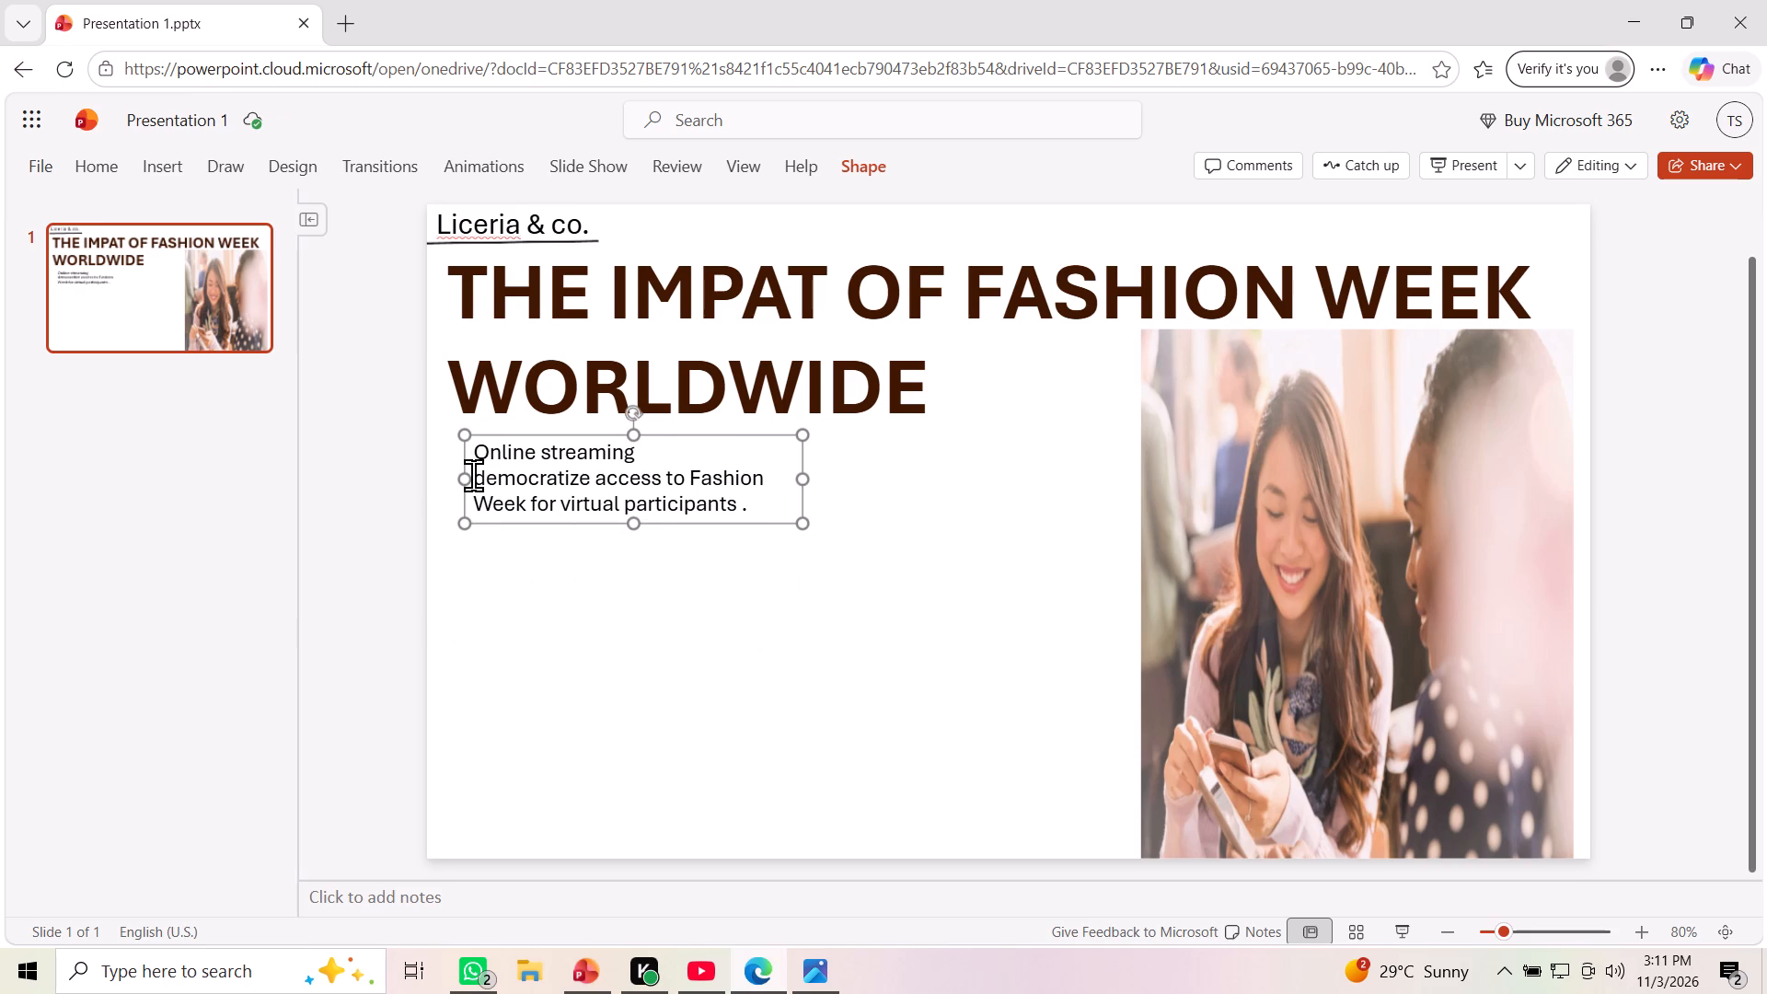
key("BackSpace")
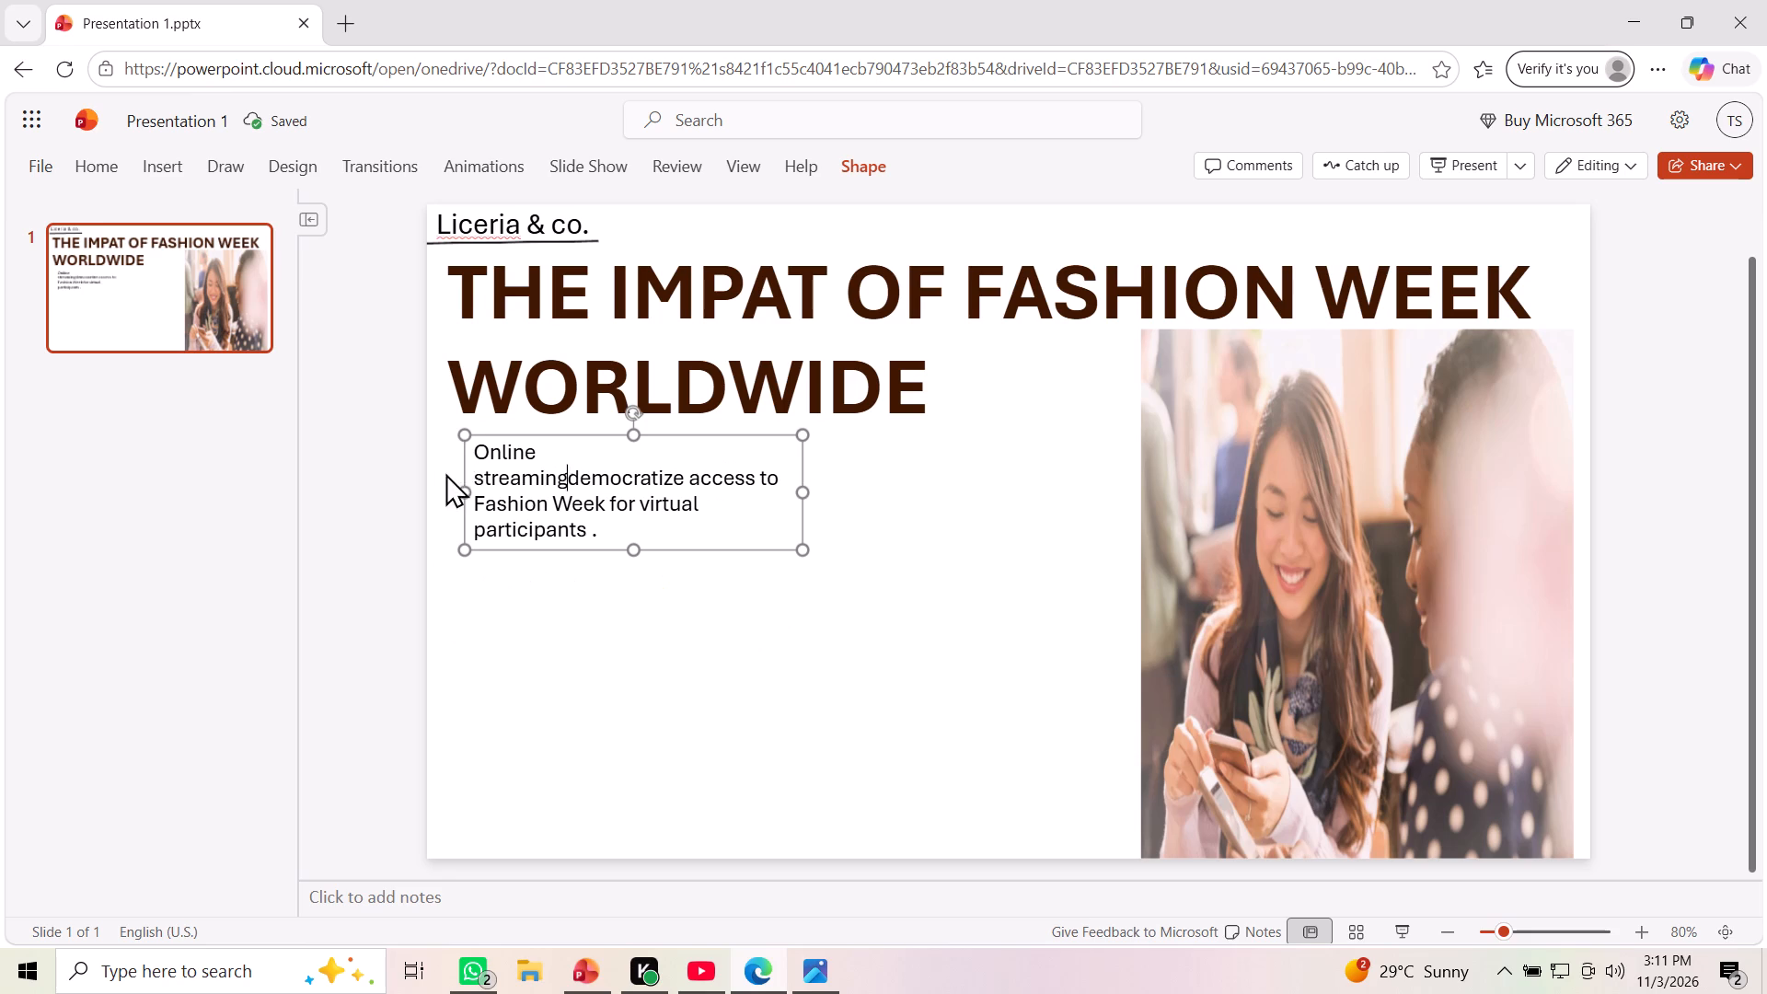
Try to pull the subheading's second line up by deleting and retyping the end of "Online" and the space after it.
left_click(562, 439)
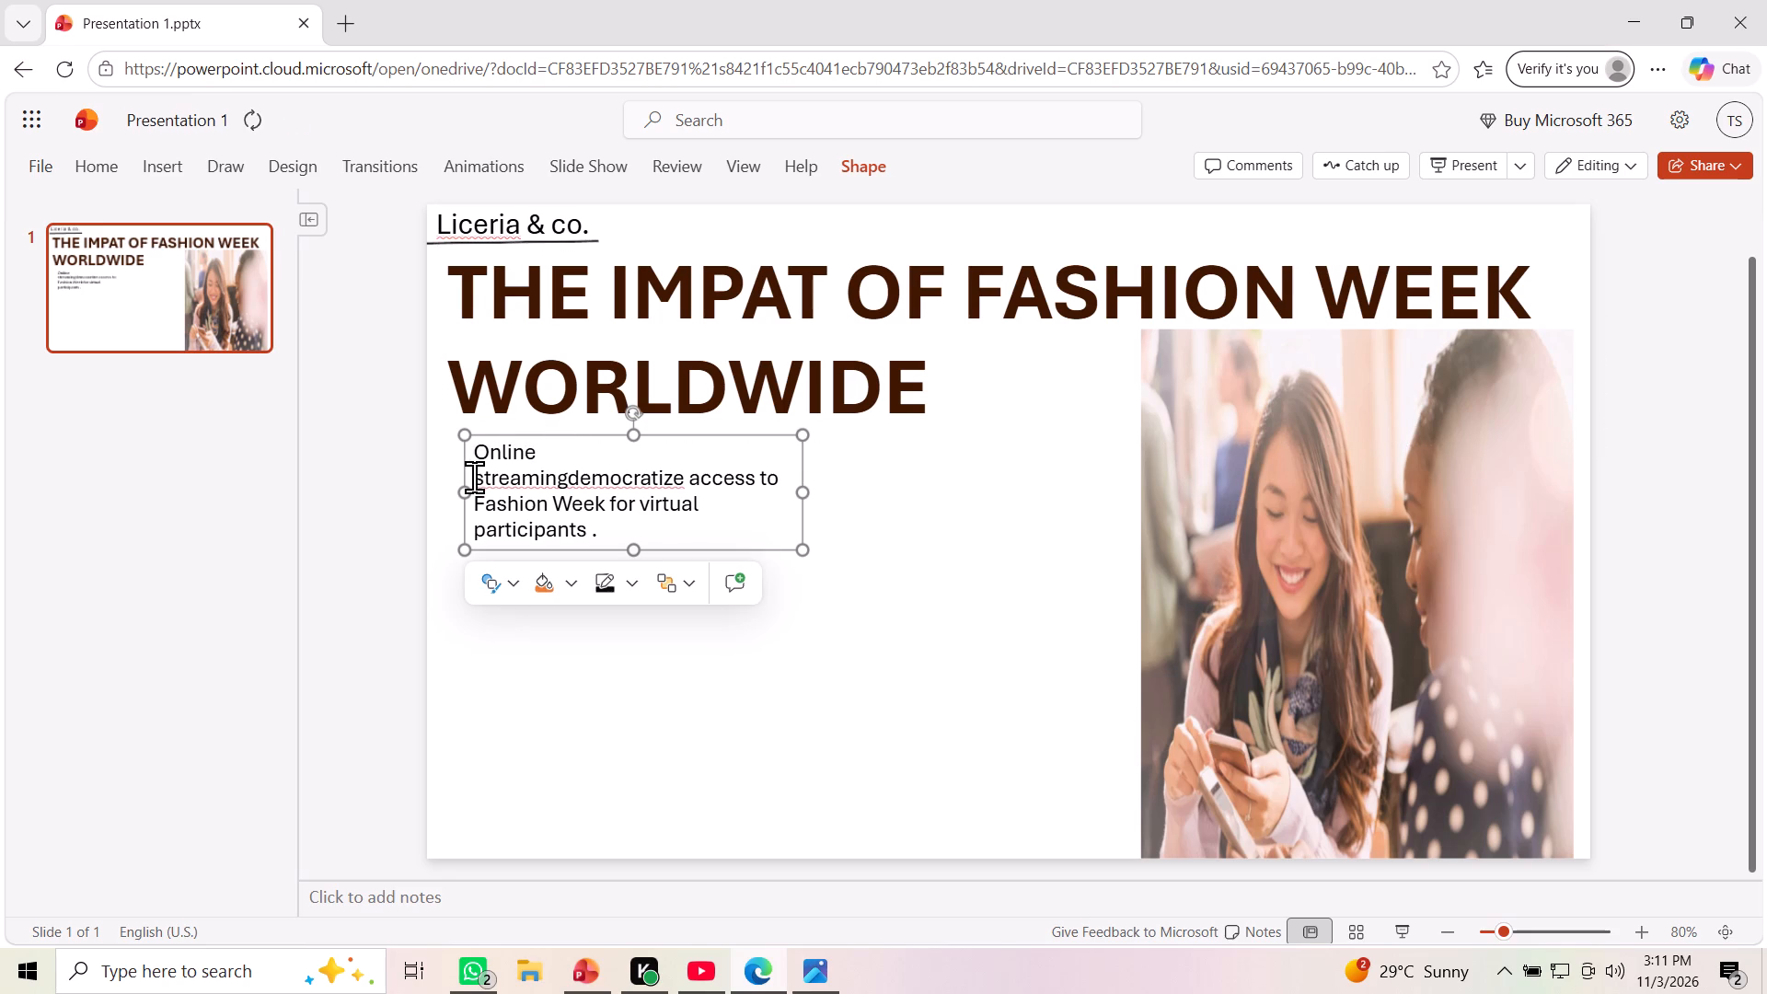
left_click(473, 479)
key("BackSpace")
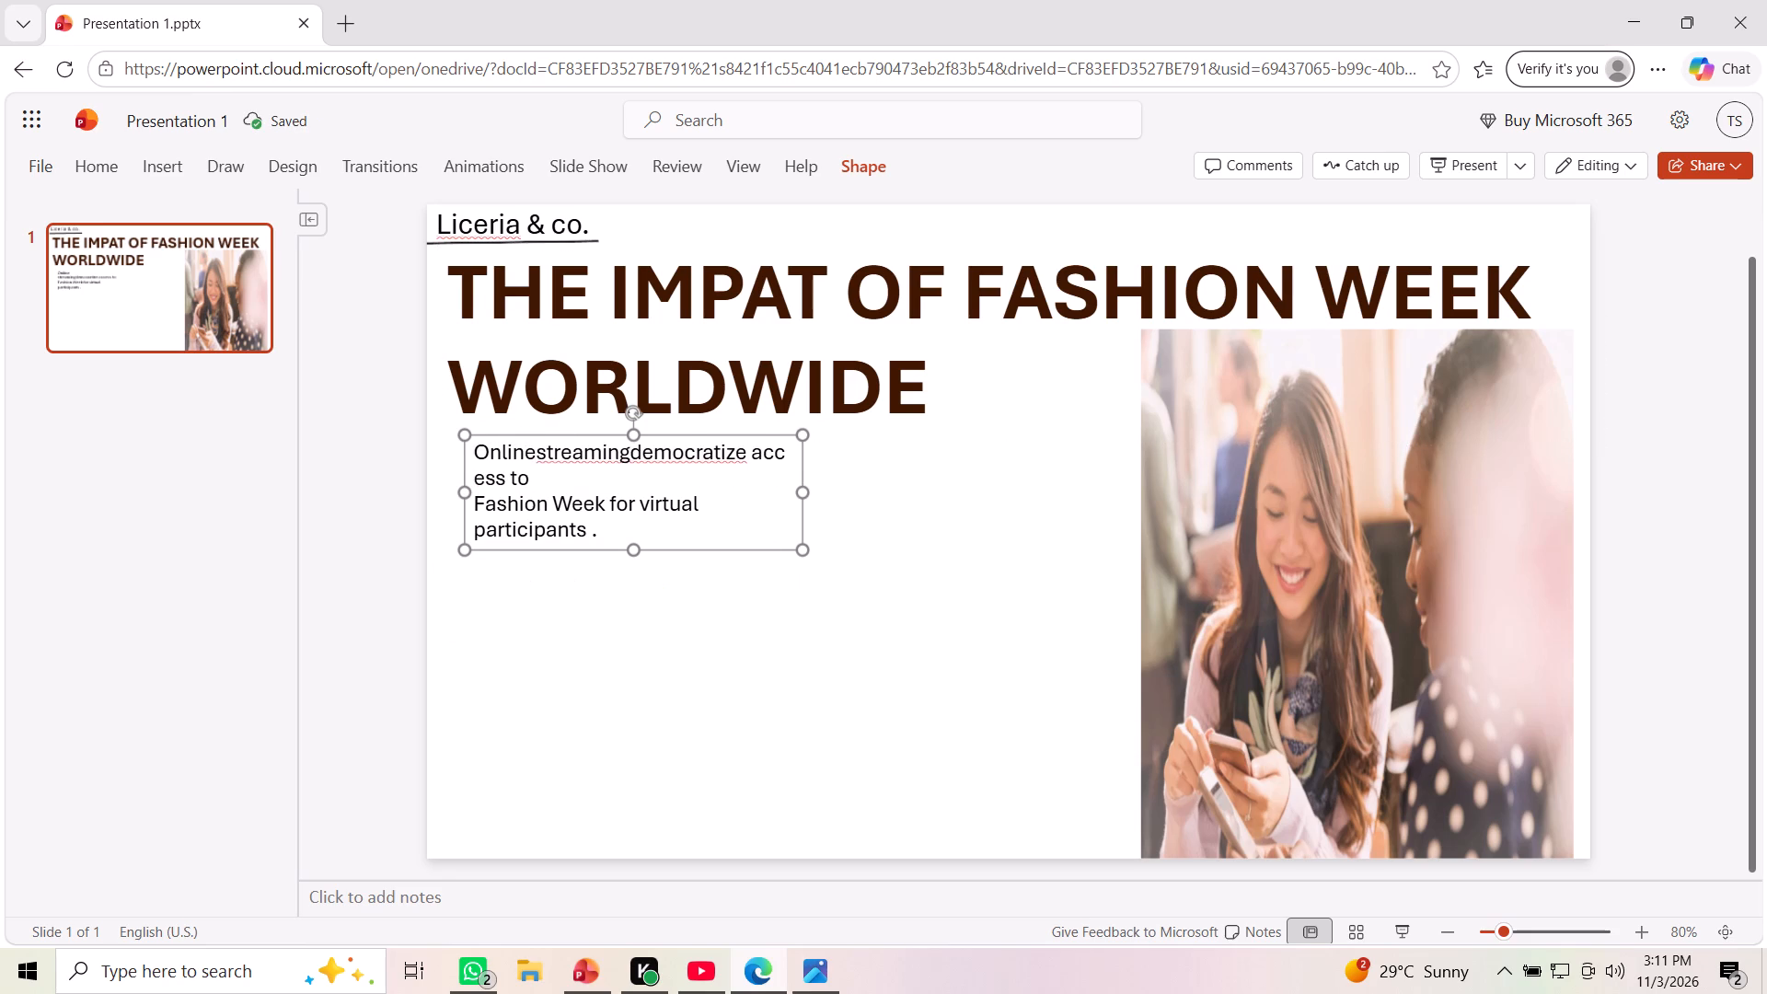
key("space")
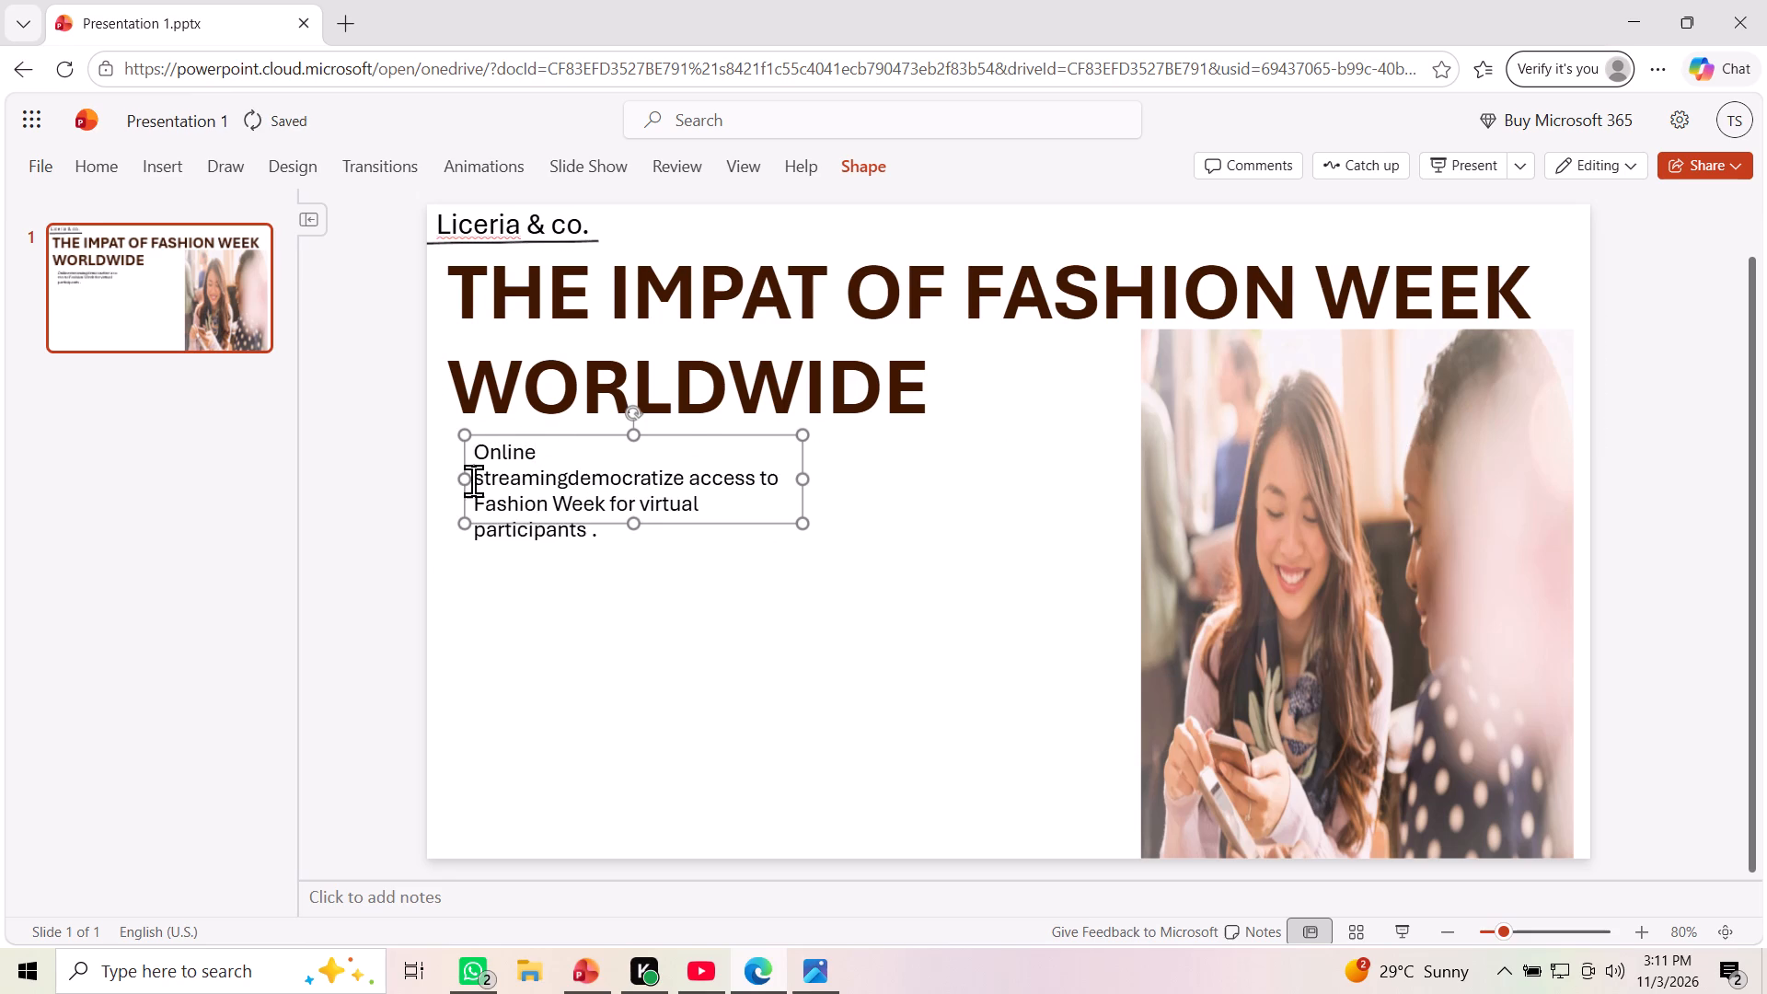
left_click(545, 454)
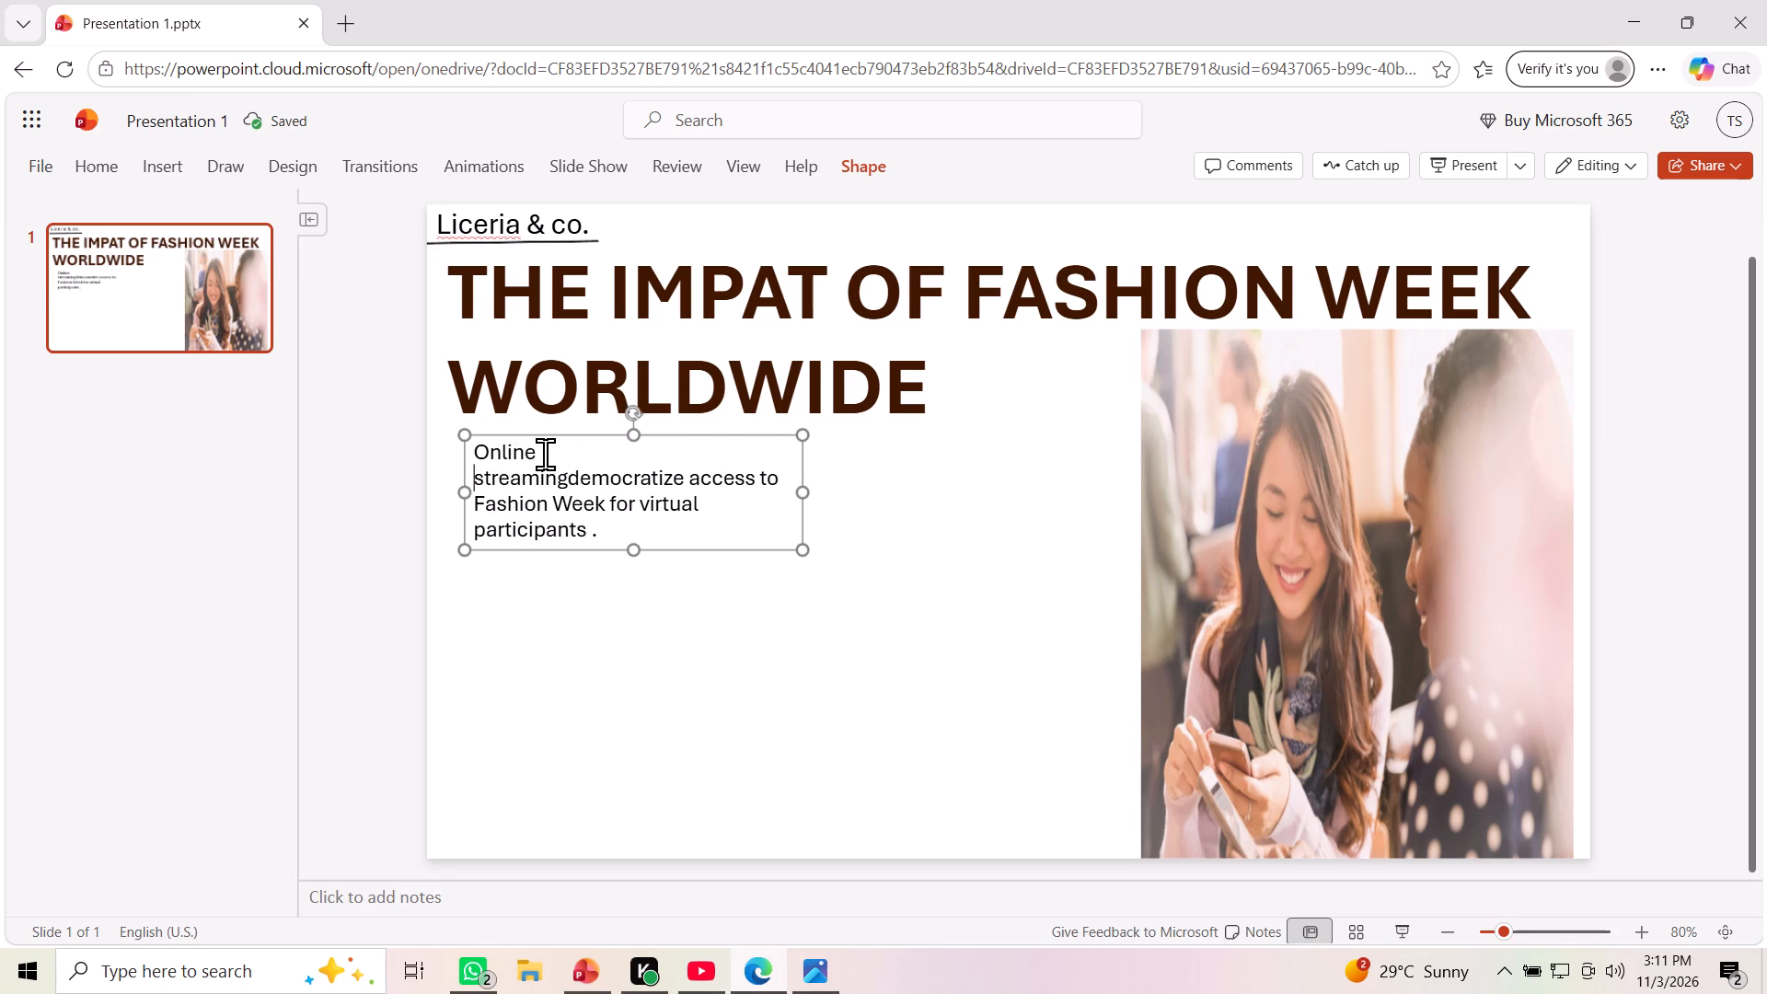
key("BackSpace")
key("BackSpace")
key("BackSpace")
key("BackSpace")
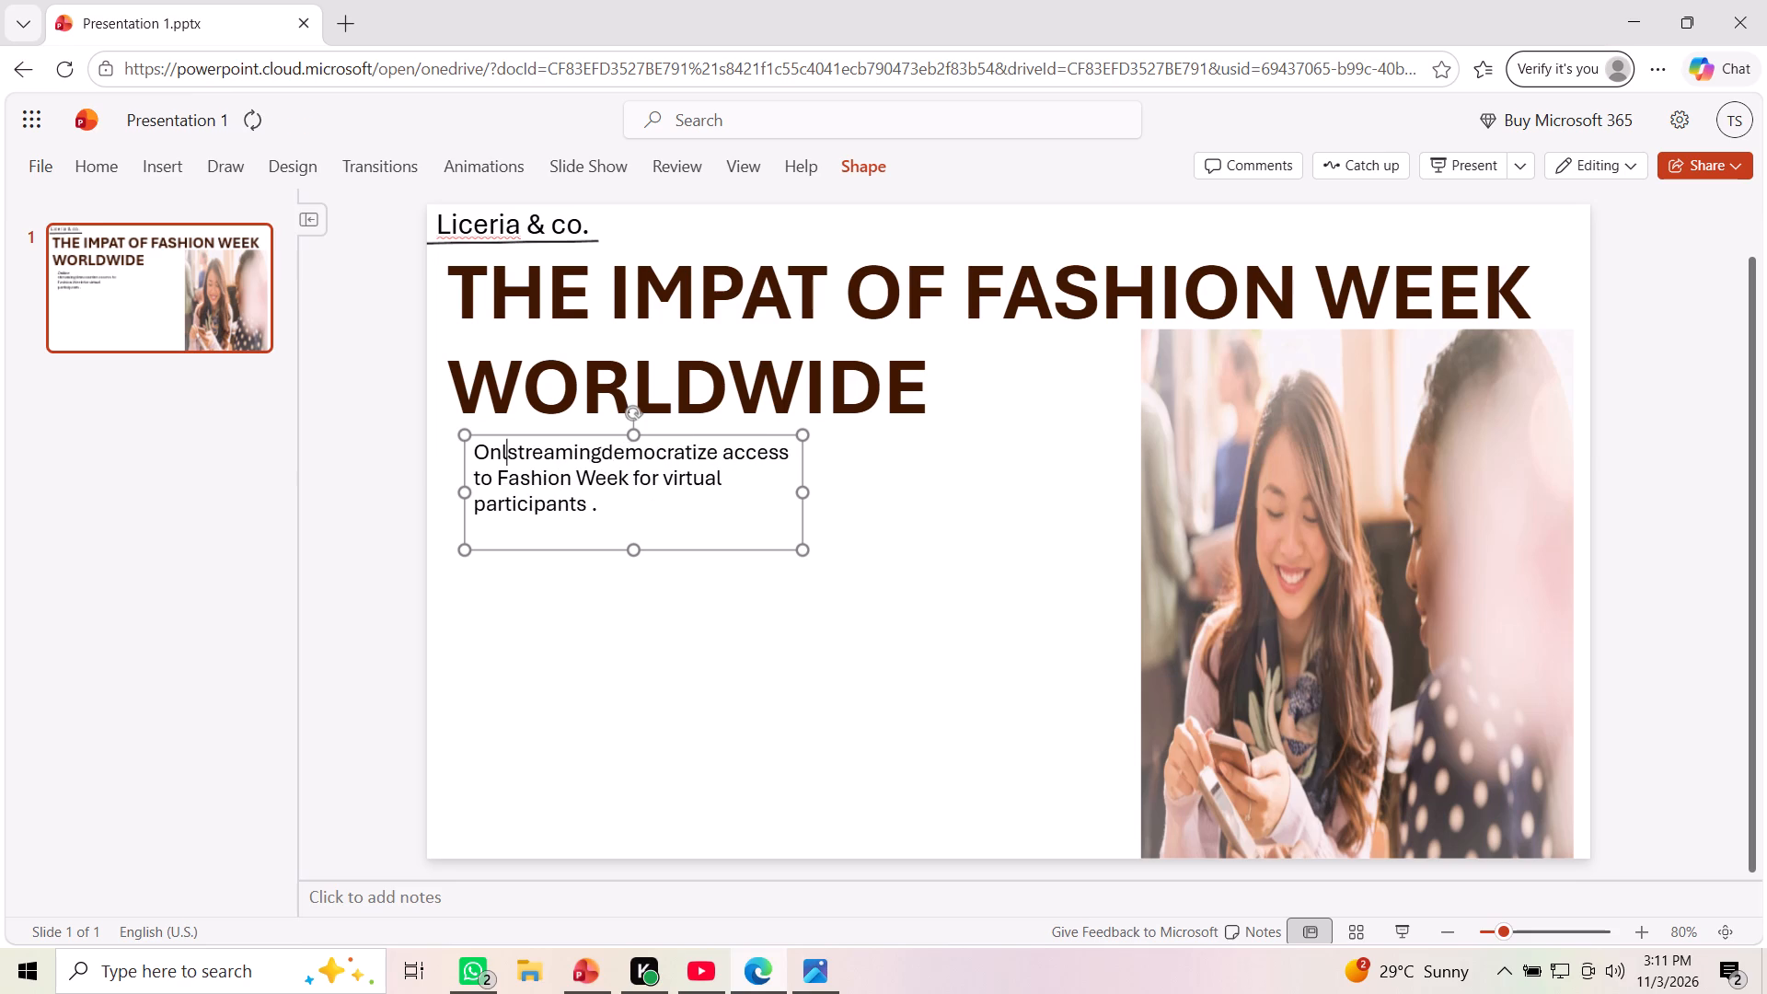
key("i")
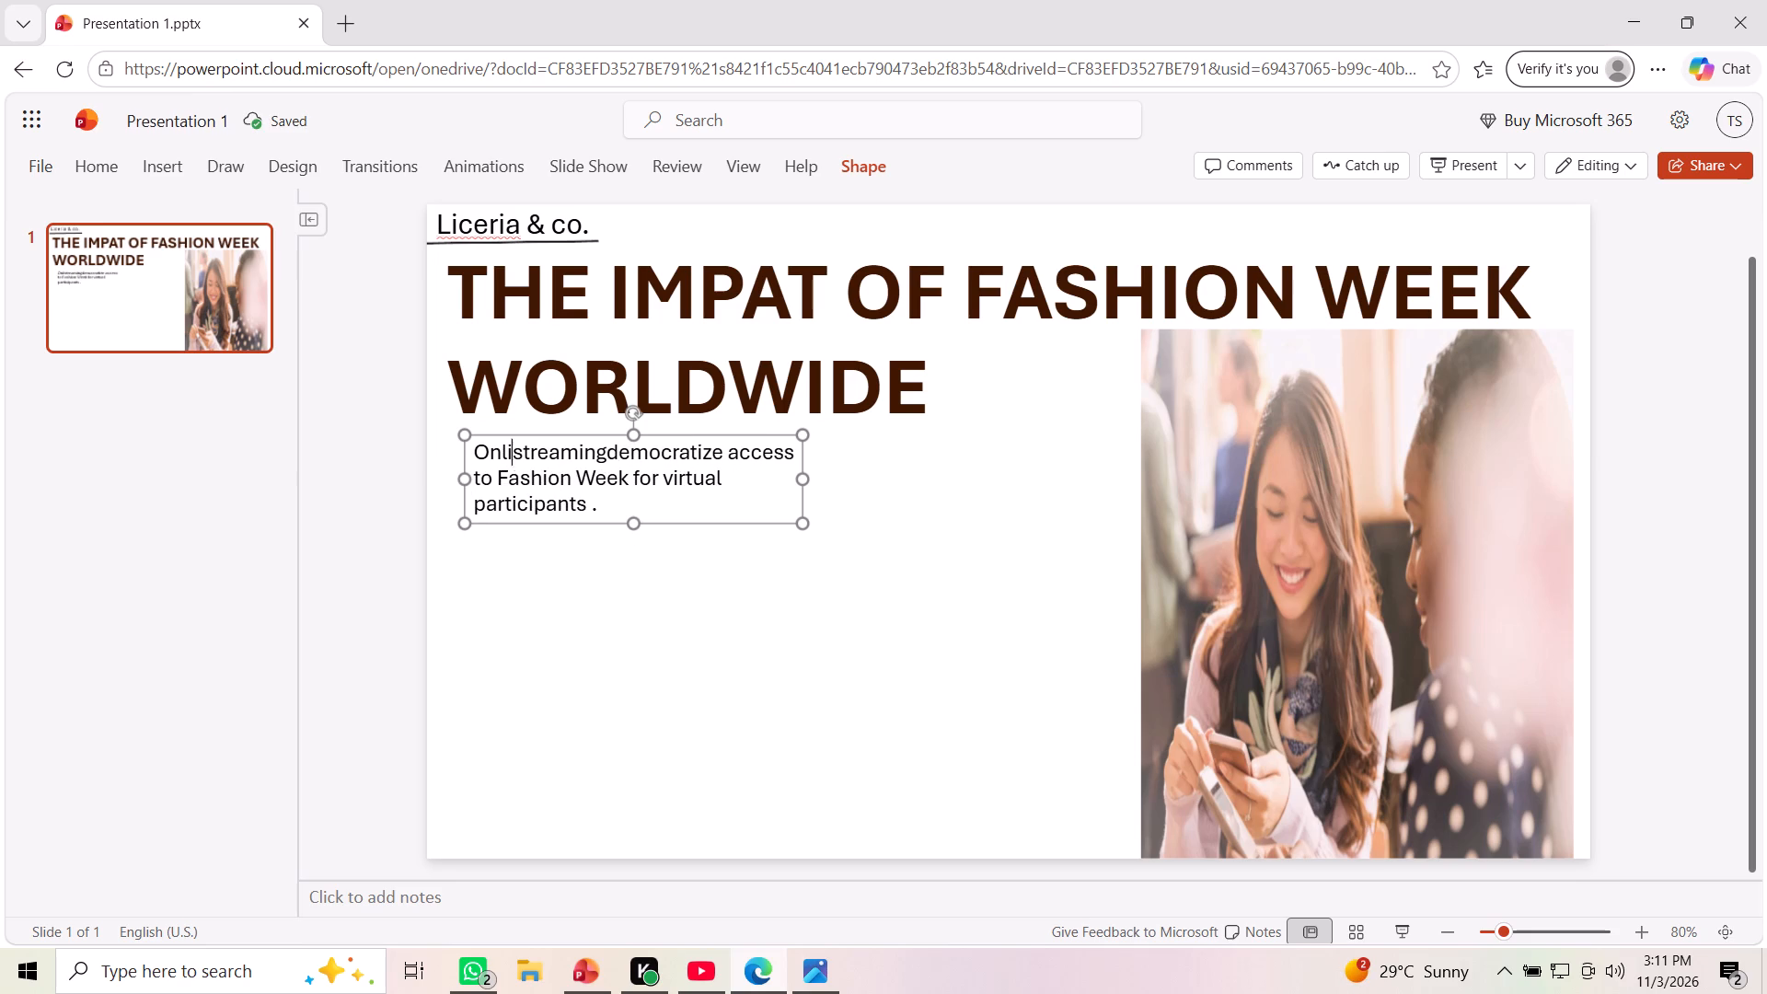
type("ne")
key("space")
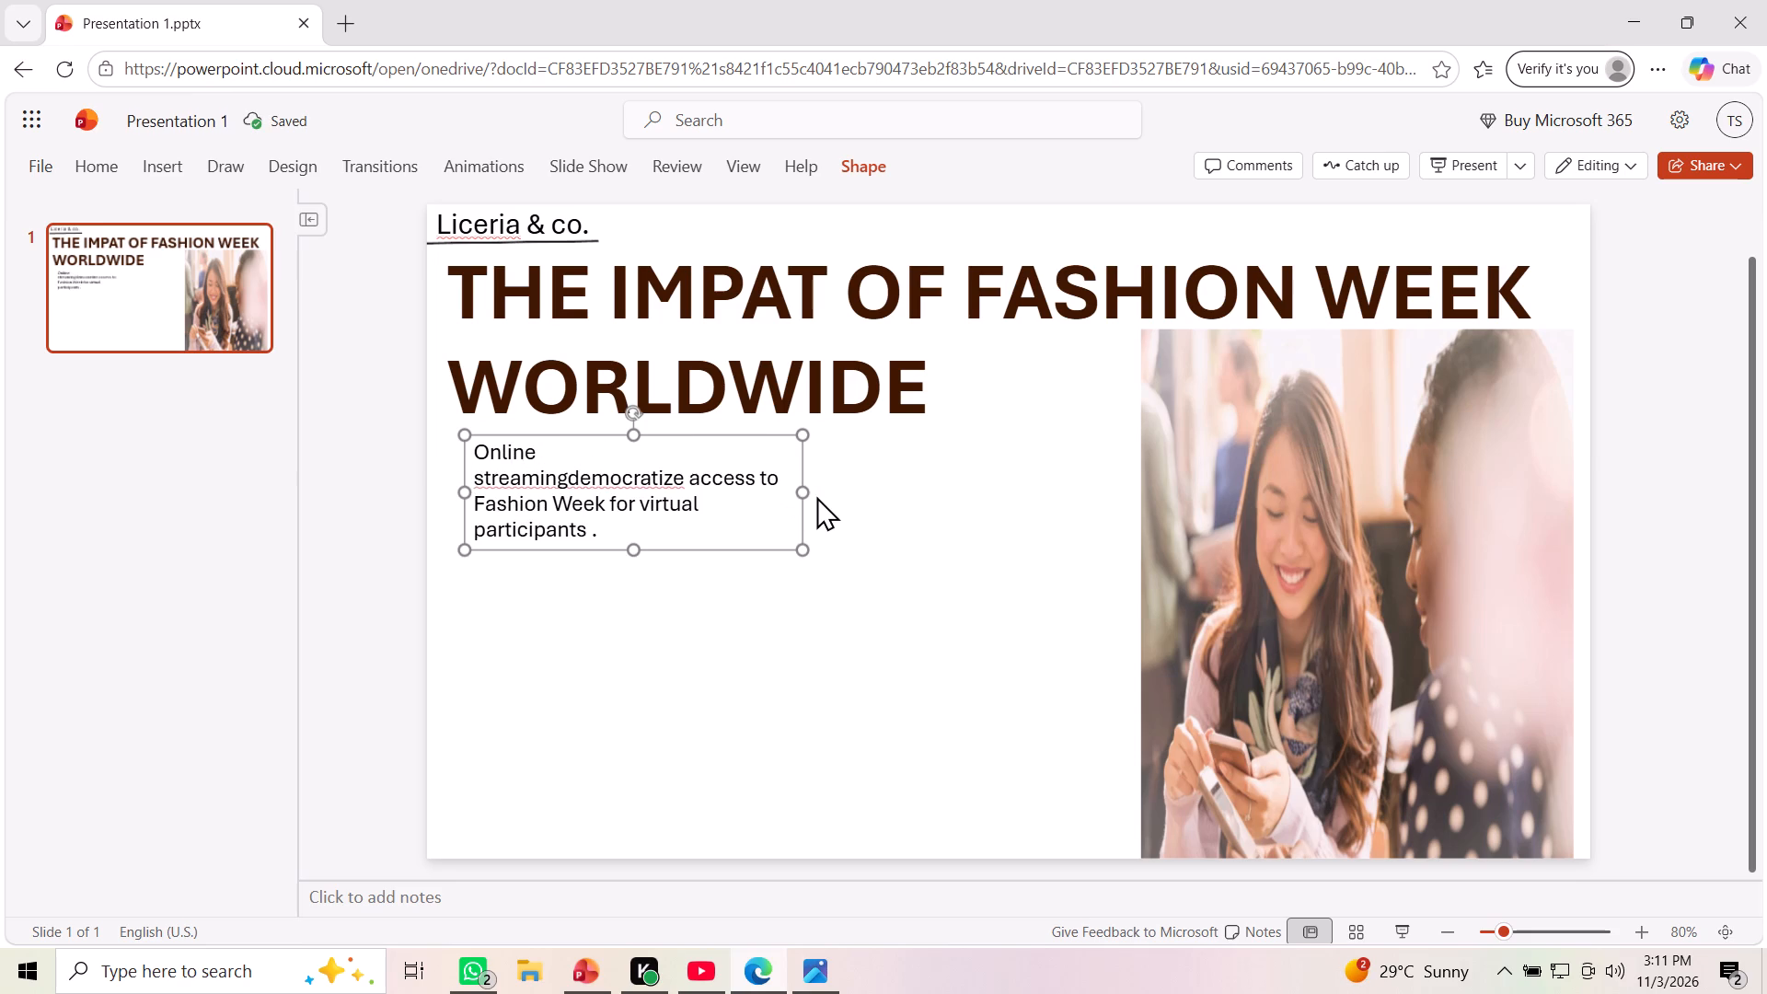
Widen the subheading text box until its first line runs from "Online" through "access", and deselect it.
left_click_drag(803, 490, 817, 487)
left_click_drag(814, 491, 840, 490)
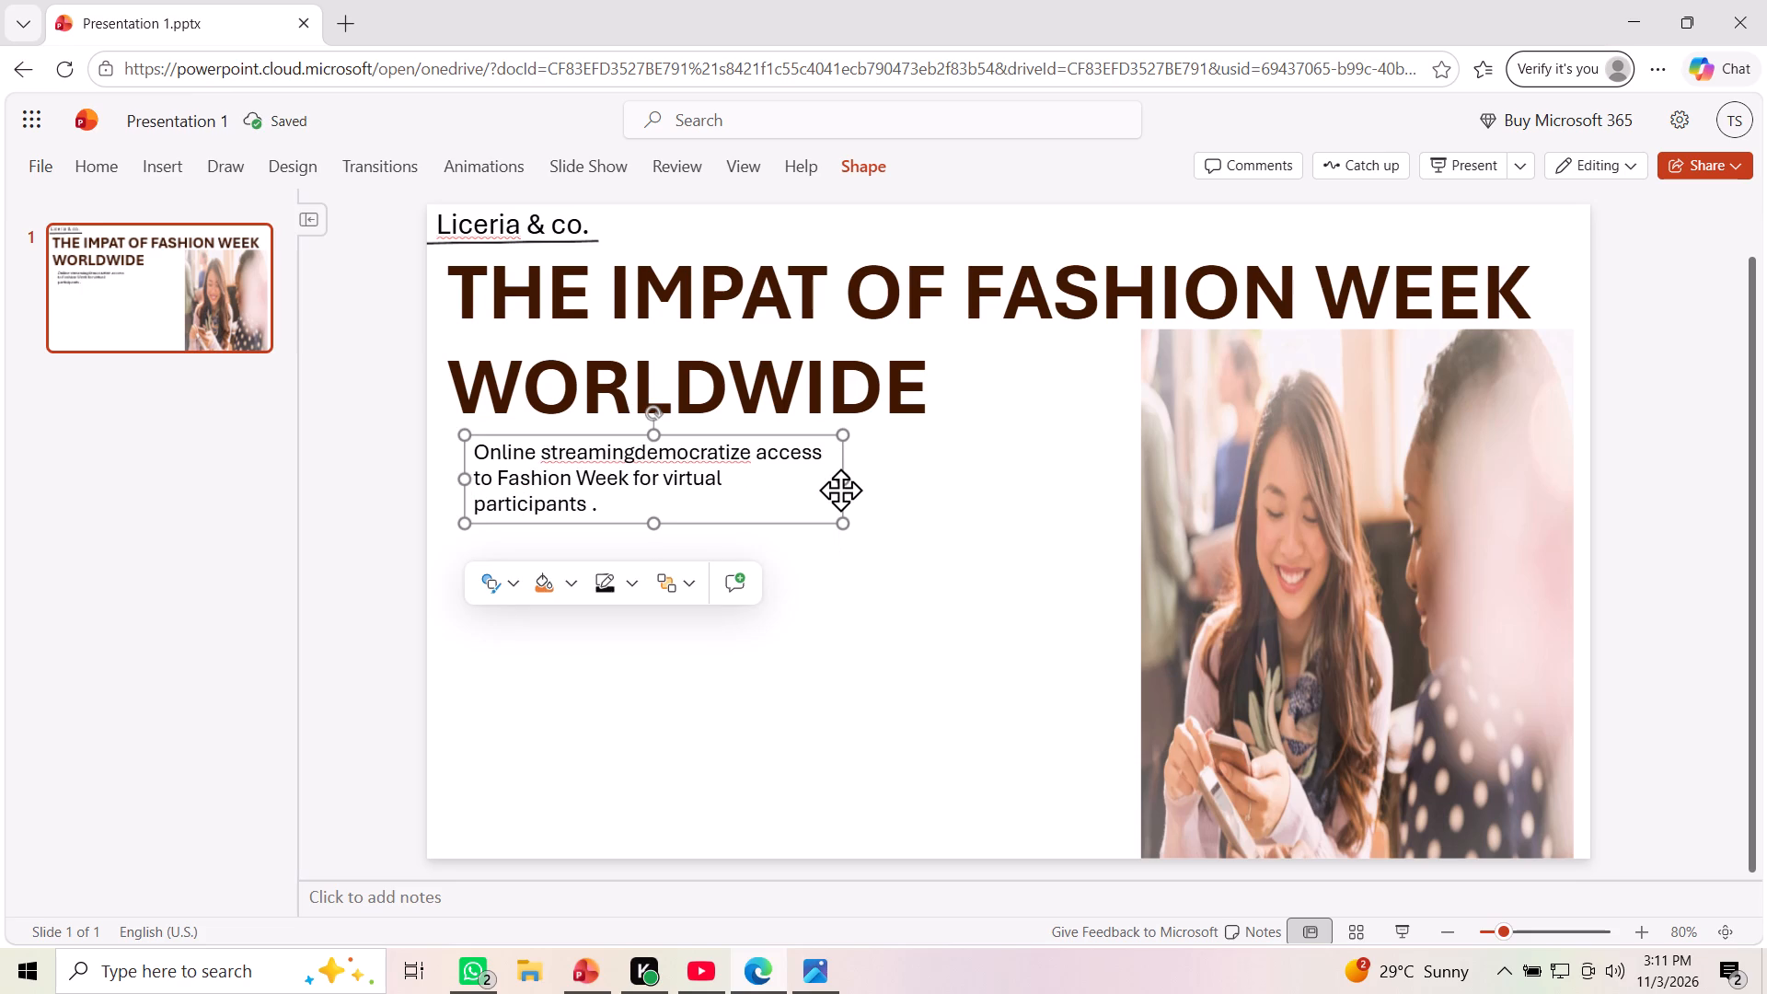
left_click(832, 624)
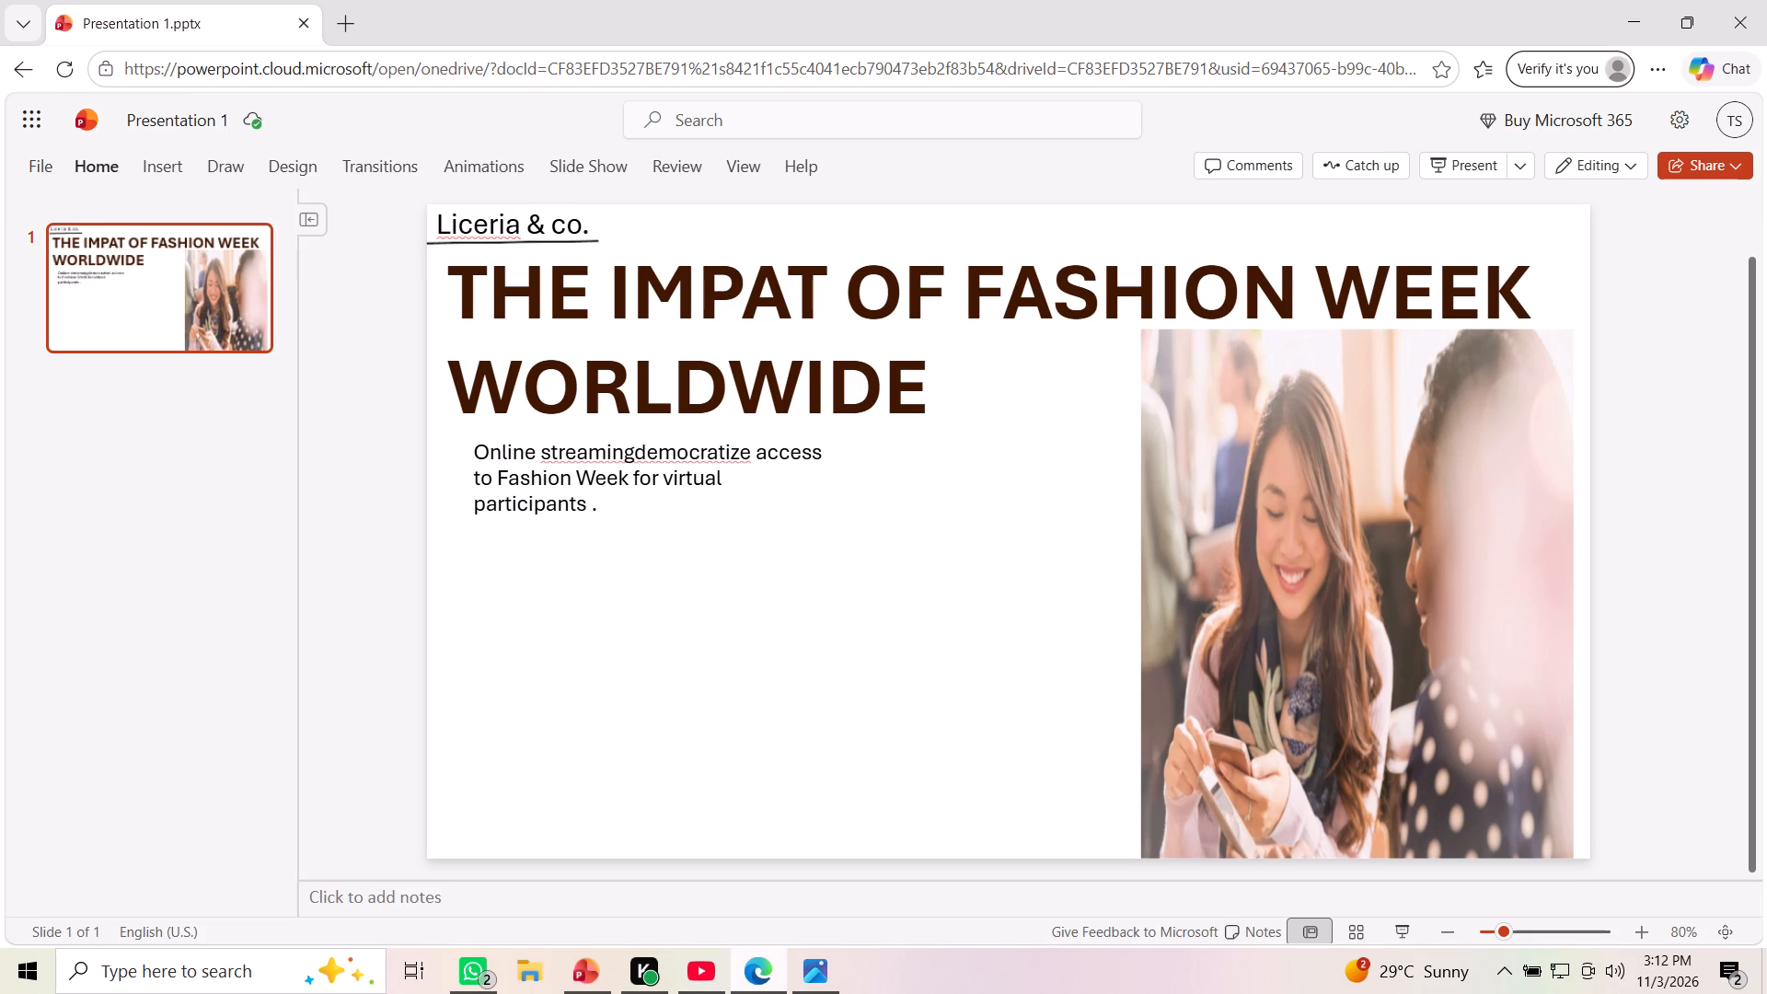
Check the reference layout, widen the photo until it starts just past "WORLDWIDE", and shift it flush with the slide's right edge.
left_click(804, 974)
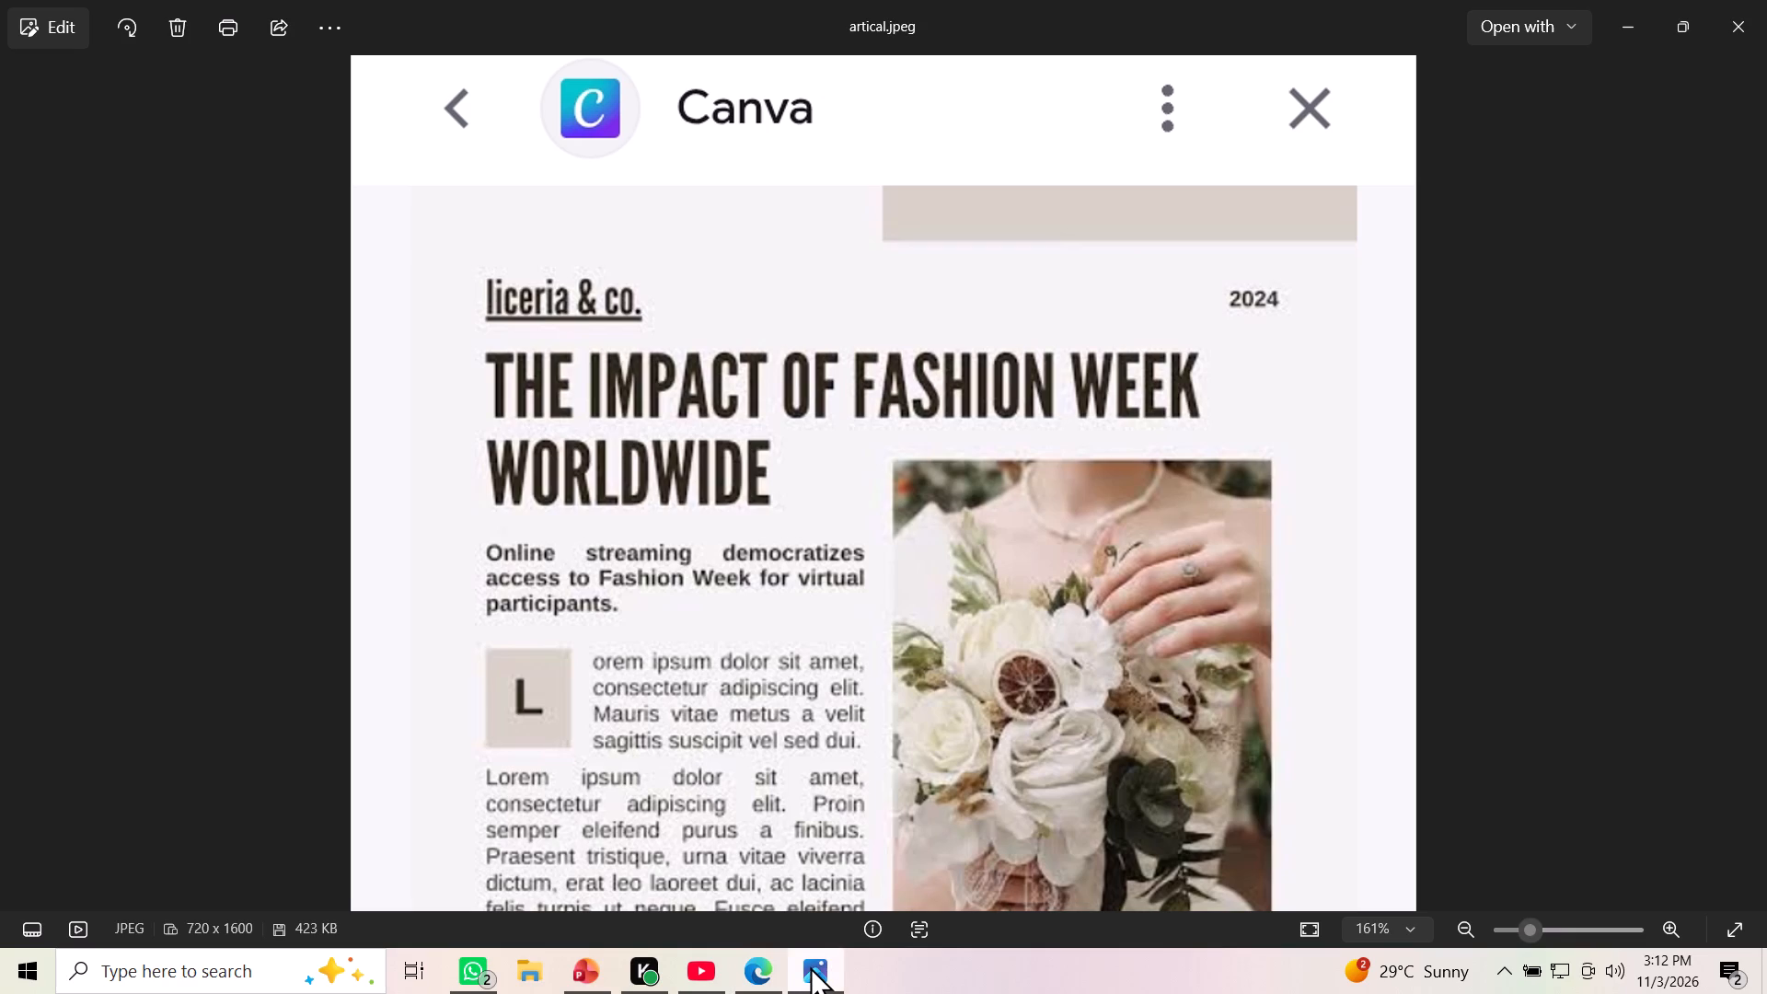
left_click(810, 966)
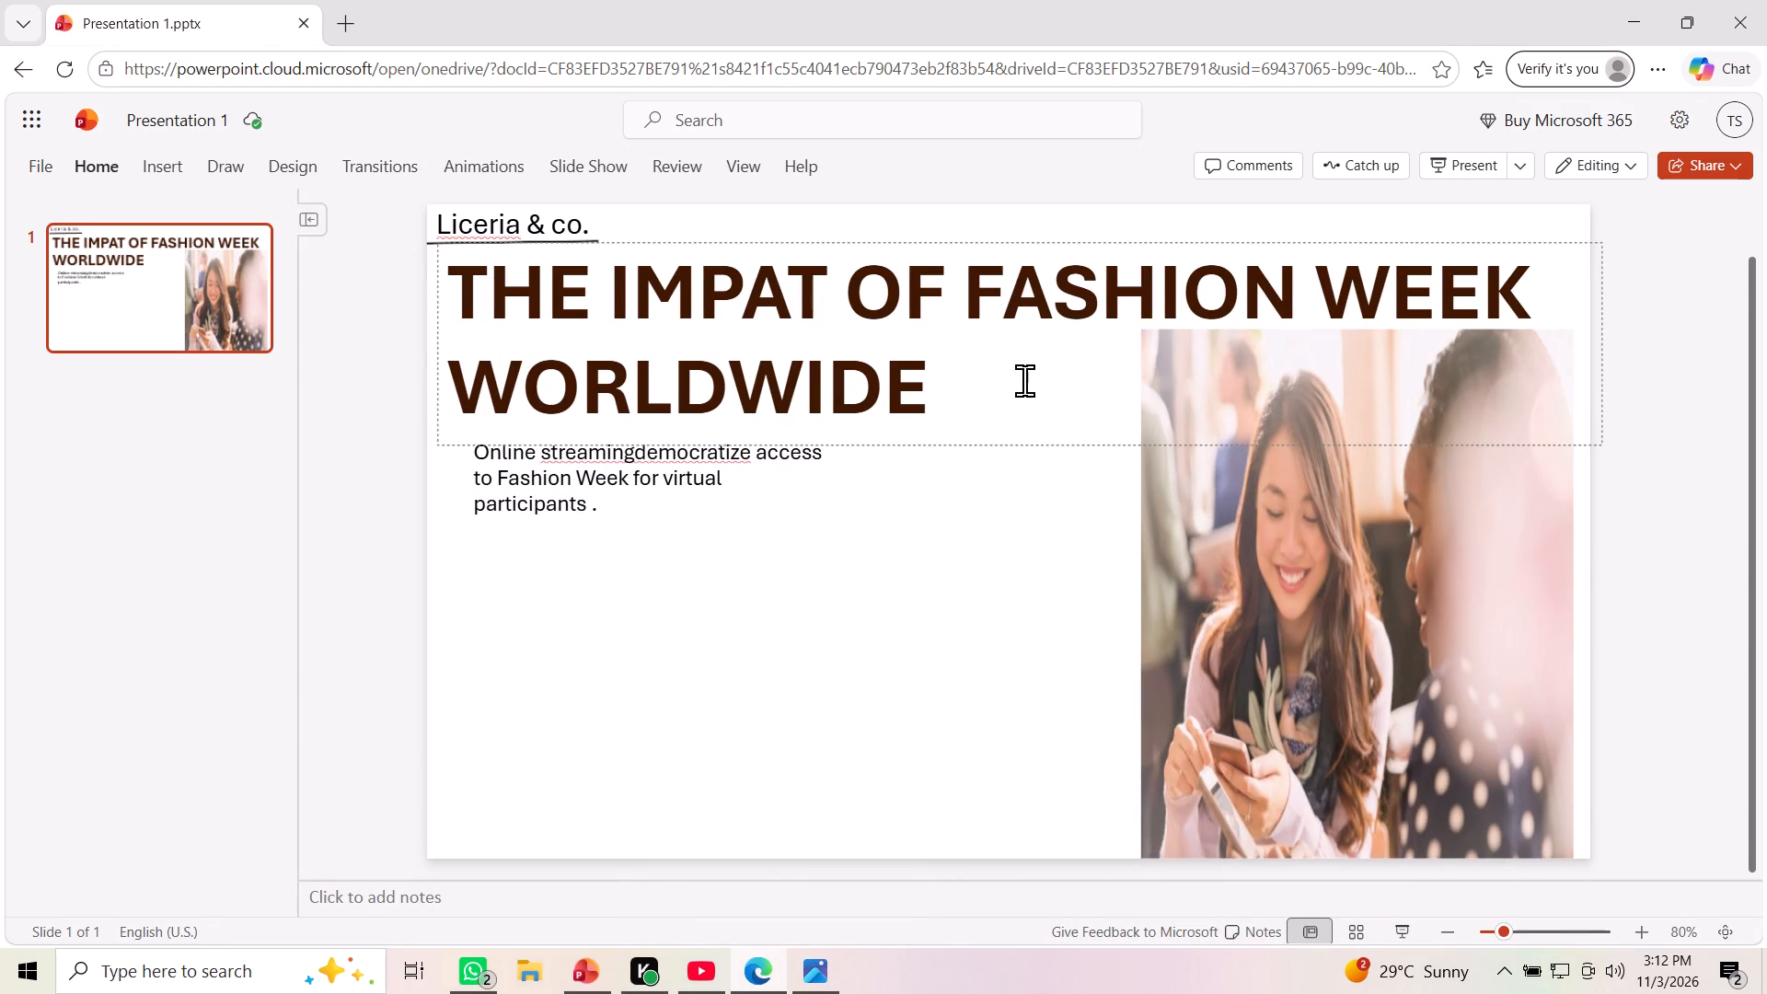
left_click(1367, 540)
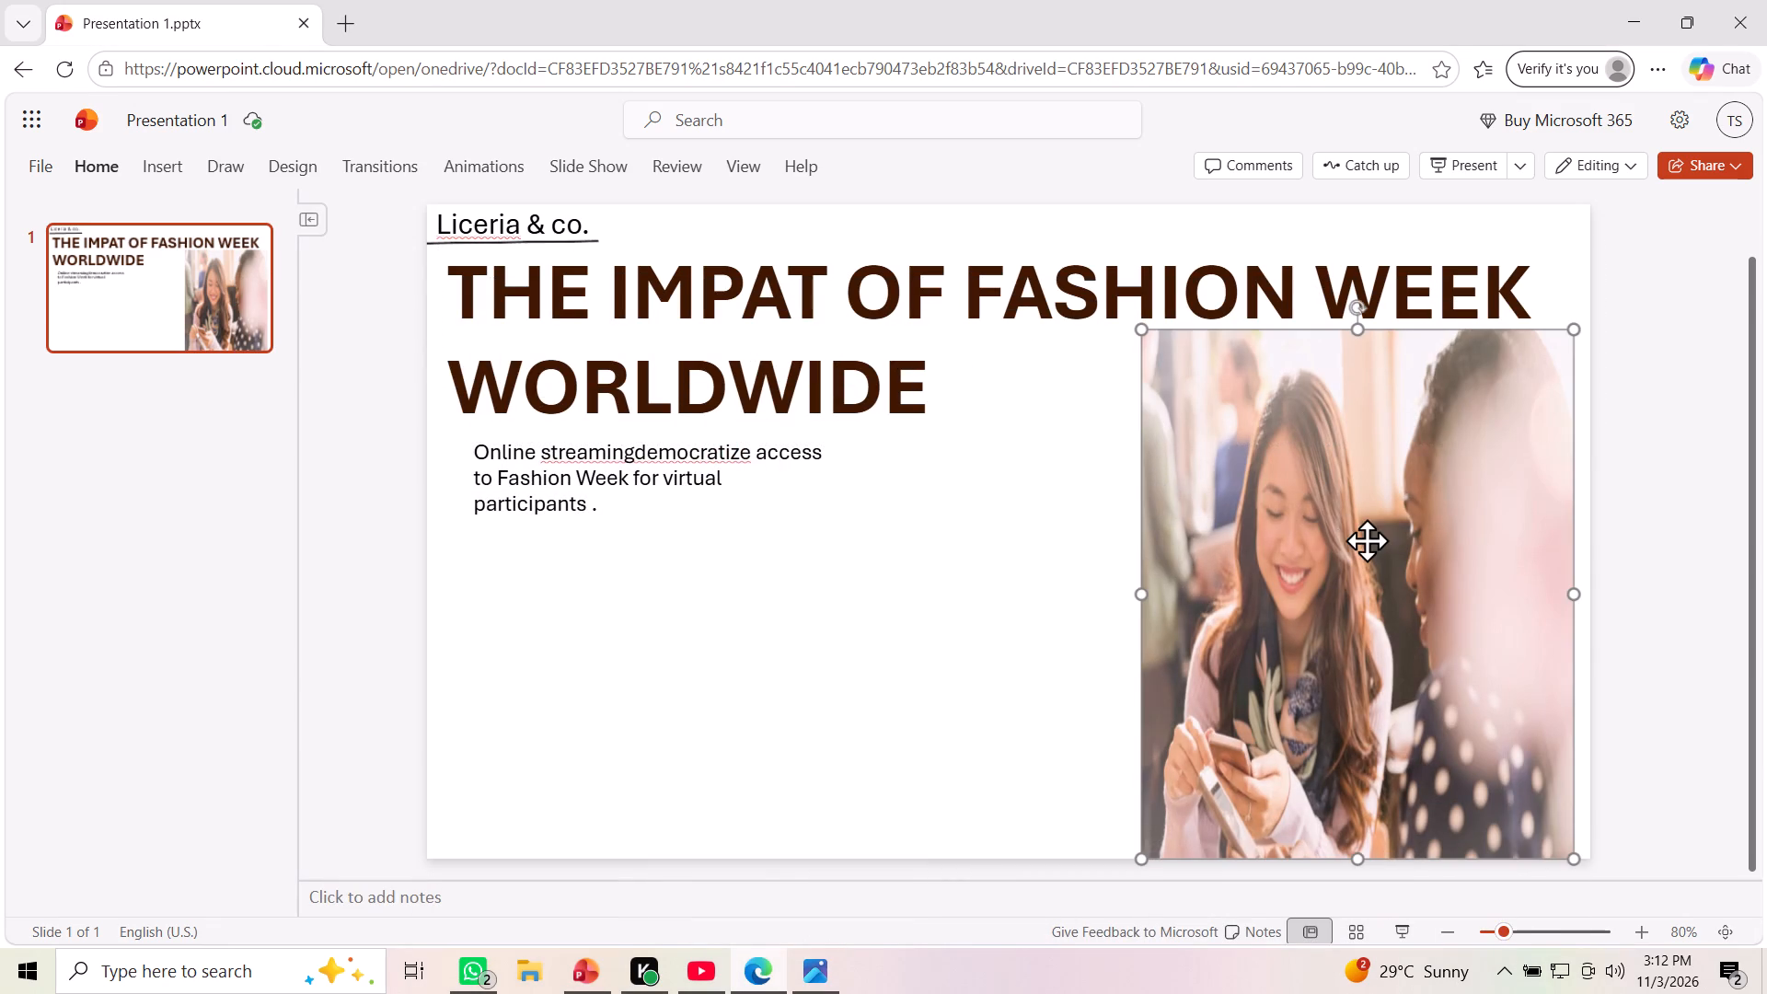
left_click_drag(1145, 593, 1143, 593)
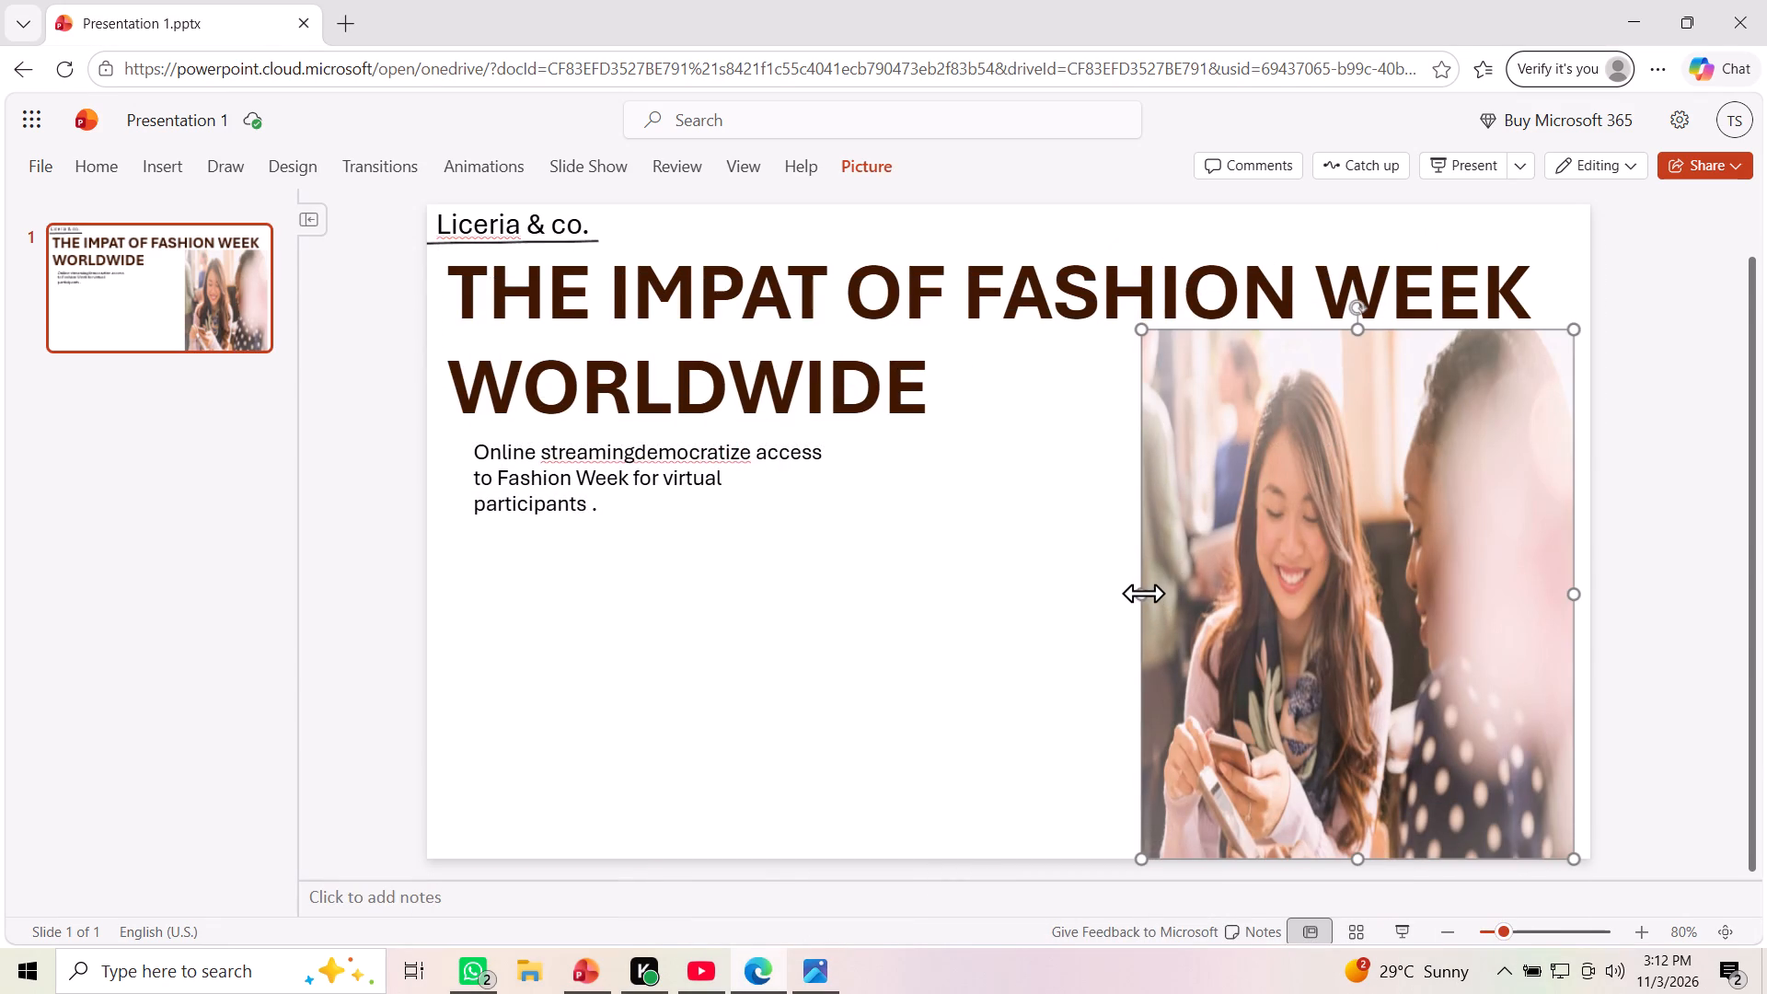
left_click_drag(1143, 593, 948, 557)
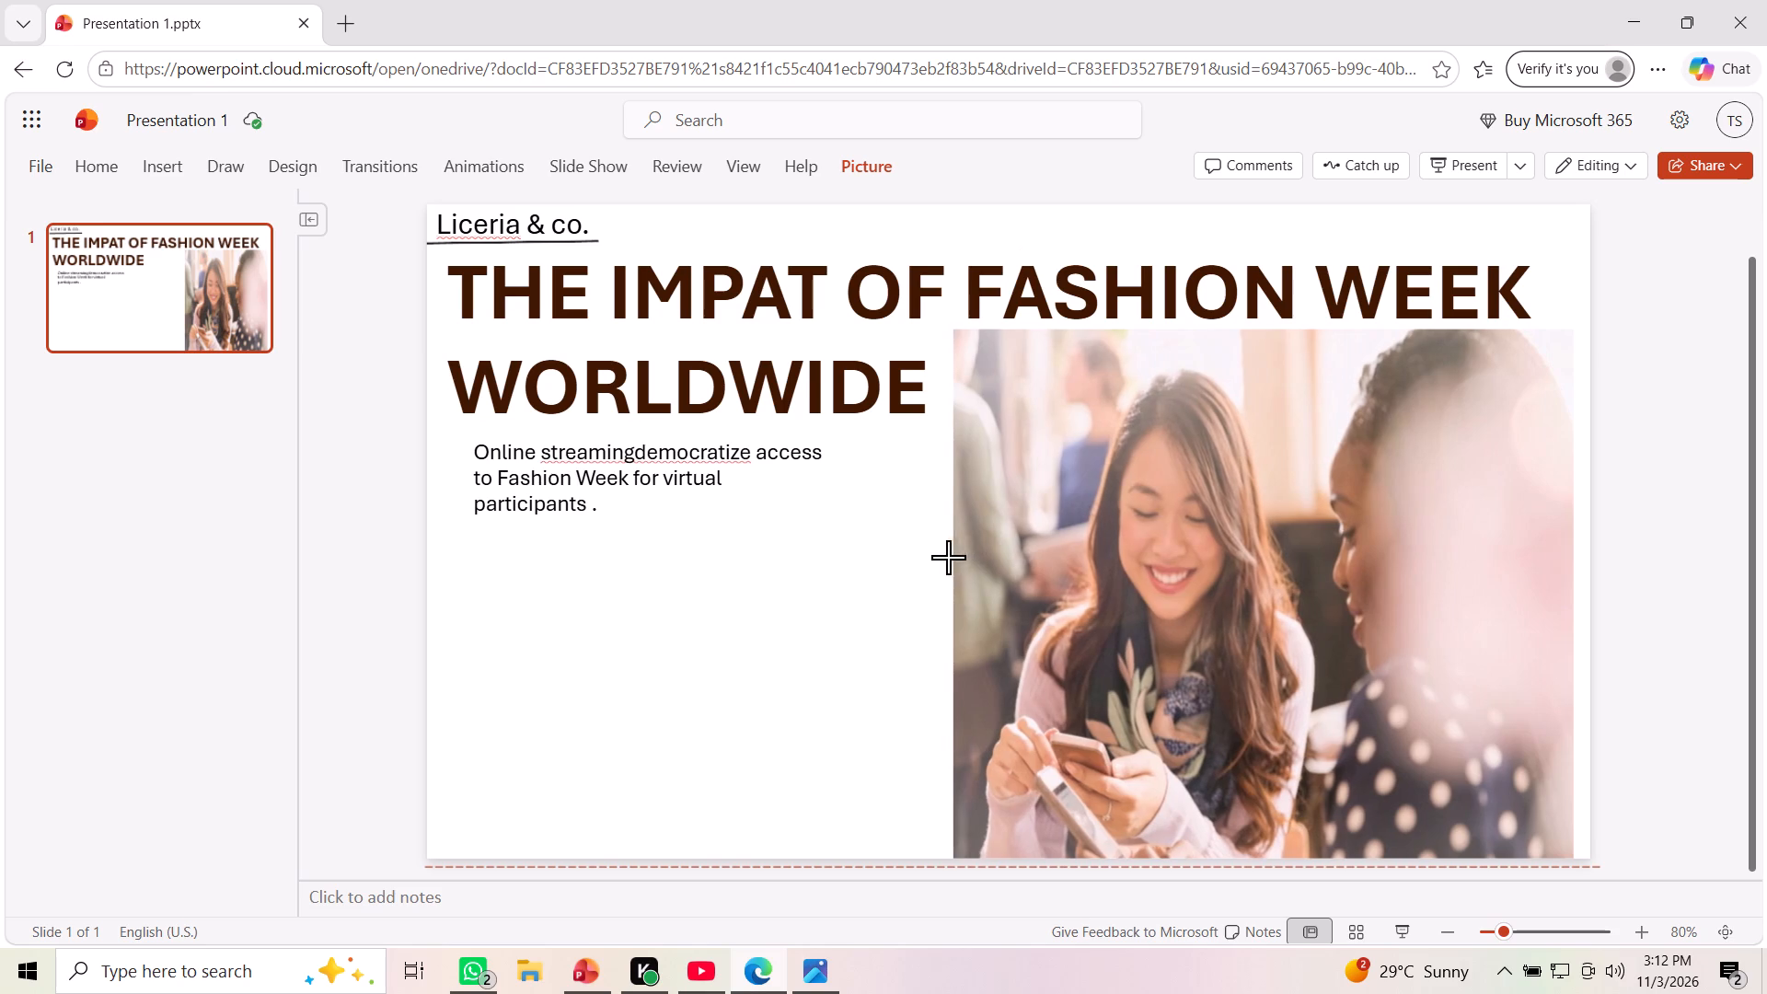
left_click_drag(948, 557, 945, 557)
left_click_drag(945, 557, 952, 556)
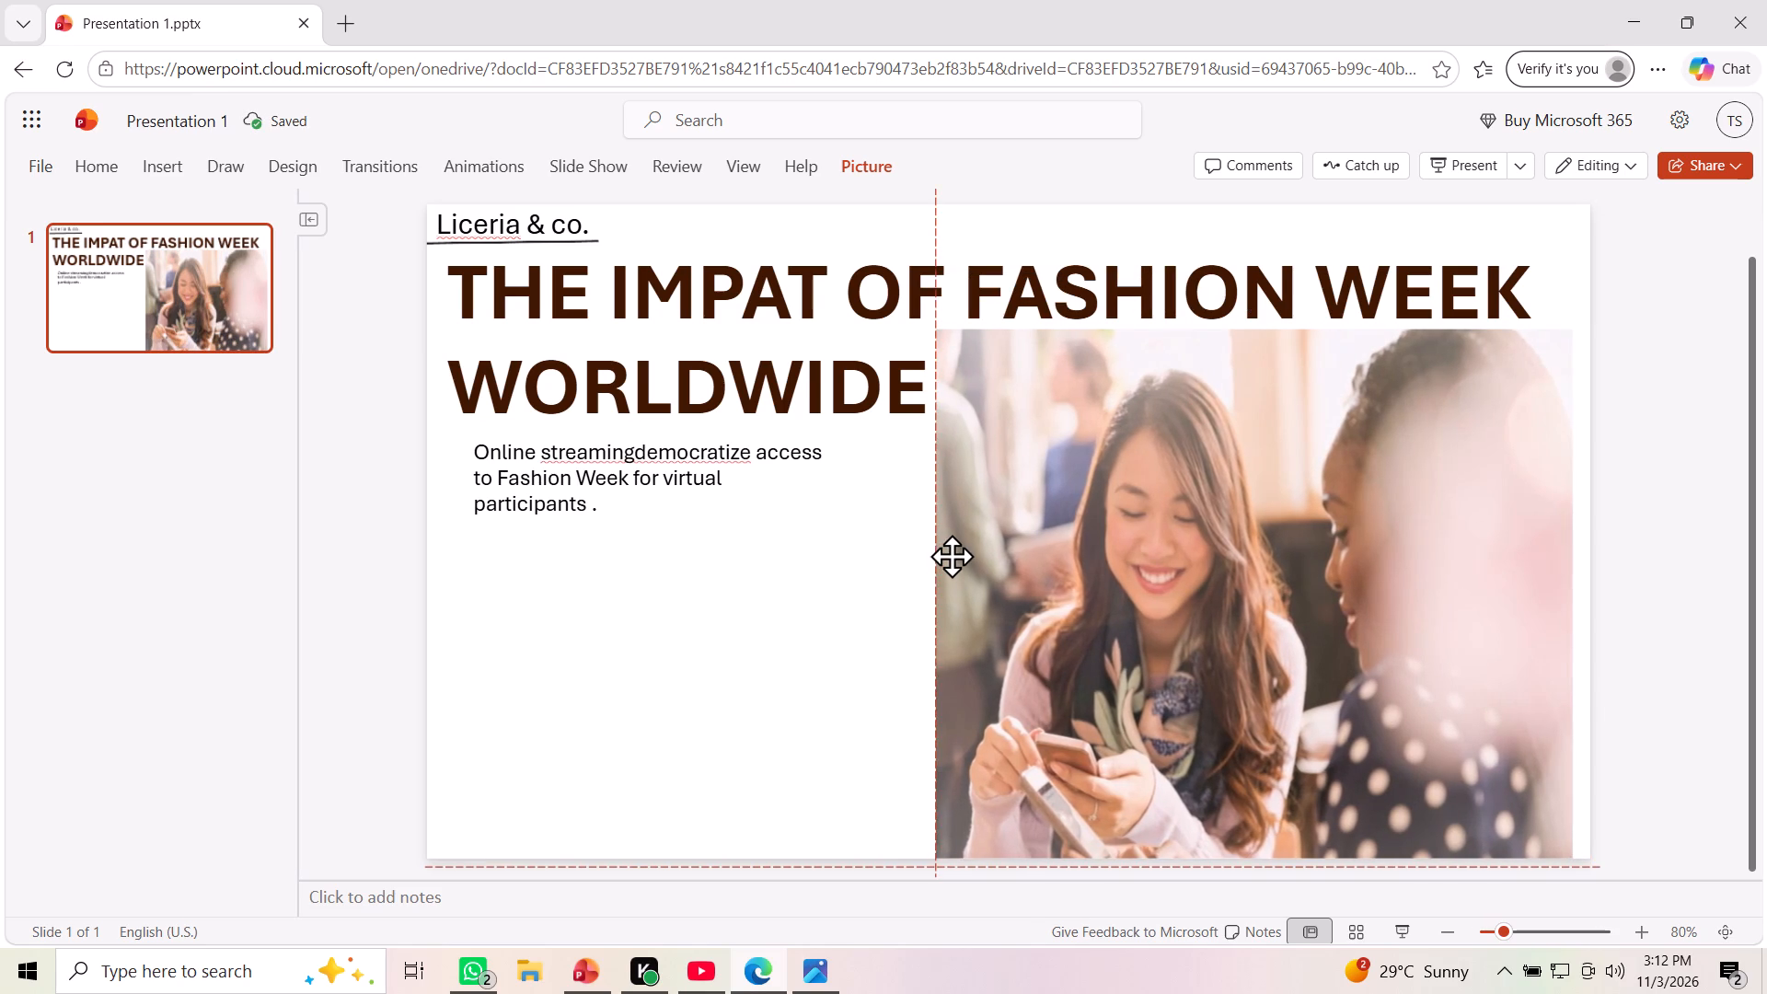
left_click_drag(952, 556, 954, 557)
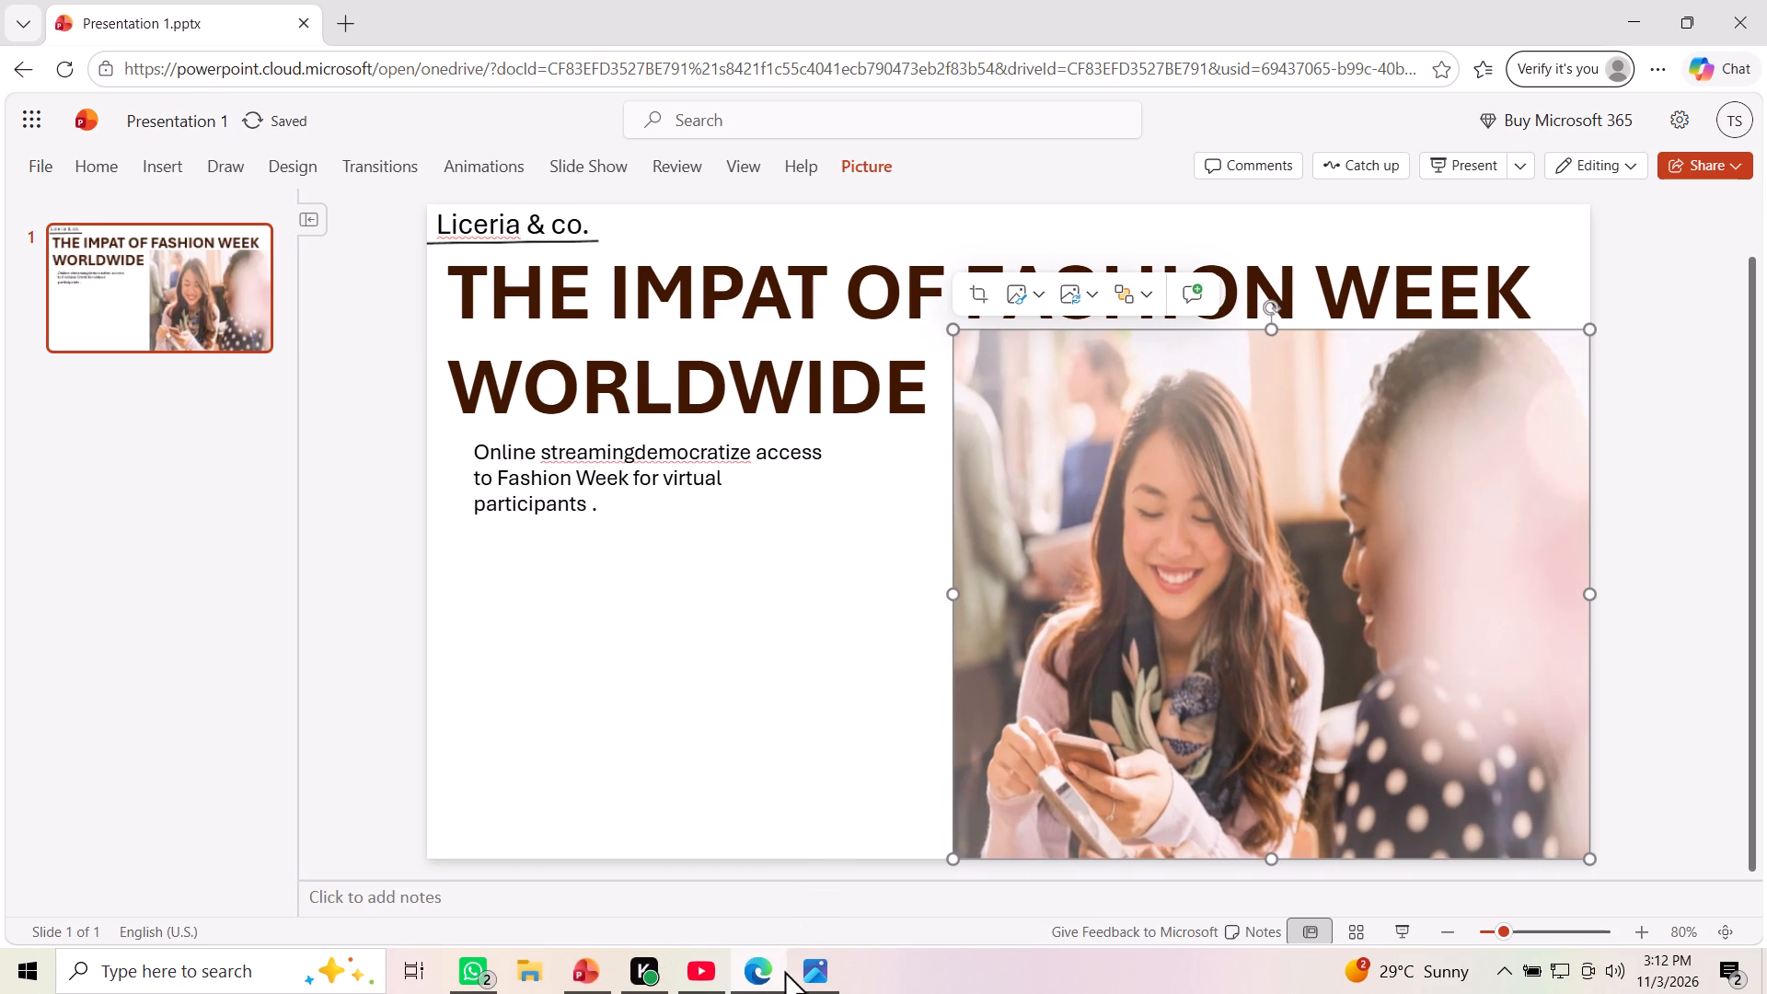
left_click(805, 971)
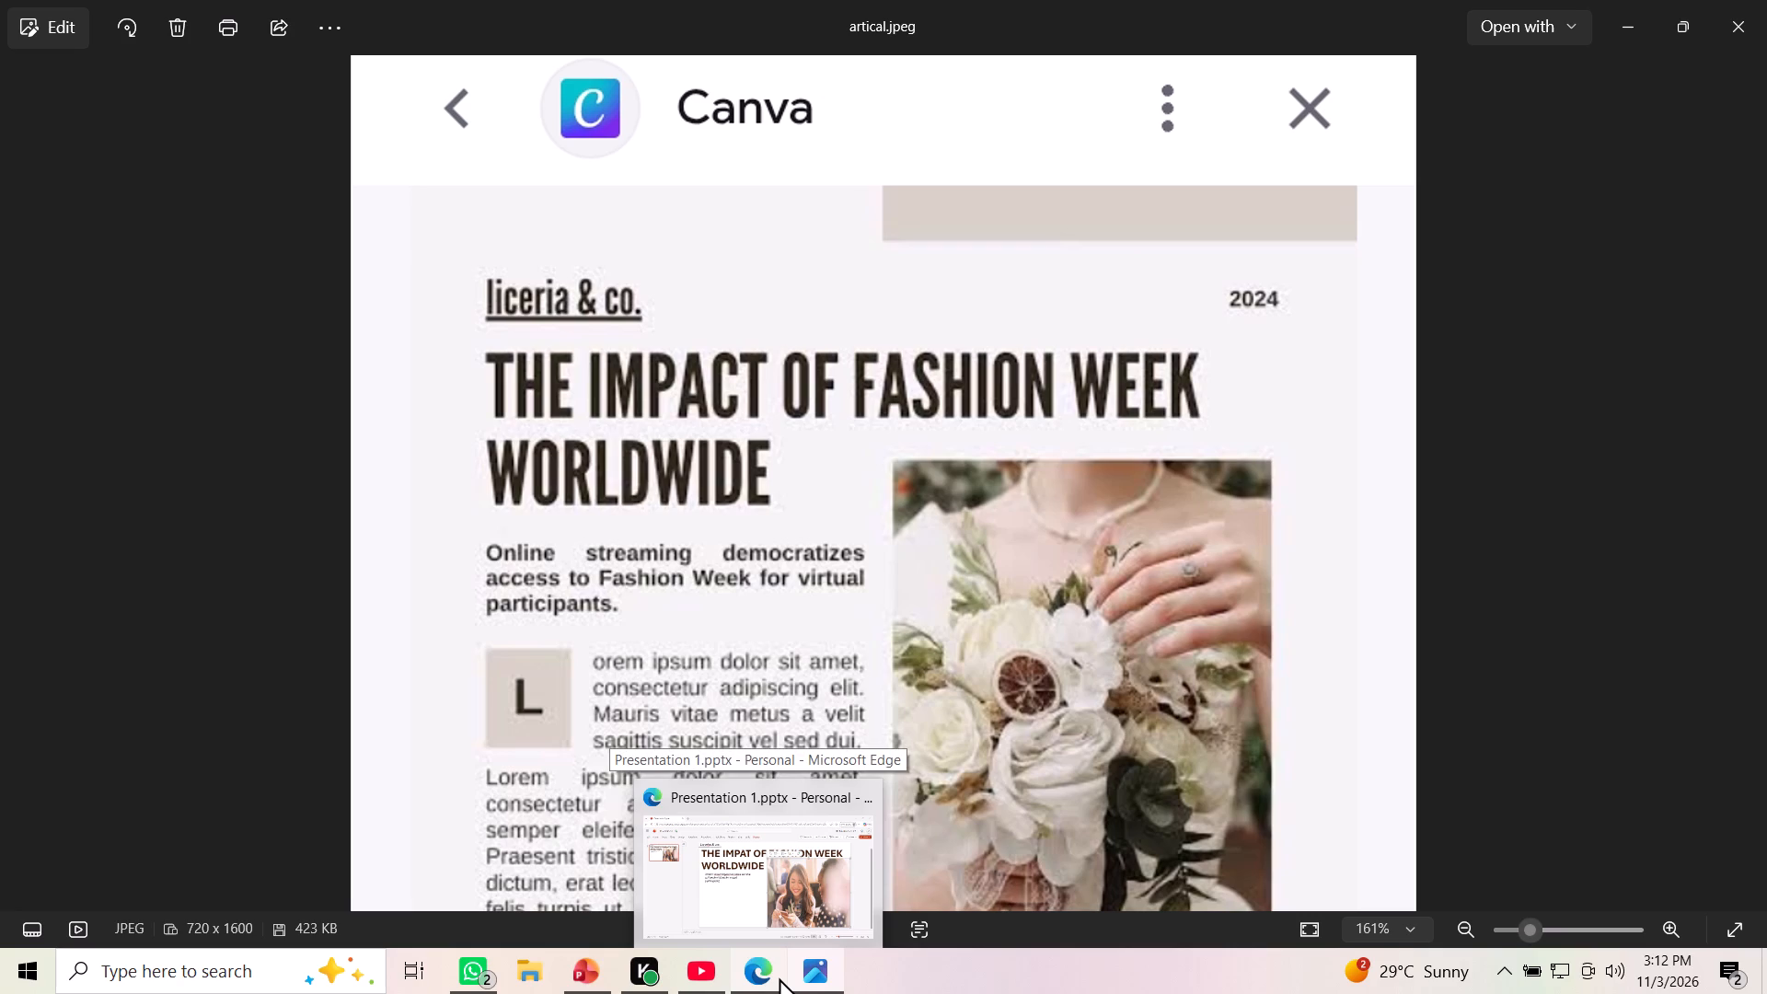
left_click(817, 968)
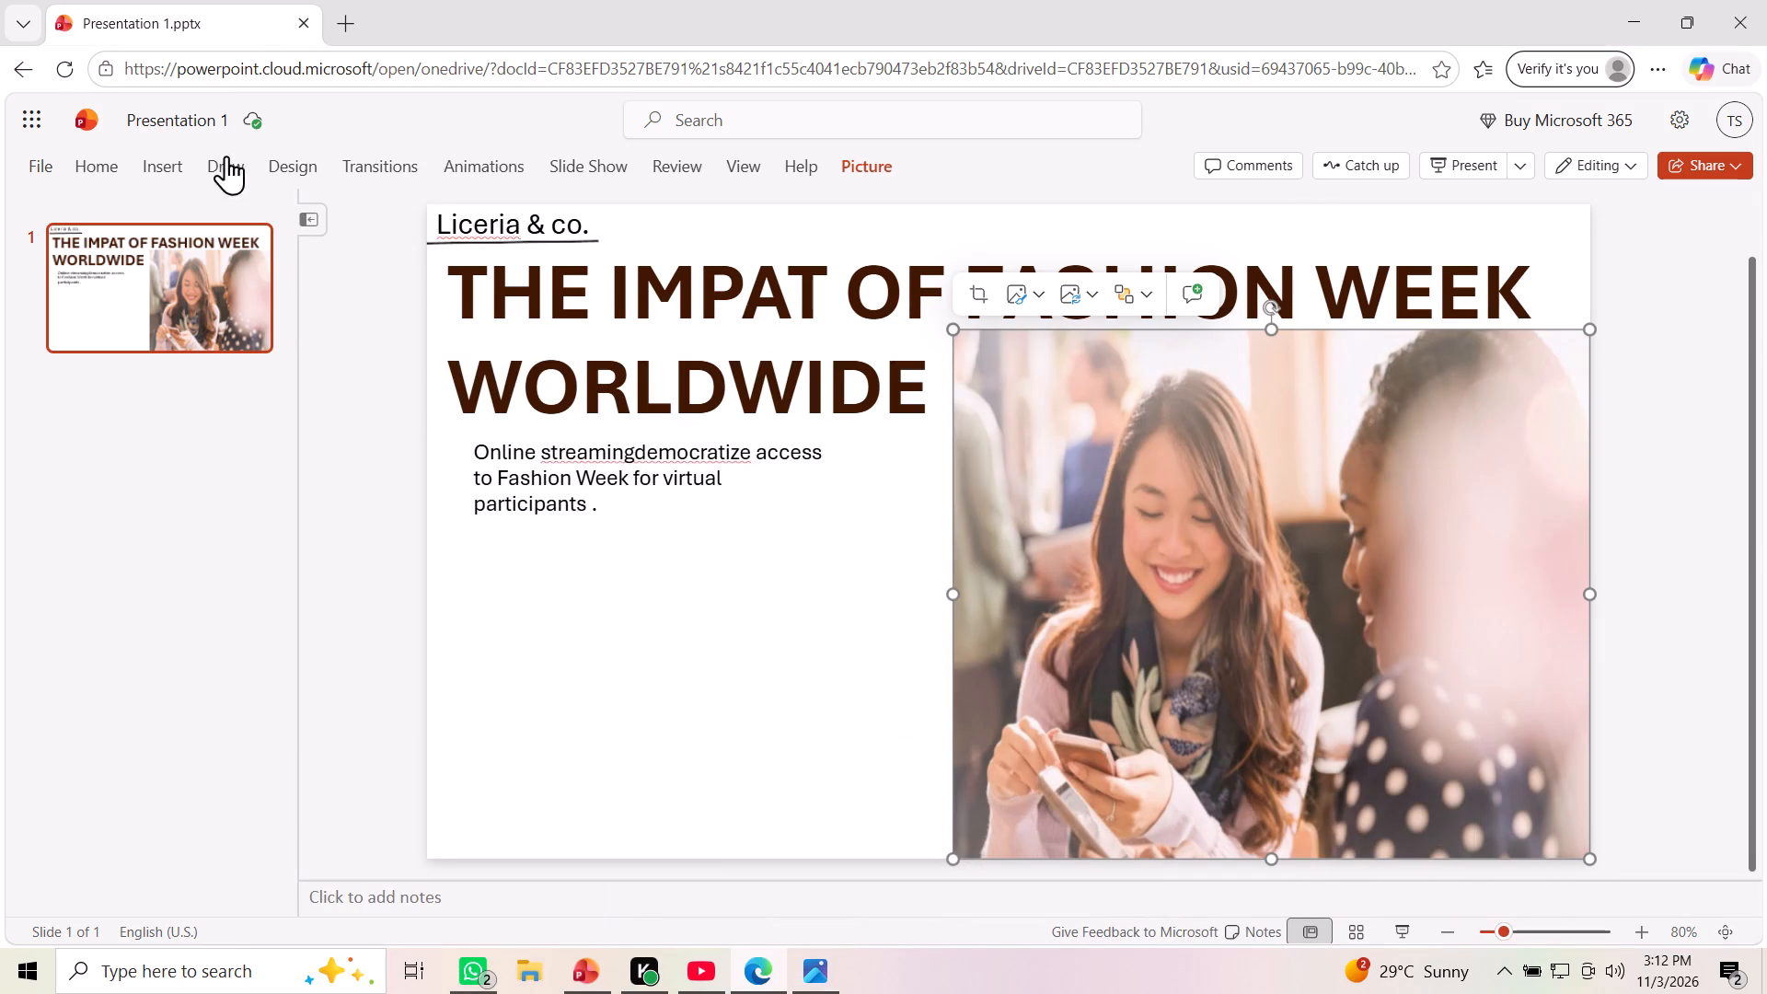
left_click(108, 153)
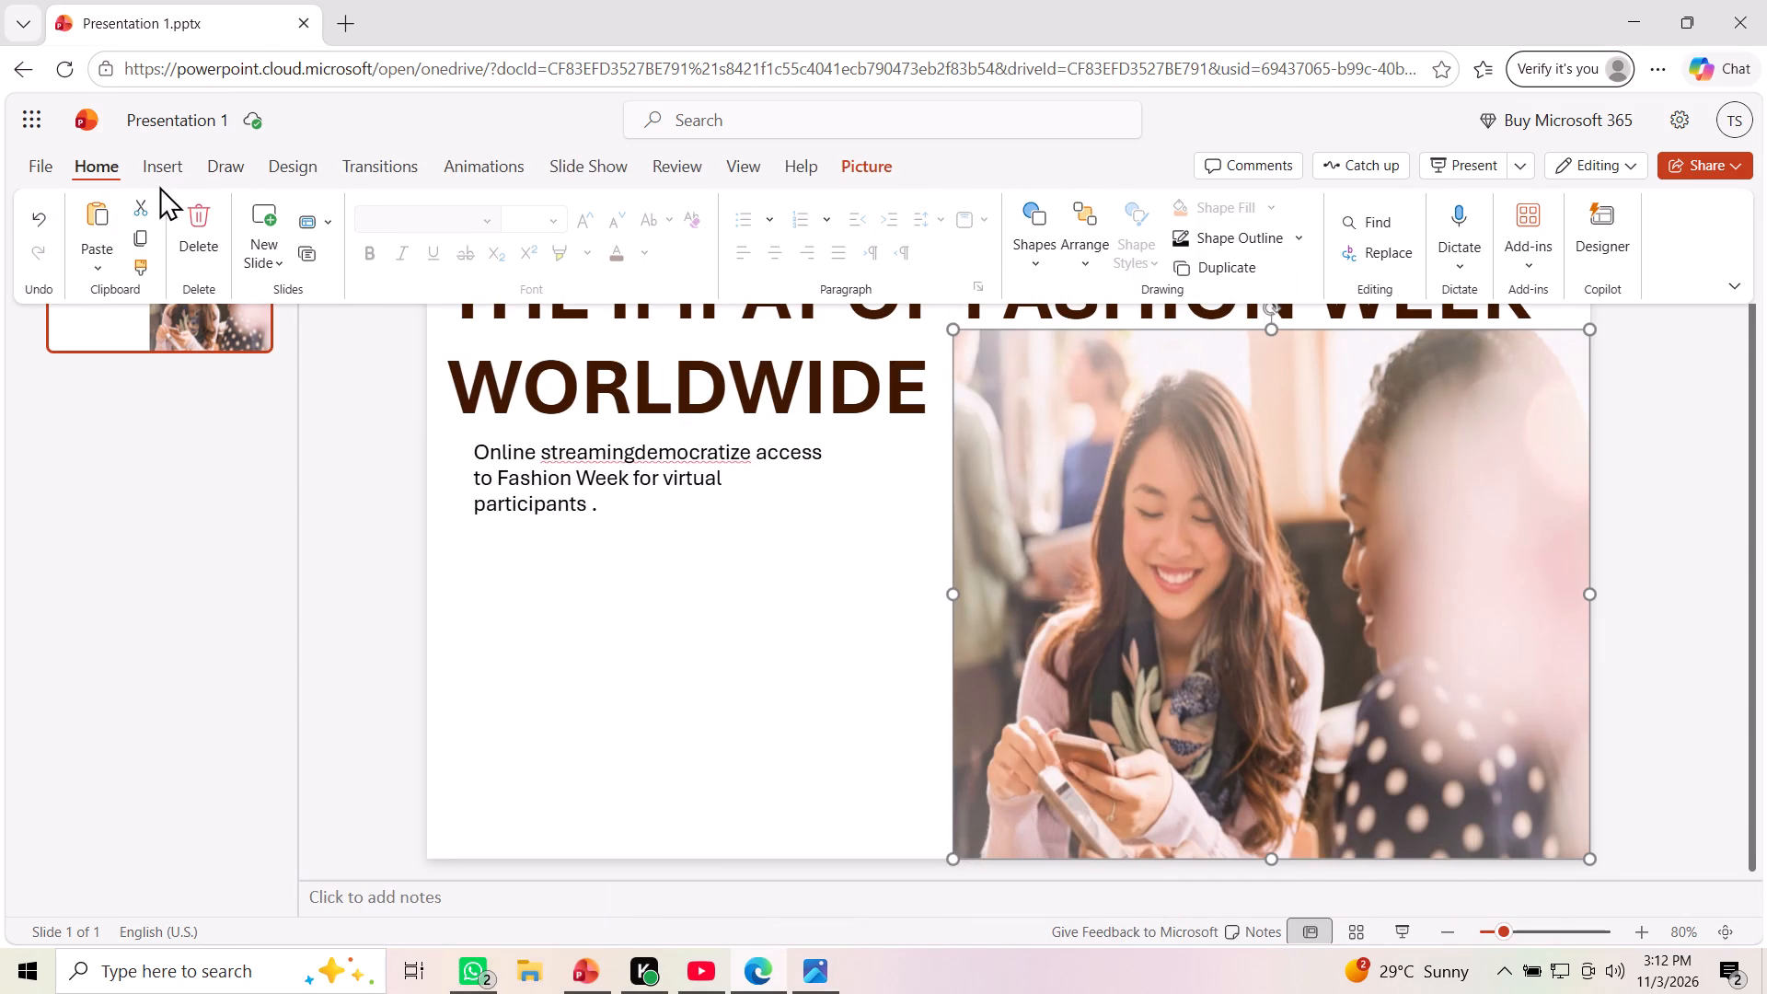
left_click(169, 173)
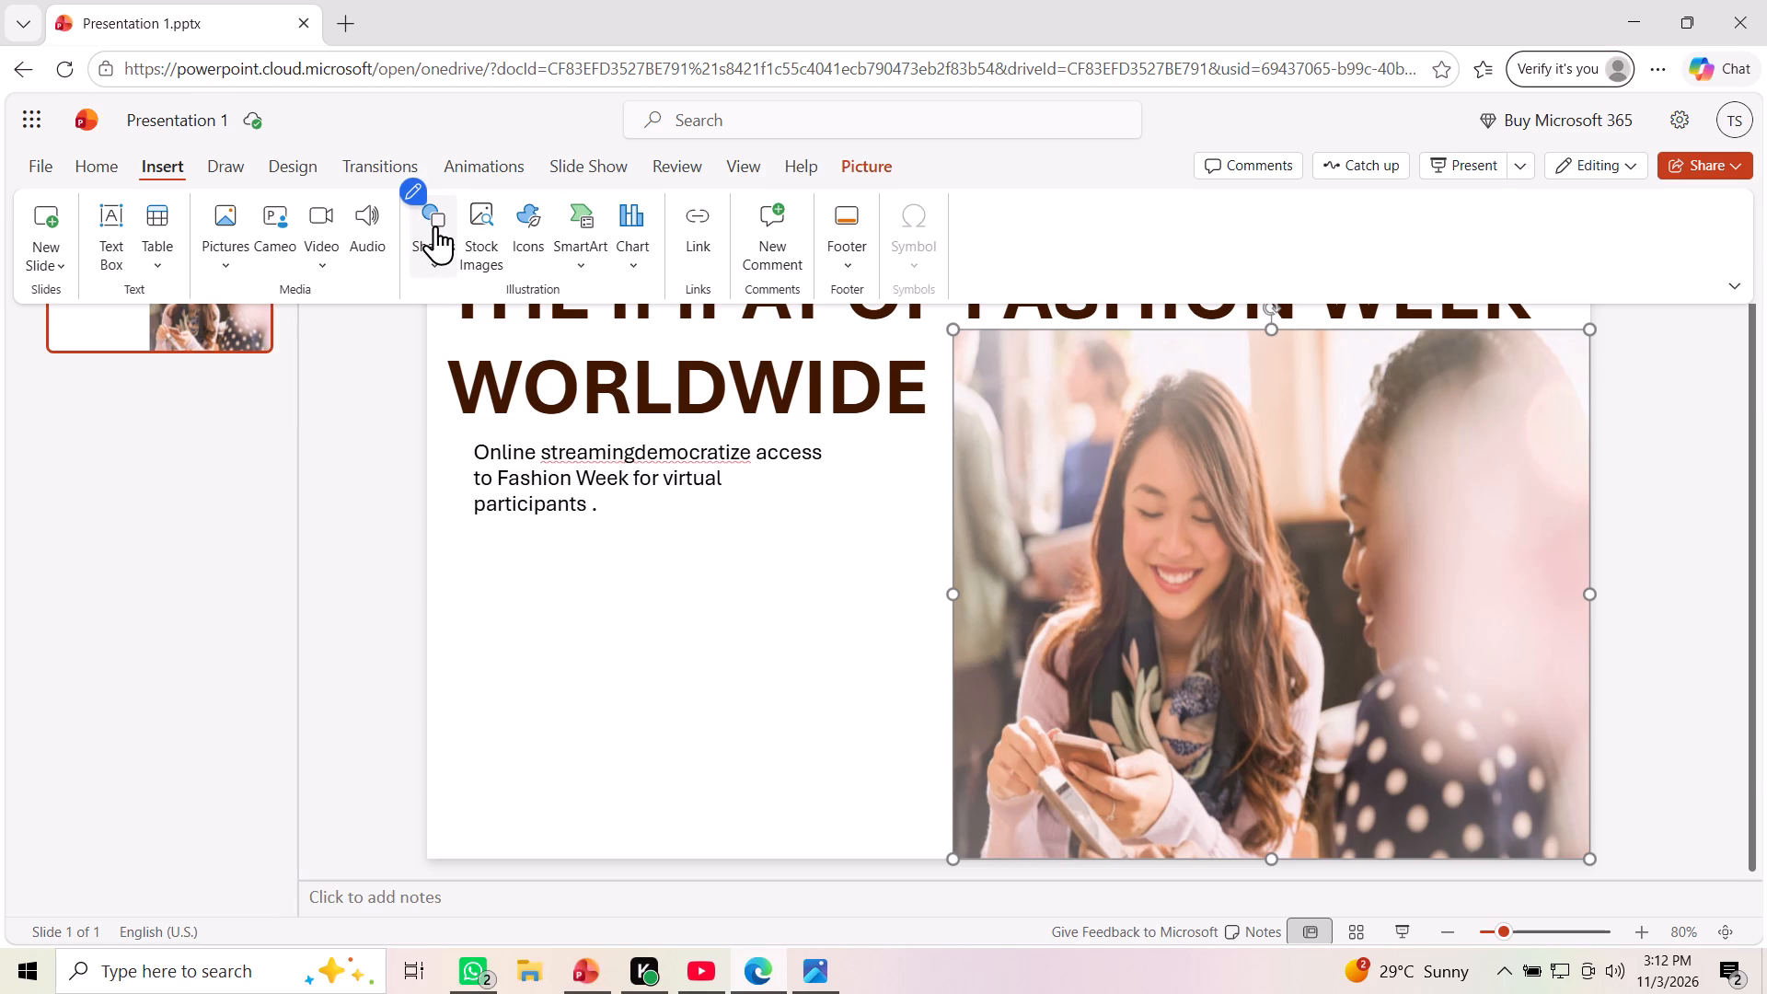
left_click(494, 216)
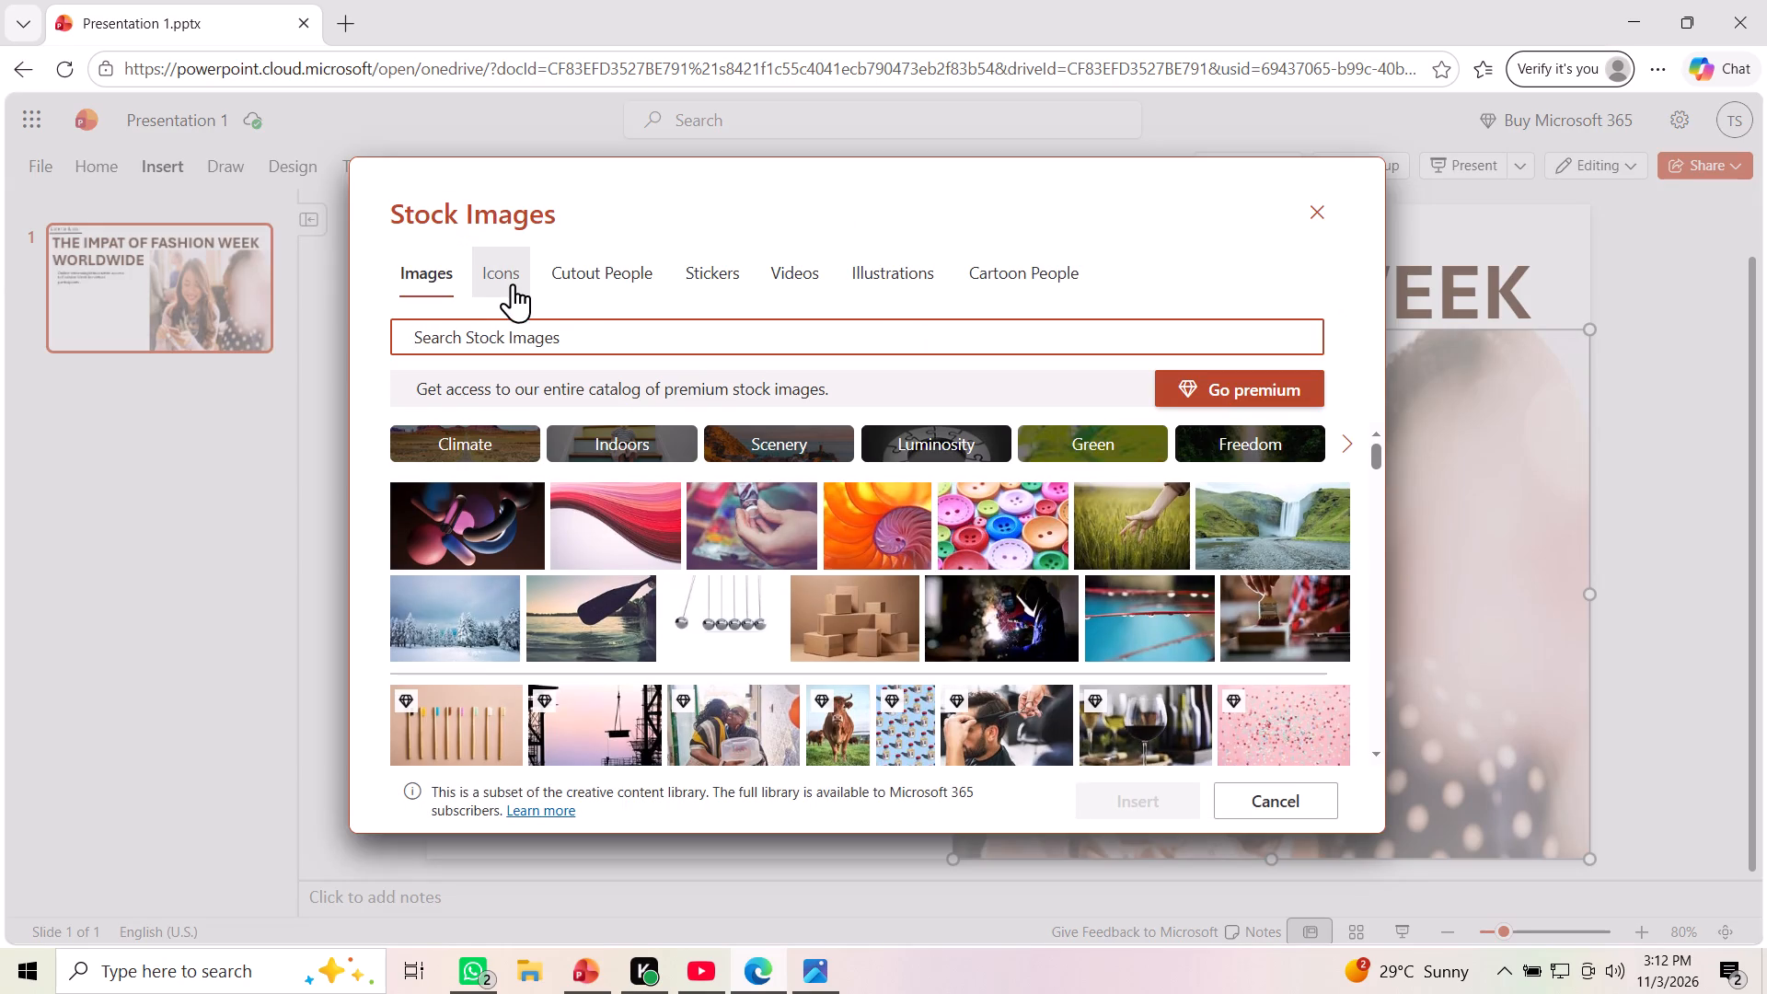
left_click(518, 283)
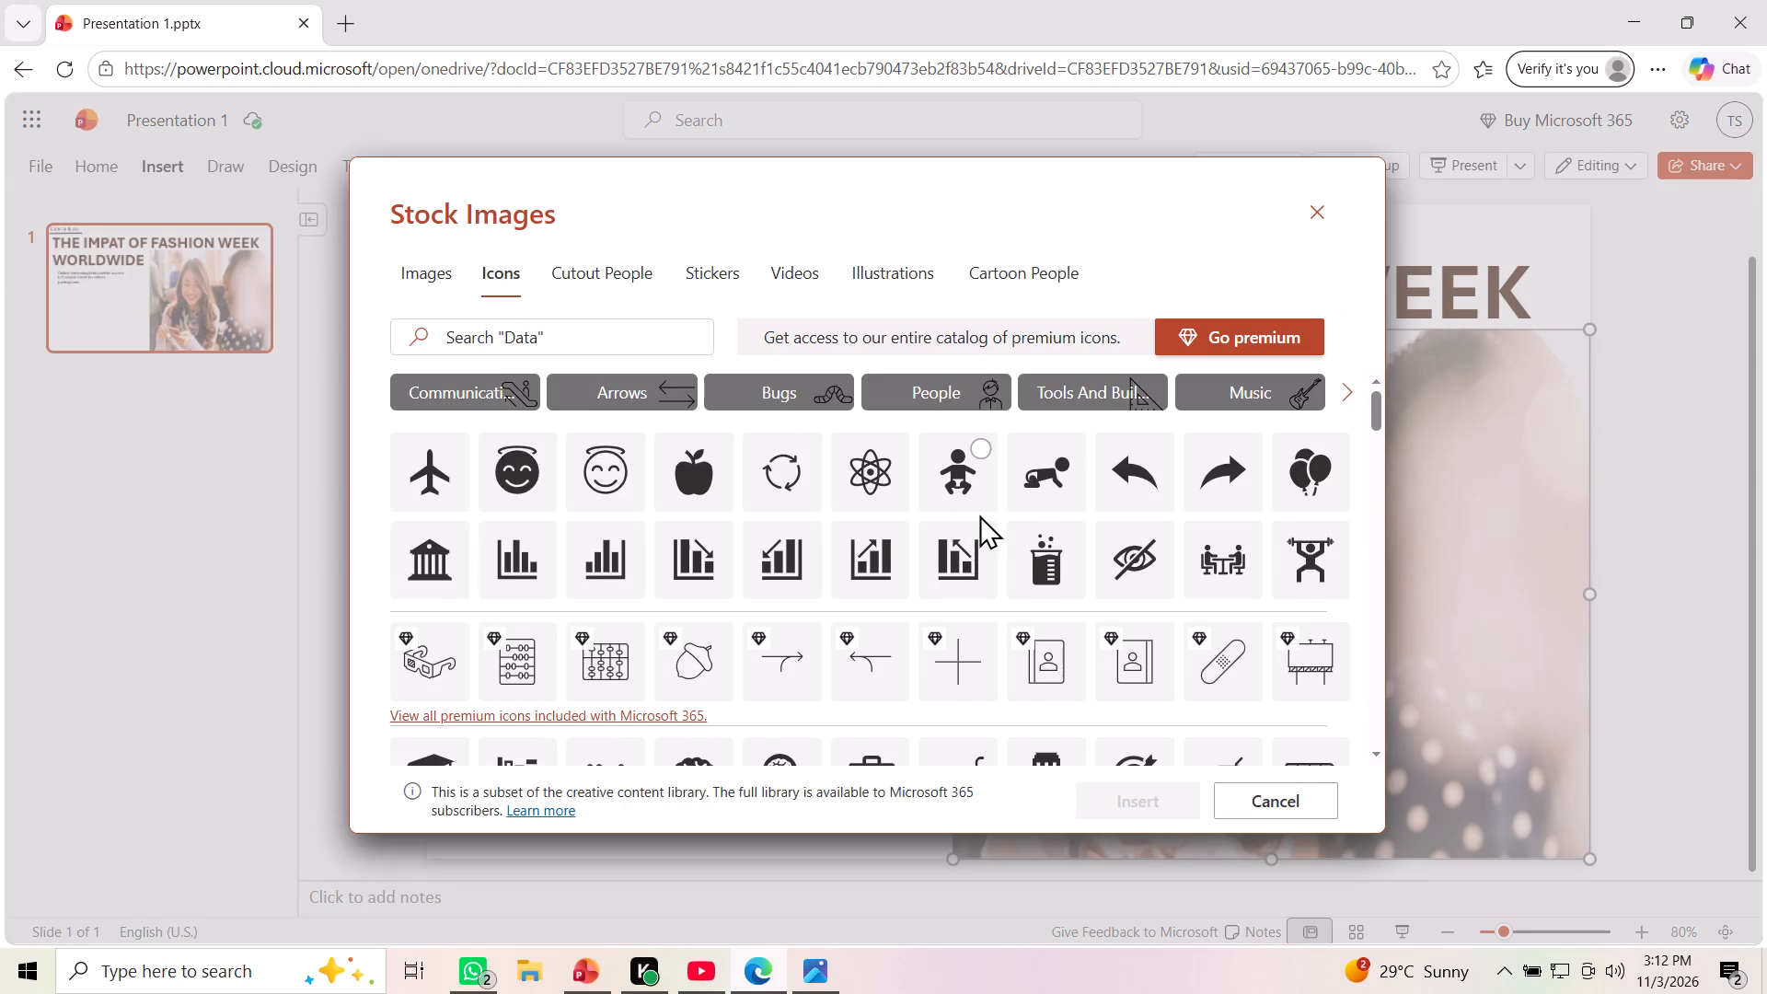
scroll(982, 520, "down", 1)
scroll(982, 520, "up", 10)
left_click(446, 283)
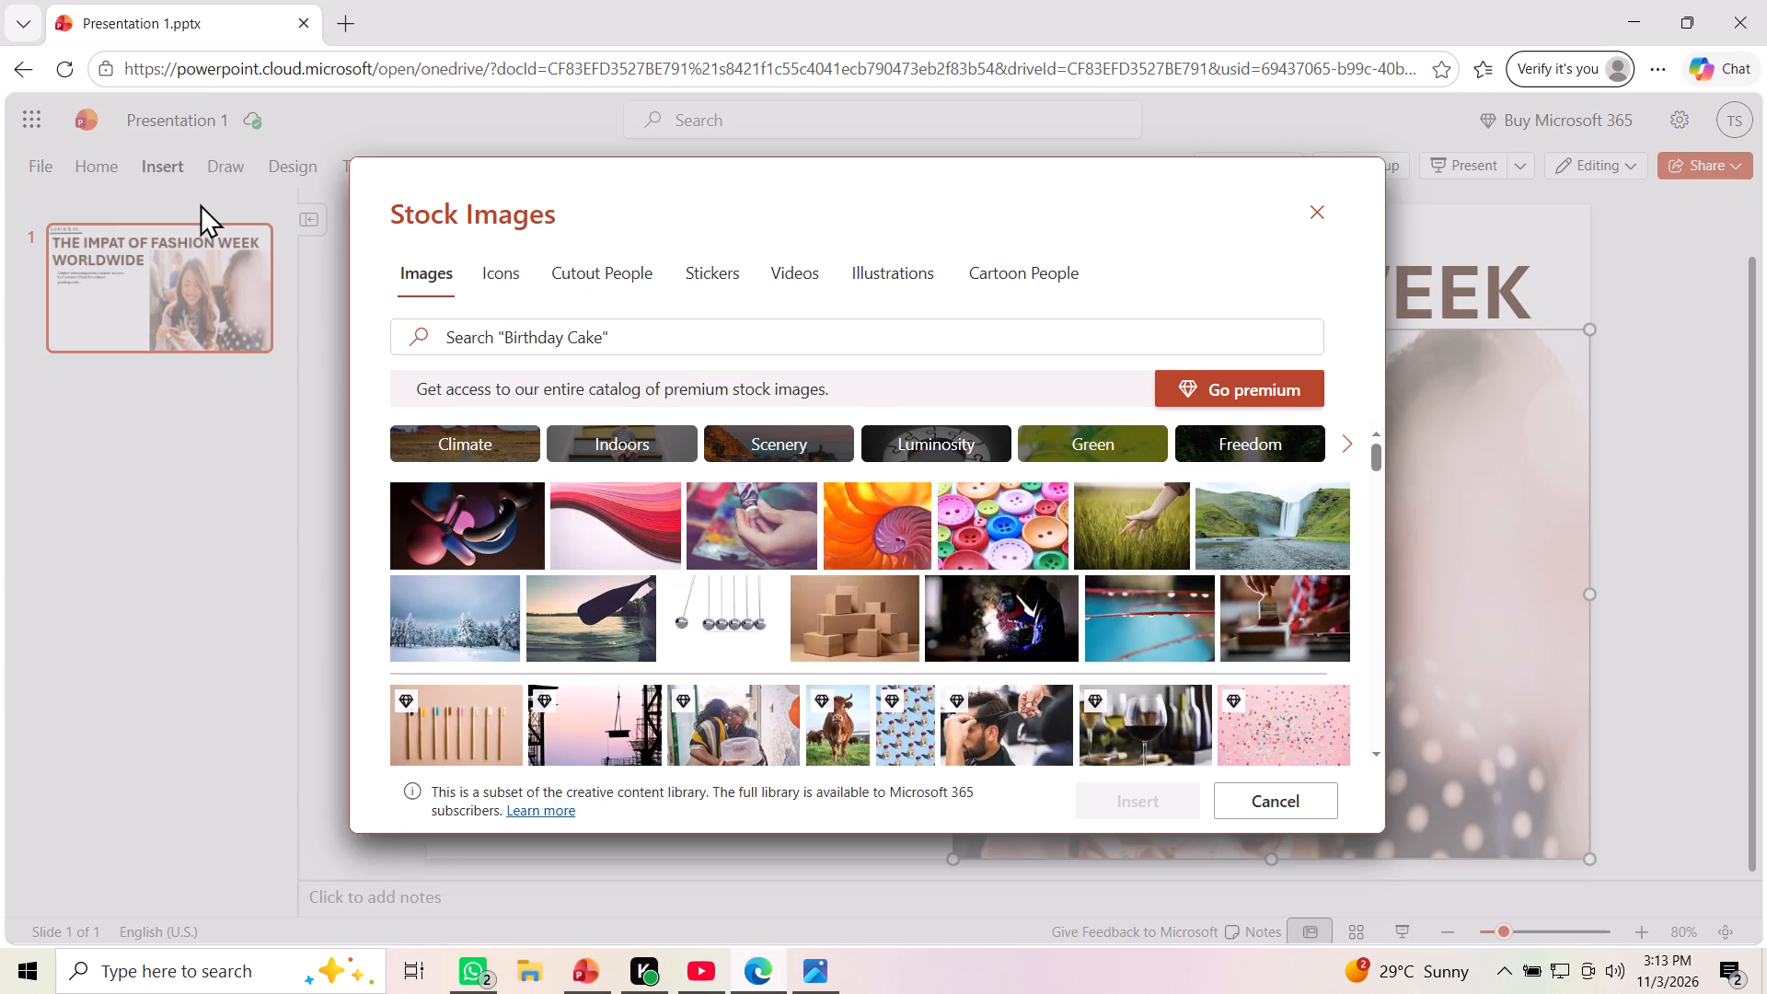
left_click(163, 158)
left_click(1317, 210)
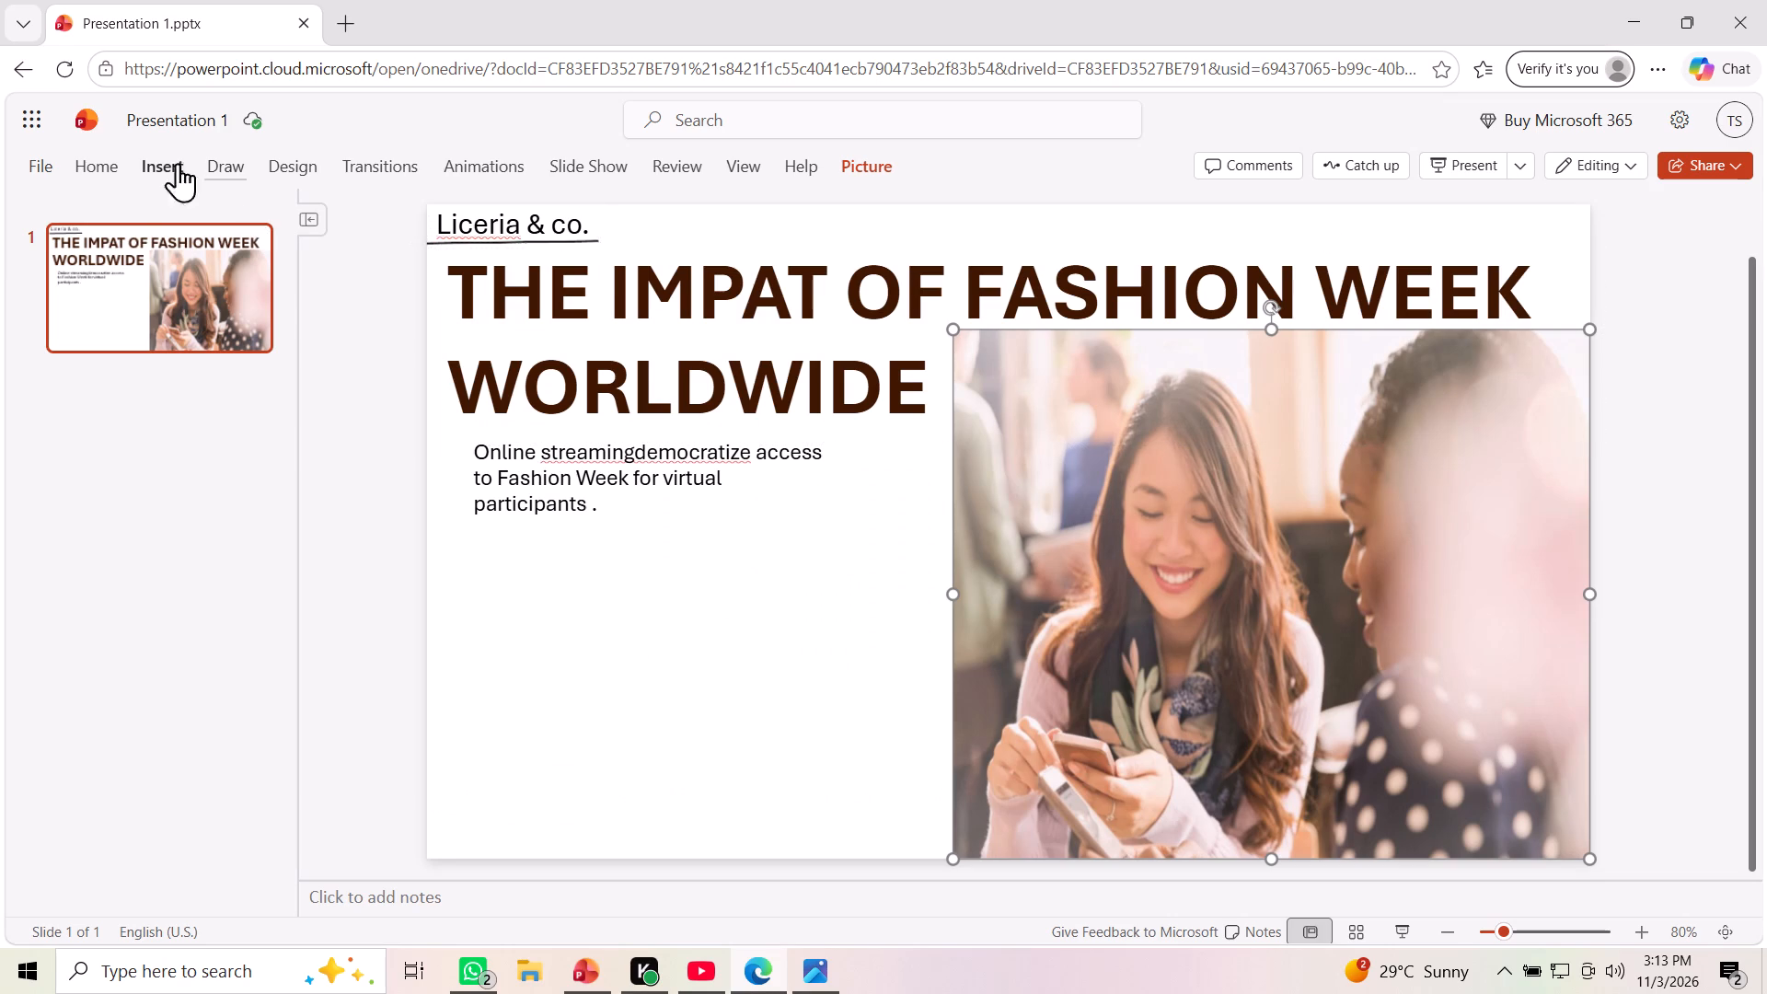
Add a text box containing "L" in the blank area below the subheading and narrow it to fit beside the photo.
left_click(117, 165)
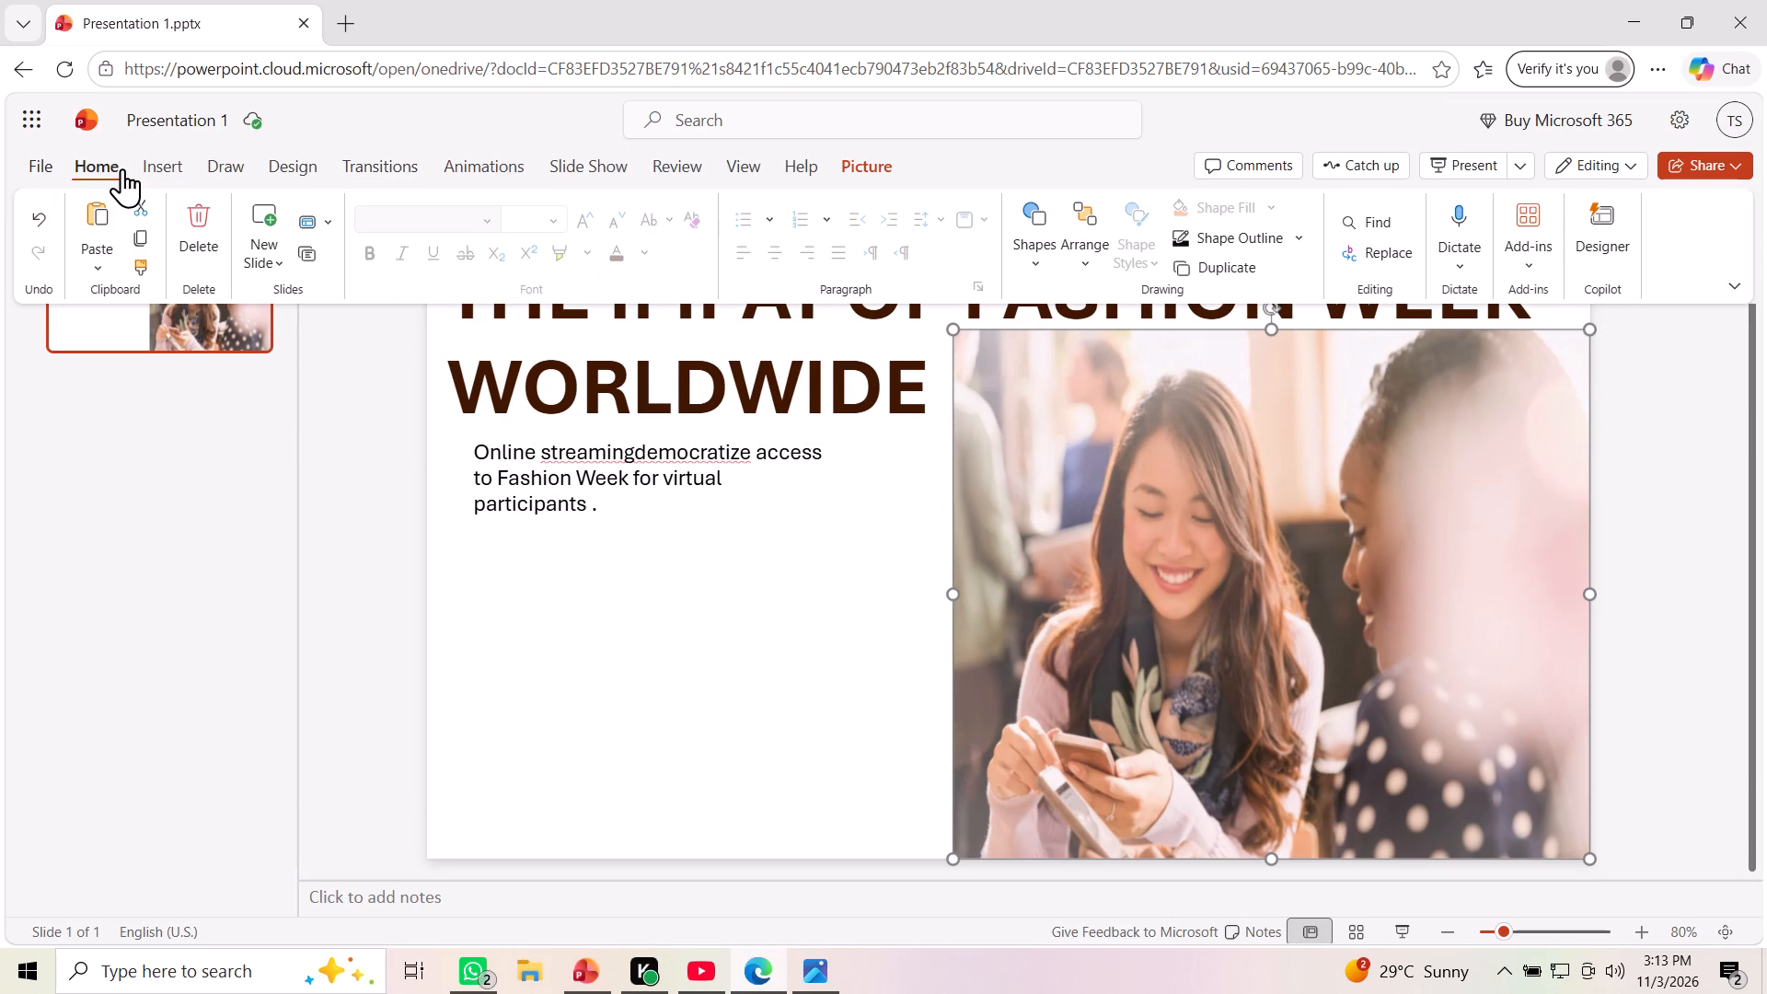
left_click(122, 168)
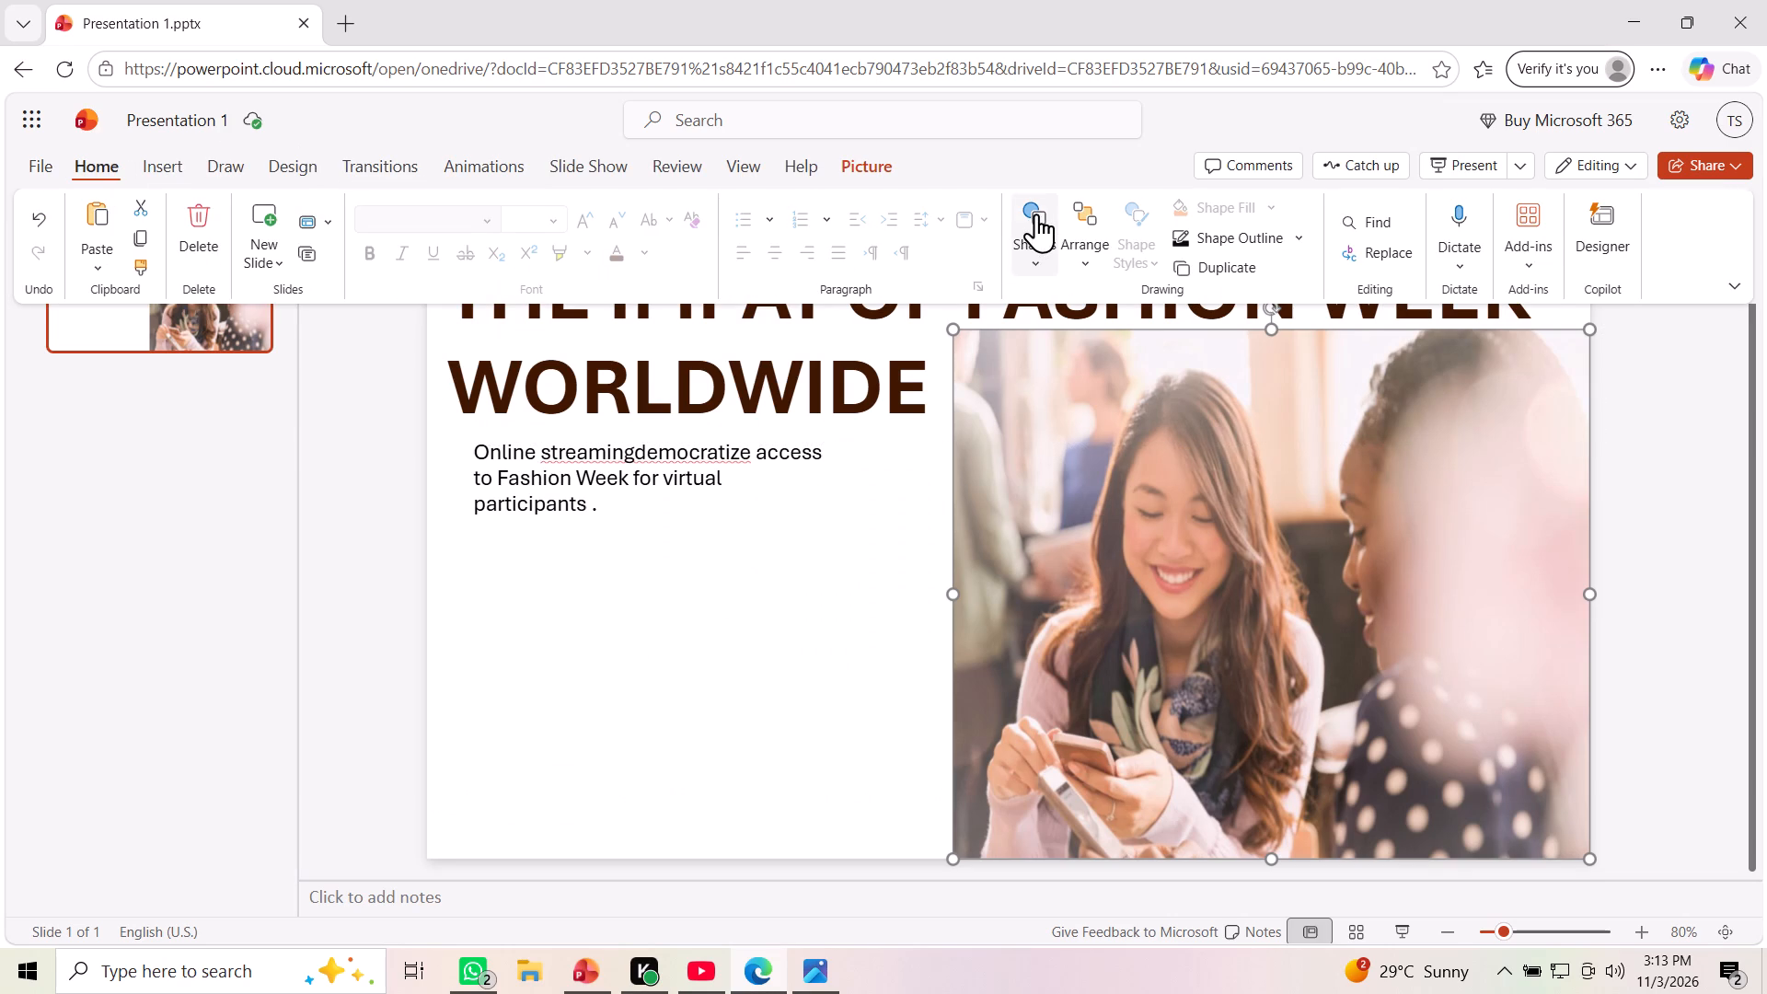
left_click(1038, 213)
left_click(1035, 333)
left_click(736, 571)
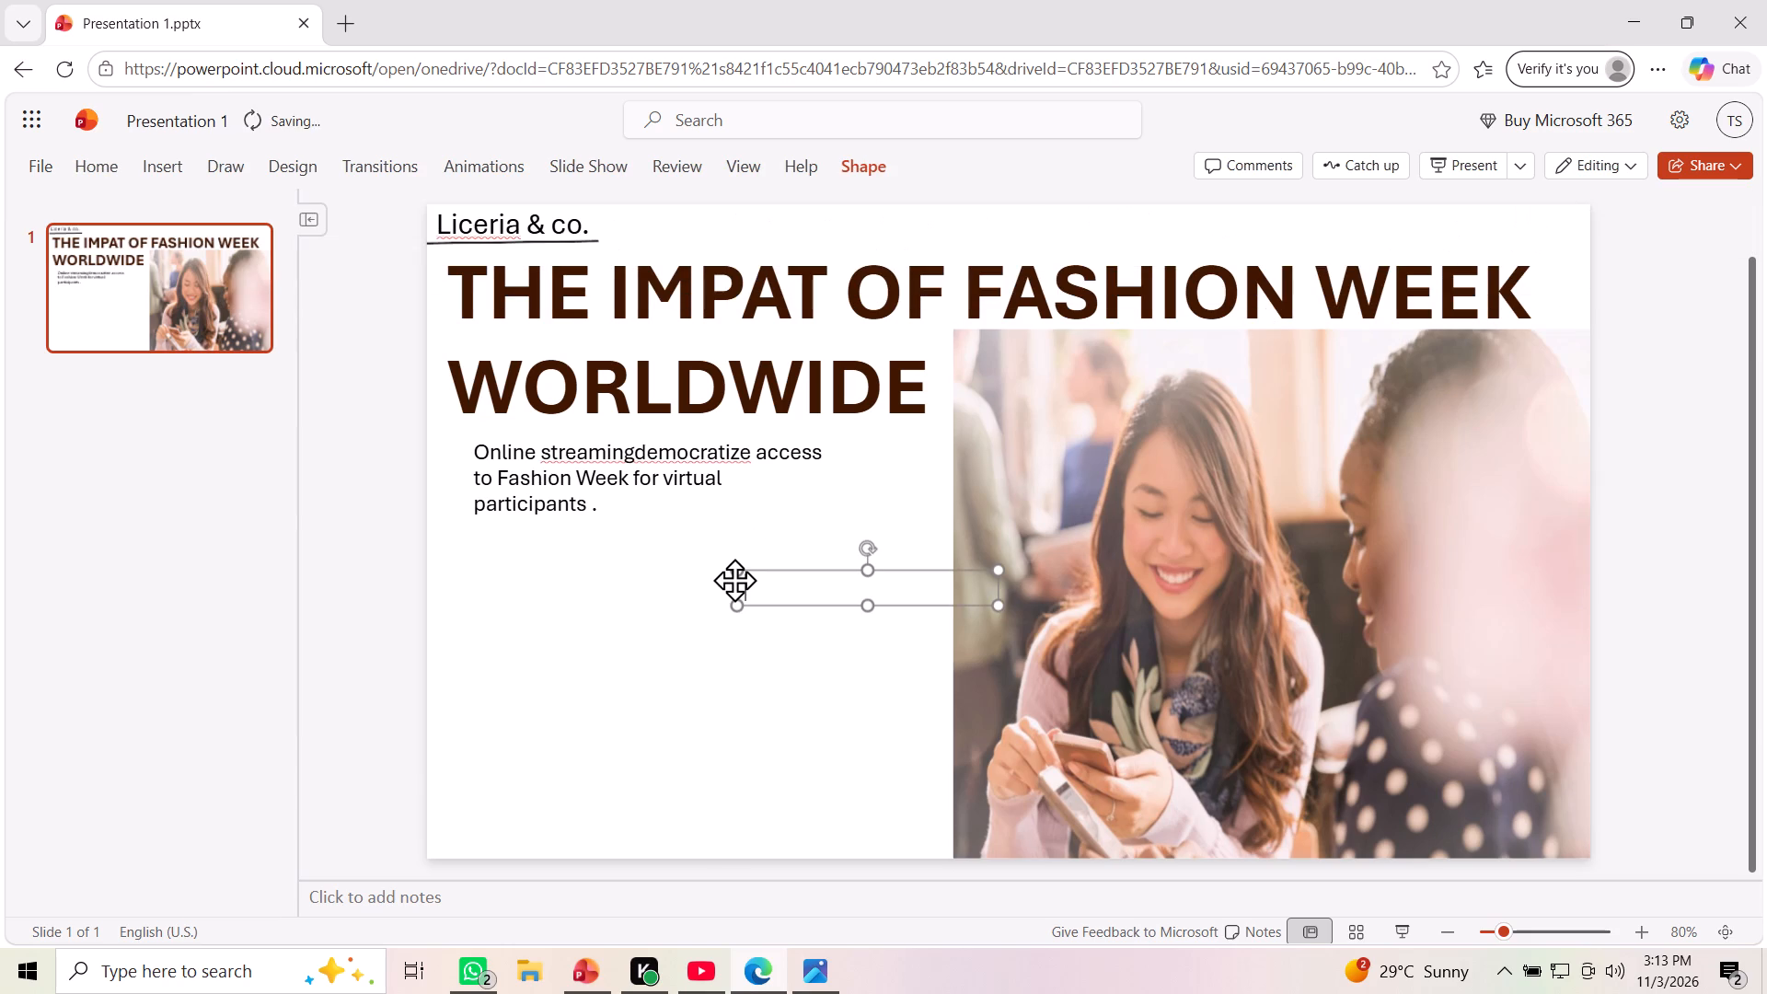
key("l")
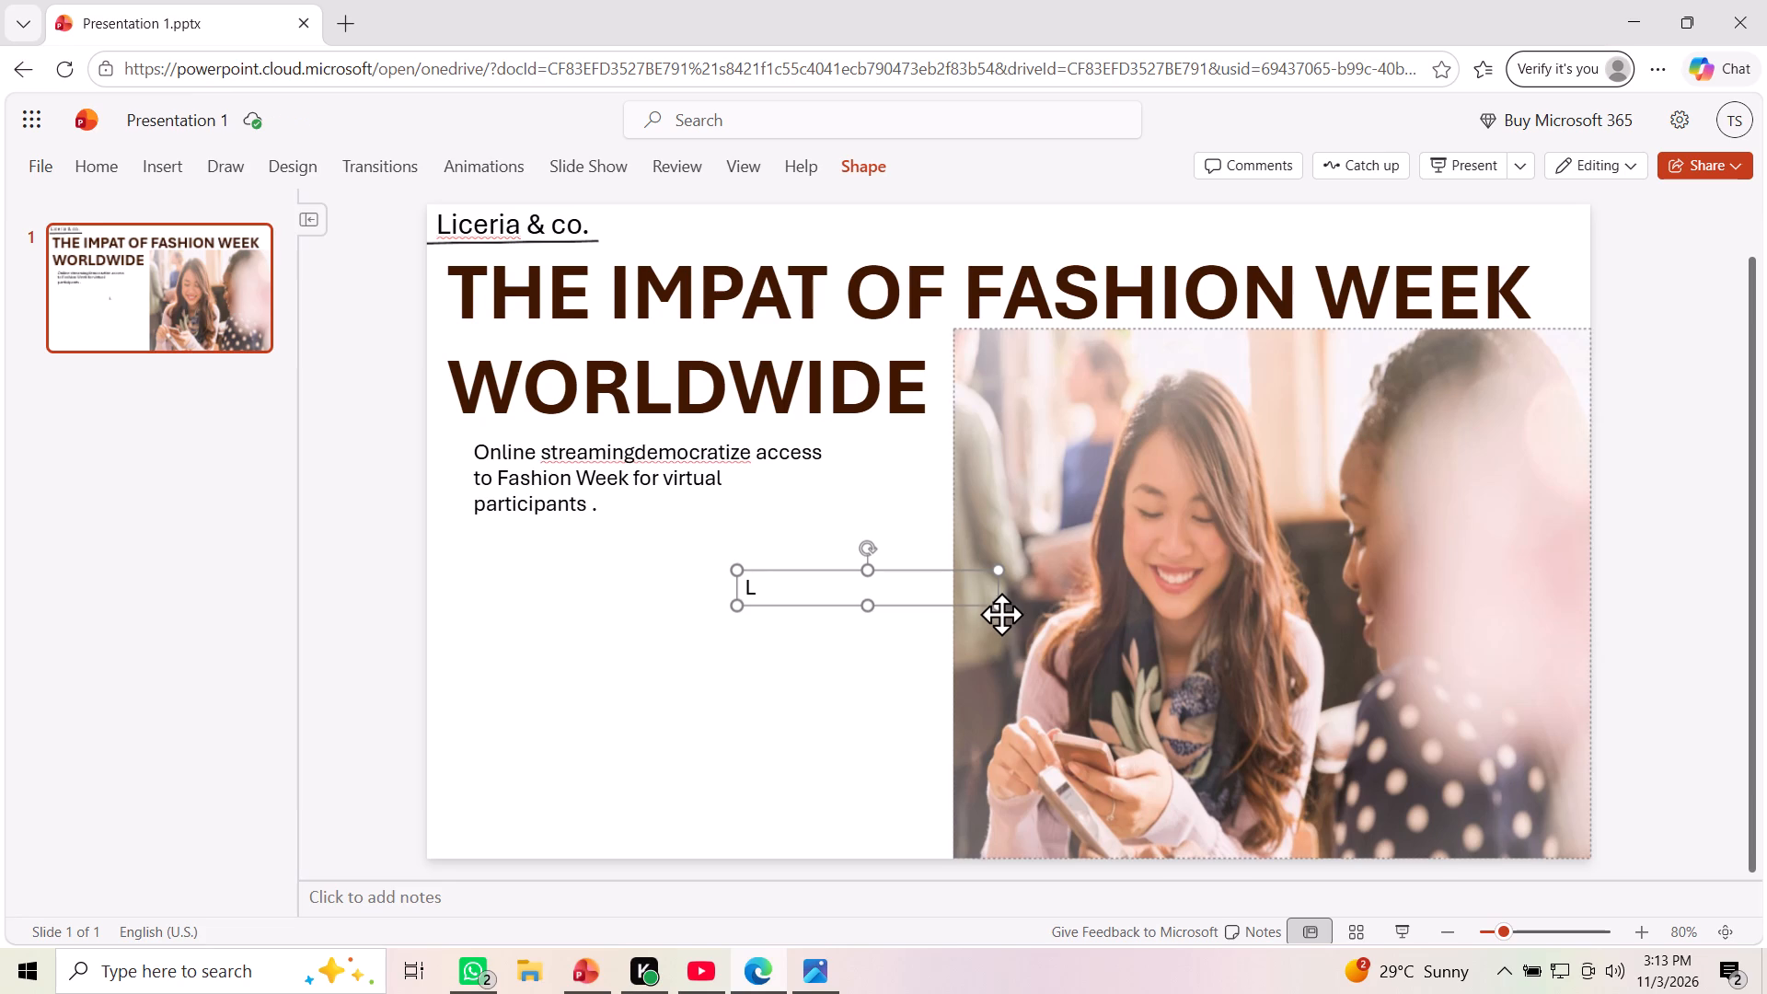
left_click_drag(1000, 606, 793, 595)
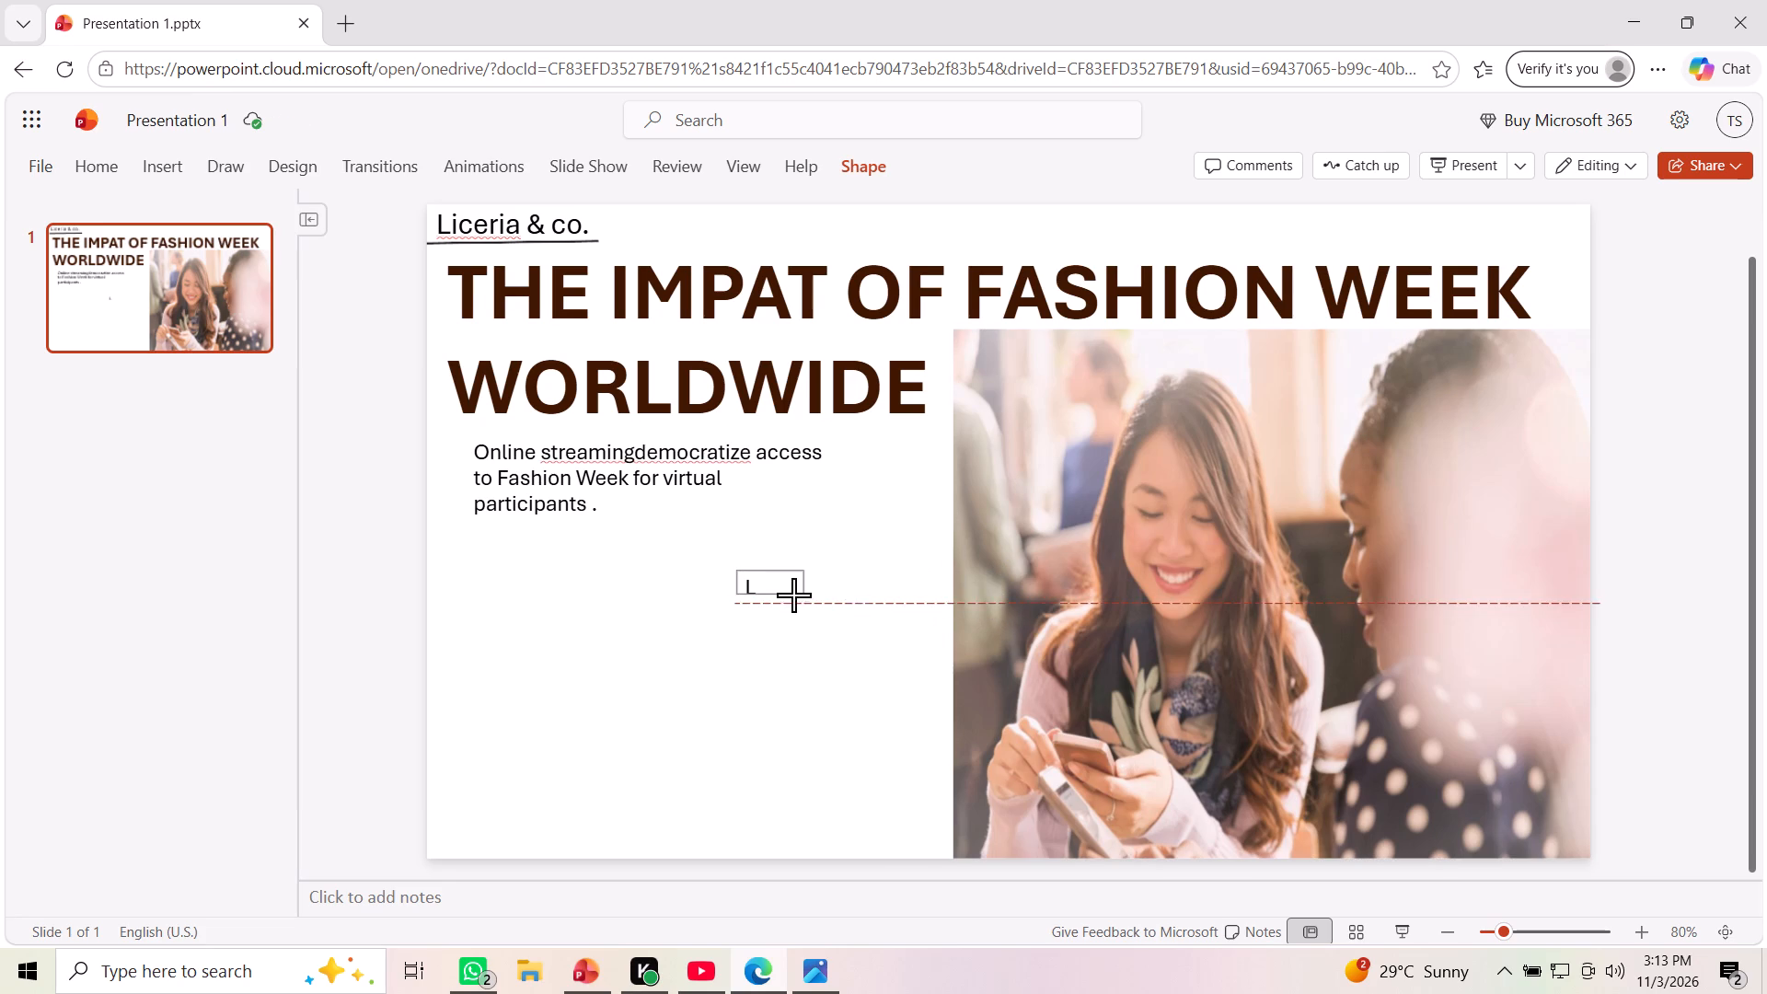
left_click_drag(793, 595, 865, 728)
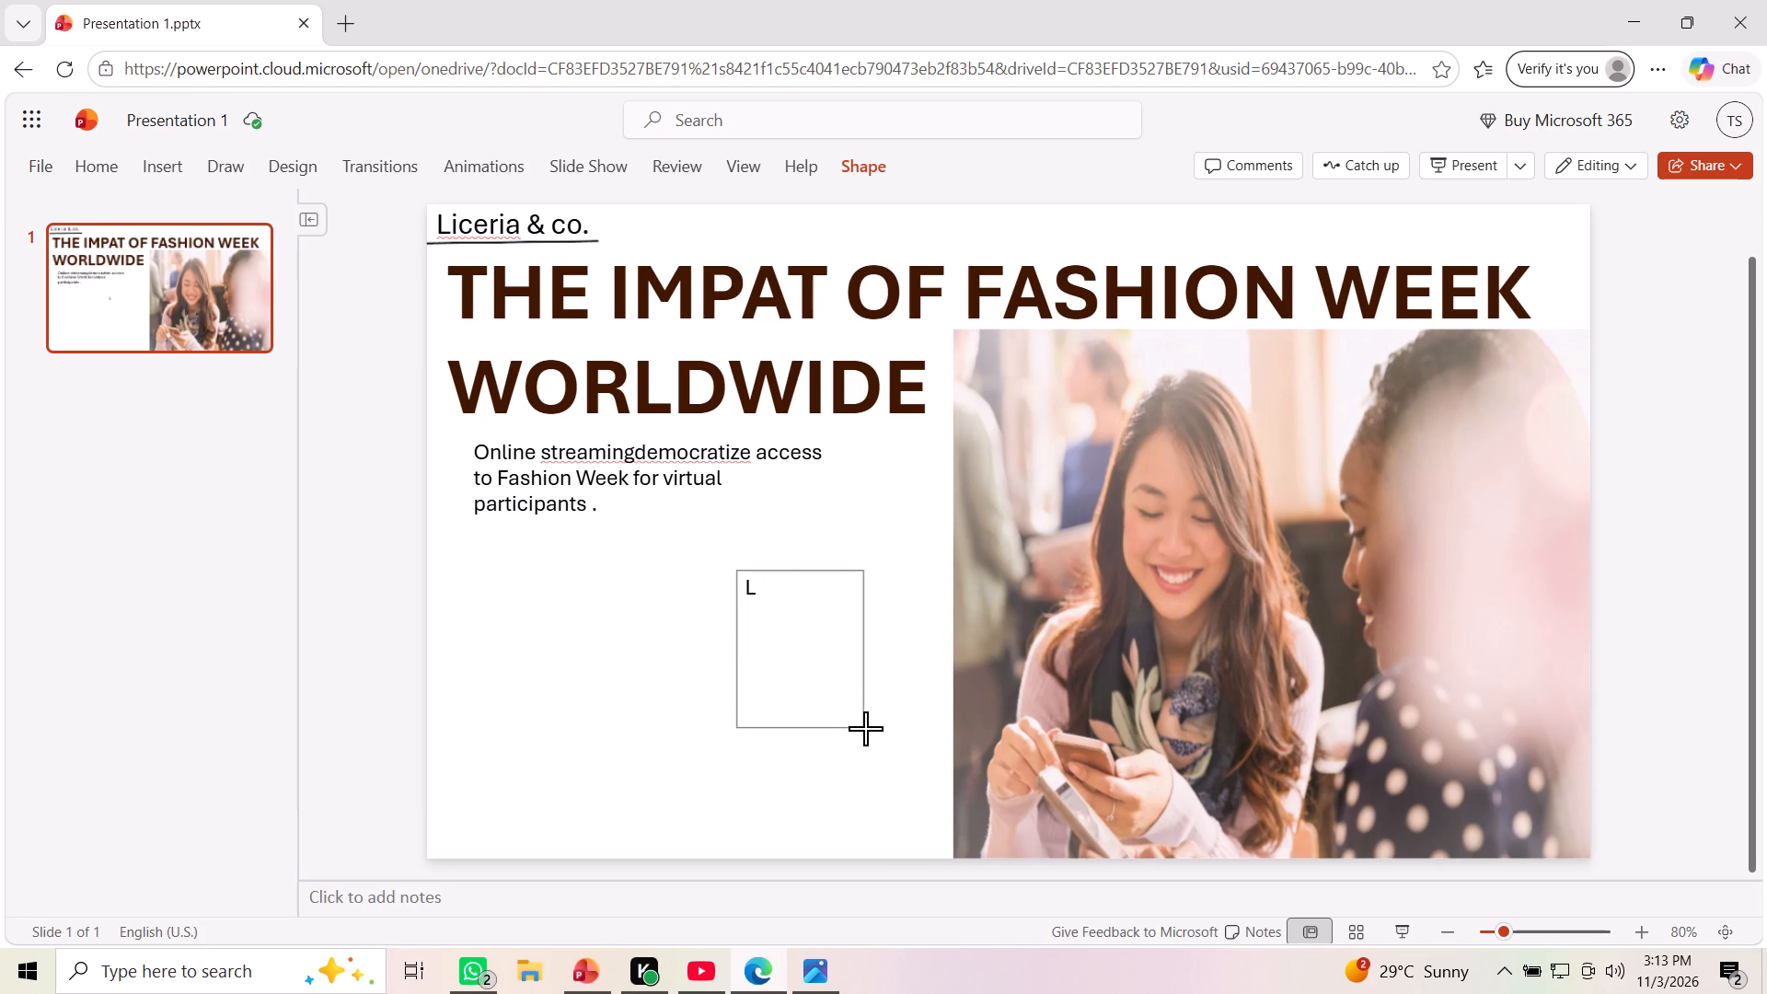
left_click_drag(865, 728, 810, 640)
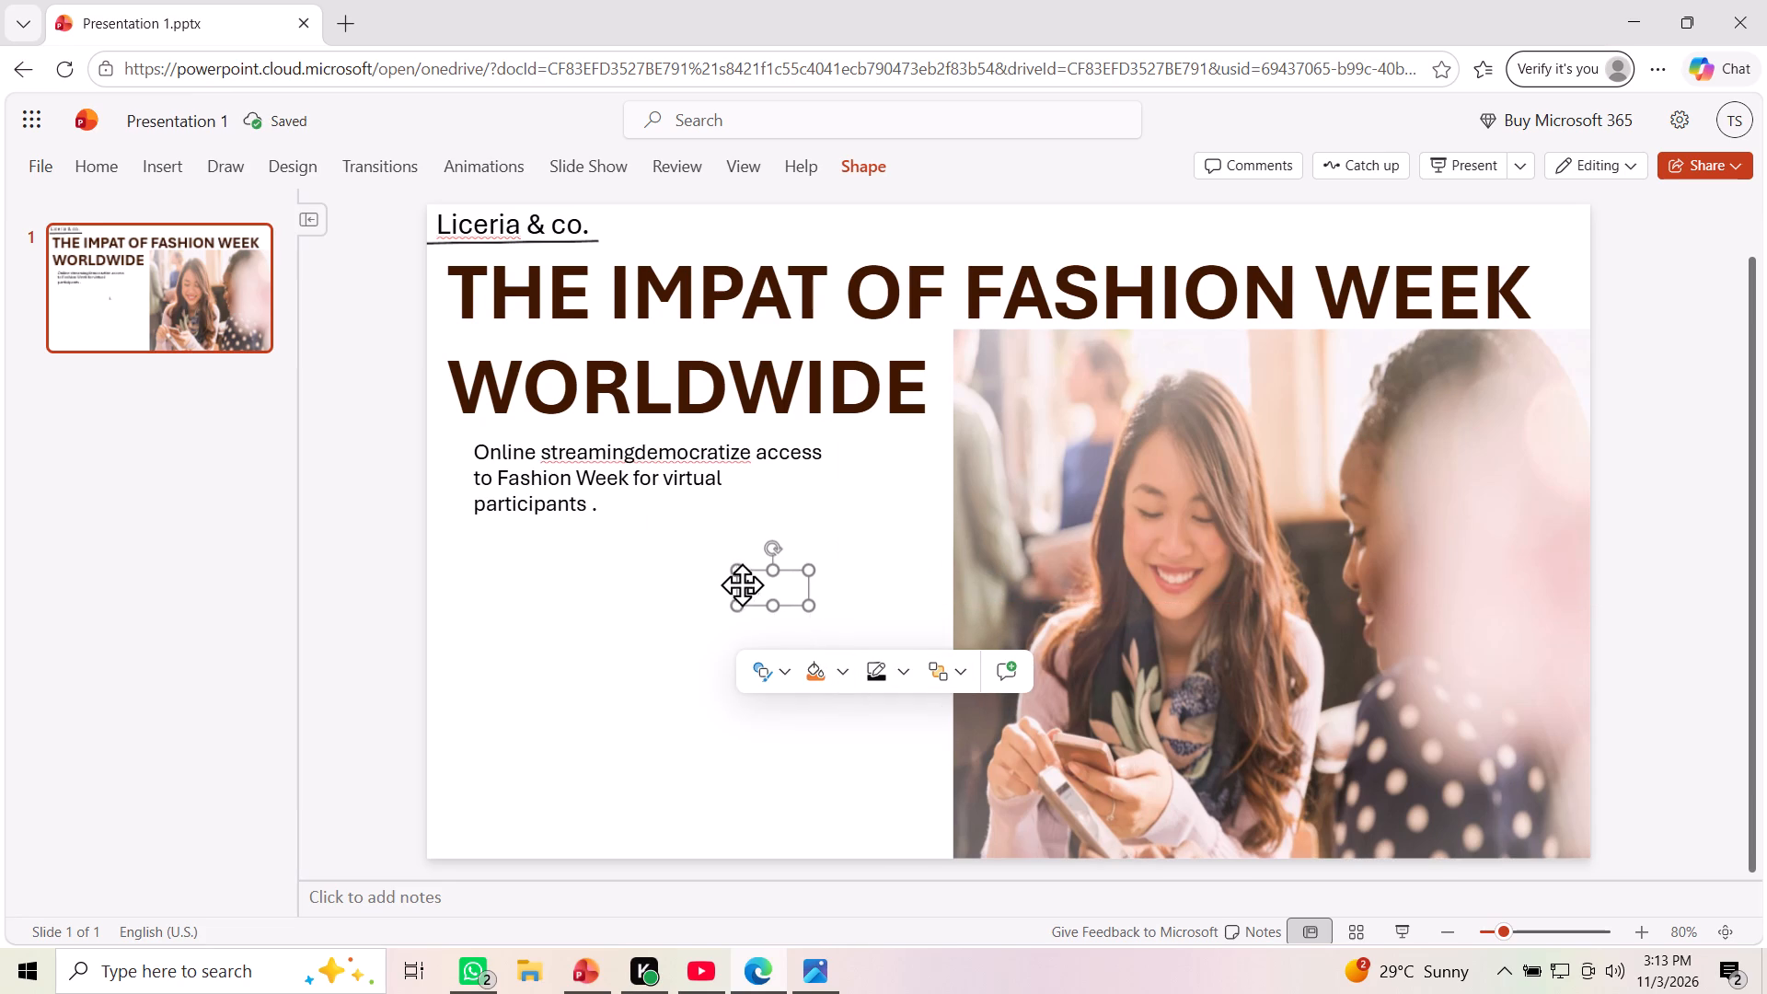
left_click_drag(743, 584, 759, 587)
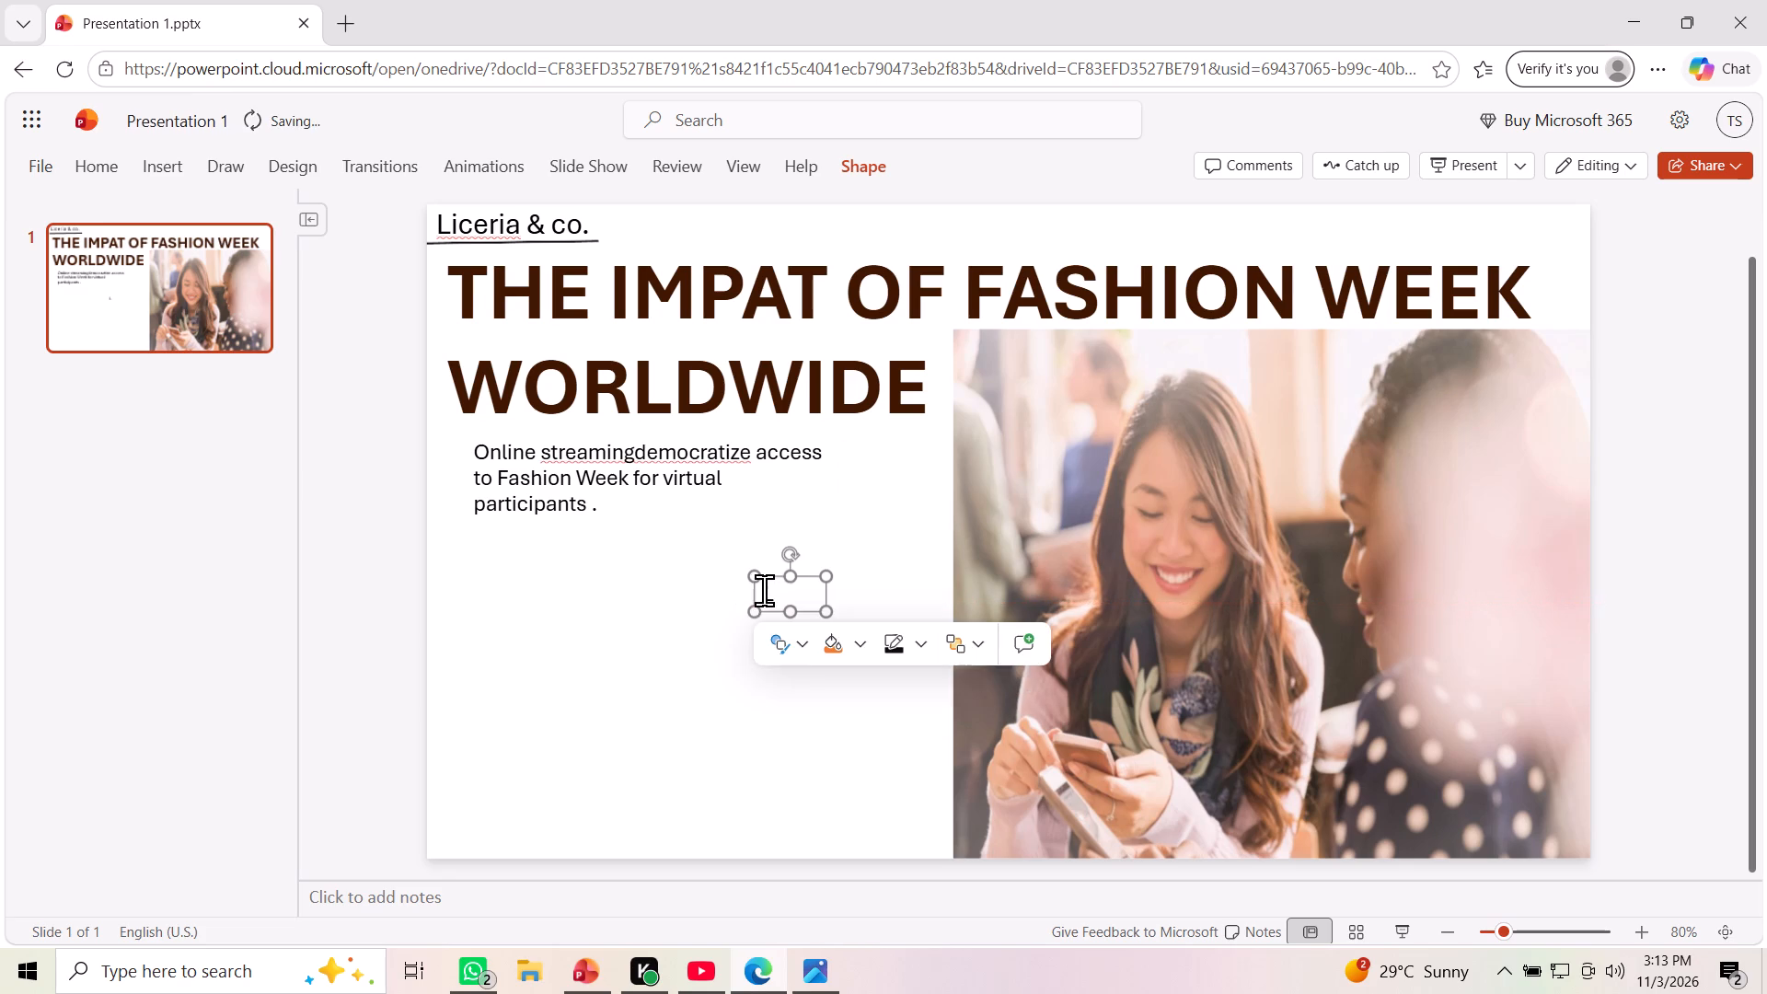
Make the letter "L" bold and enlarge it to font size 96.
left_click_drag(764, 590, 775, 595)
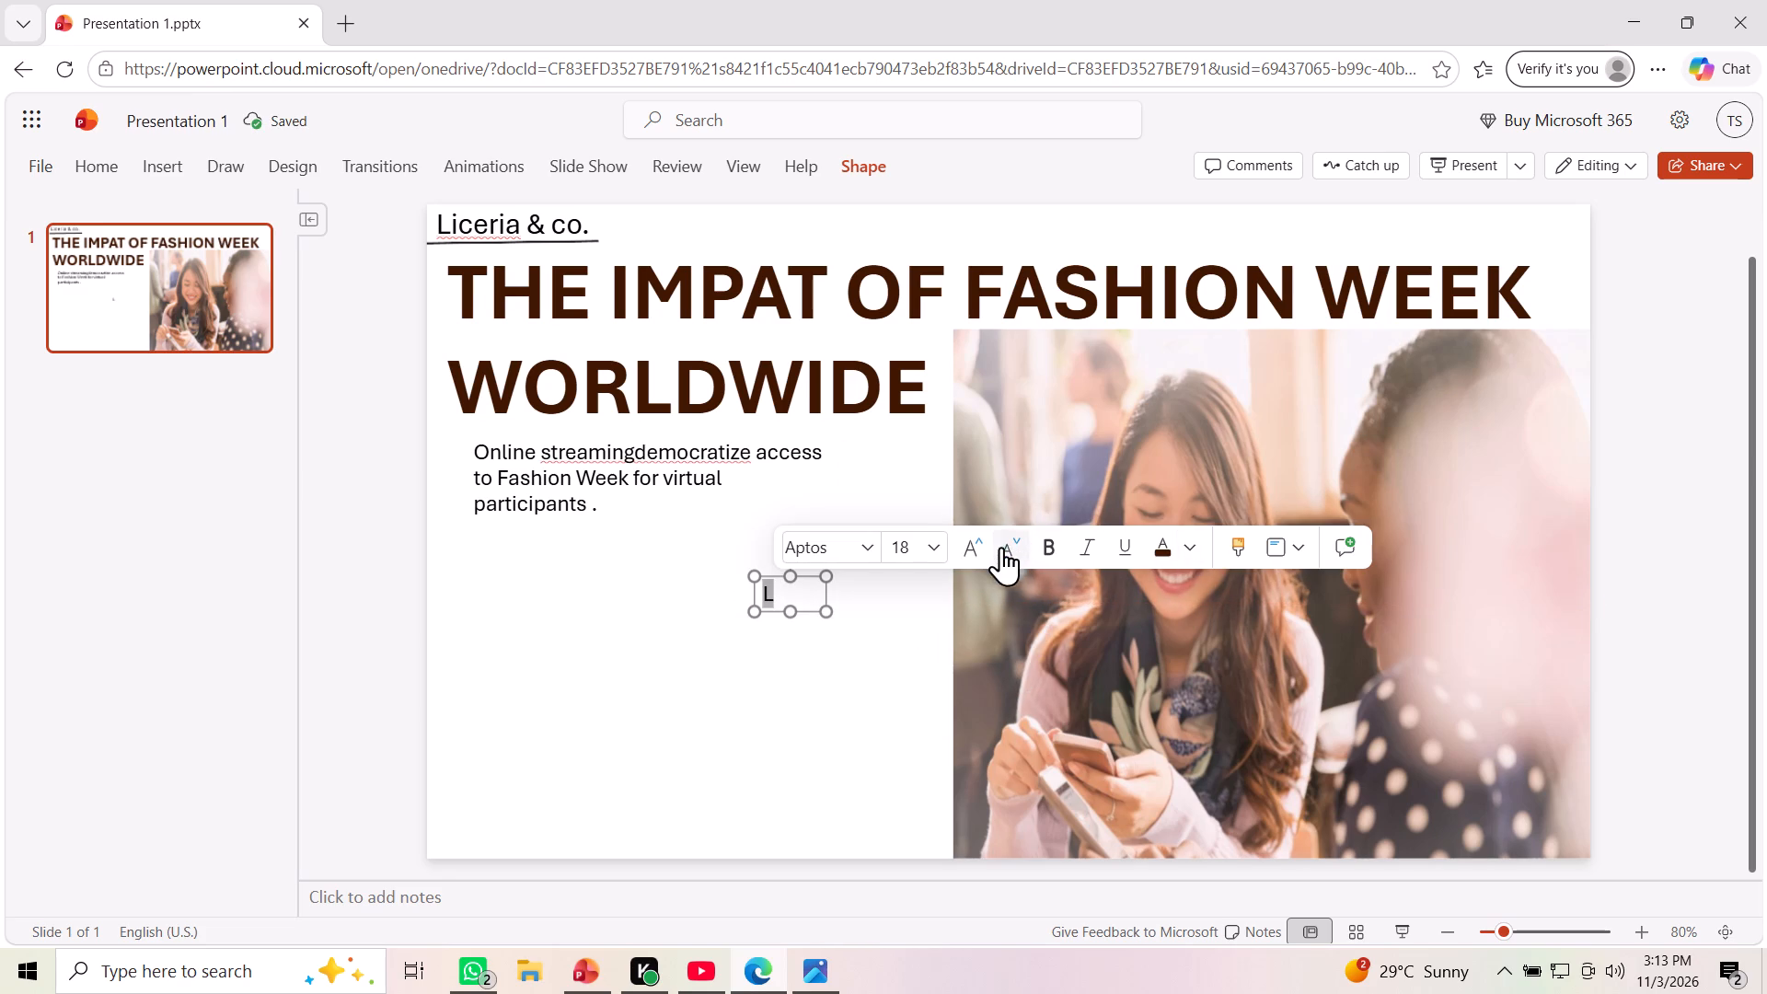
left_click(977, 548)
triple_click(973, 553)
triple_click(977, 554)
triple_click(985, 554)
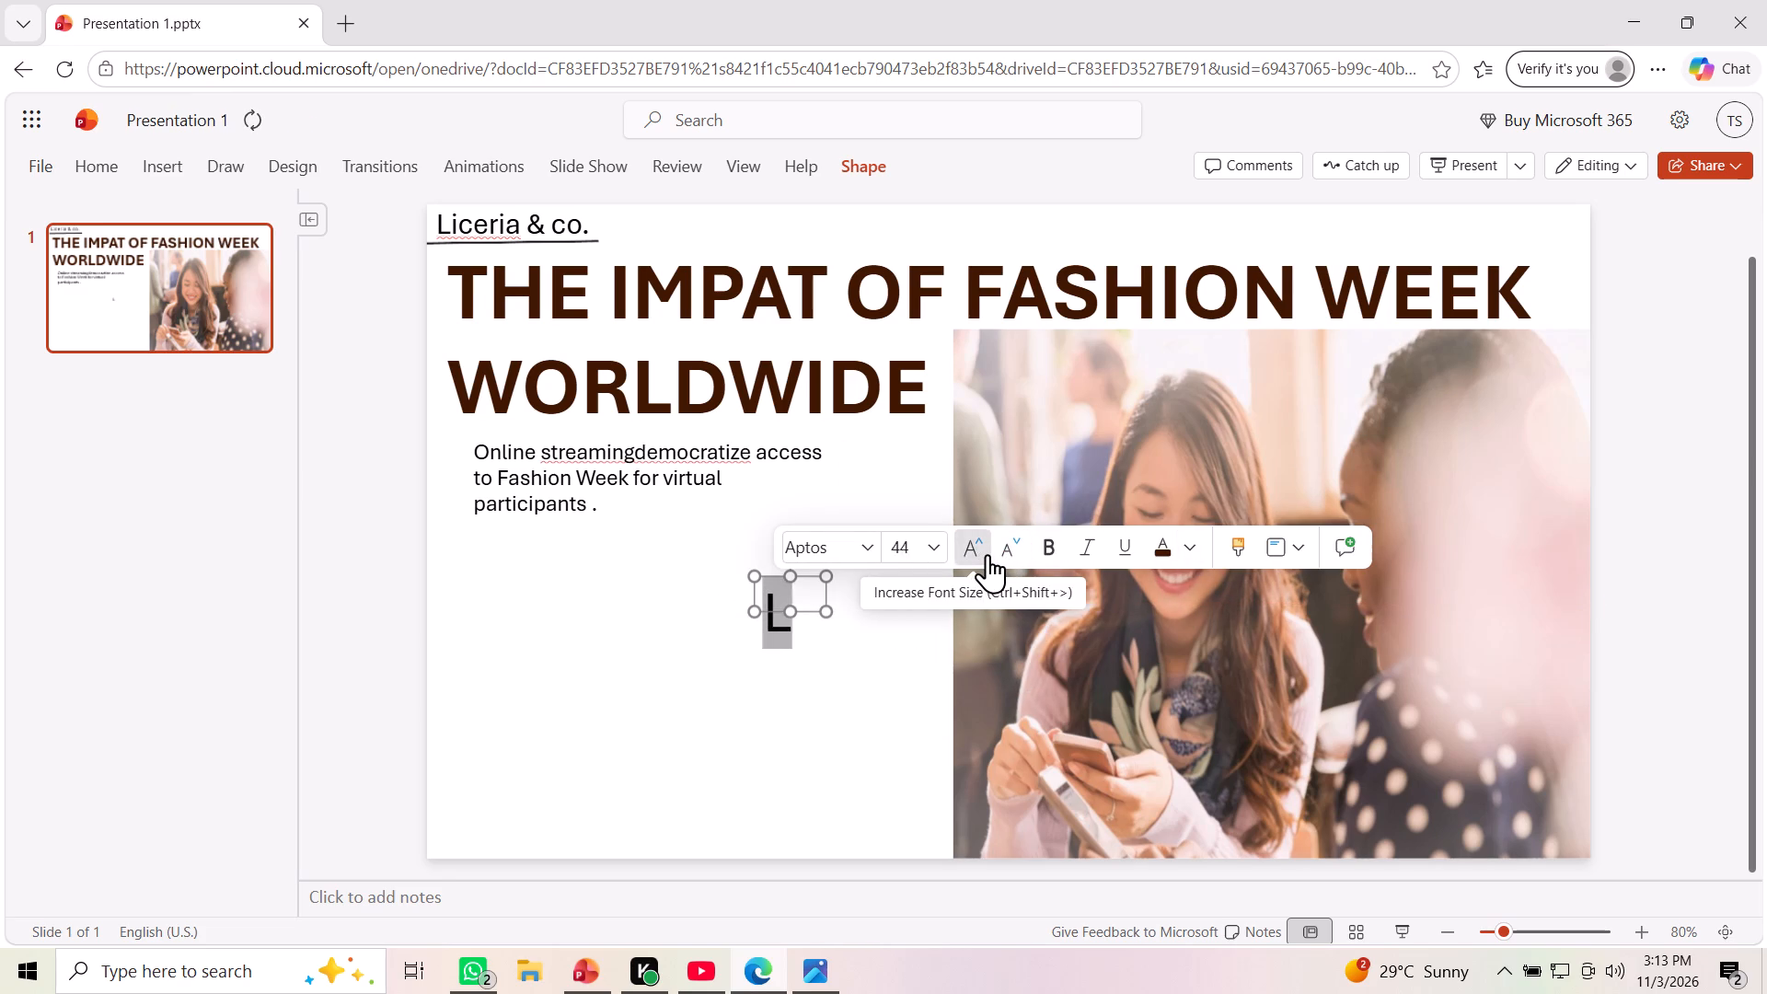
double_click(988, 554)
double_click(989, 554)
left_click(1045, 552)
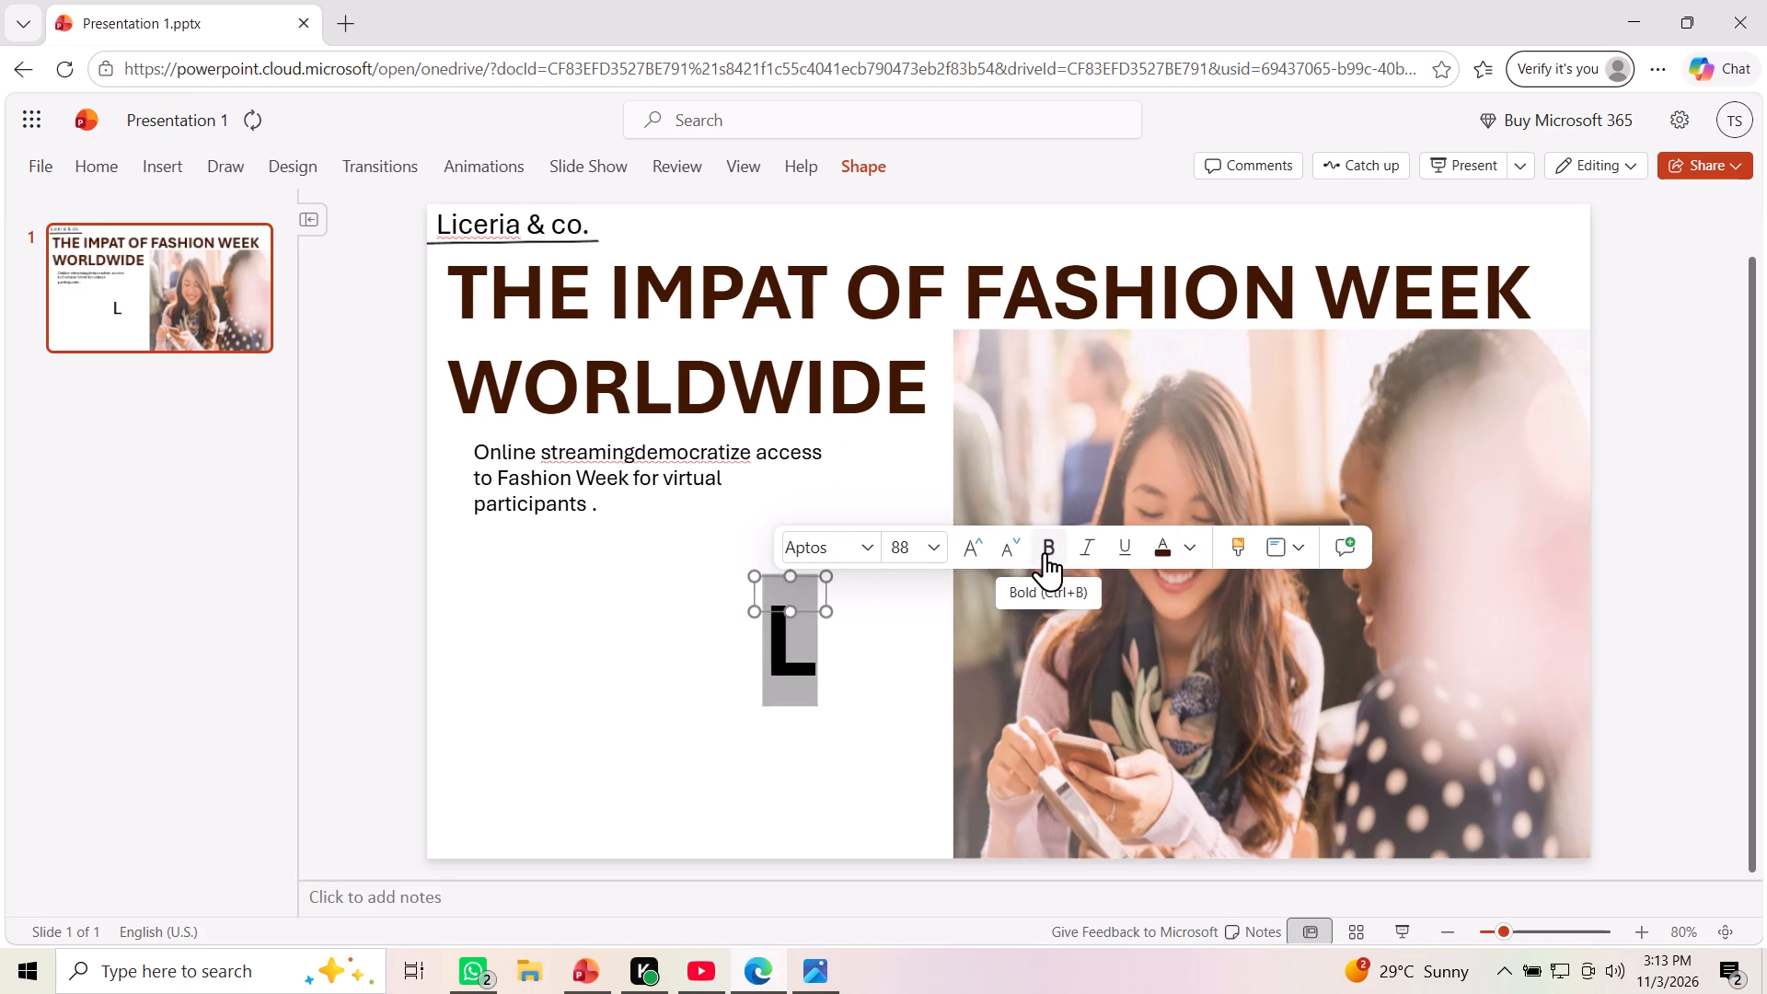
triple_click(966, 547)
triple_click(966, 545)
triple_click(966, 545)
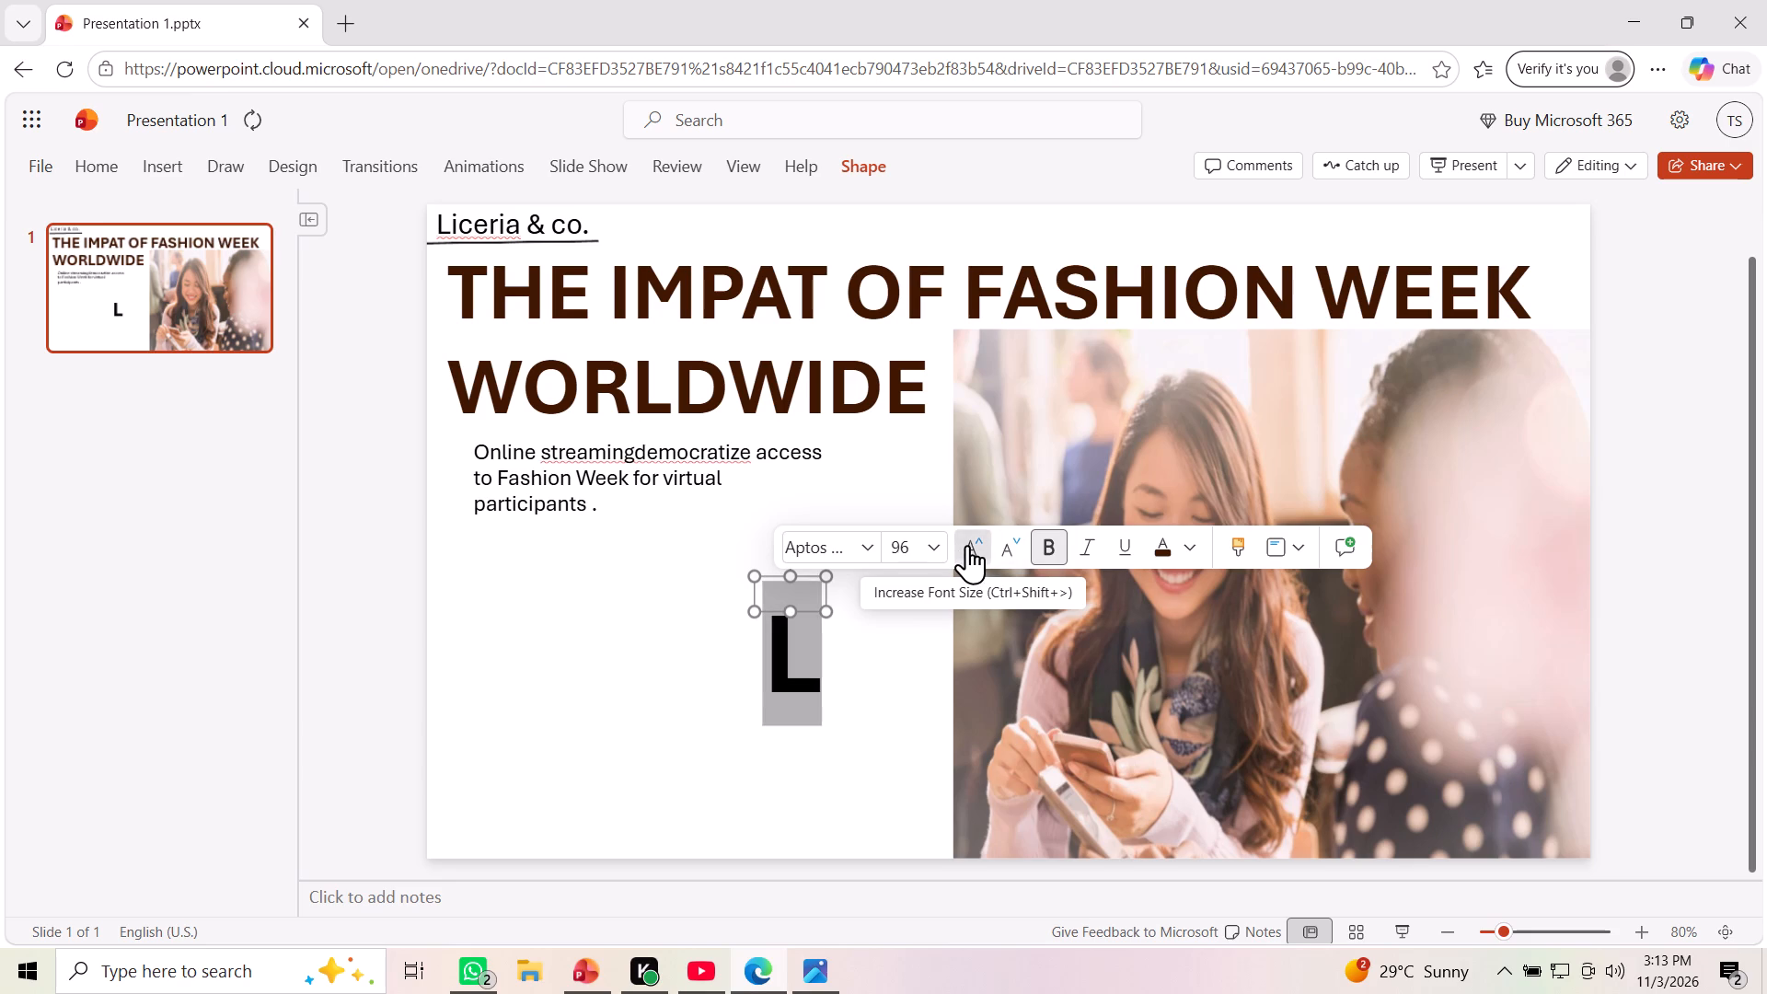
triple_click(980, 547)
double_click(976, 548)
Enlarge the "L" text box to enclose the whole letter and move it just below the subheading, aligned with the subheading's left edge.
left_click_drag(827, 612, 832, 696)
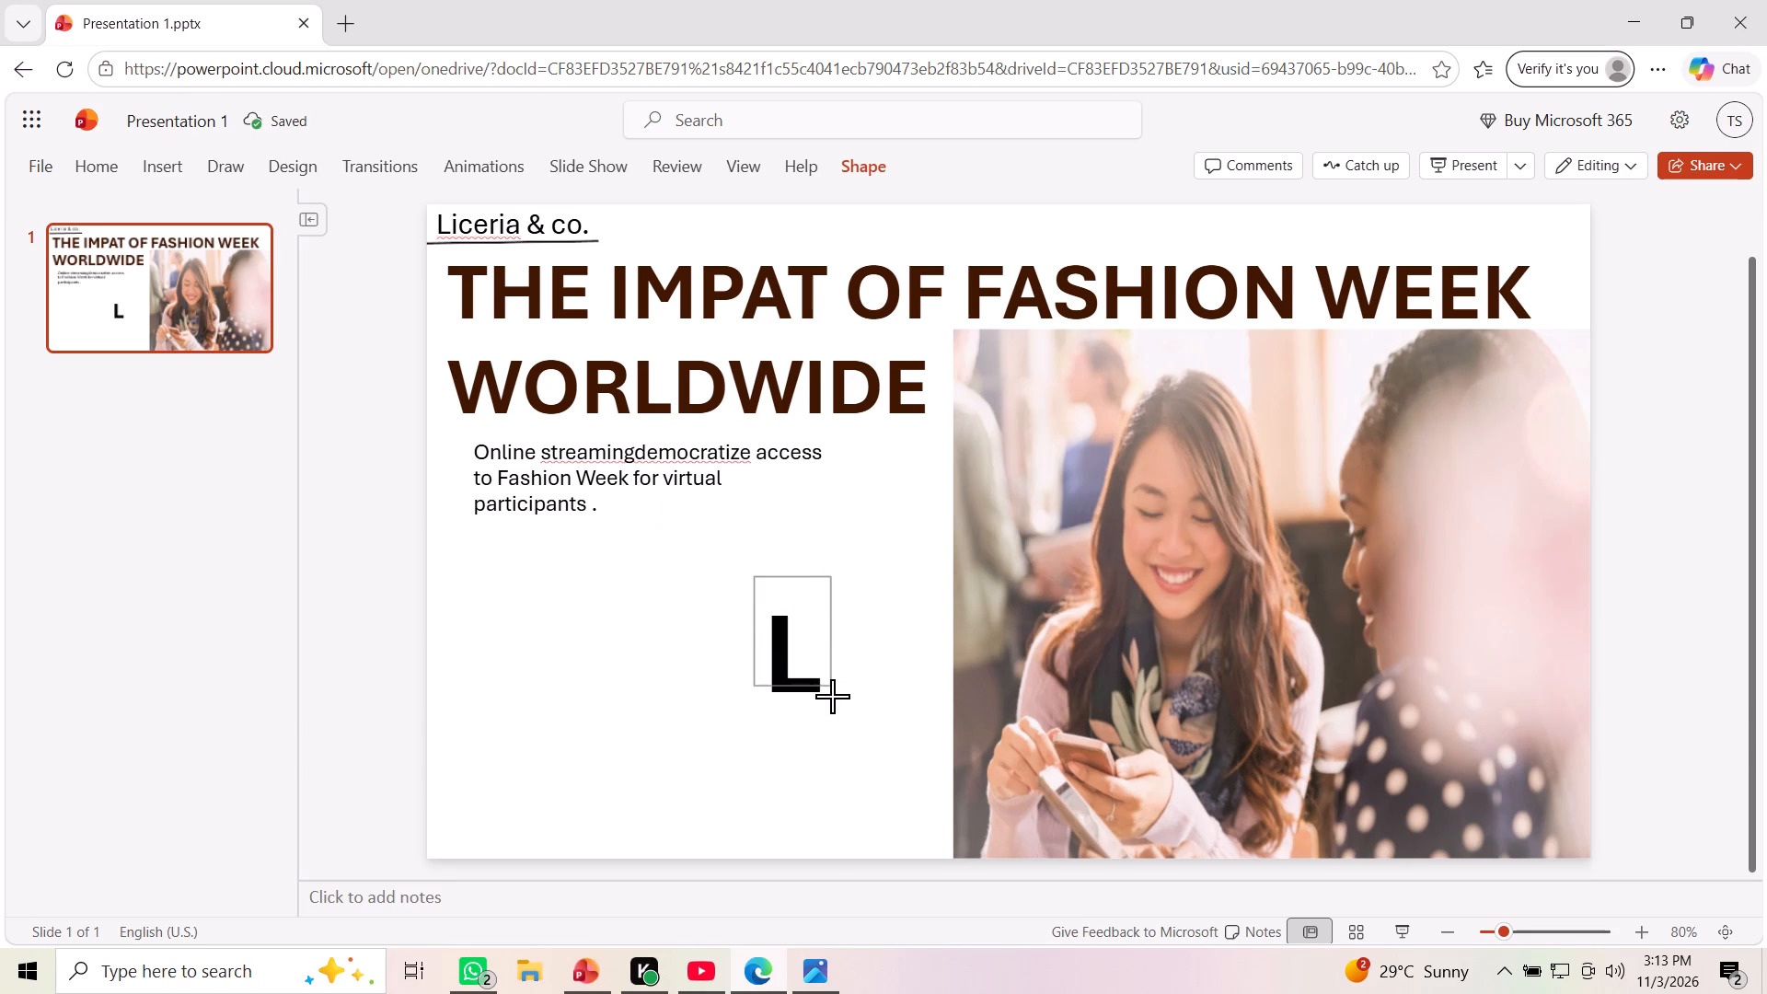
left_click_drag(832, 696, 835, 702)
left_click_drag(799, 619, 670, 584)
left_click(683, 608)
left_click(793, 630)
left_click_drag(793, 630, 742, 615)
left_click_drag(753, 614, 706, 609)
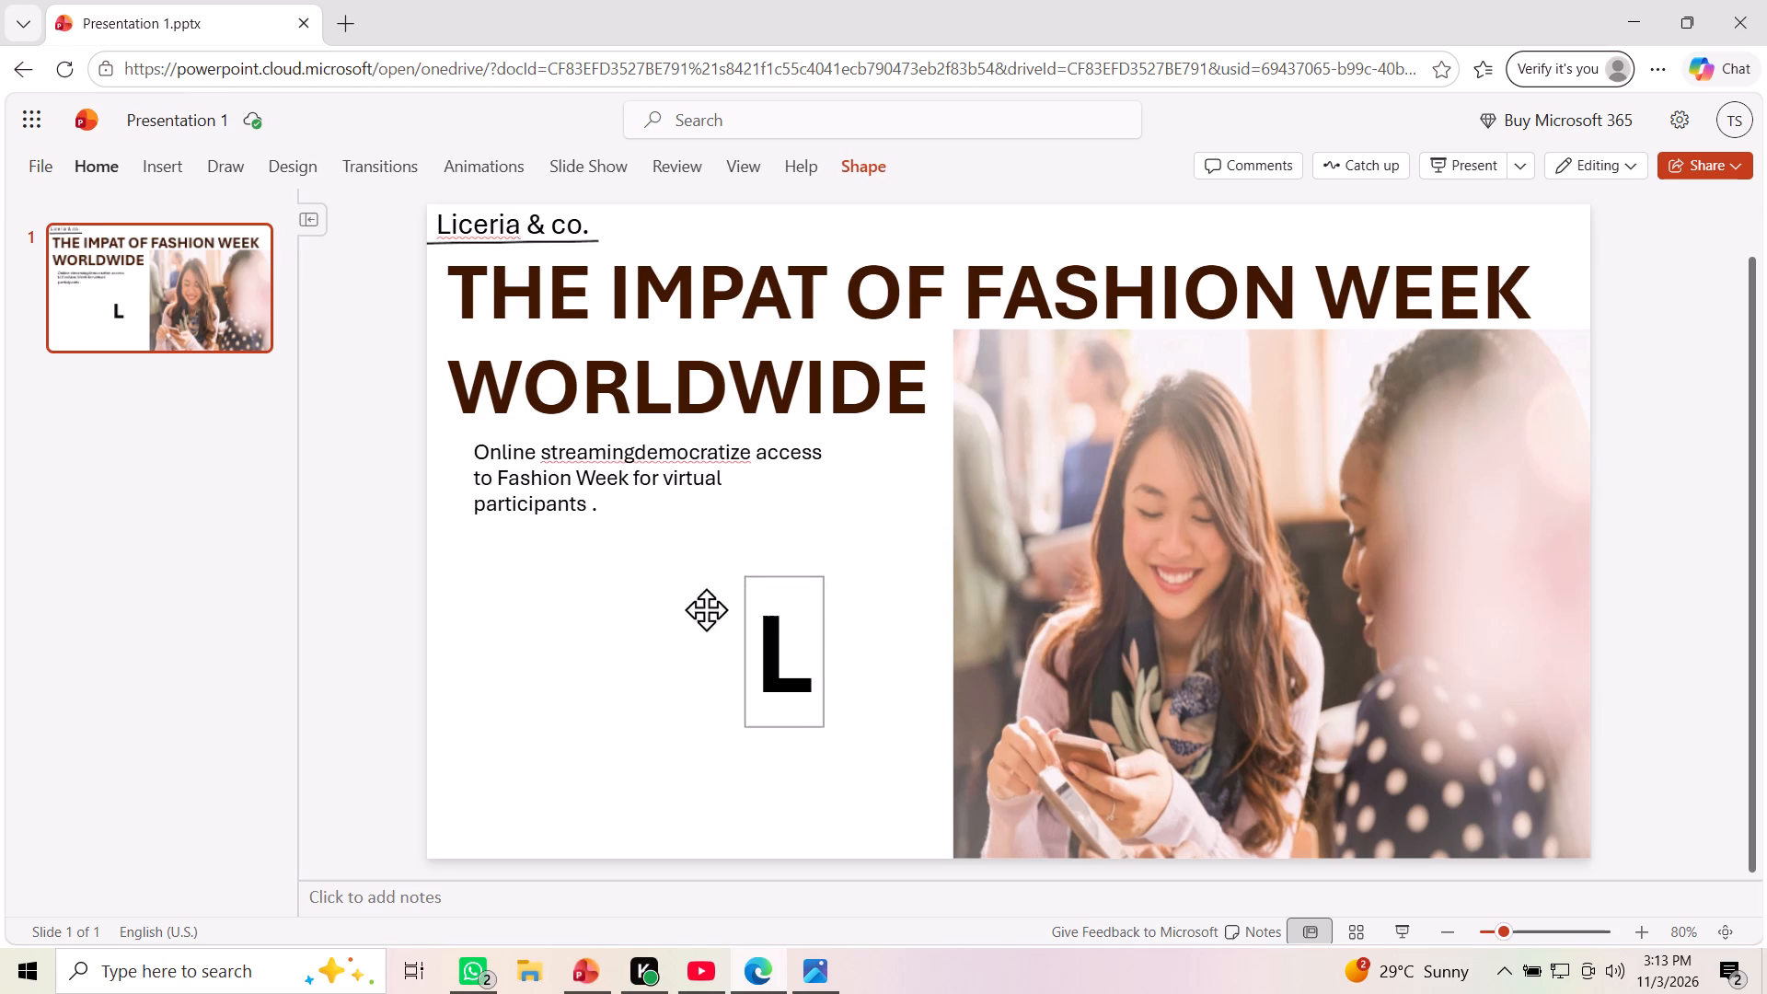
left_click_drag(706, 609, 461, 537)
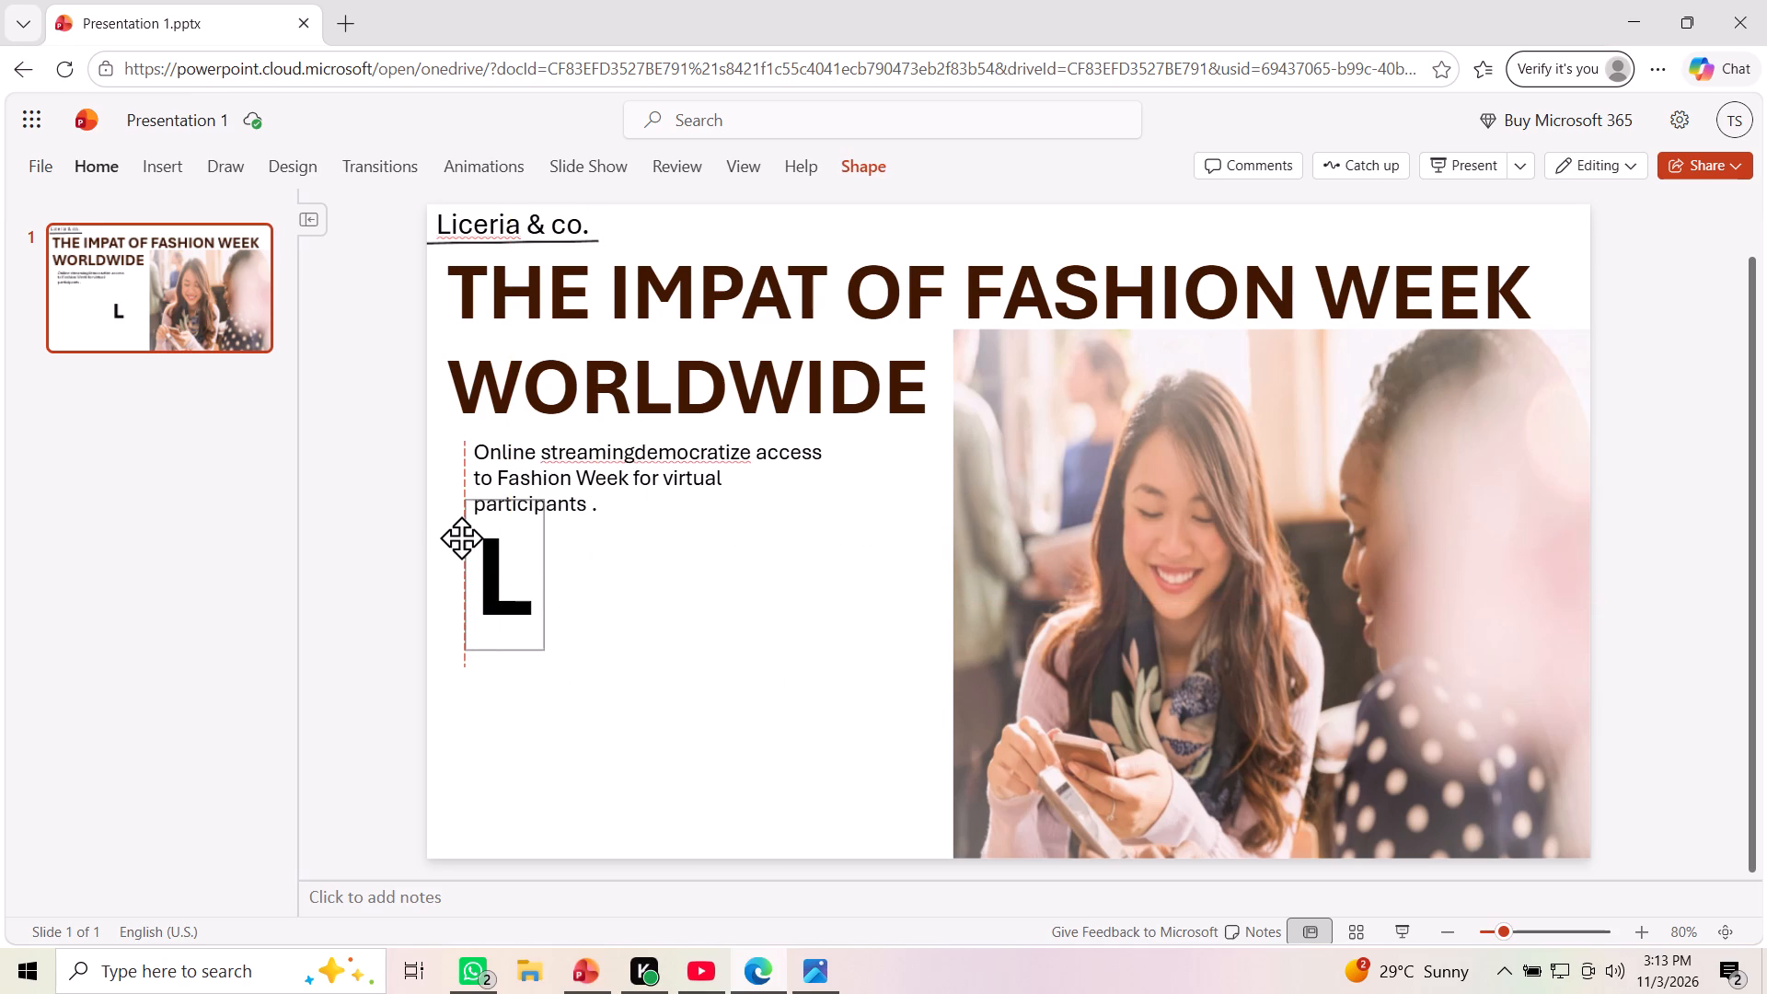
left_click_drag(461, 537, 458, 549)
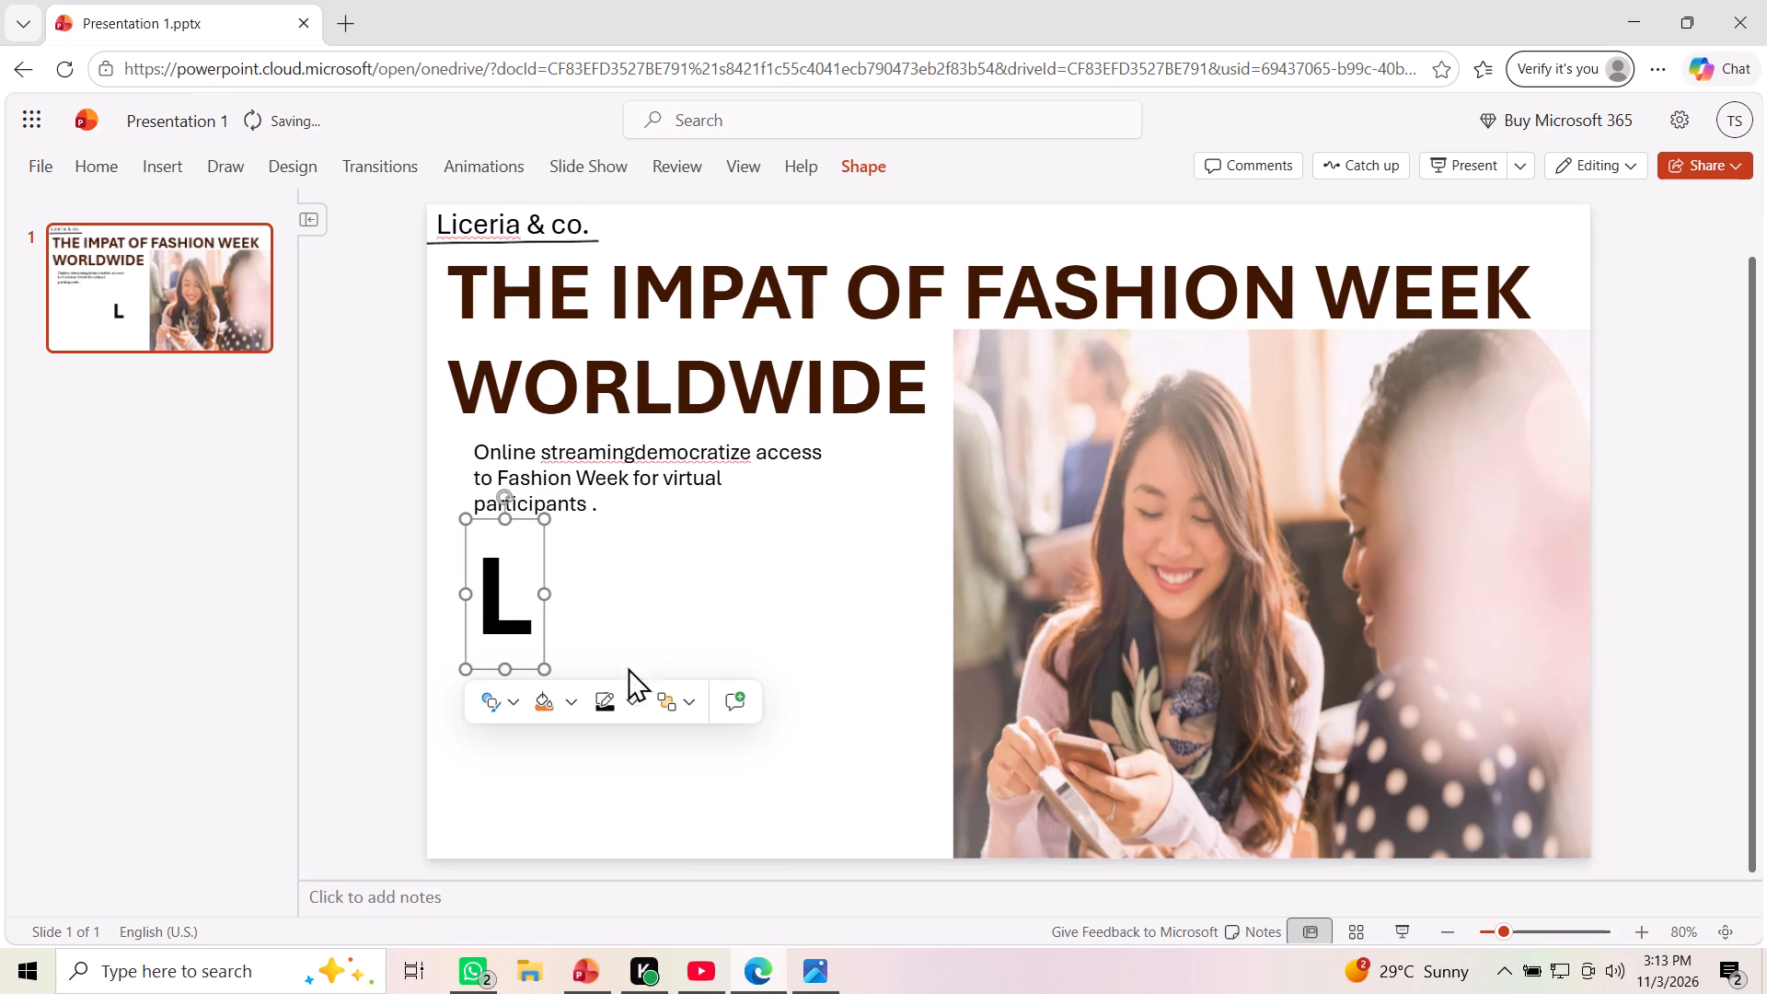
Apply the semi-transparent dark blue preset shape style to the "L" text box.
left_click(514, 699)
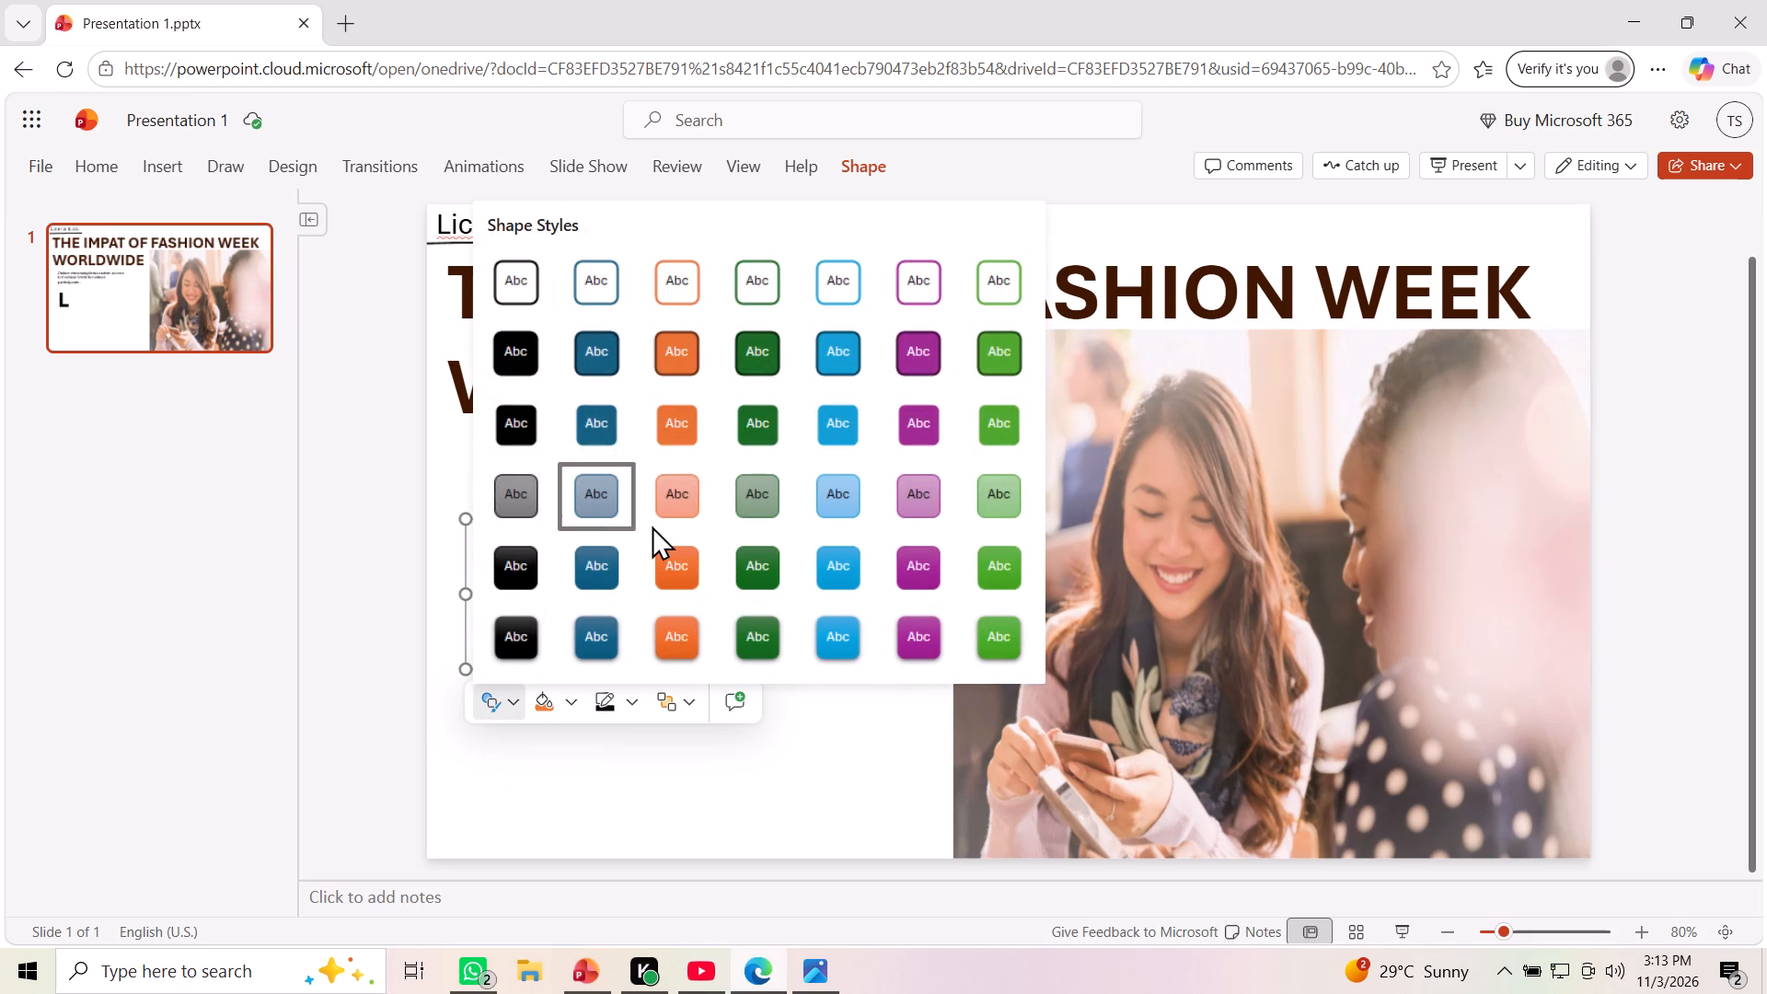
left_click(609, 512)
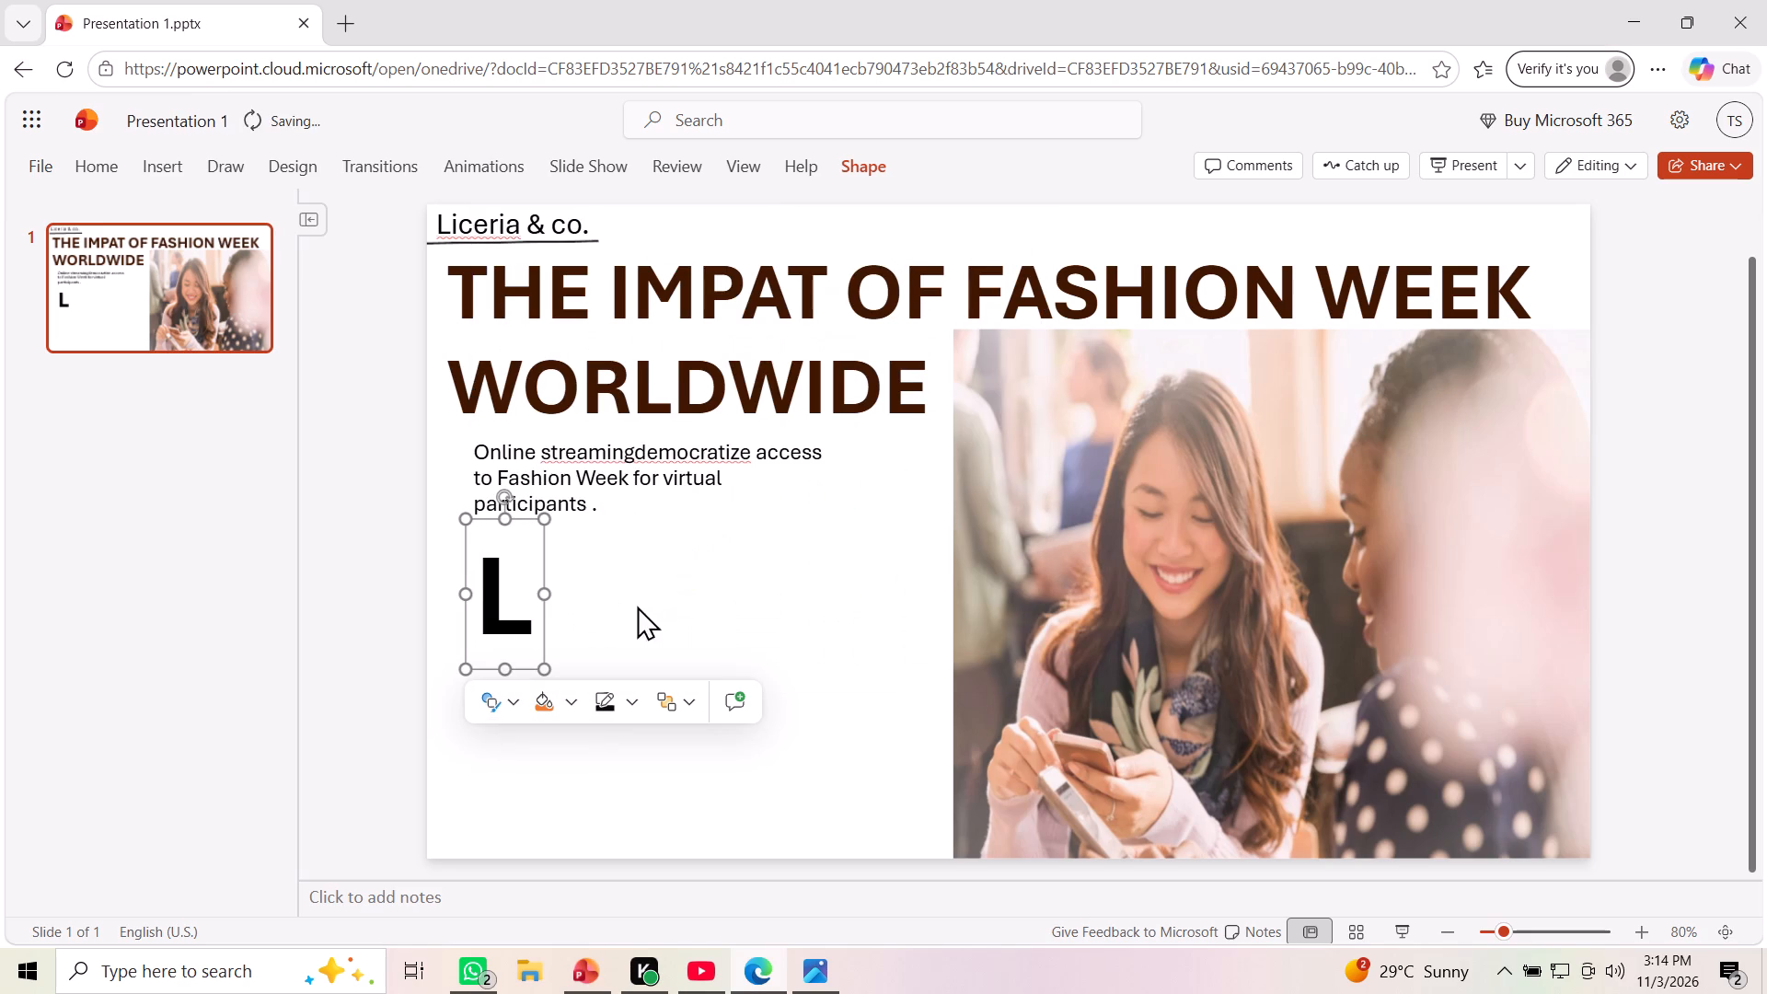